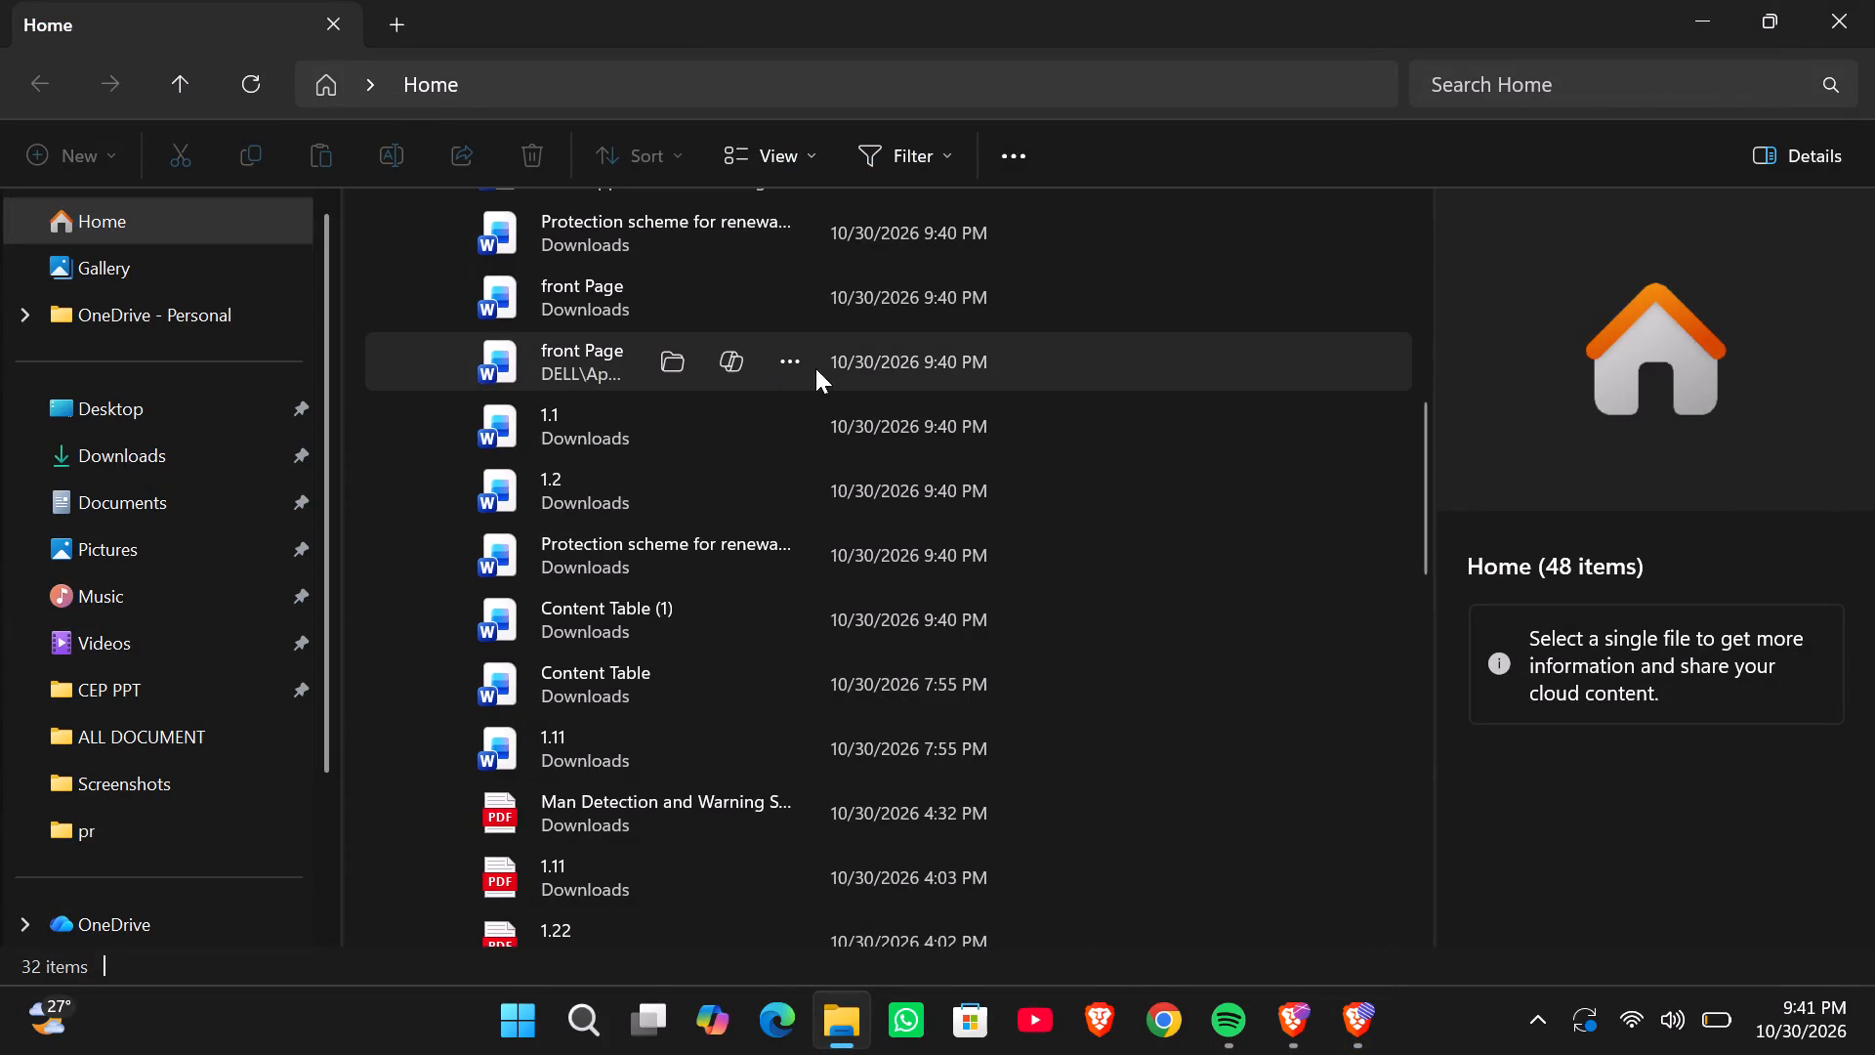
# Go to the file location of the recent front Page document stored under DELL and open it from folder 2026-44.
pyautogui.click(918, 379)
pyautogui.click(918, 379)
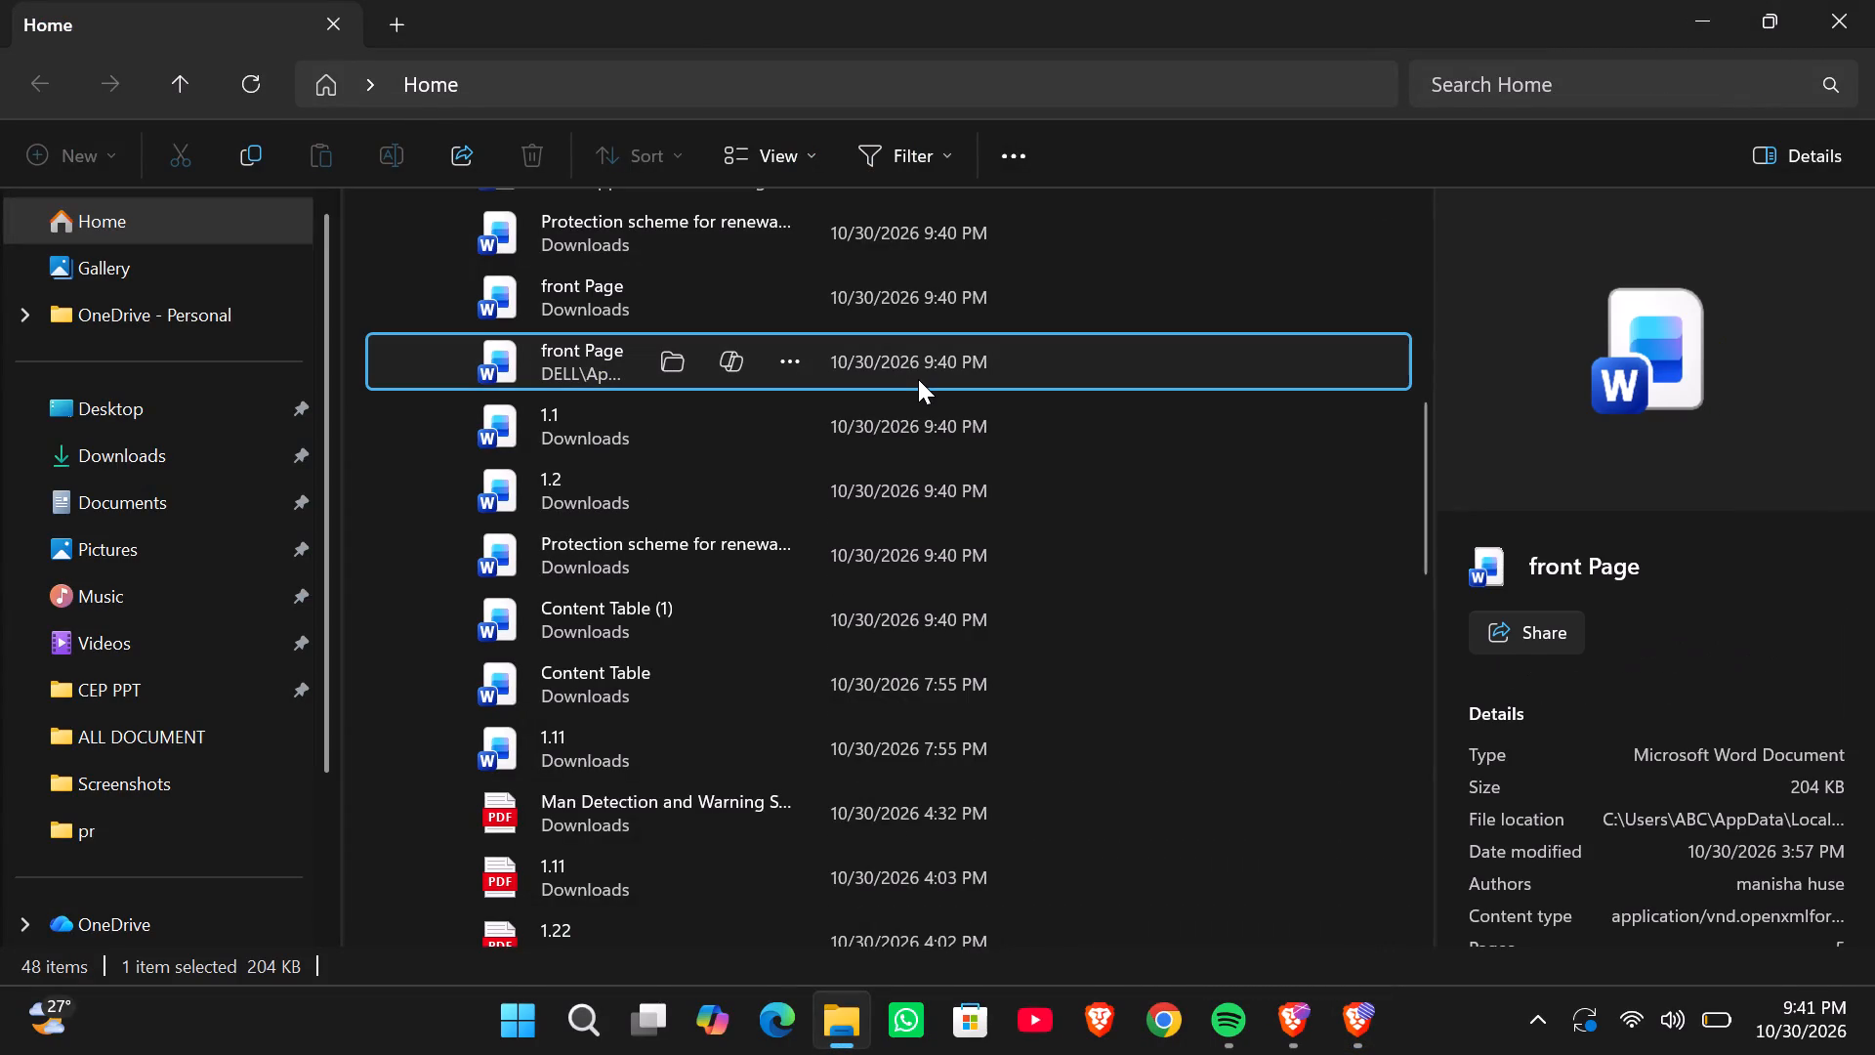
pyautogui.click(668, 364)
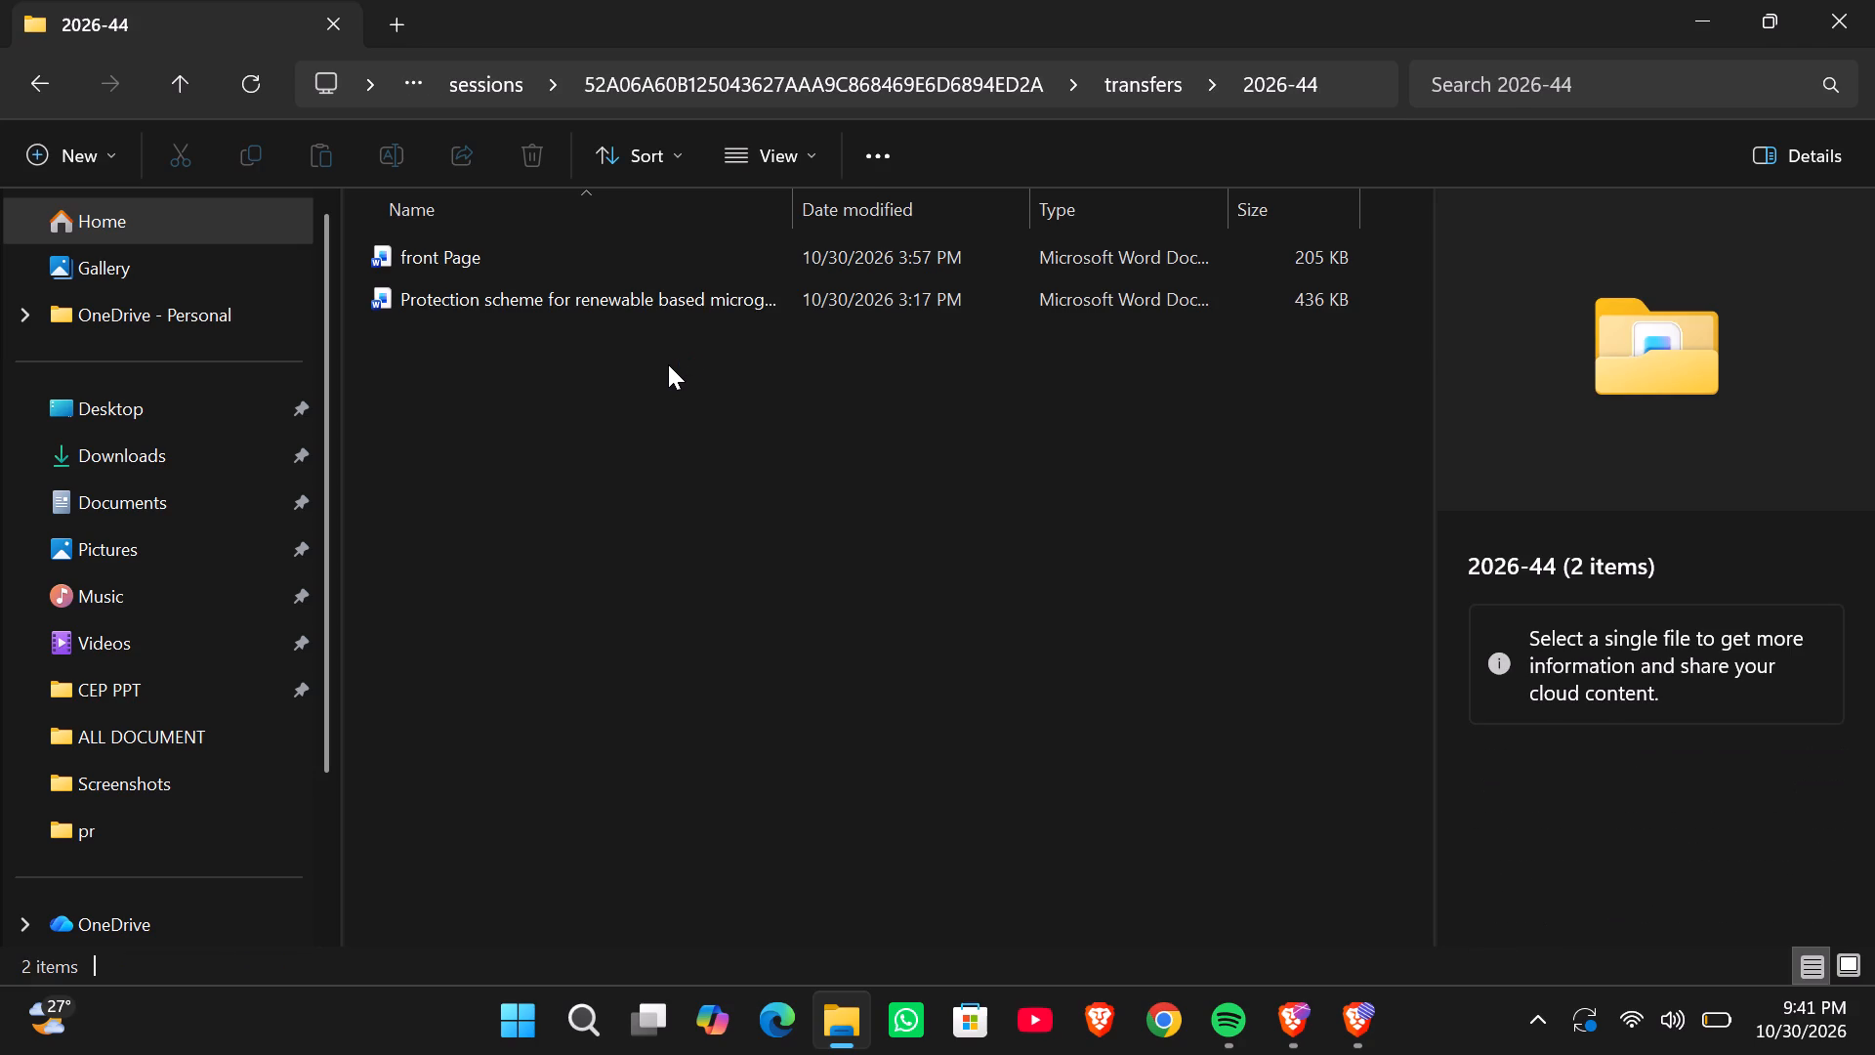
pyautogui.click(652, 245)
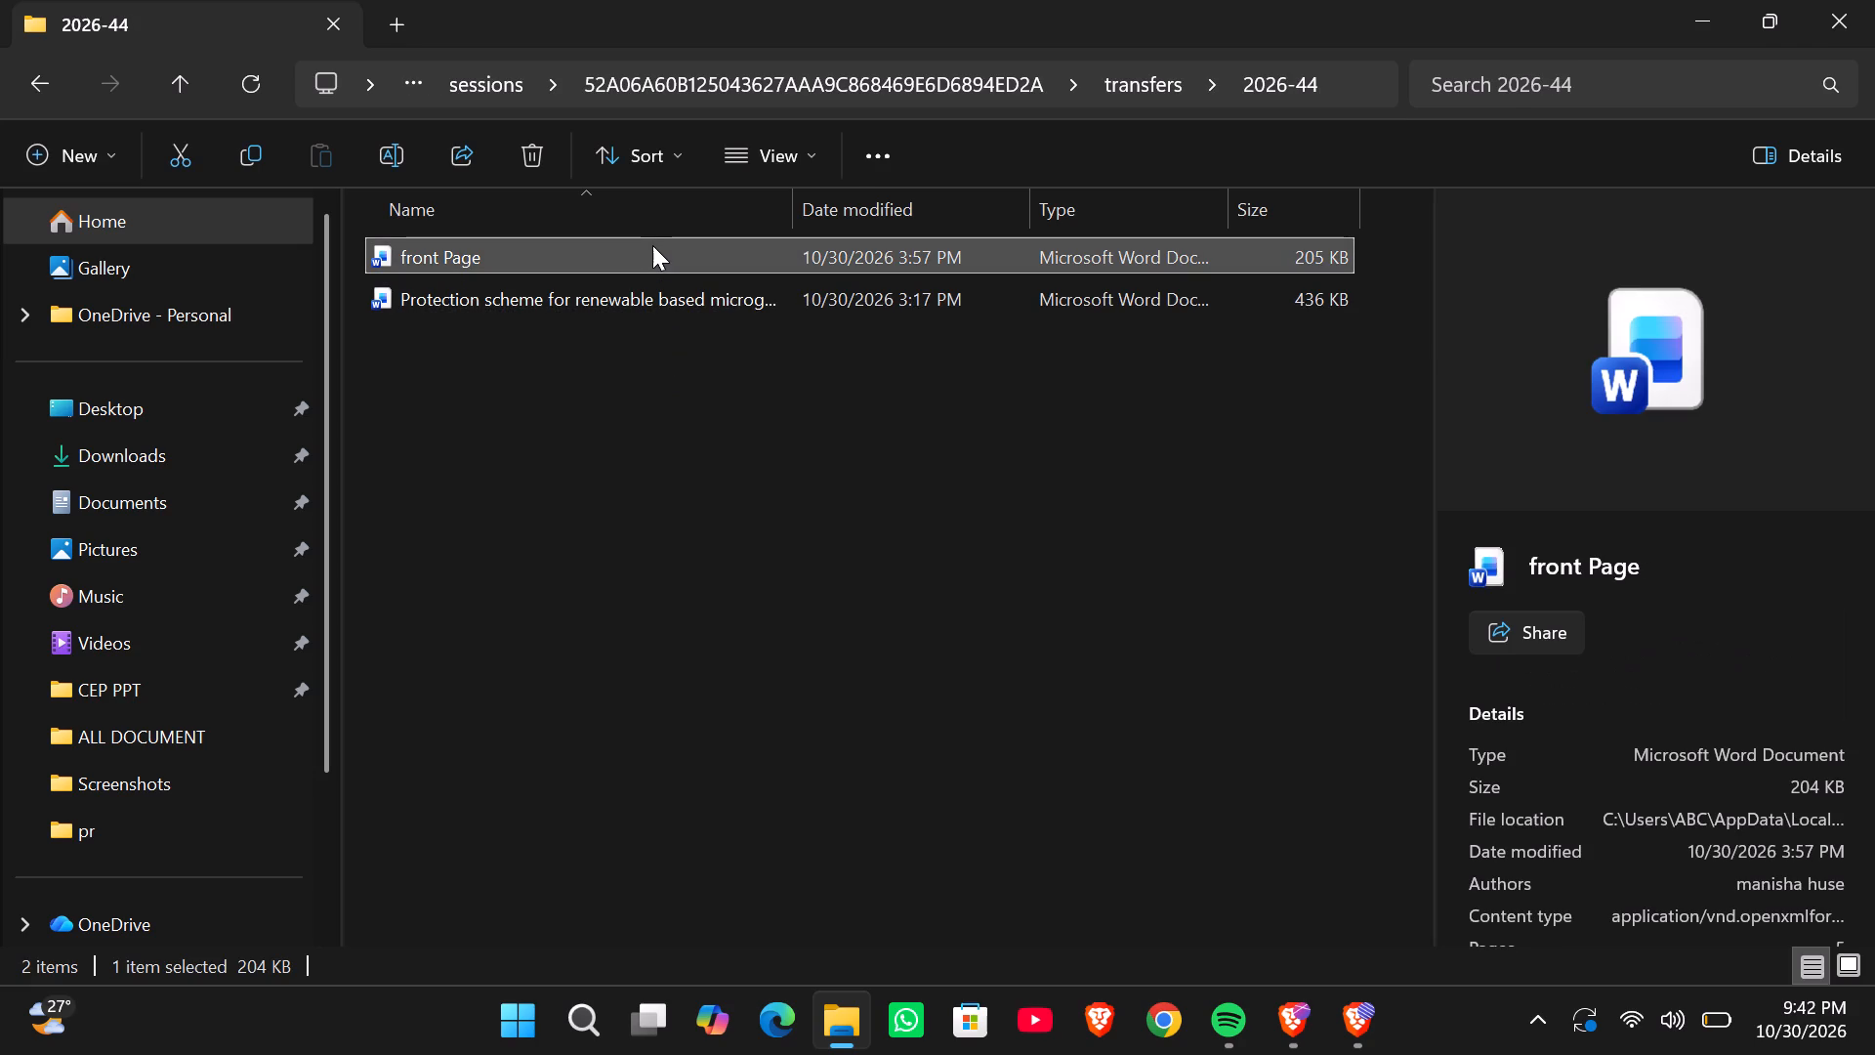
pyautogui.doubleClick(652, 245)
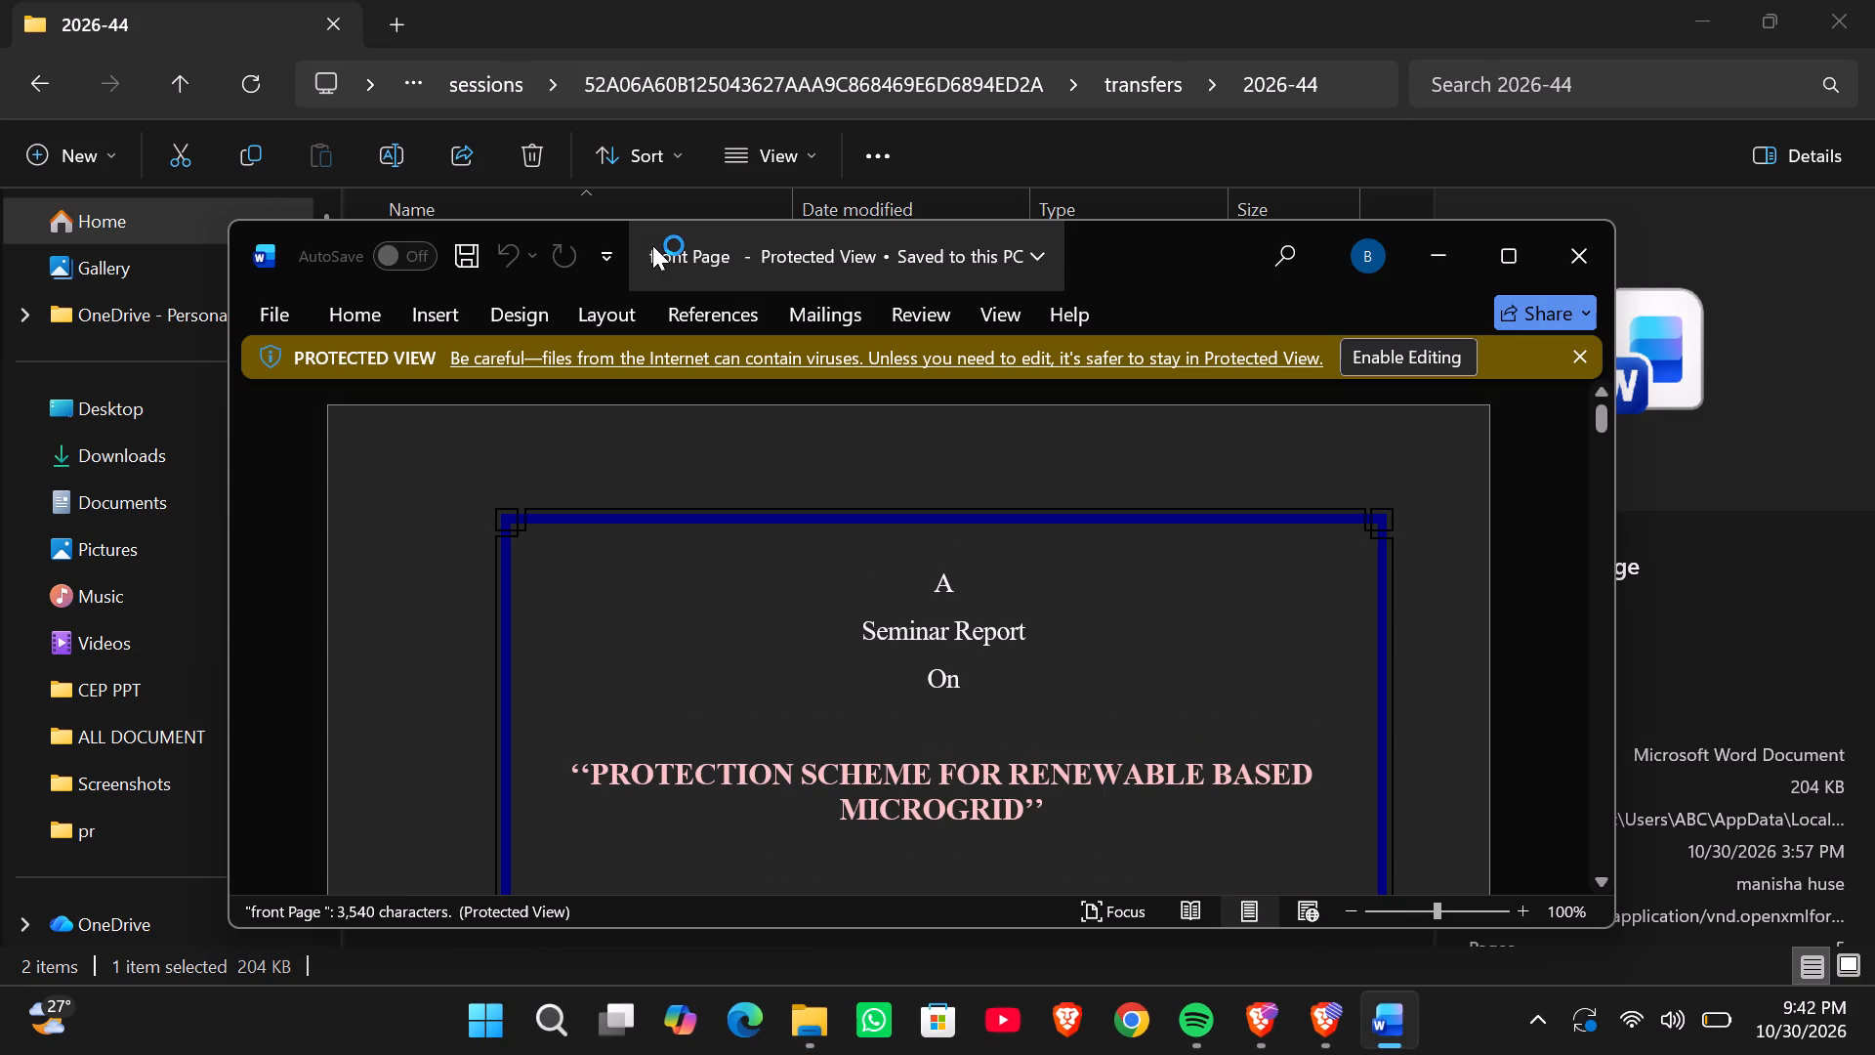
# Look through all pages of the seminar report's front matter, from the cover page to the abstract, and return to the start.
pyautogui.scroll(-1, 496, 518)
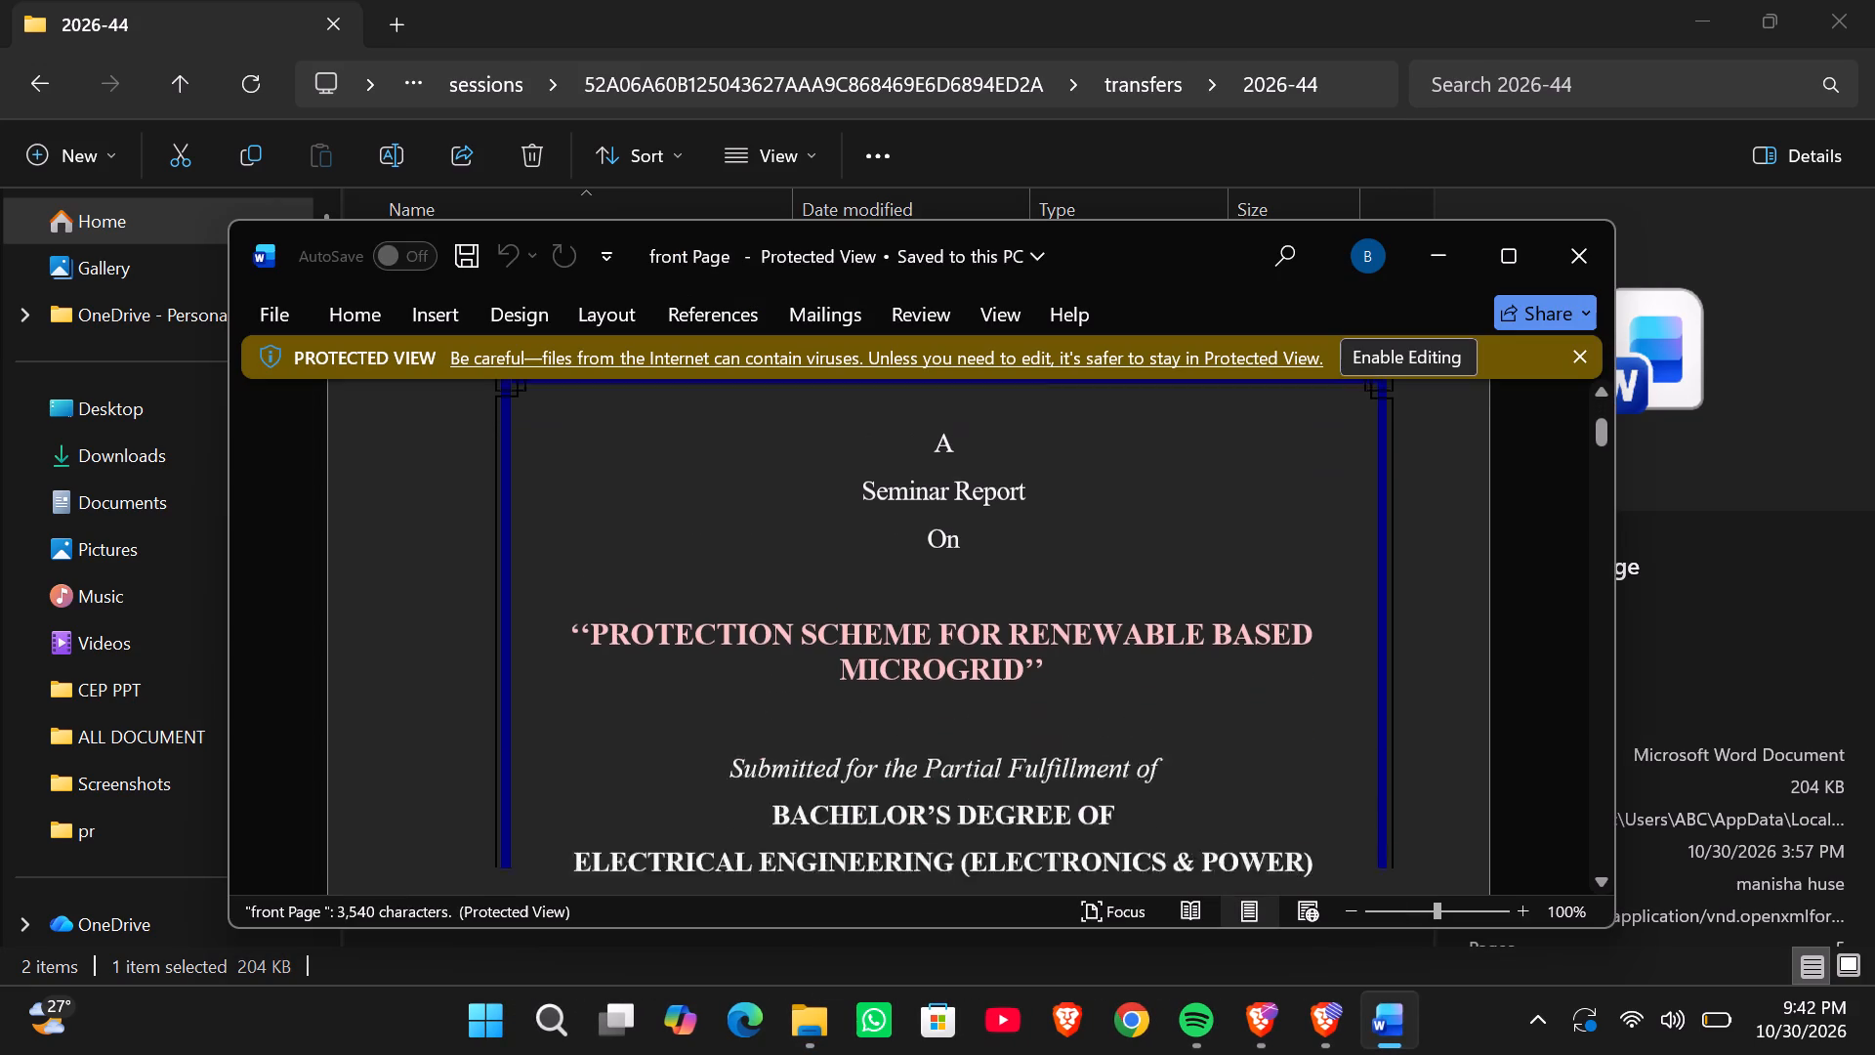
pyautogui.scroll(-2, 496, 518)
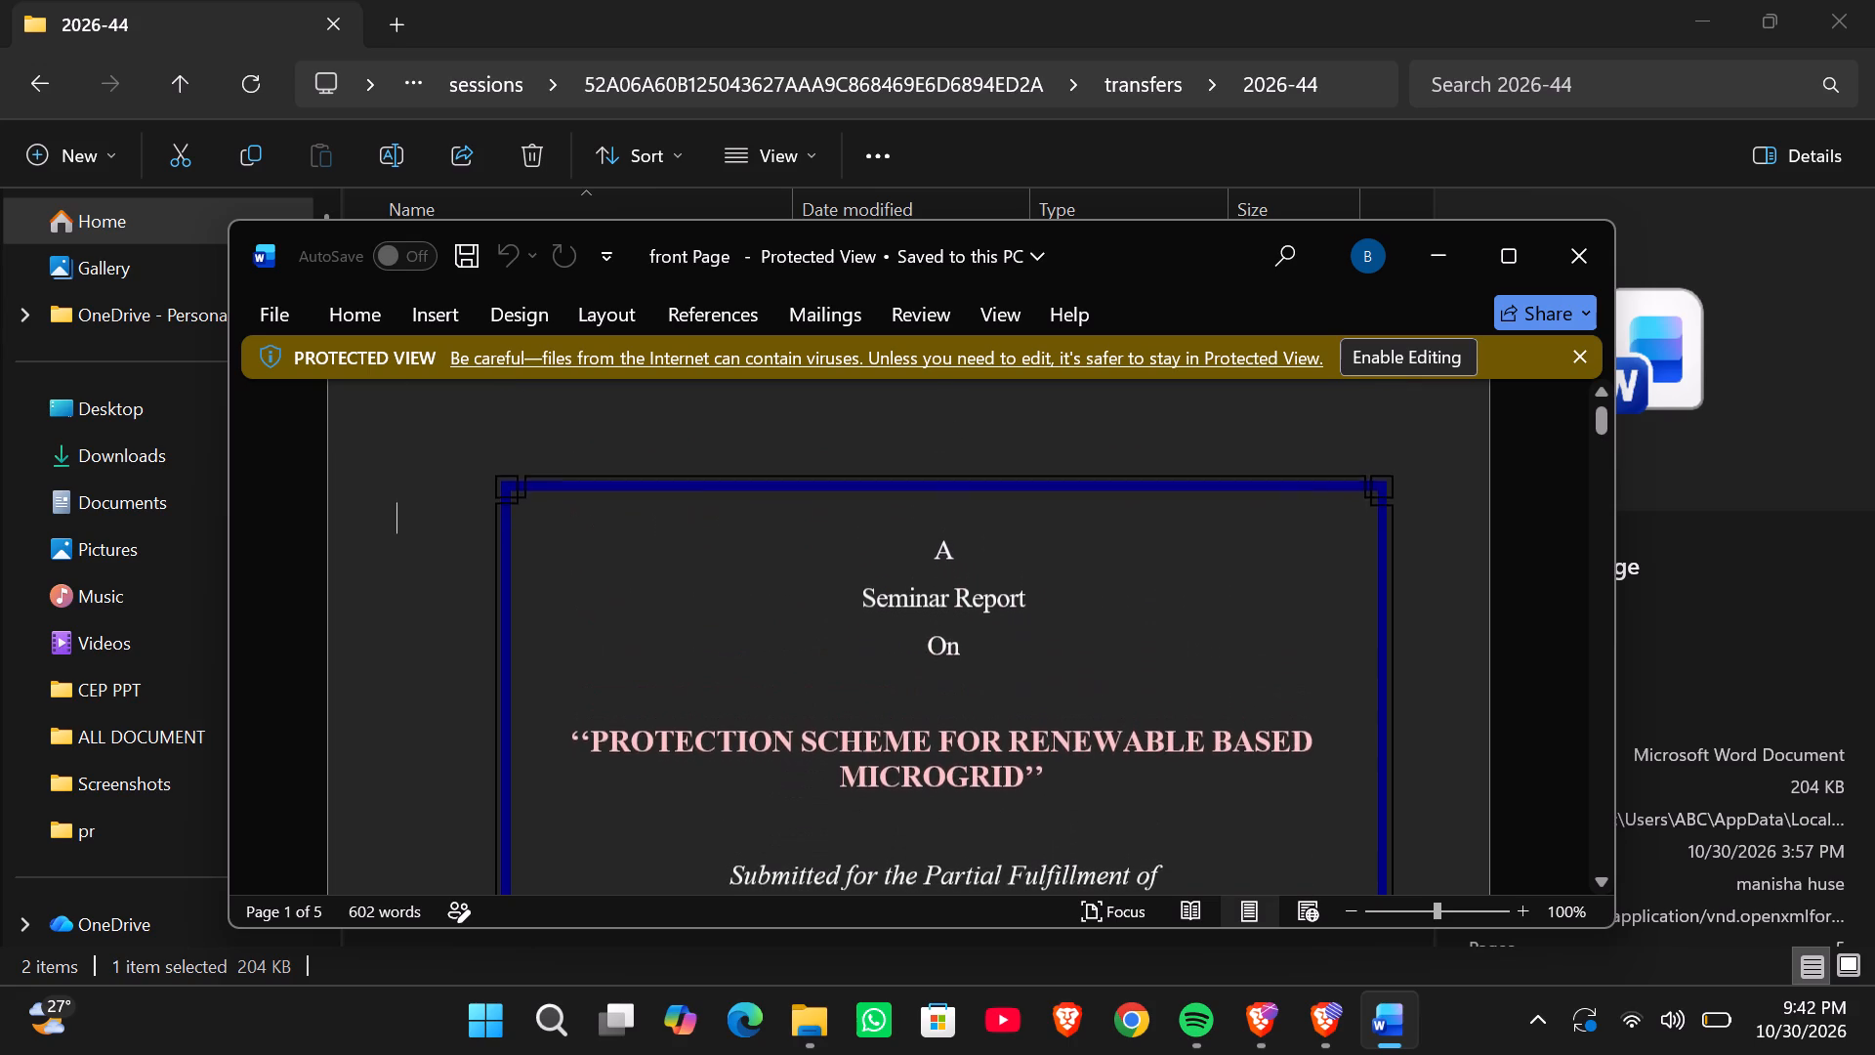
pyautogui.scroll(-2, 496, 518)
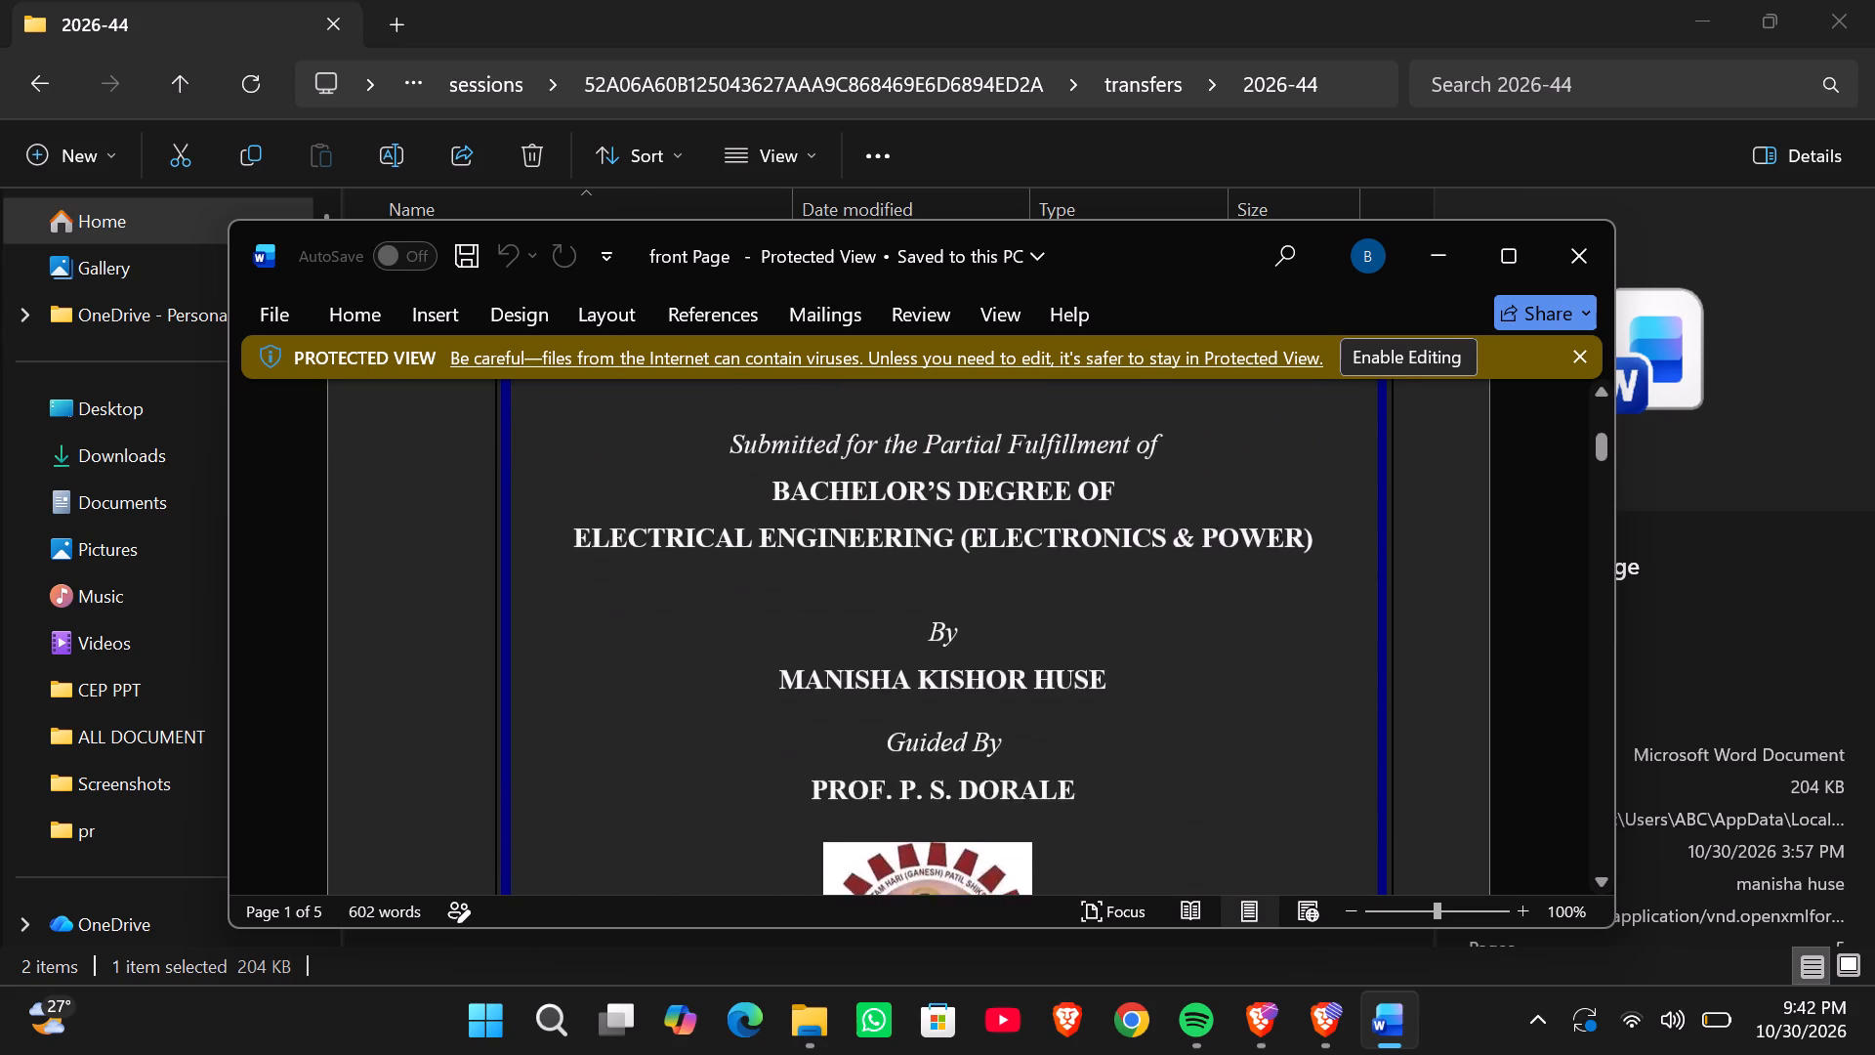
pyautogui.scroll(-5, 496, 518)
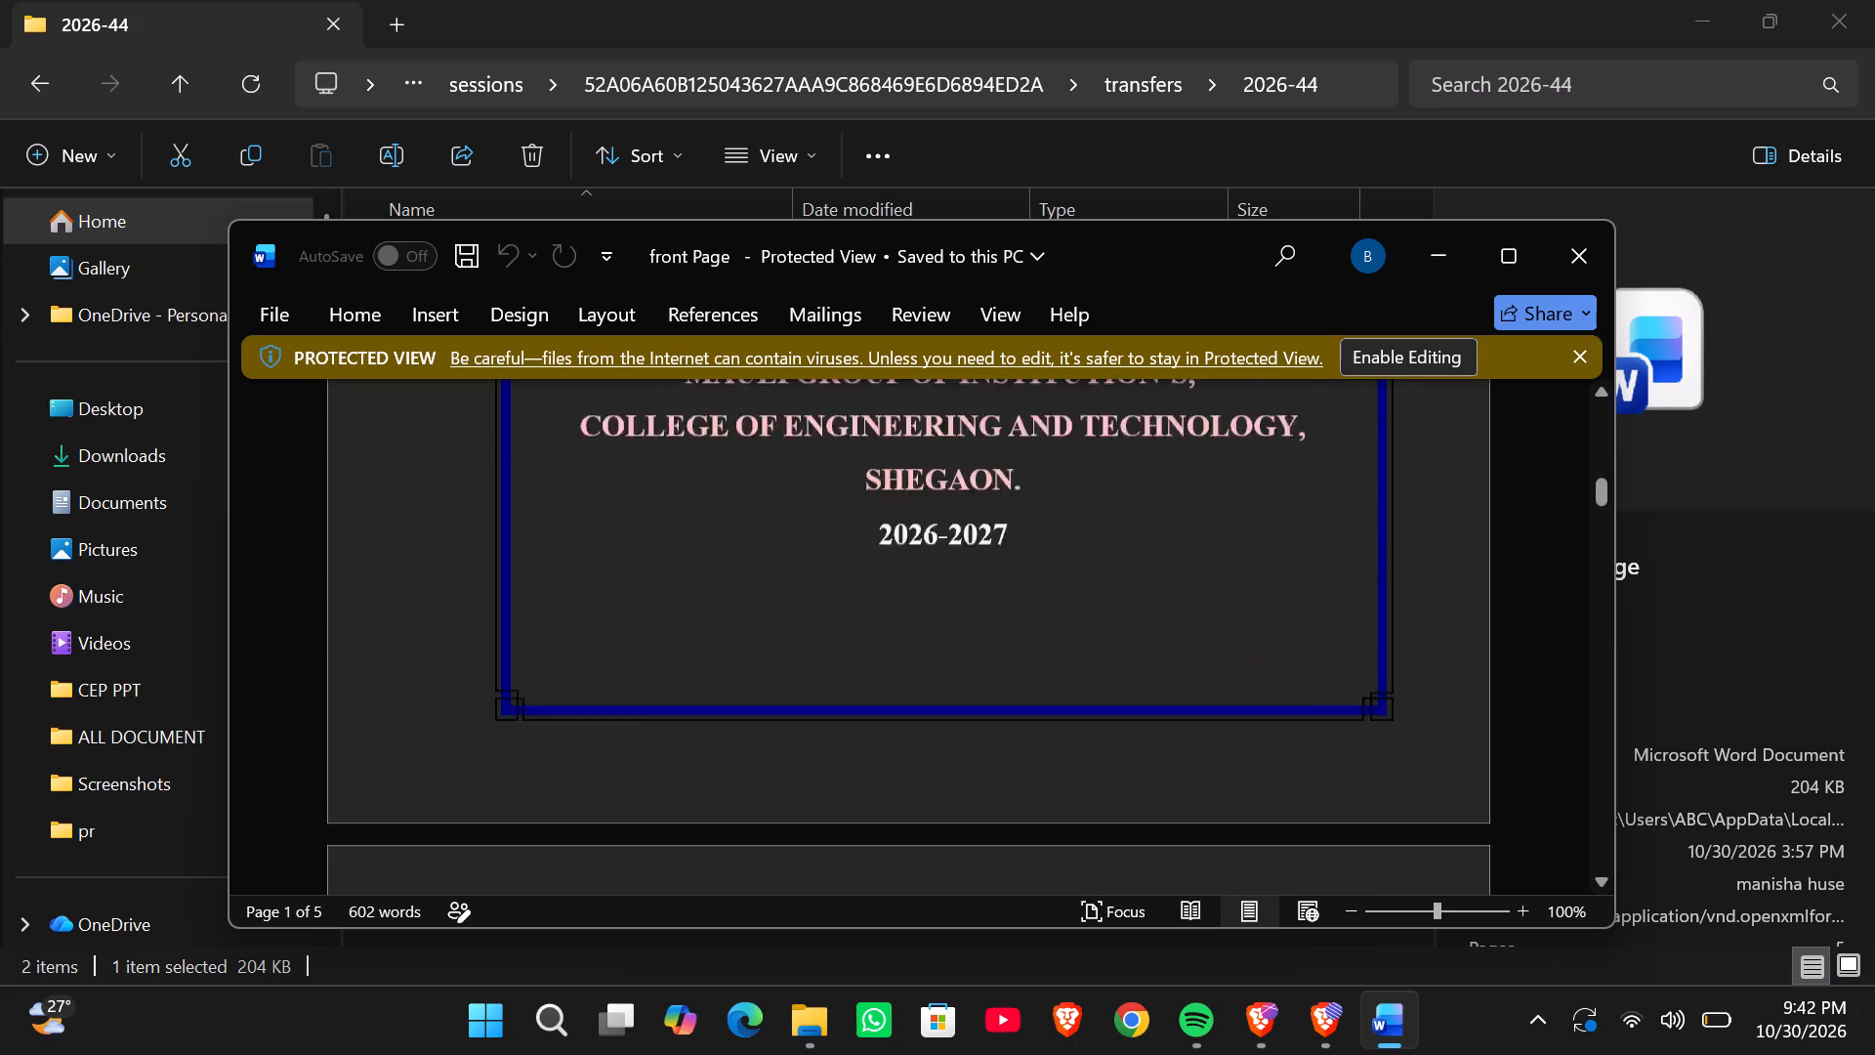
pyautogui.scroll(-2, 496, 518)
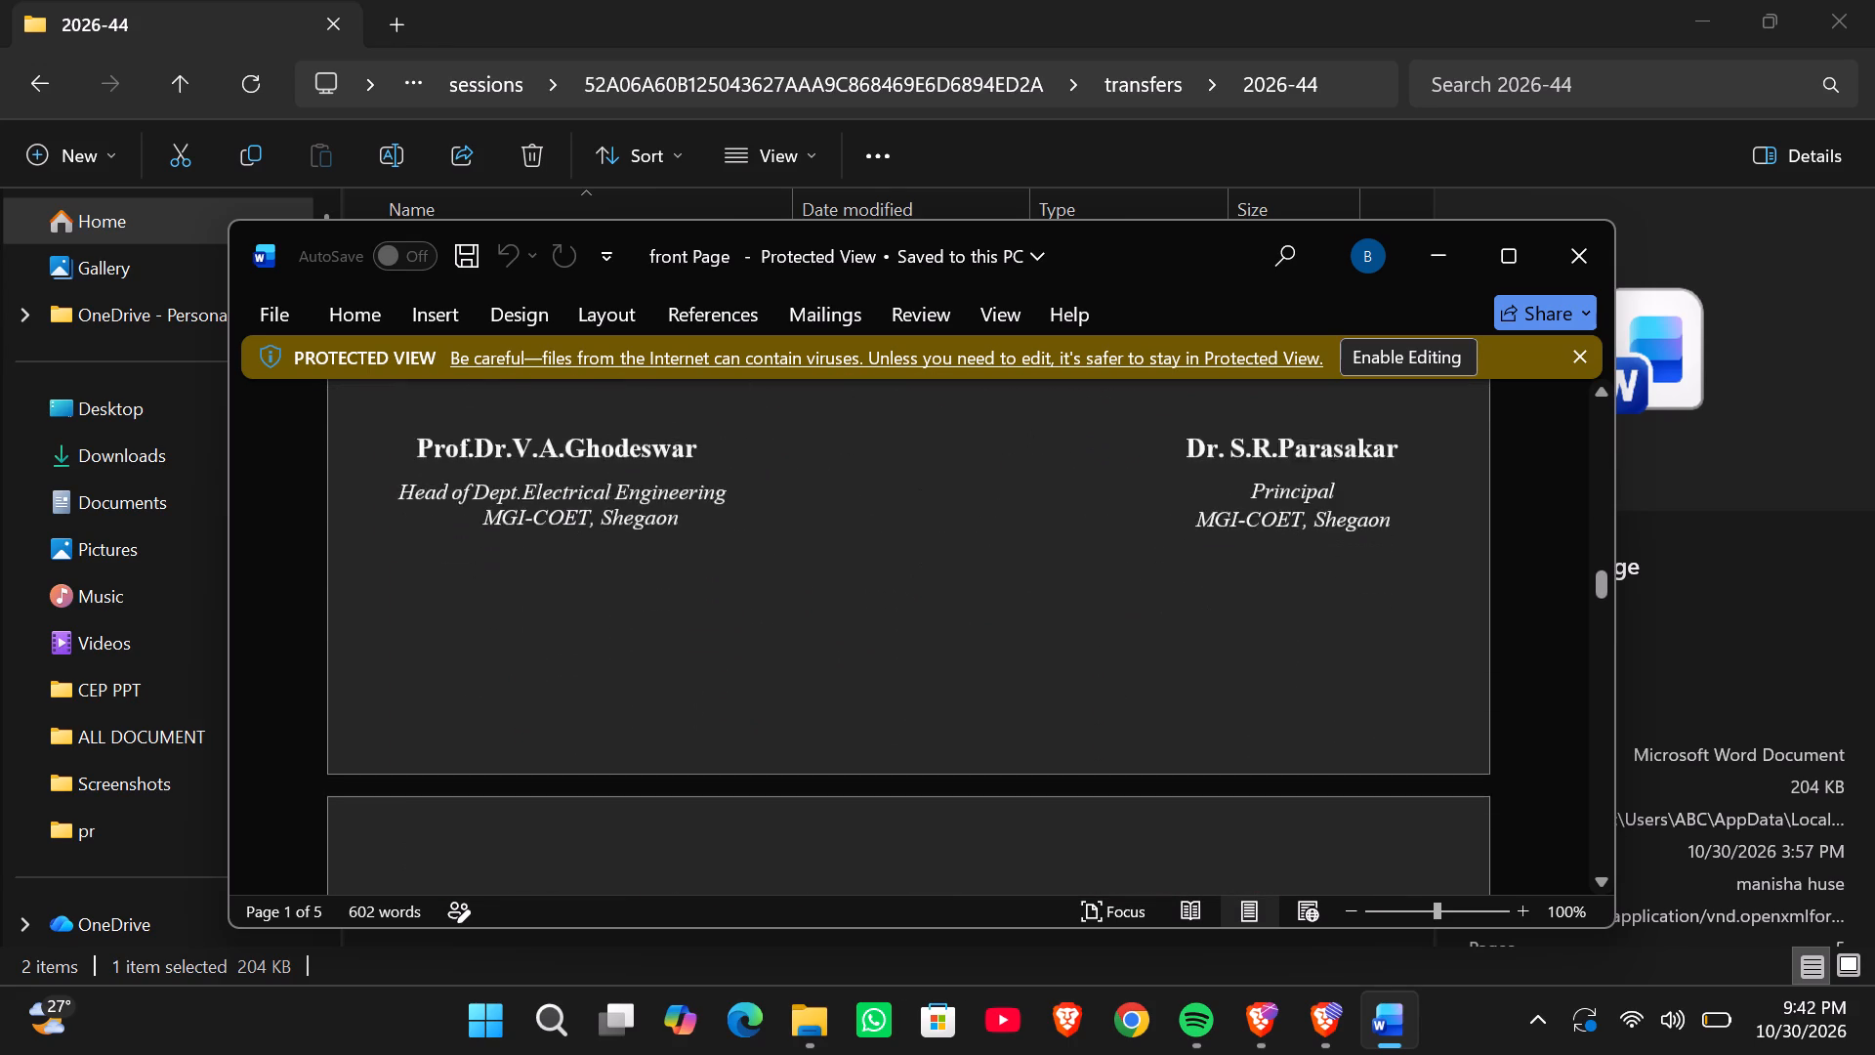
pyautogui.scroll(-1, 496, 518)
pyautogui.scroll(1, 496, 518)
pyautogui.scroll(-2, 496, 518)
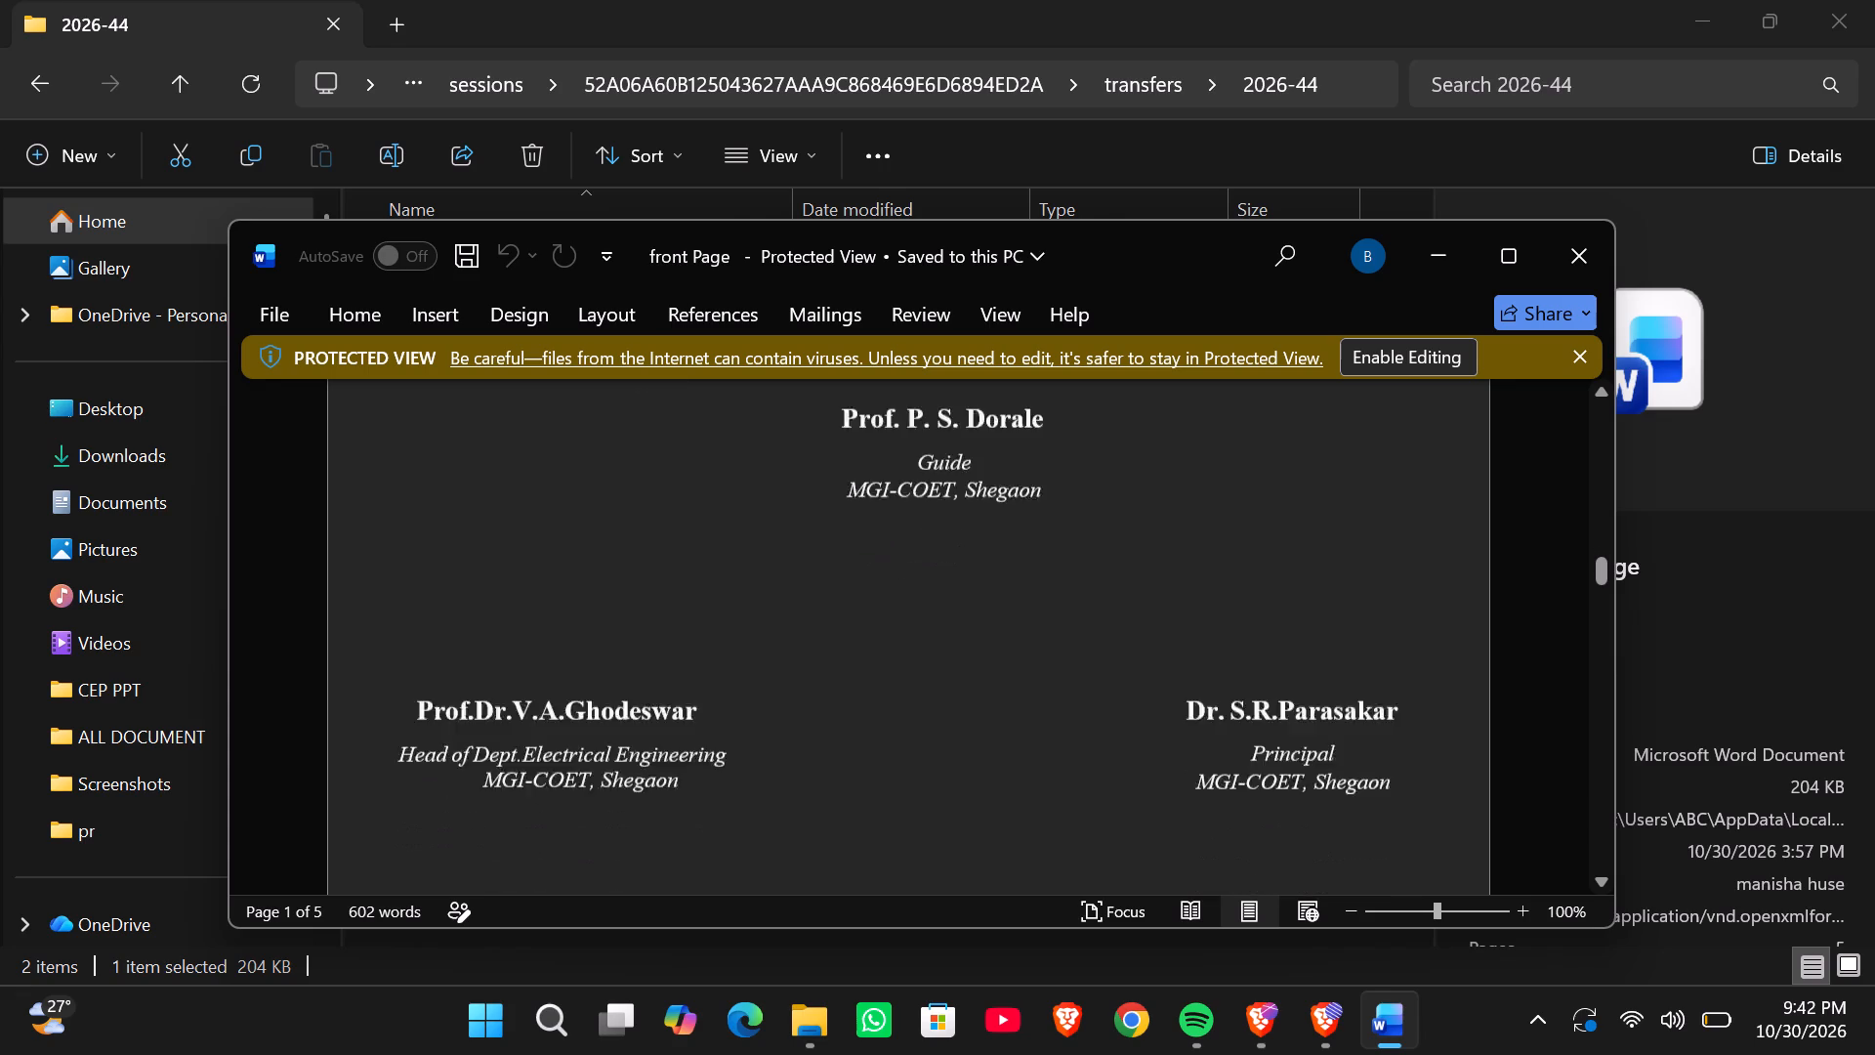
pyautogui.scroll(-1, 496, 518)
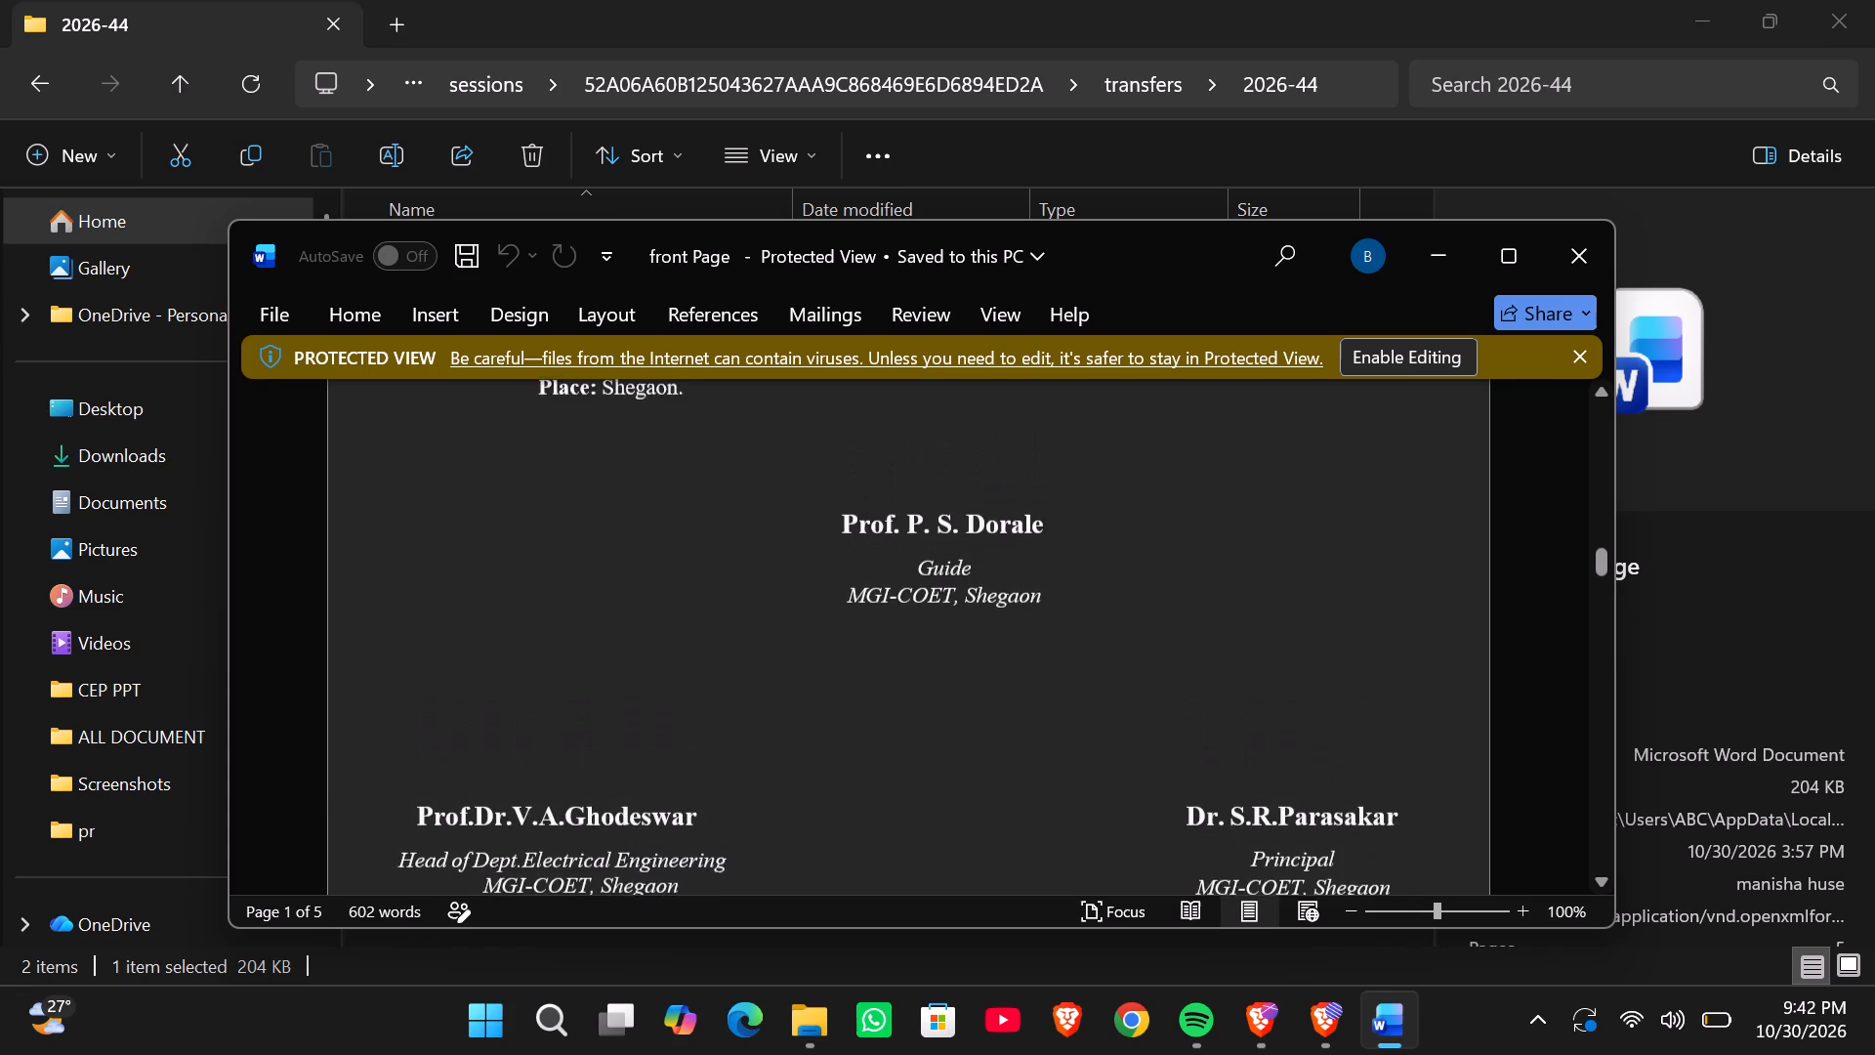
pyautogui.scroll(-1, 496, 518)
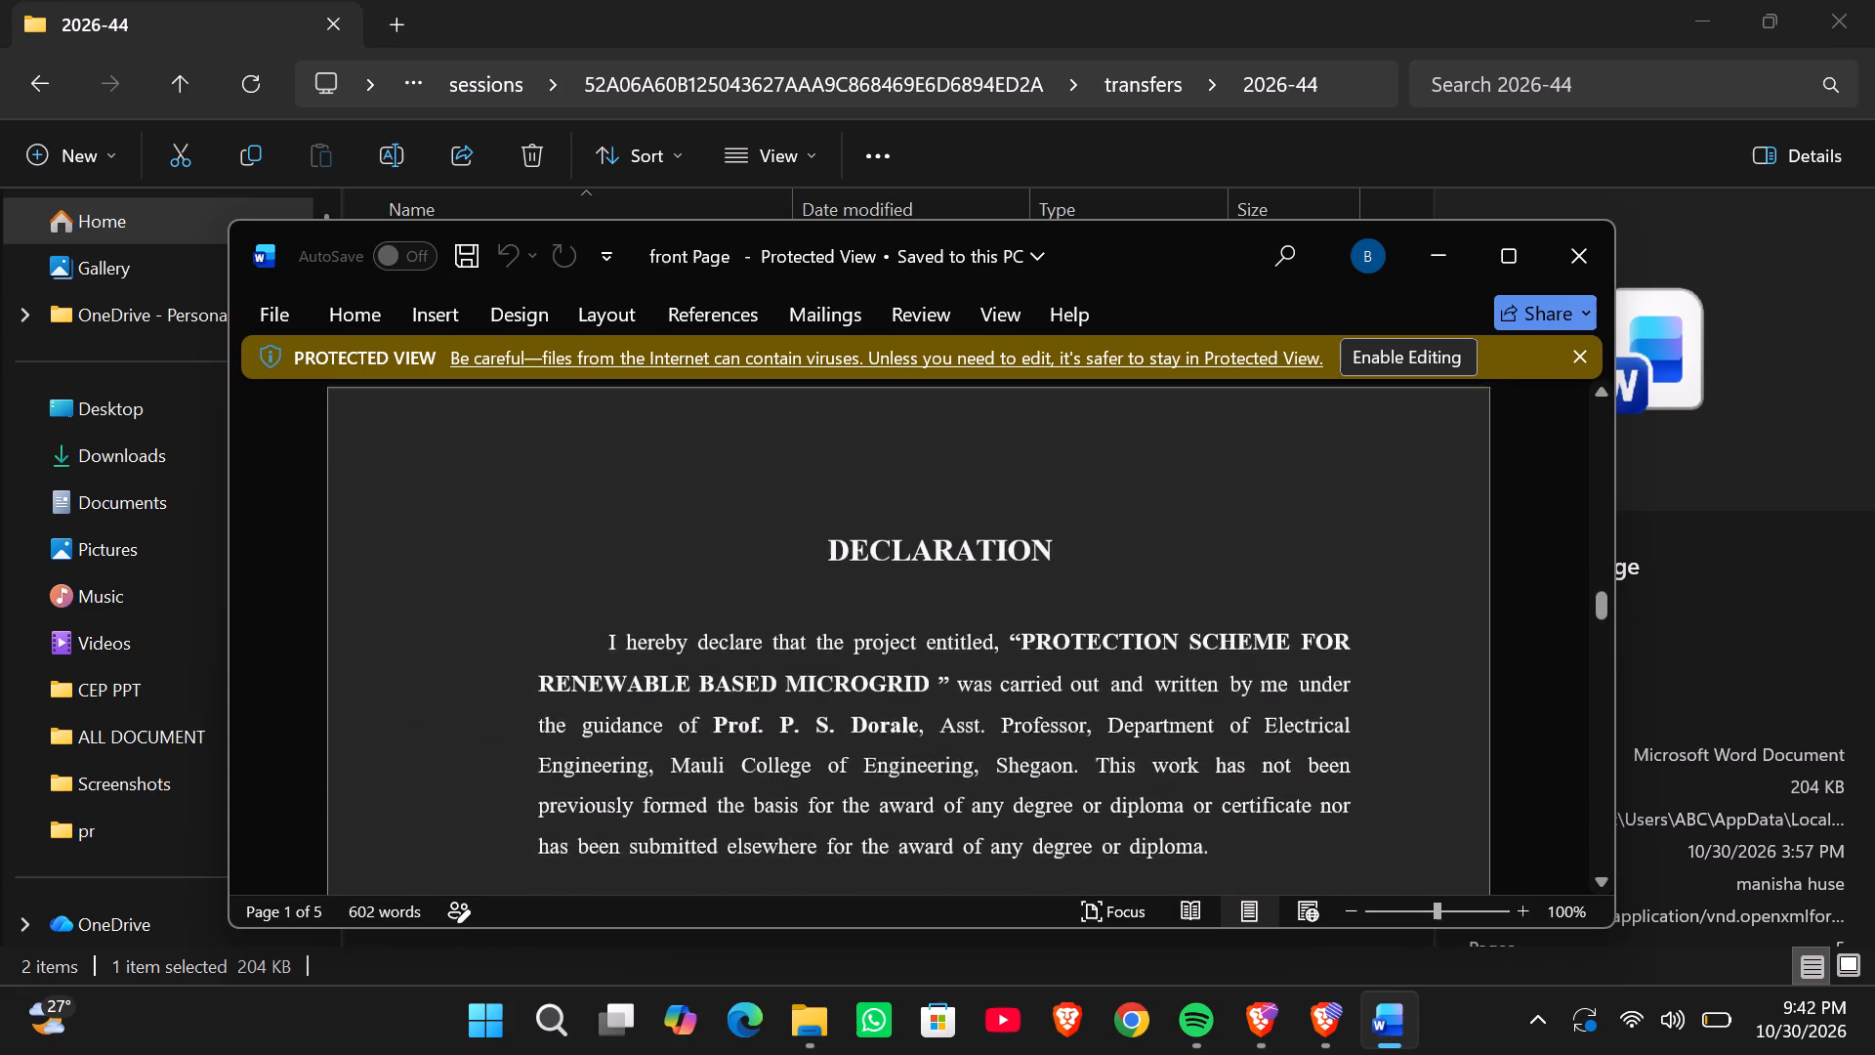
pyautogui.scroll(-4, 496, 518)
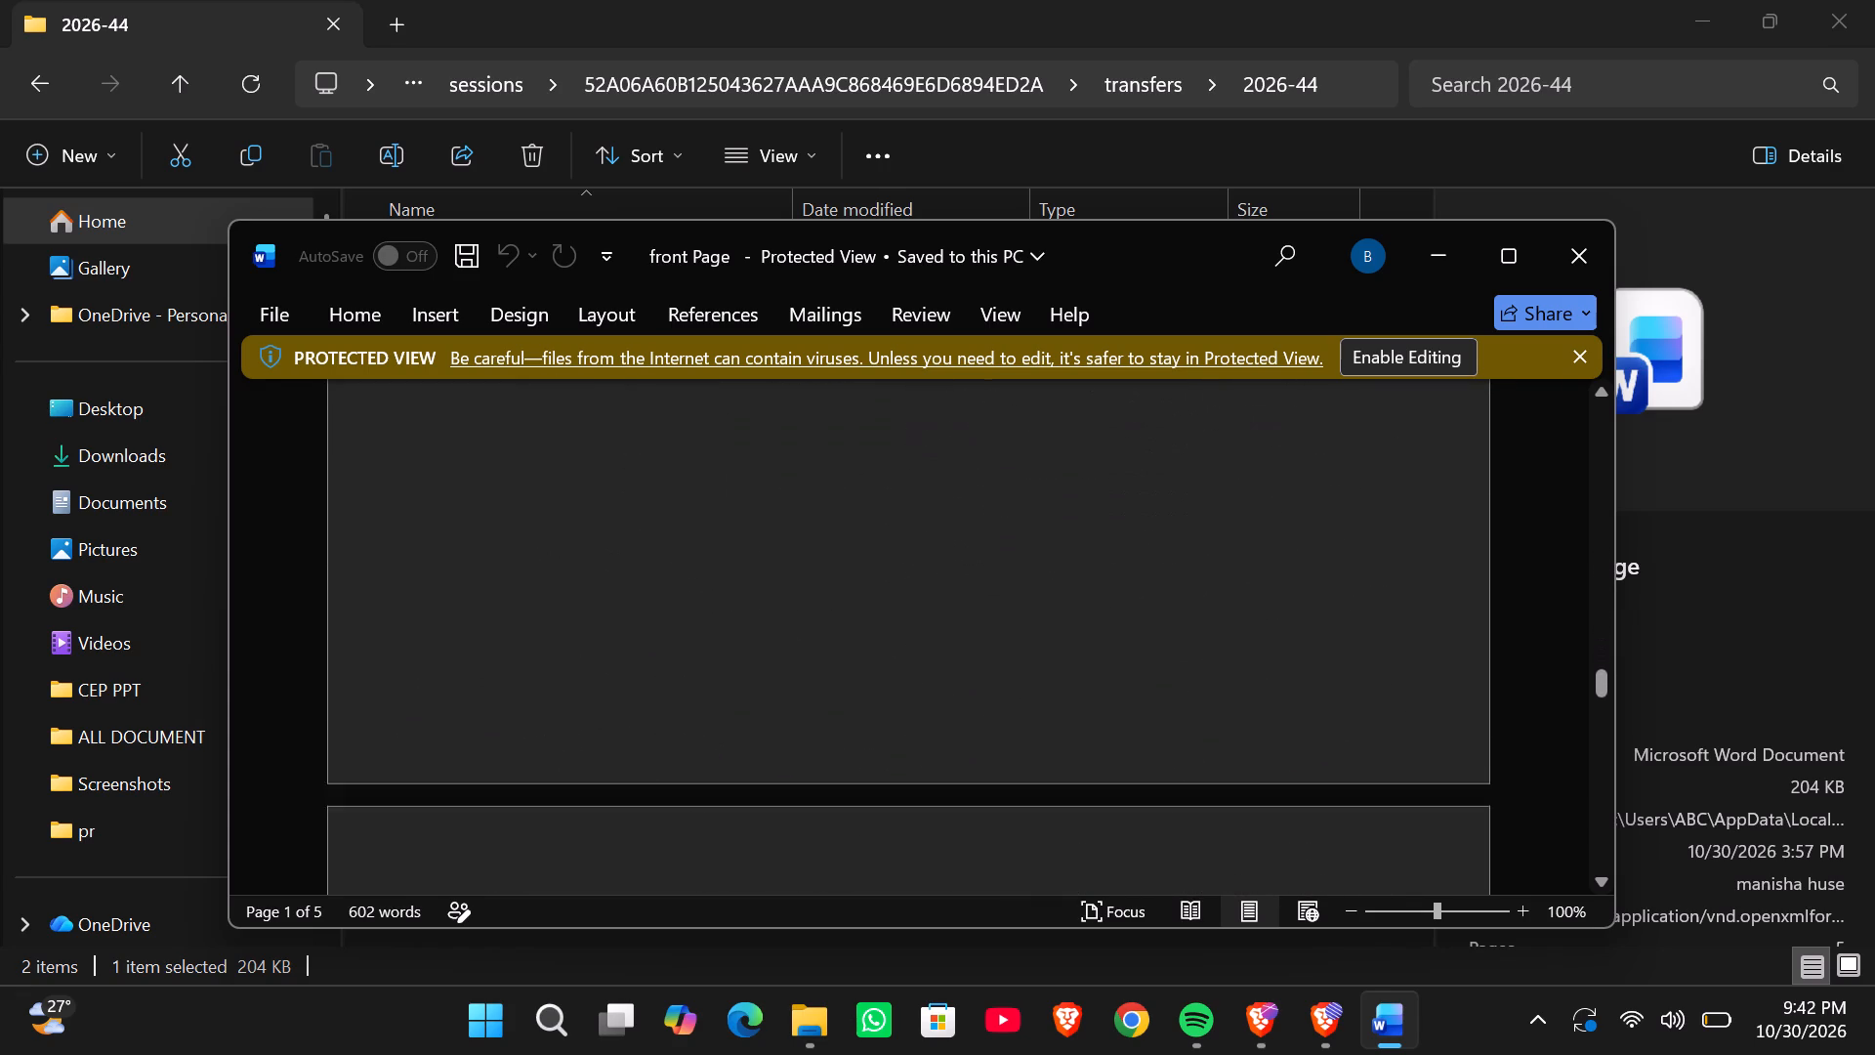
pyautogui.scroll(-1, 496, 518)
pyautogui.scroll(1, 496, 518)
pyautogui.scroll(-1, 496, 518)
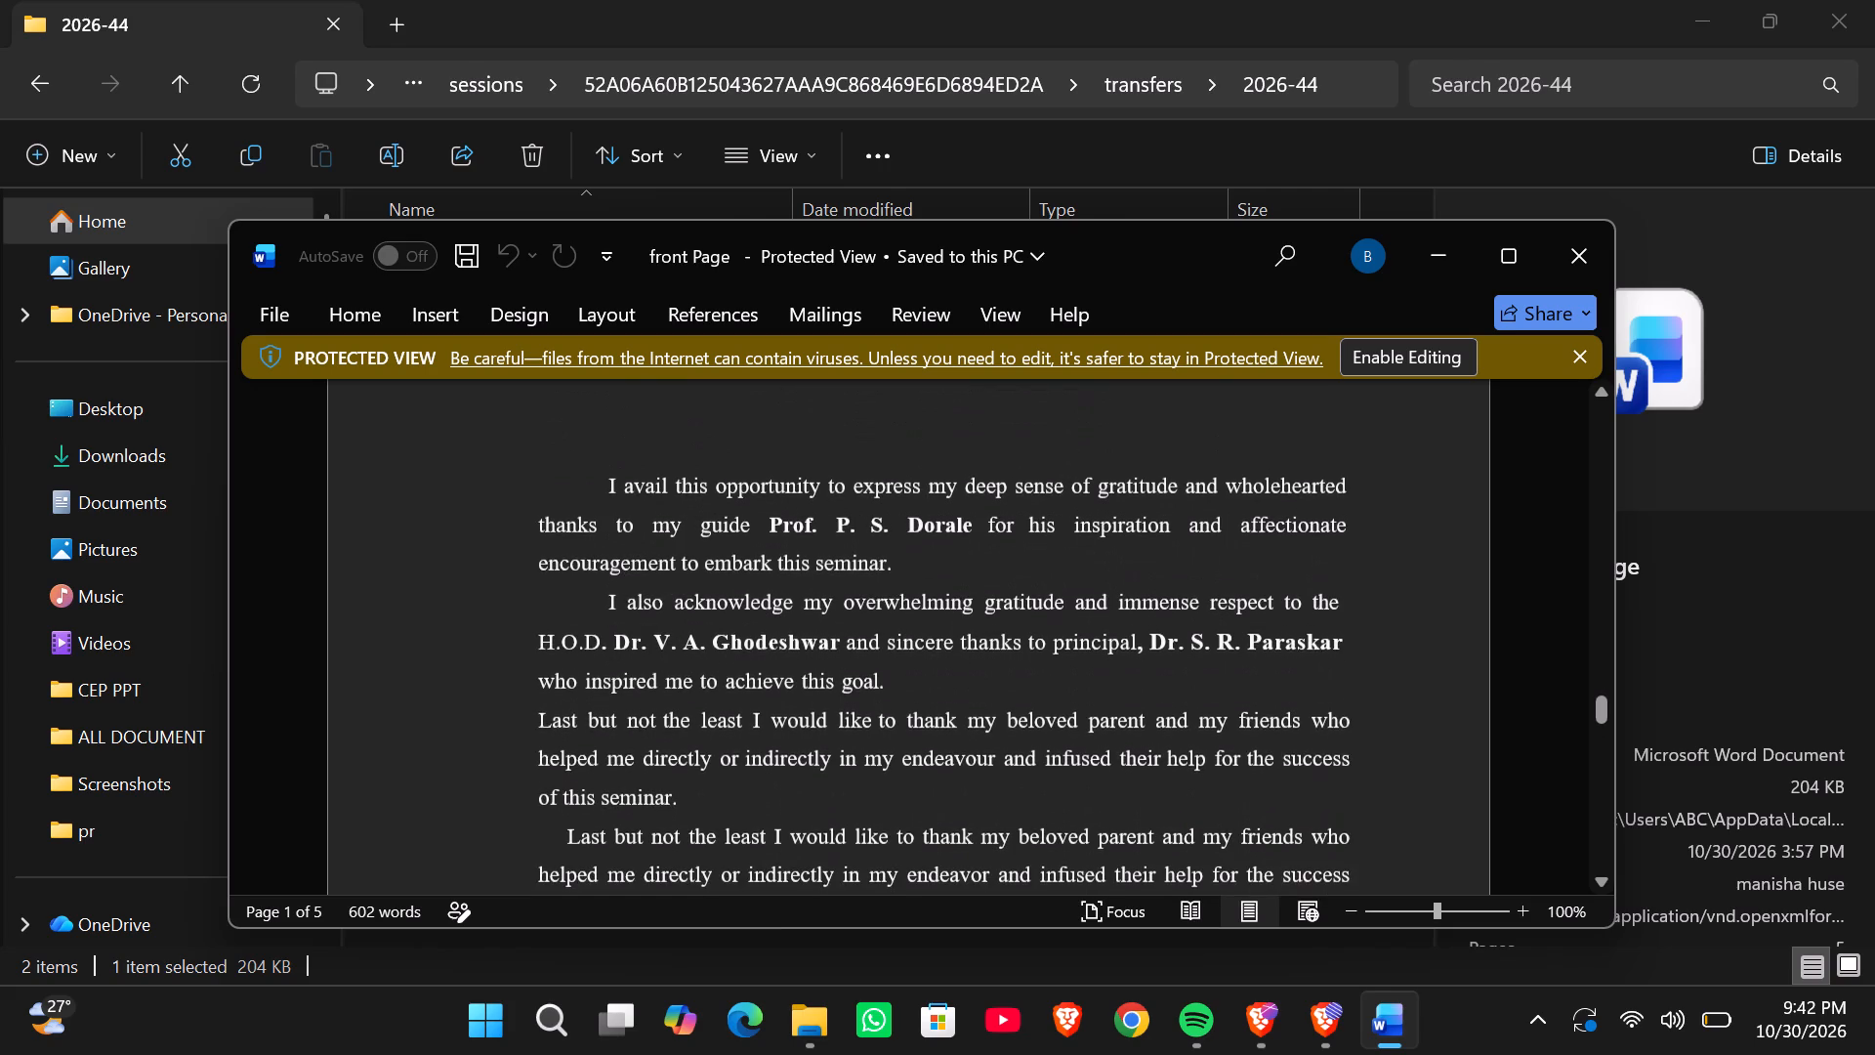
pyautogui.scroll(-2, 496, 518)
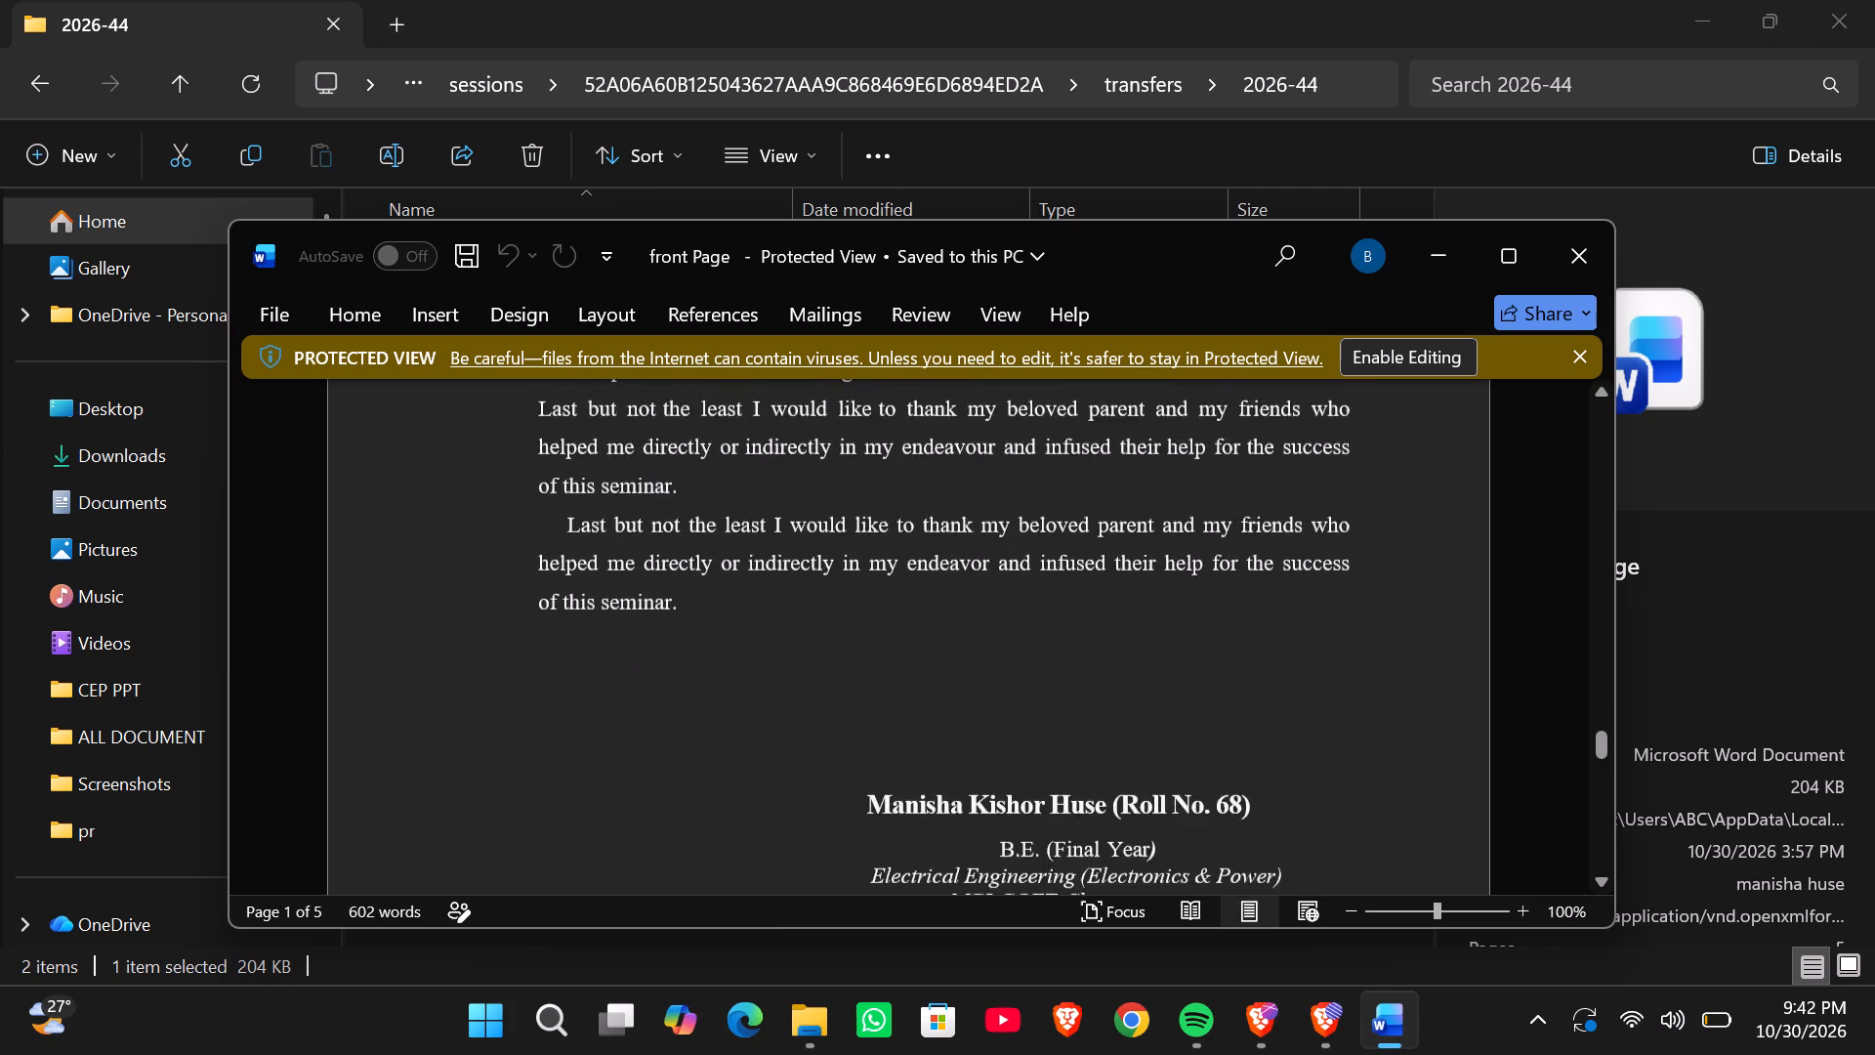
pyautogui.scroll(-2, 496, 518)
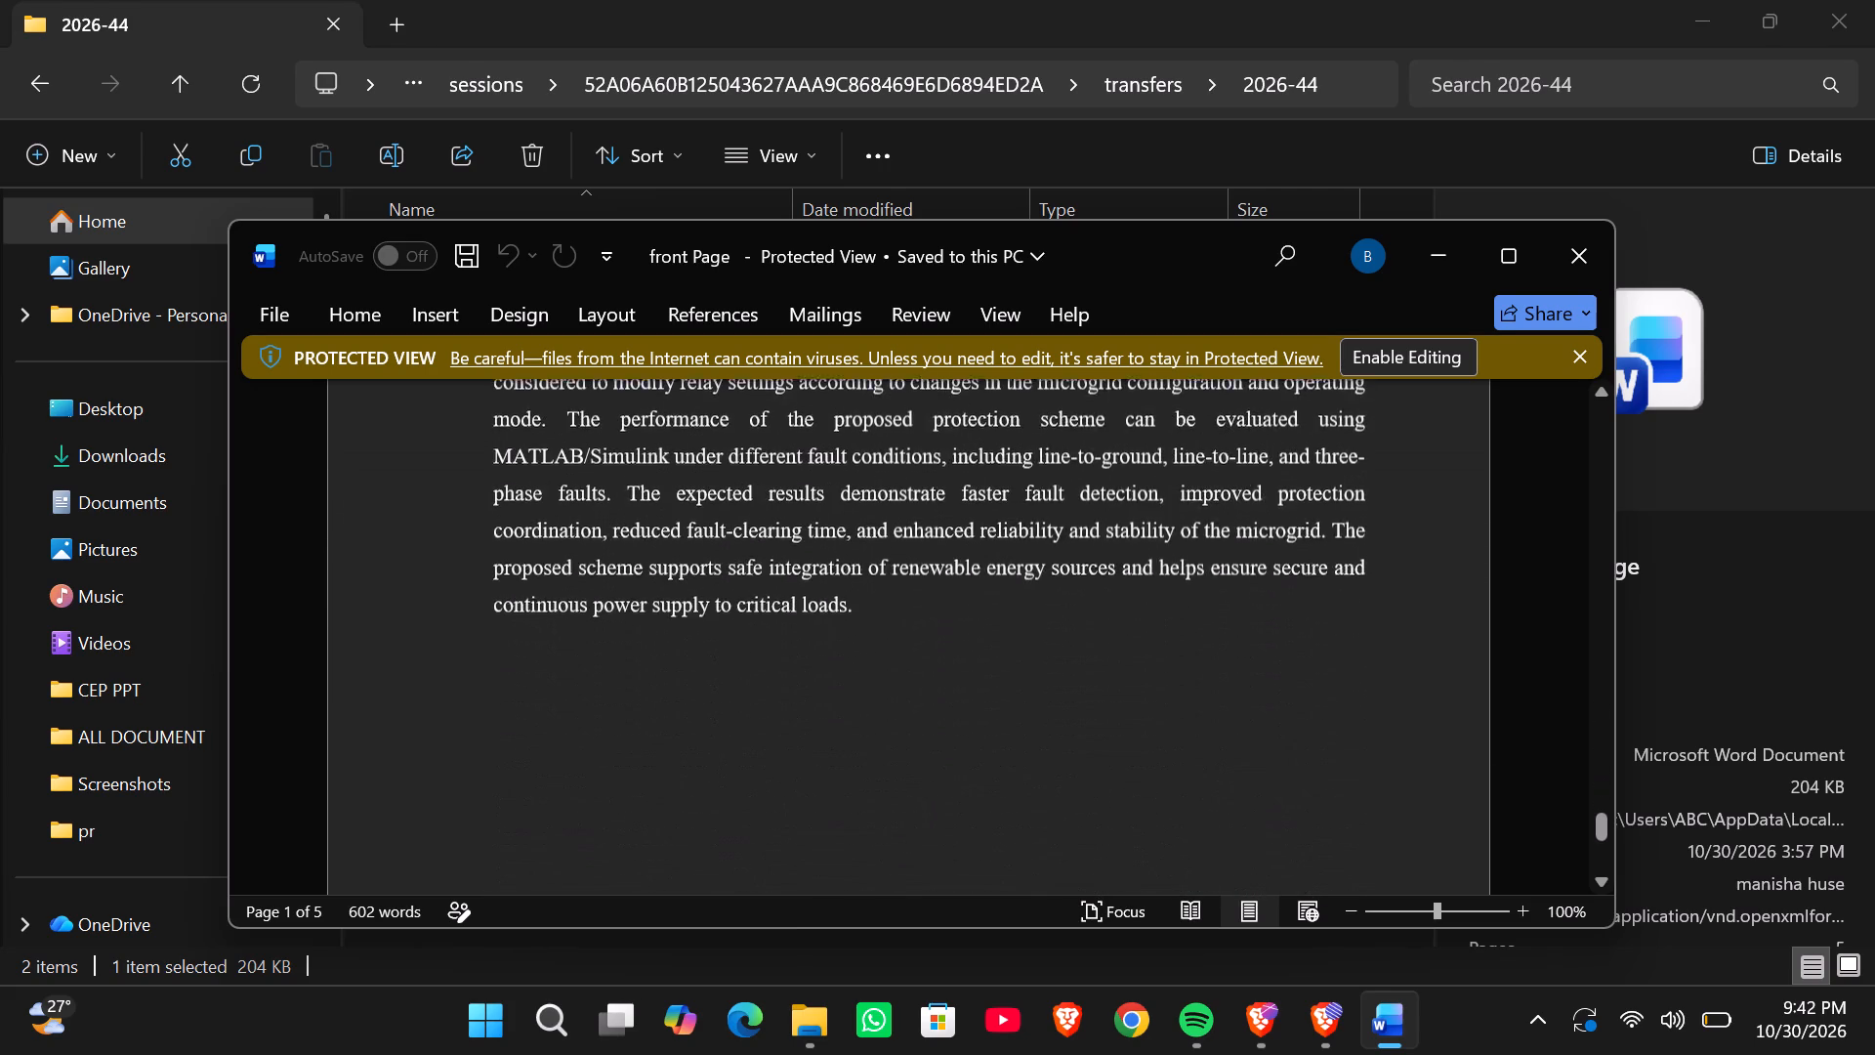
pyautogui.scroll(-2, 496, 518)
pyautogui.scroll(1, 496, 518)
pyautogui.scroll(-2, 496, 518)
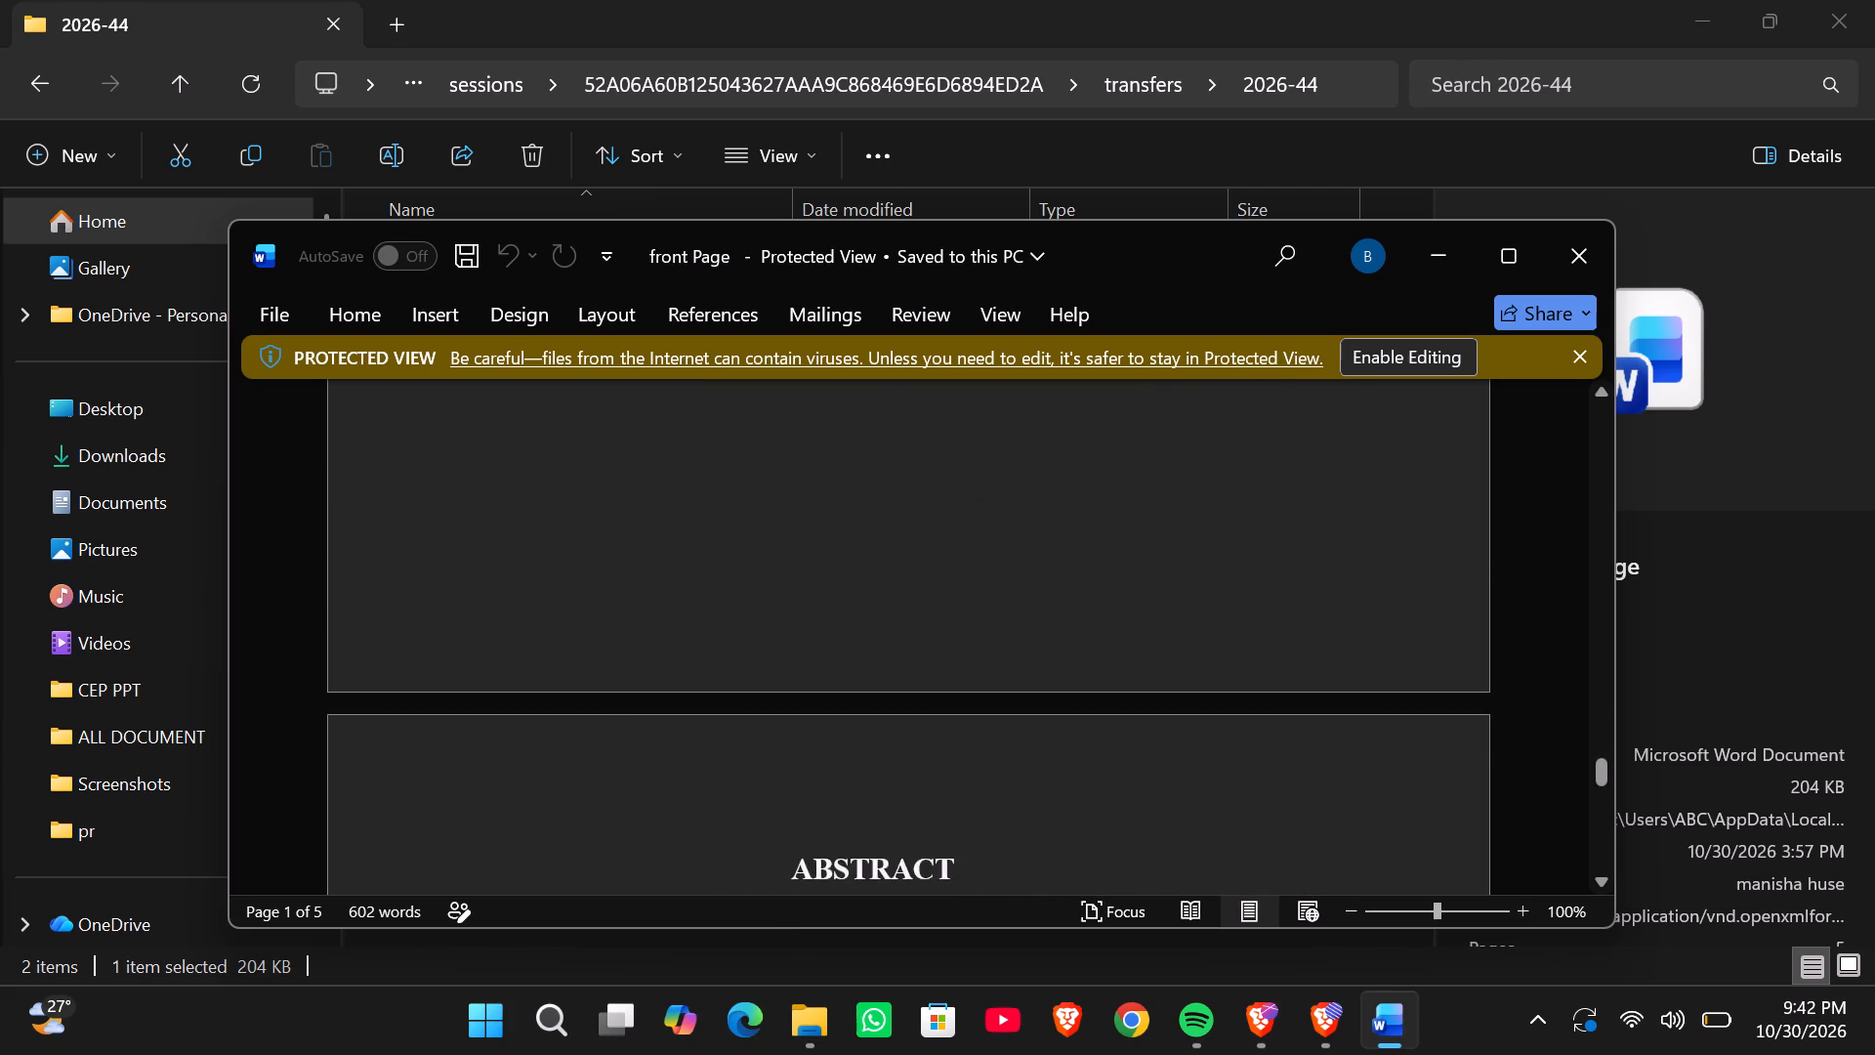
pyautogui.scroll(-4, 496, 518)
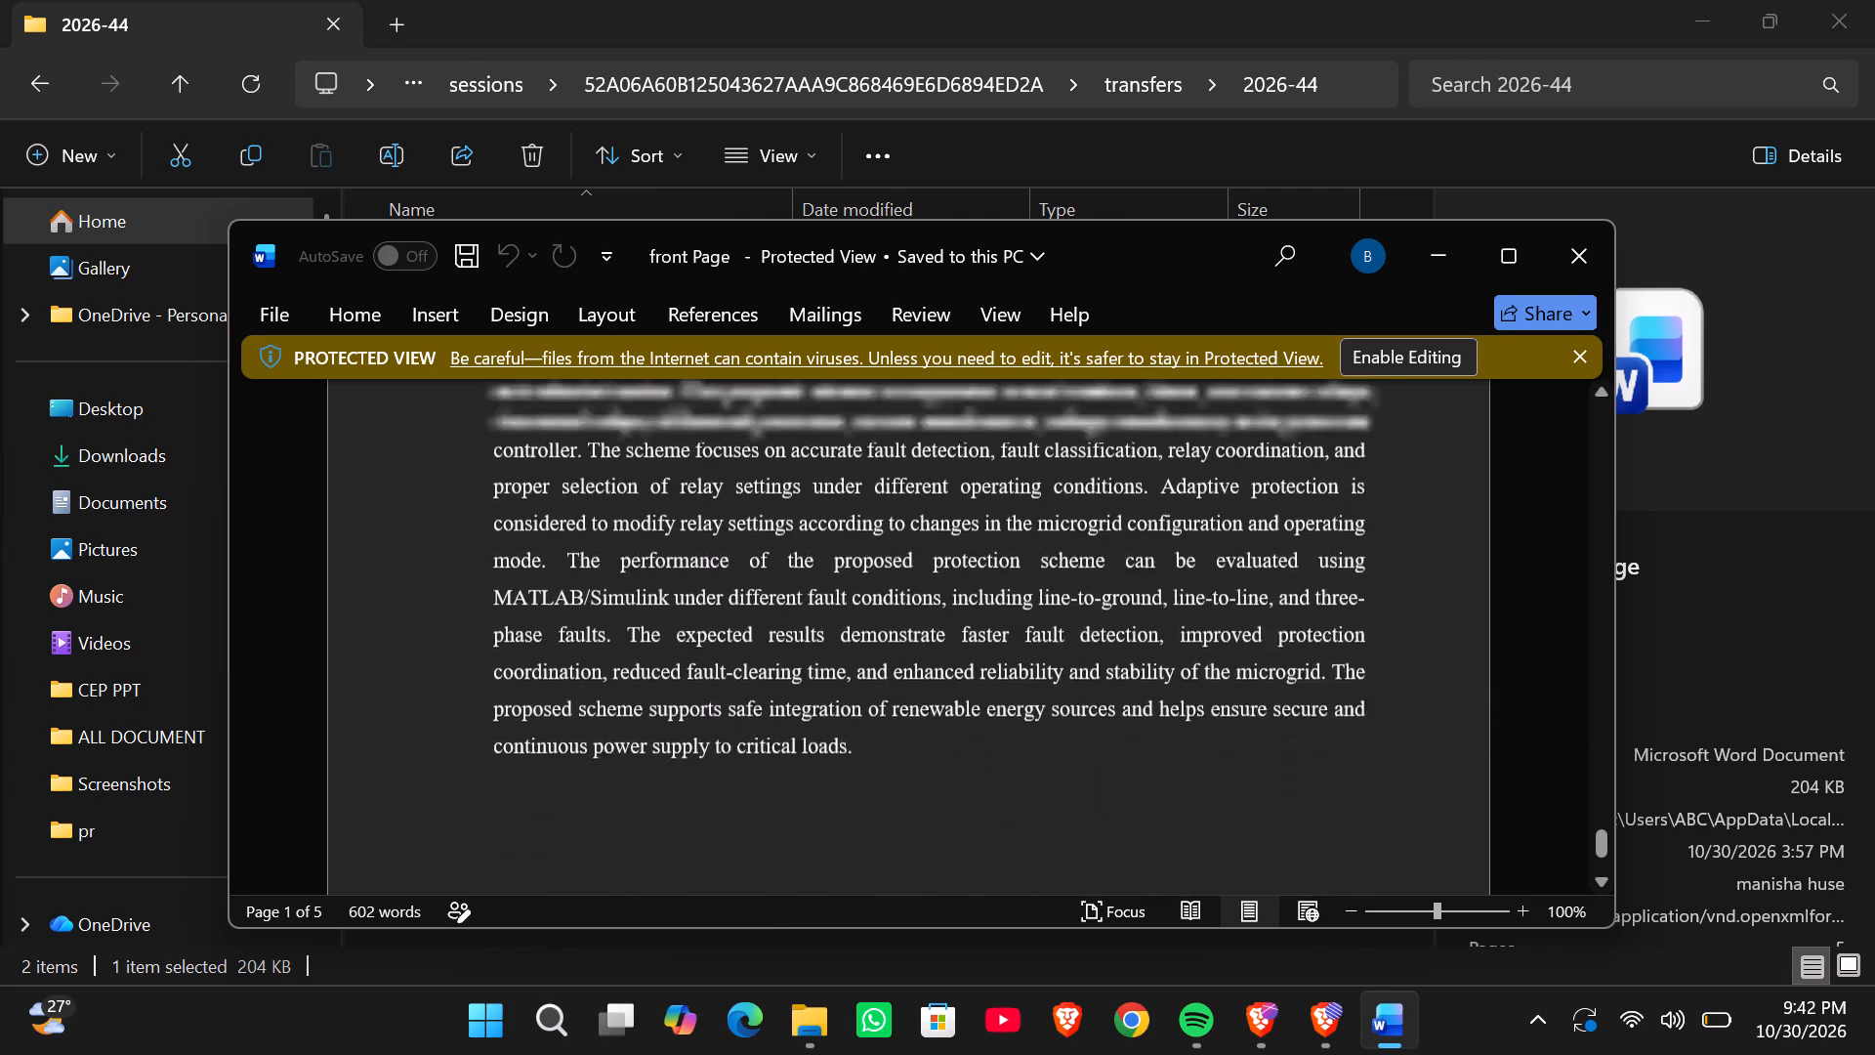
pyautogui.scroll(-2, 496, 518)
pyautogui.scroll(4, 496, 518)
pyautogui.scroll(-6, 496, 518)
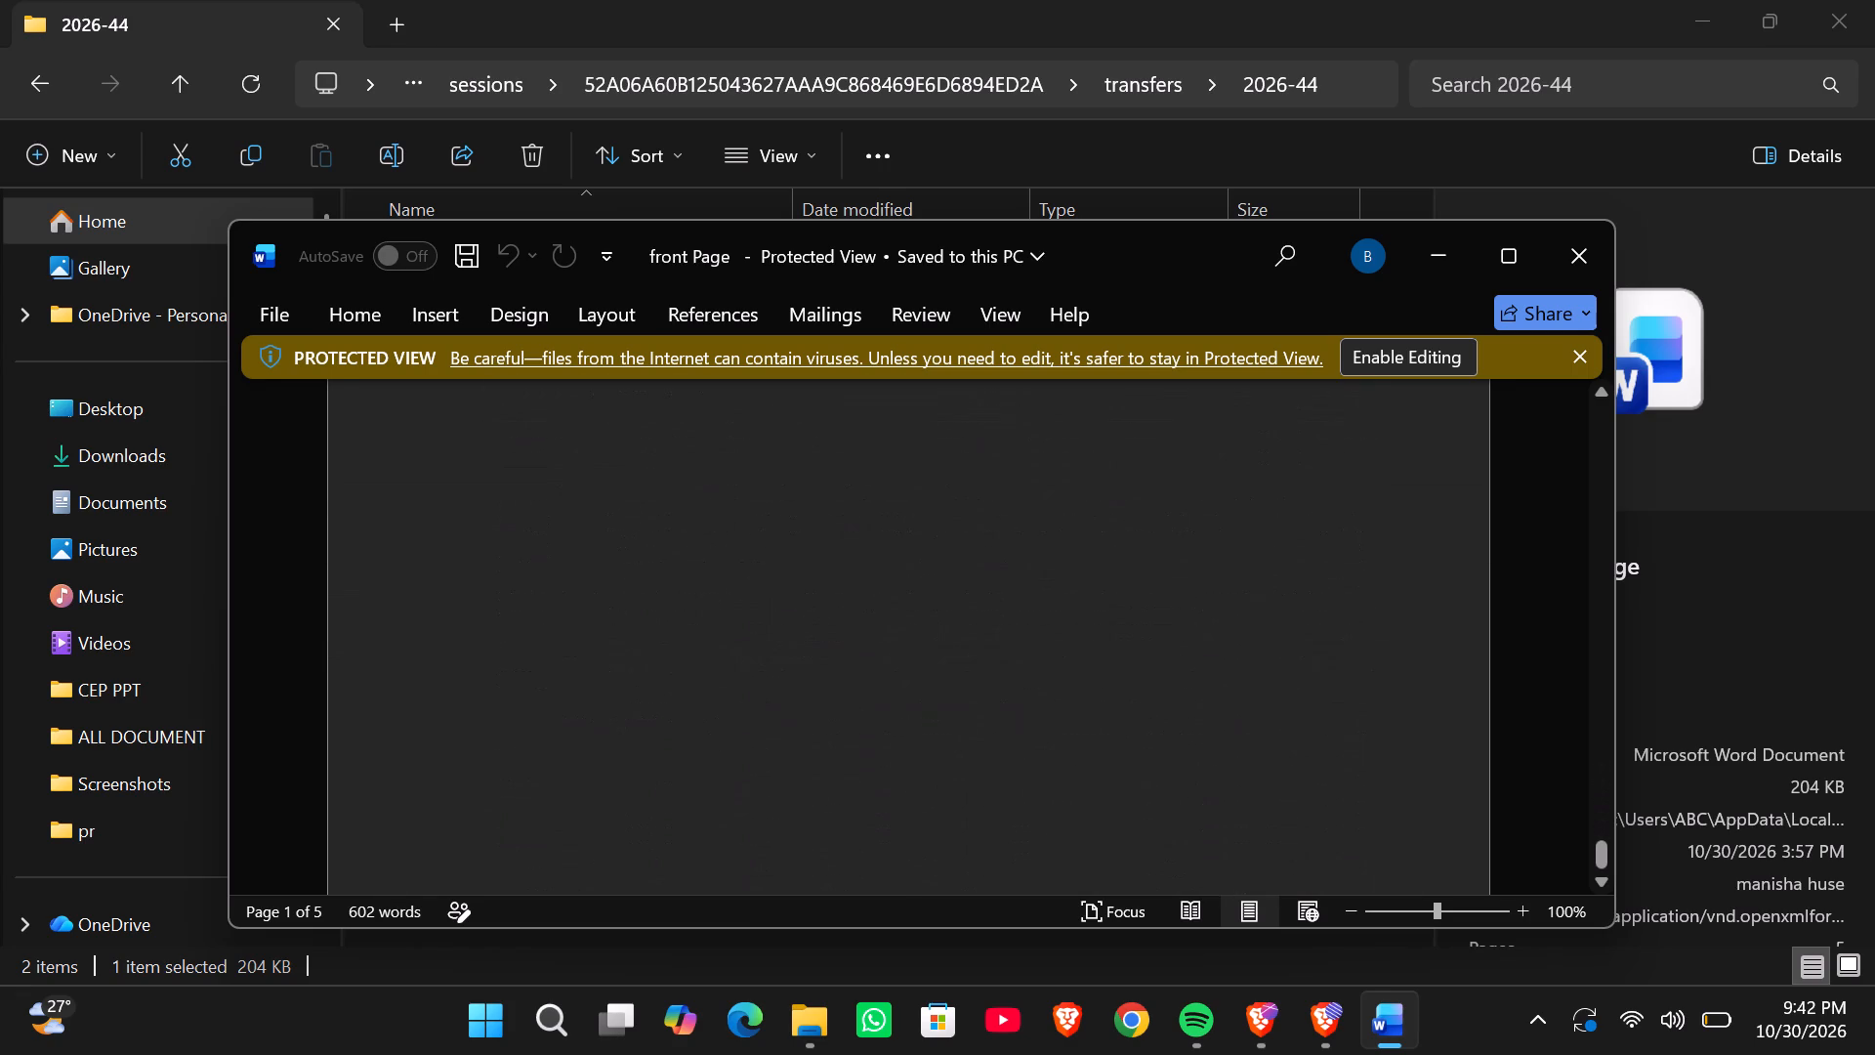
pyautogui.scroll(15, 496, 518)
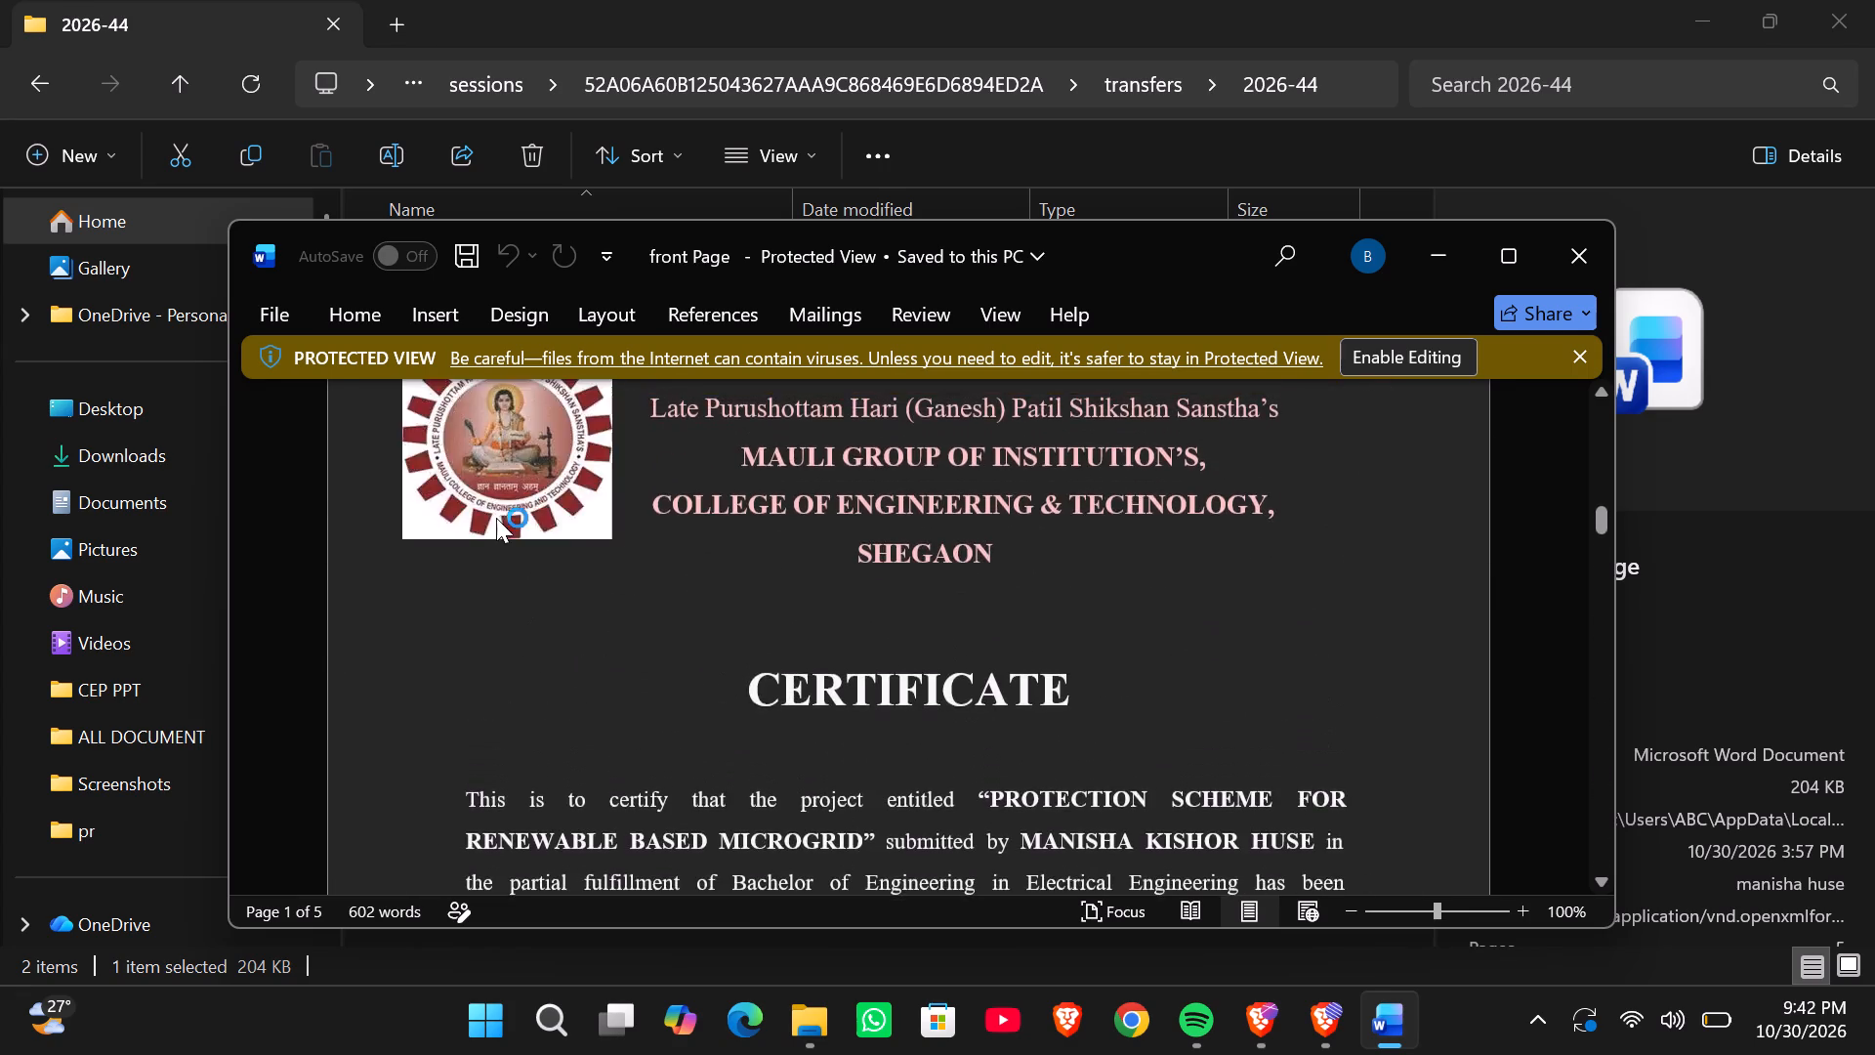
pyautogui.scroll(7, 496, 518)
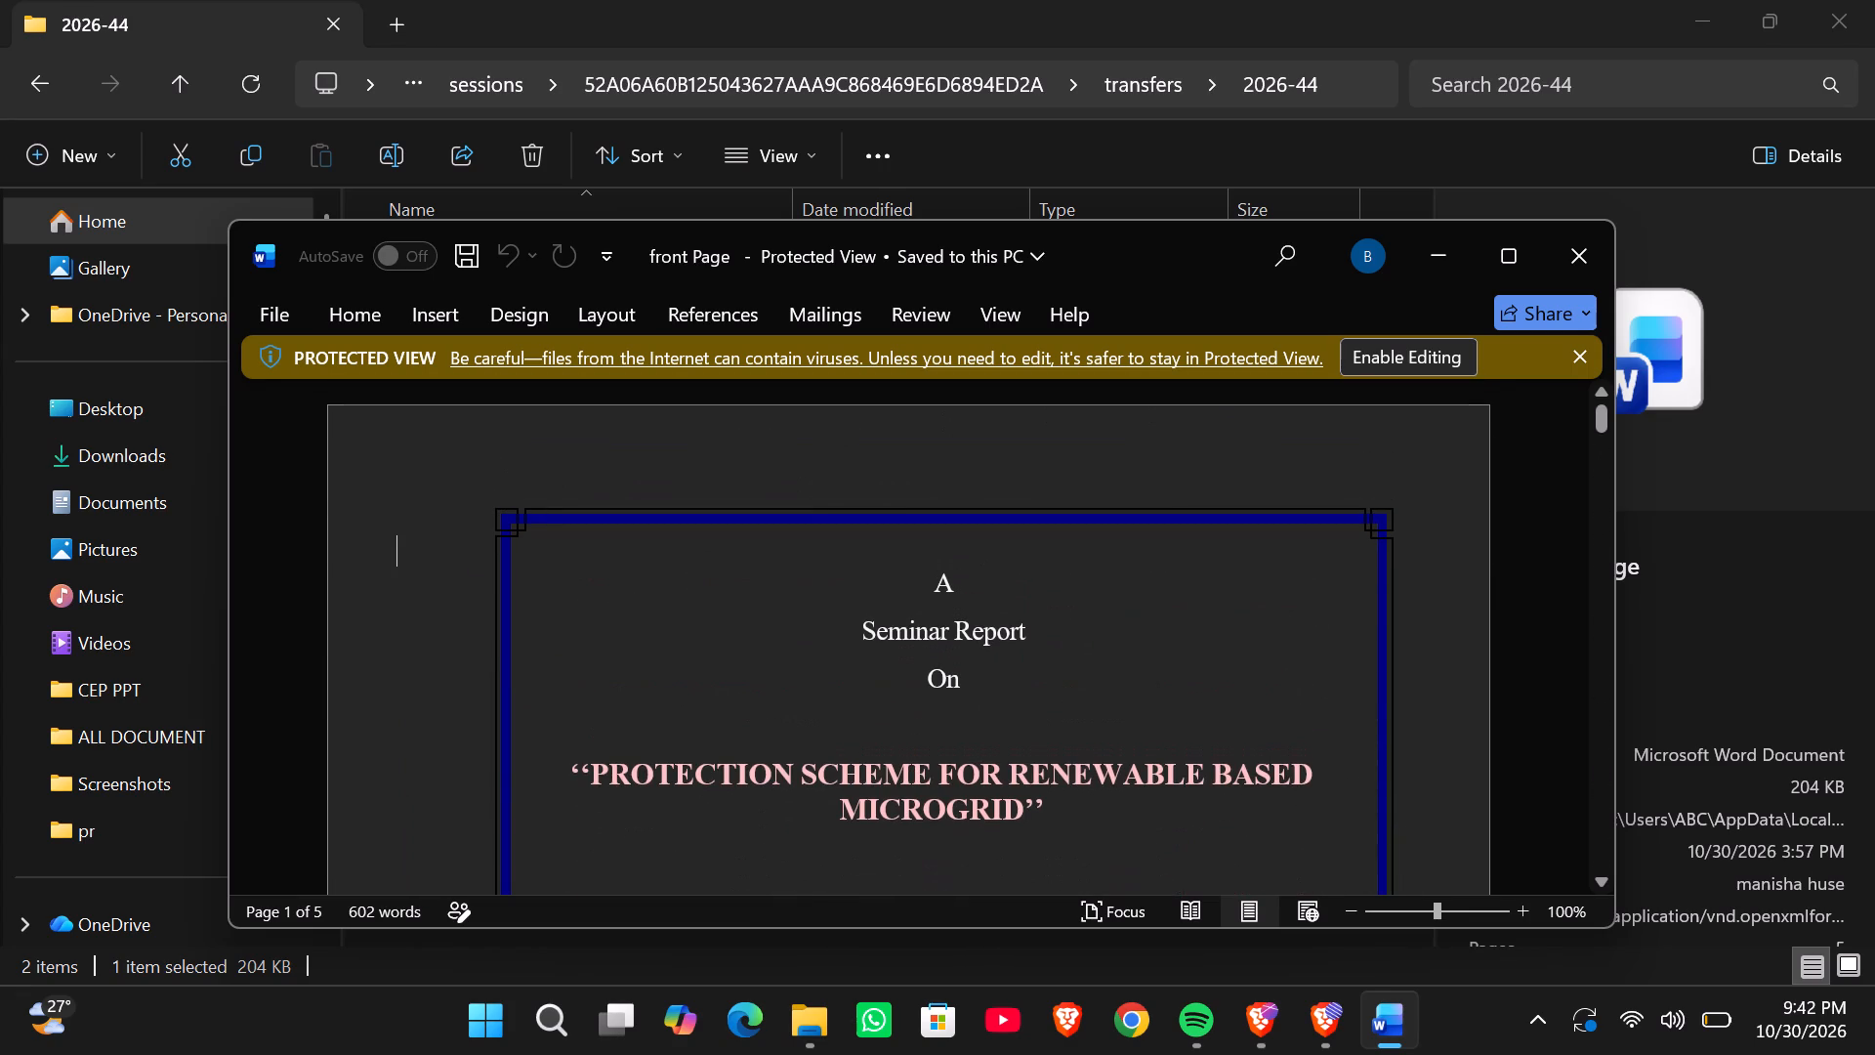
# Enable editing for the protected front Page document and maximise its window.
pyautogui.click(1386, 341)
pyautogui.click(1498, 245)
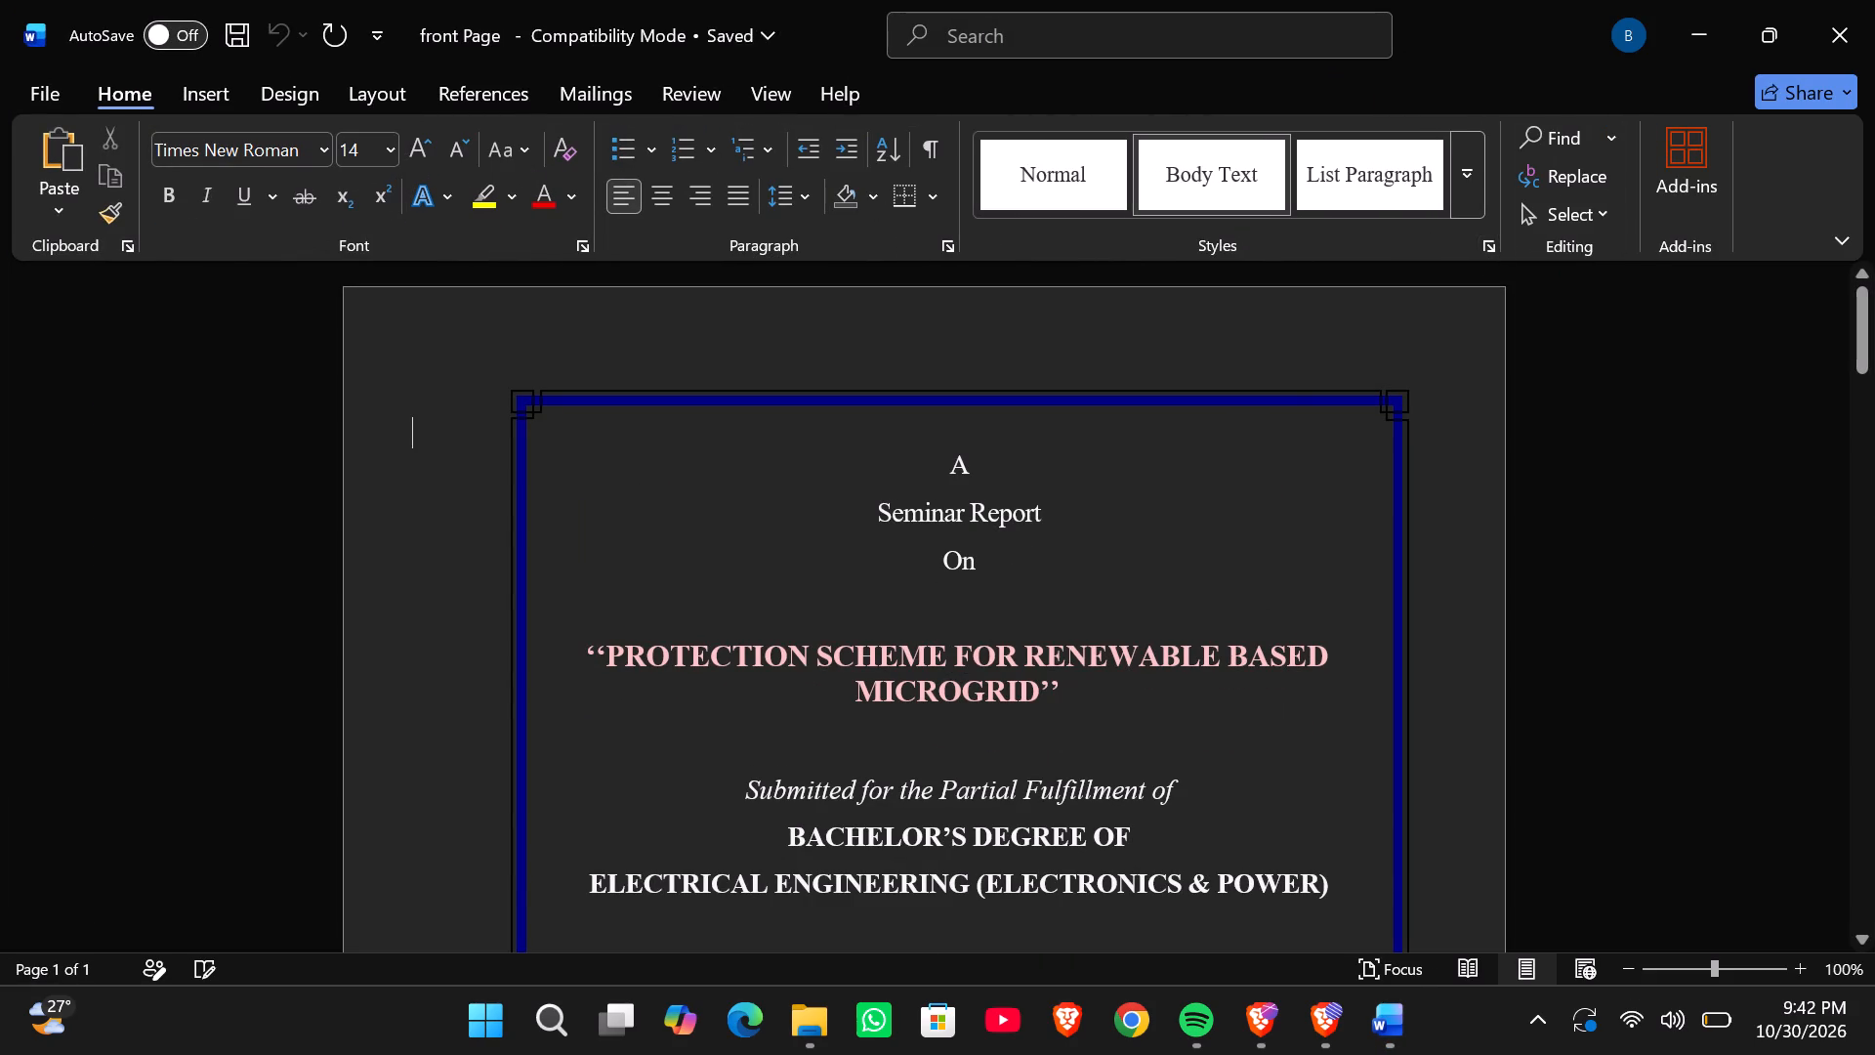
# Replace the seminar title inside the quotation marks on the cover page with EARTH LEAKAGE TESTER.
pyautogui.click(1036, 686)
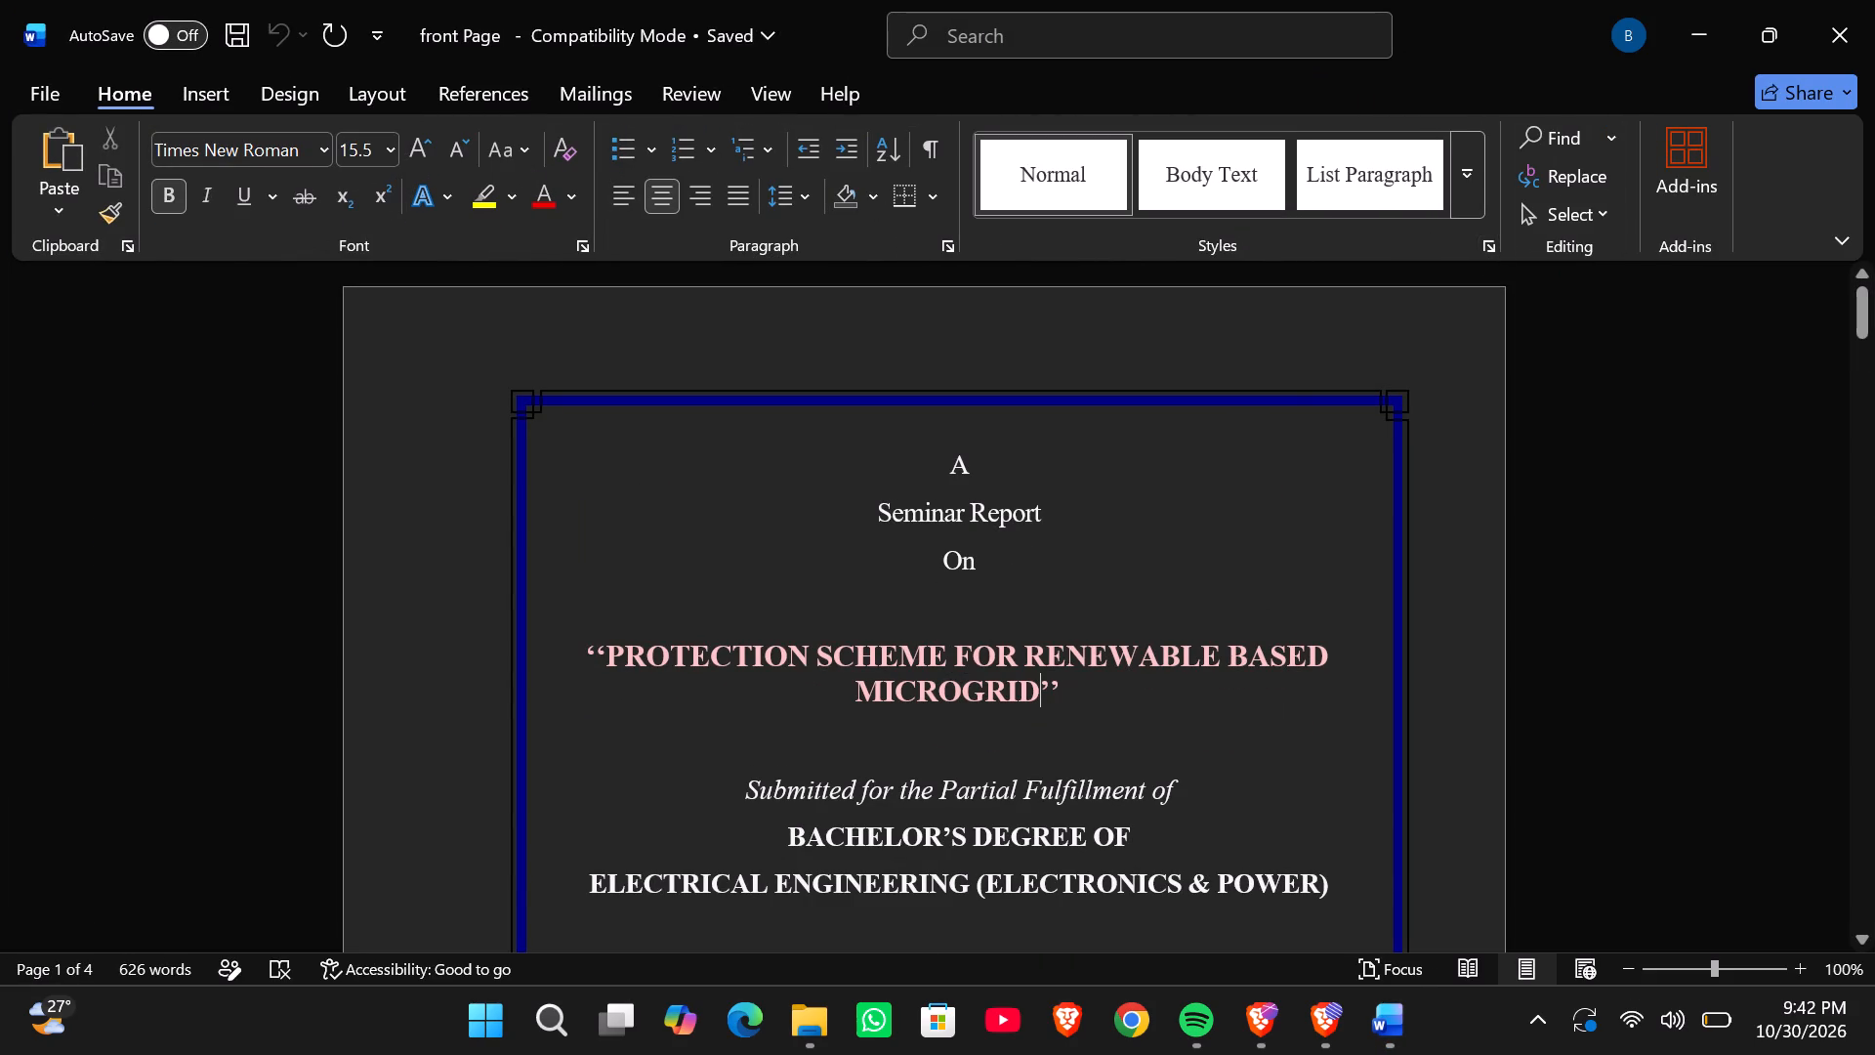
pyautogui.hotkey('ctrl', 'BackSpace')
pyautogui.hotkey('ctrl', 'BackSpace')
pyautogui.hotkey('ctrl', 'BackSpace')
pyautogui.hotkey('ctrl', 'BackSpace')
pyautogui.hotkey('ctrl', 'BackSpace')
pyautogui.hotkey('ctrl', 'BackSpace')
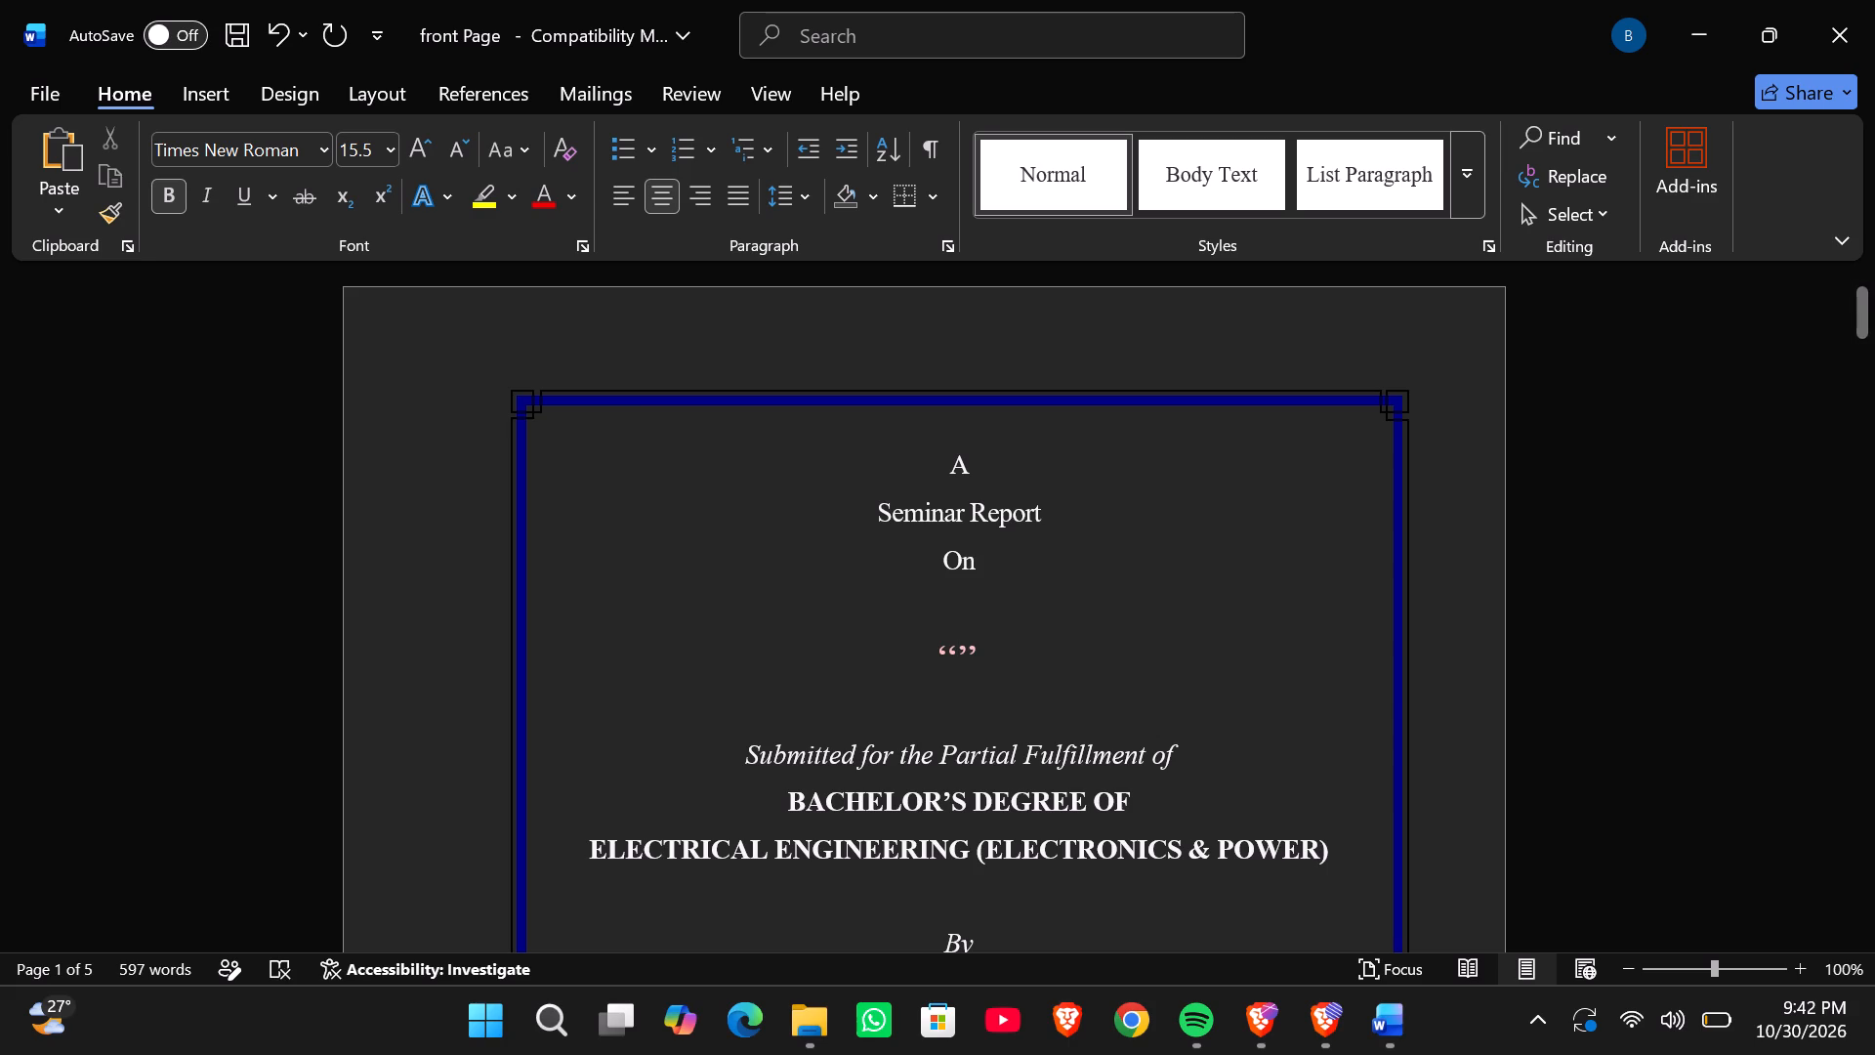
pyautogui.write('EARTH')
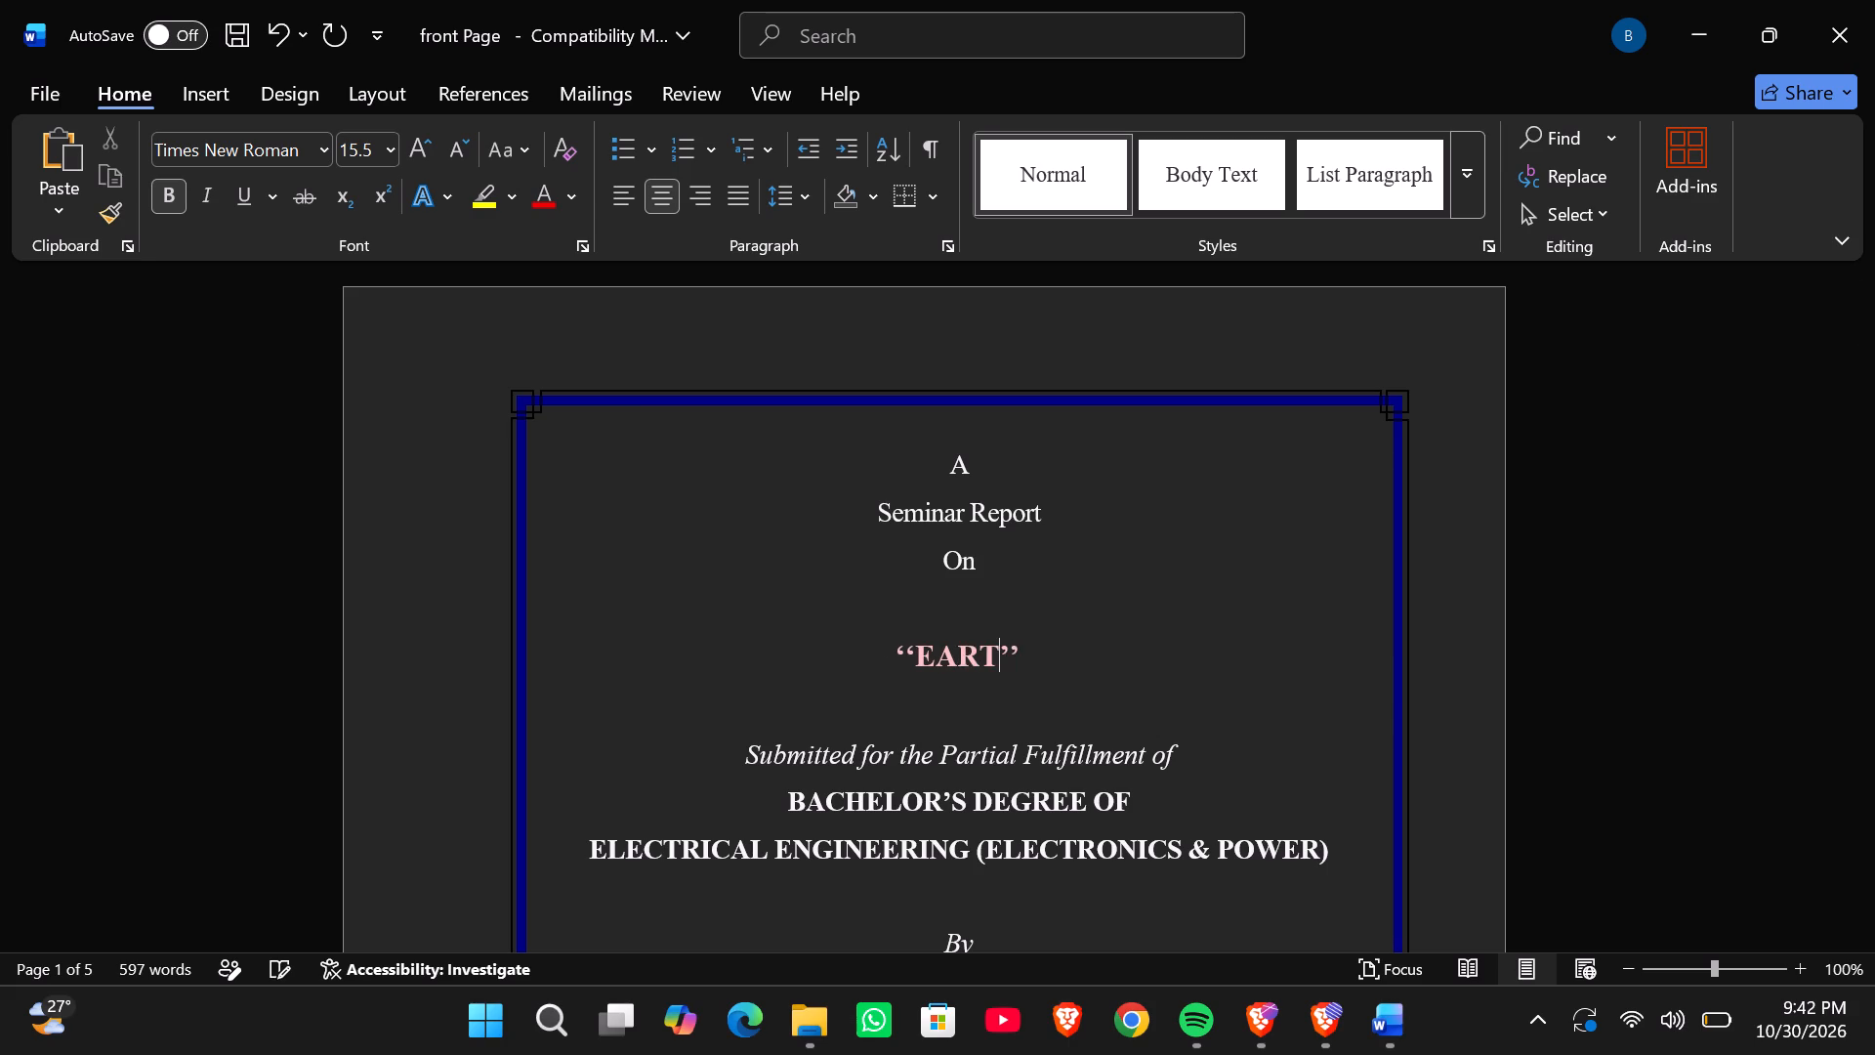
pyautogui.press('space')
pyautogui.write('LEAKAGE')
pyautogui.press('space')
pyautogui.write('TESTER')
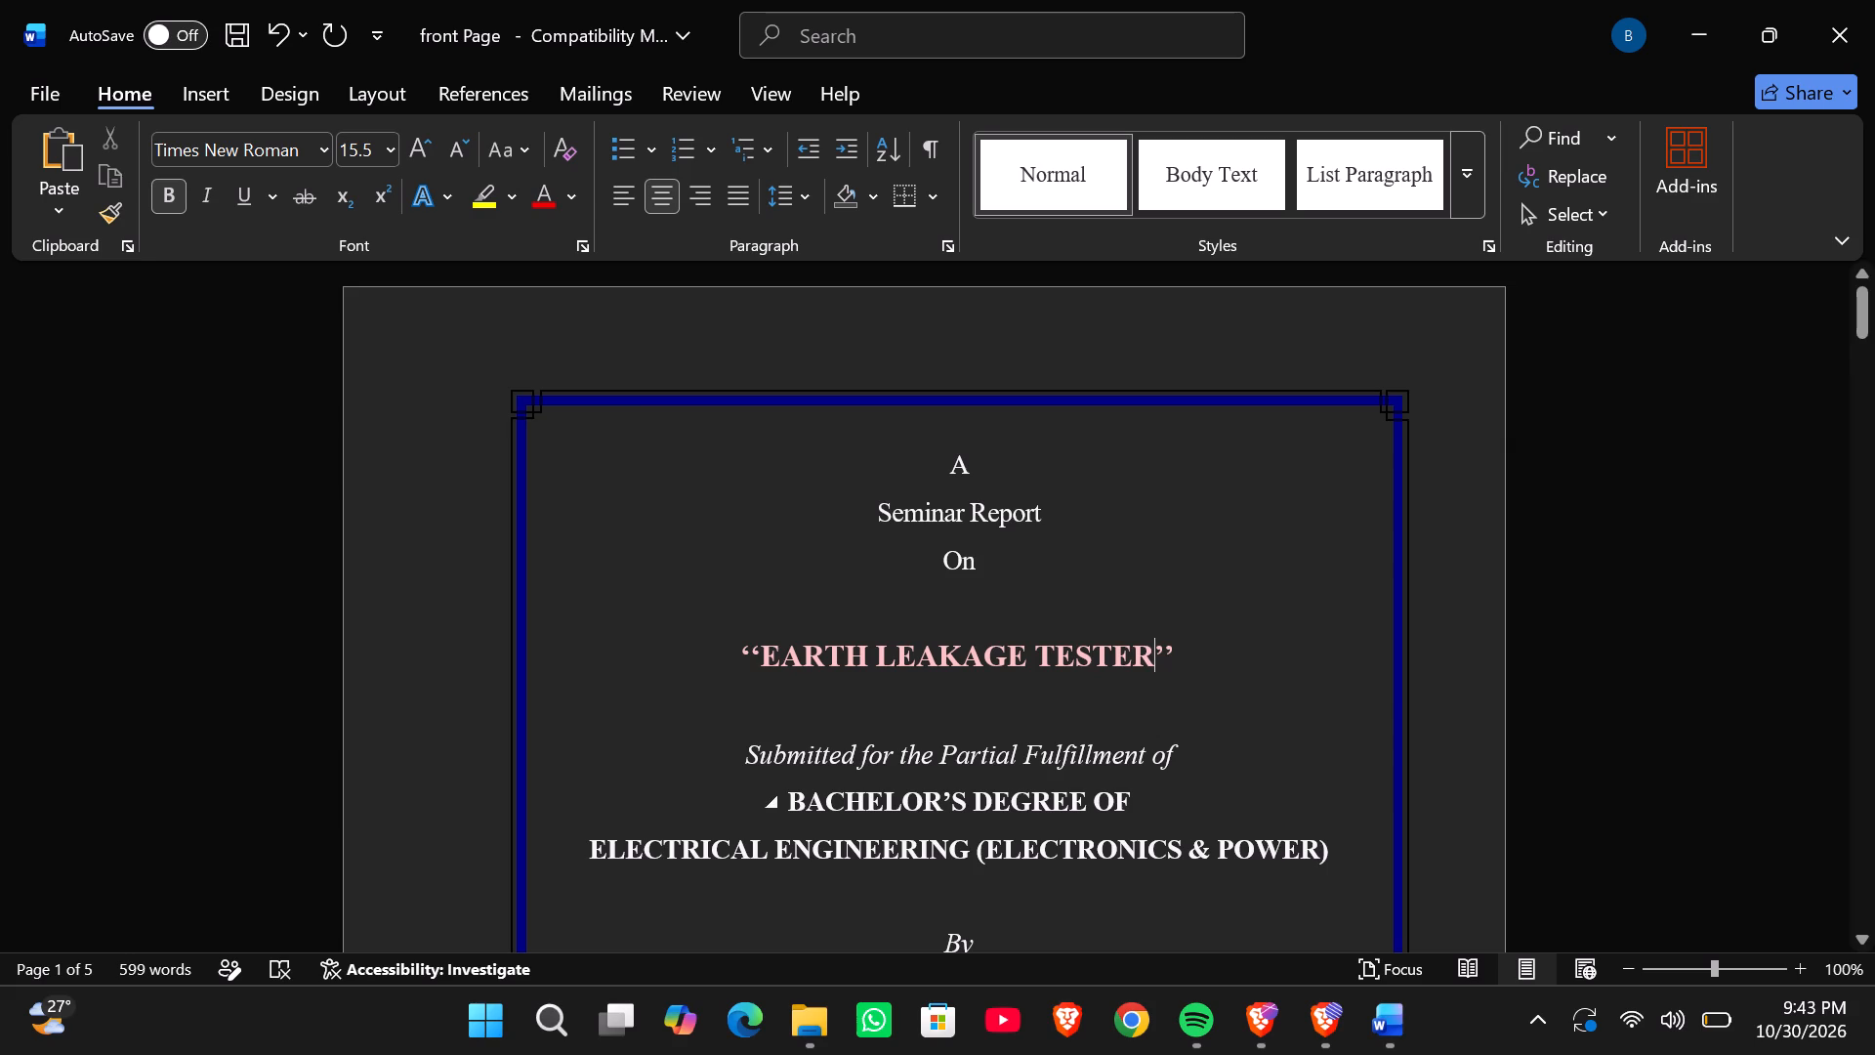
# Delete the student's name below "By" on the cover page.
pyautogui.scroll(-2, 988, 807)
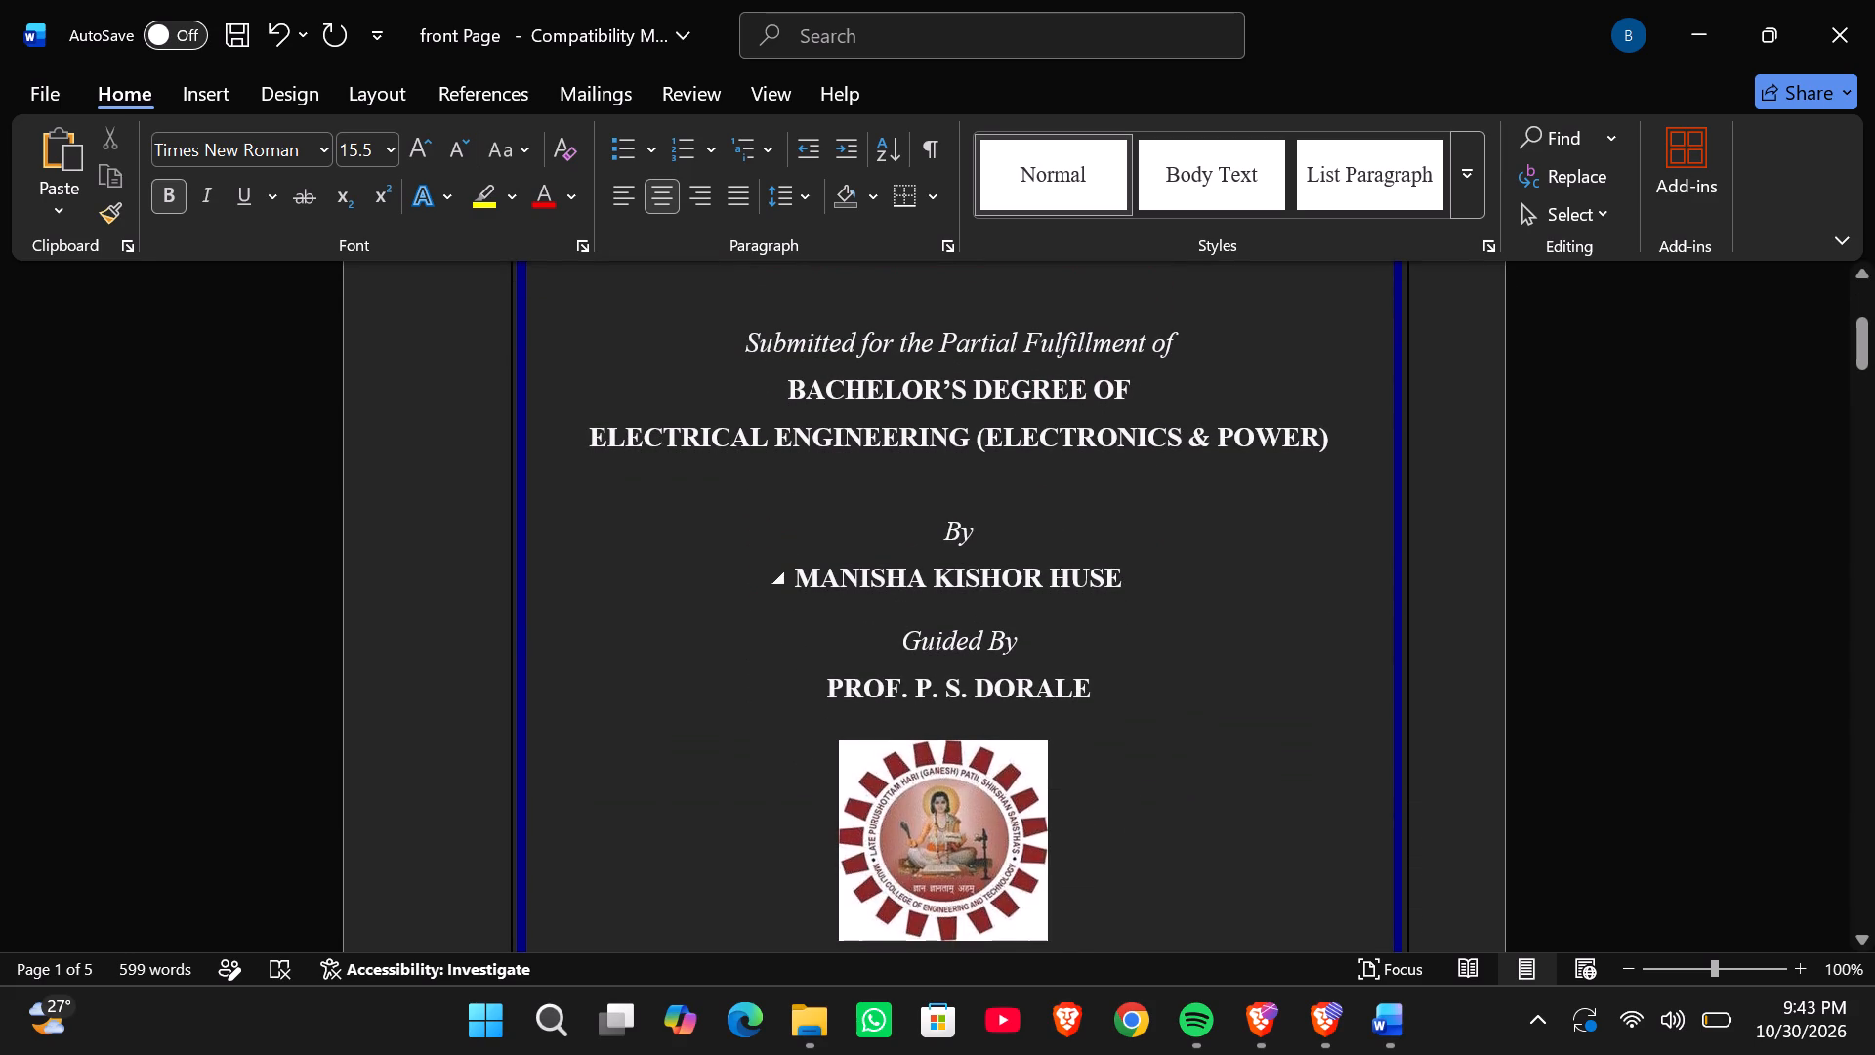
pyautogui.click(1147, 574)
pyautogui.hotkey('ctrl', 'BackSpace')
pyautogui.hotkey('ctrl', 'BackSpace')
pyautogui.hotkey('ctrl', 'BackSpace')
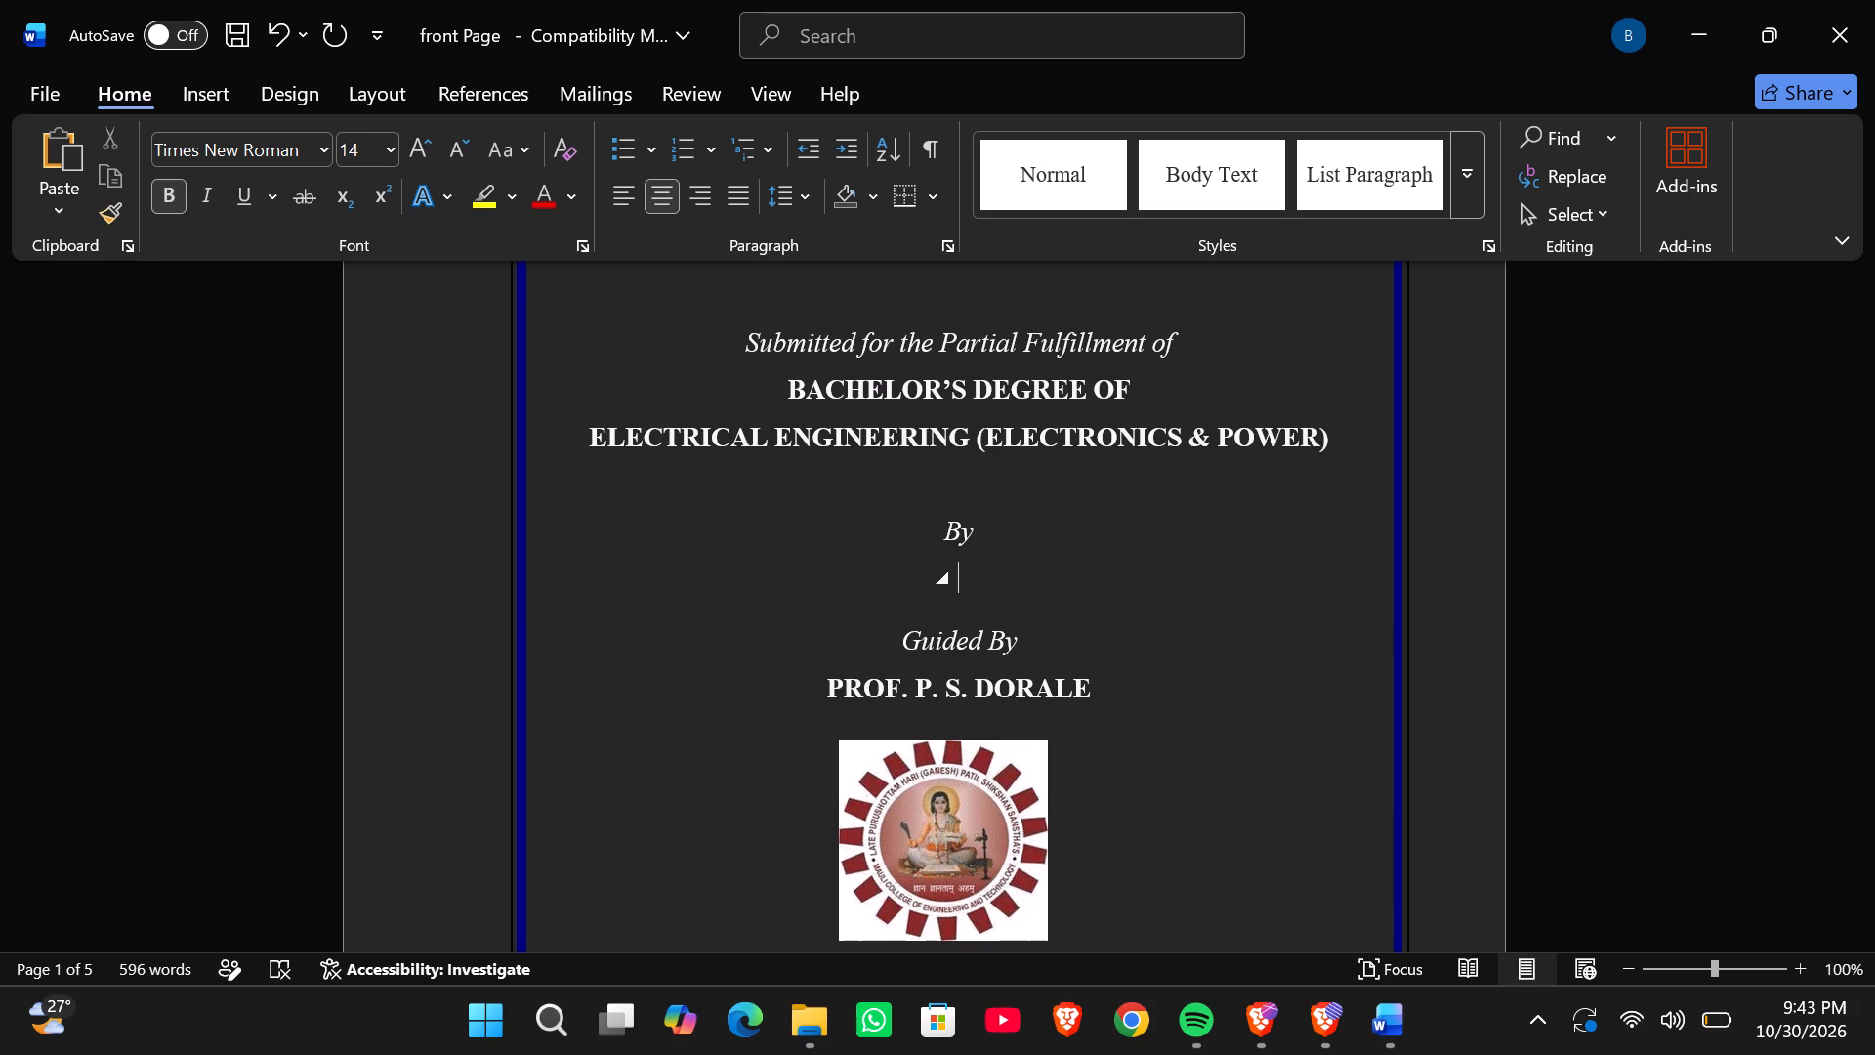
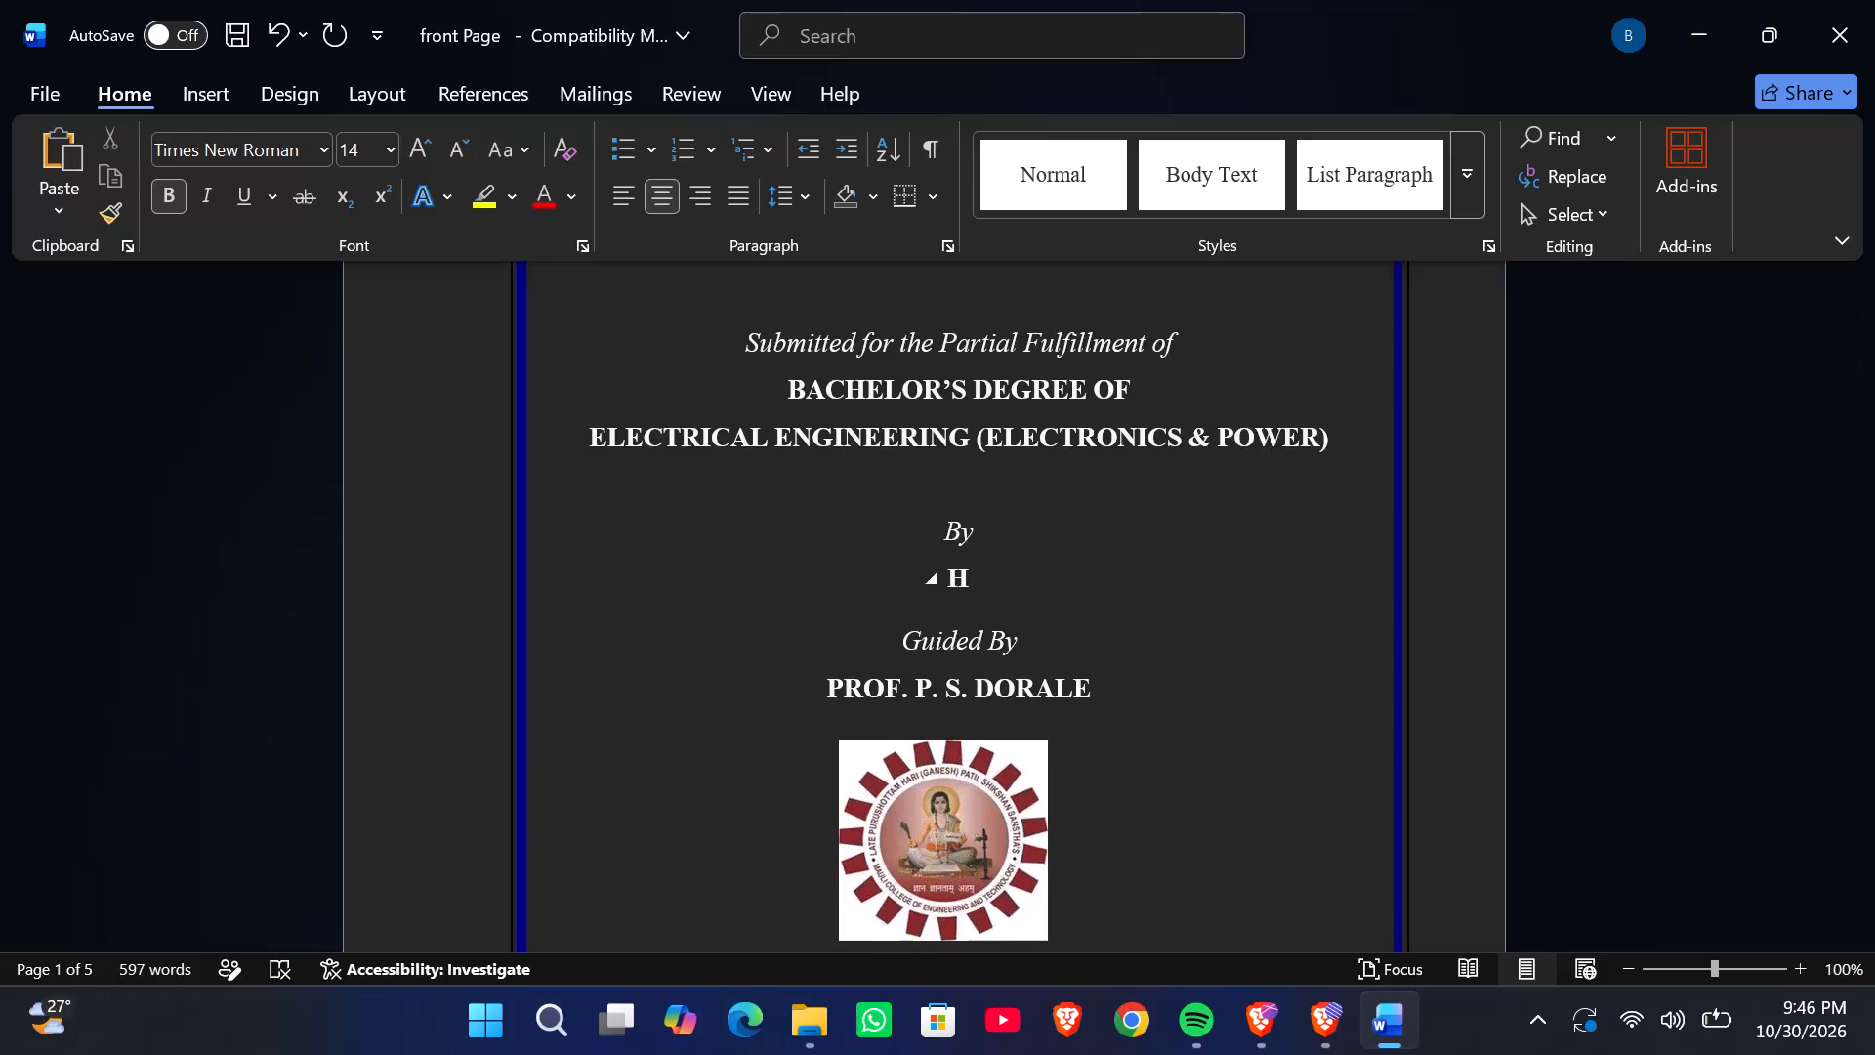
# Enter the first student's full name below "By" on the cover page, with initial capitals.
pyautogui.press('BackSpace')
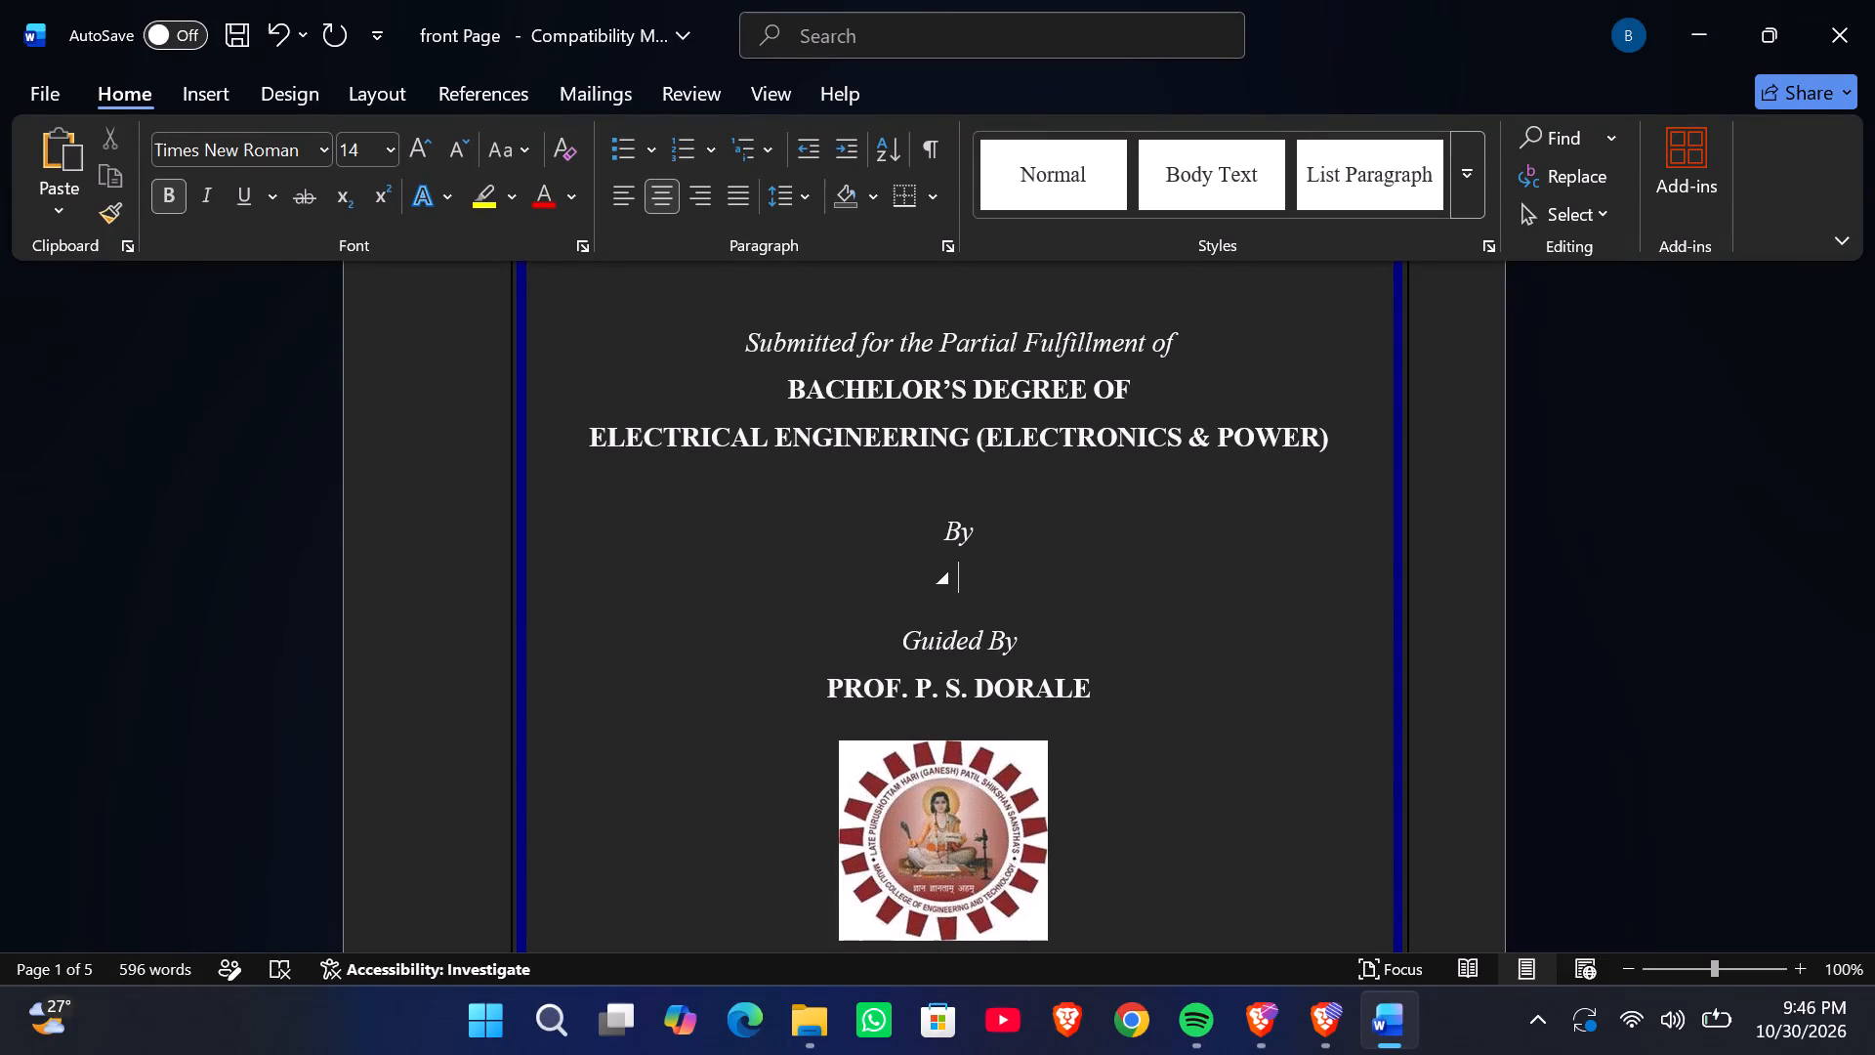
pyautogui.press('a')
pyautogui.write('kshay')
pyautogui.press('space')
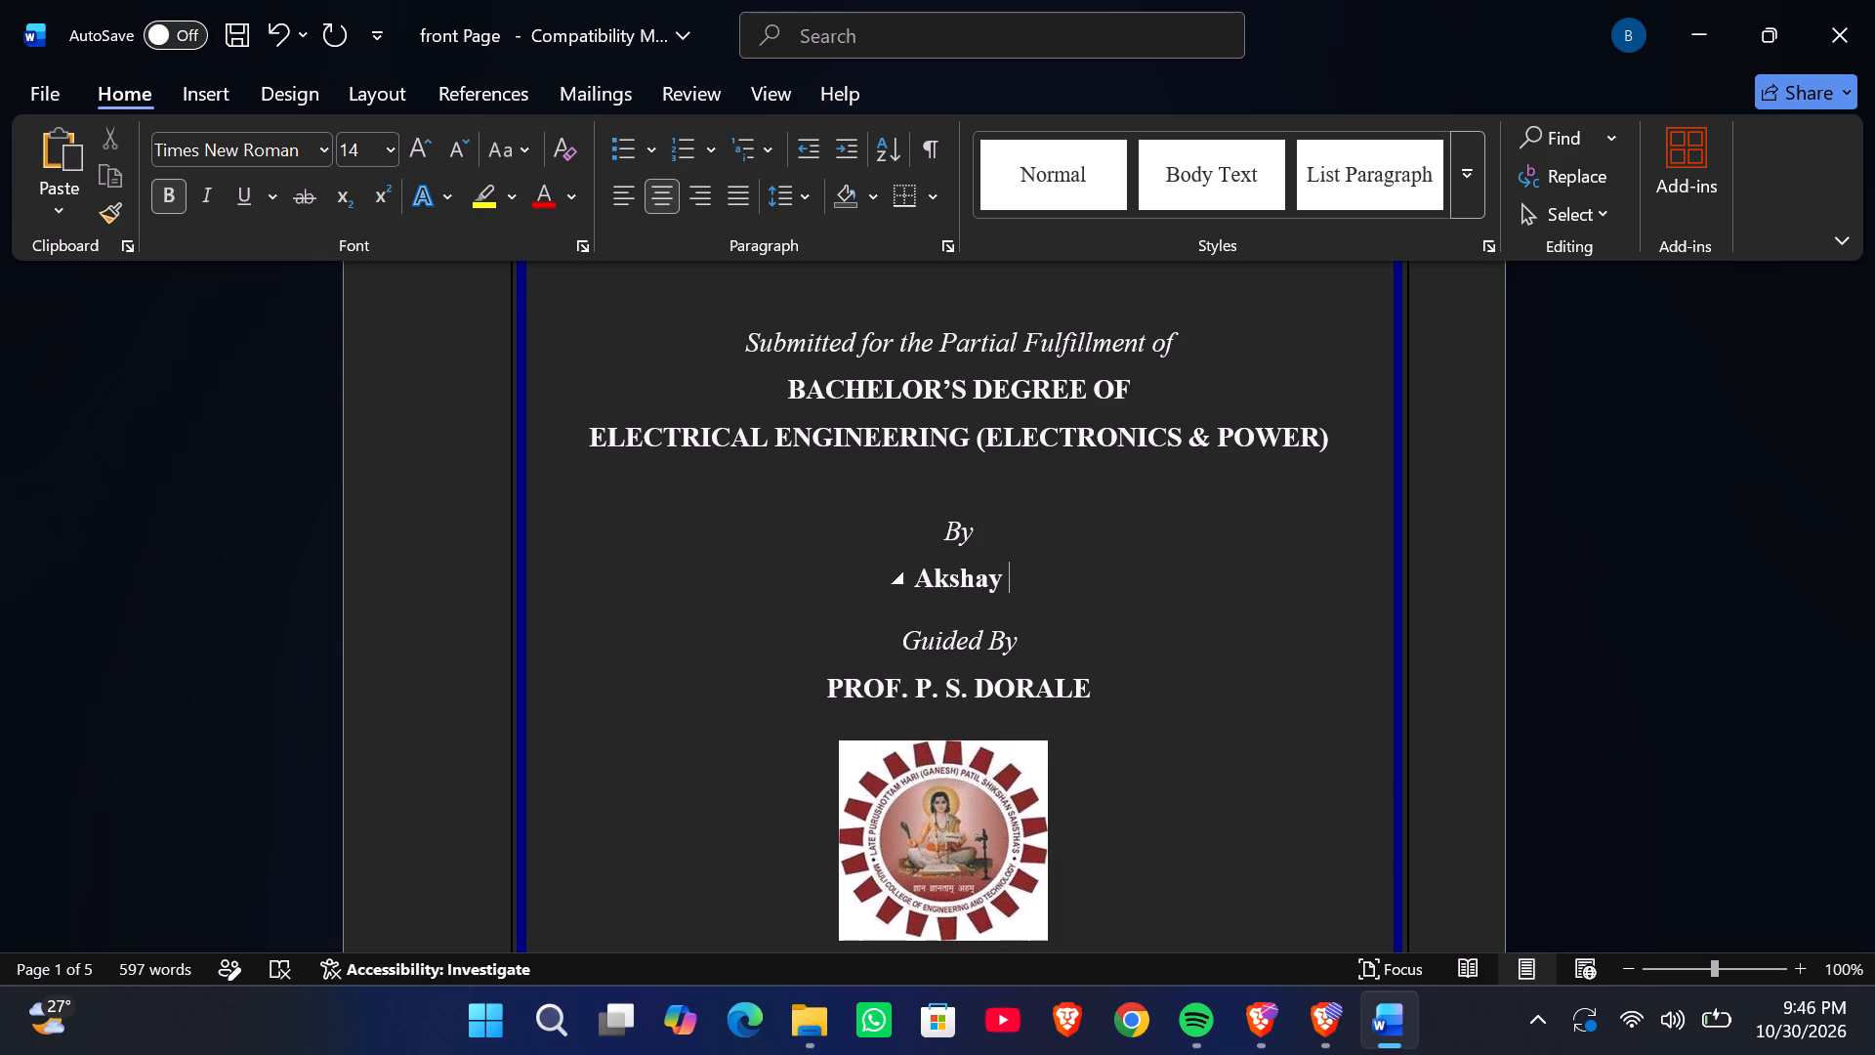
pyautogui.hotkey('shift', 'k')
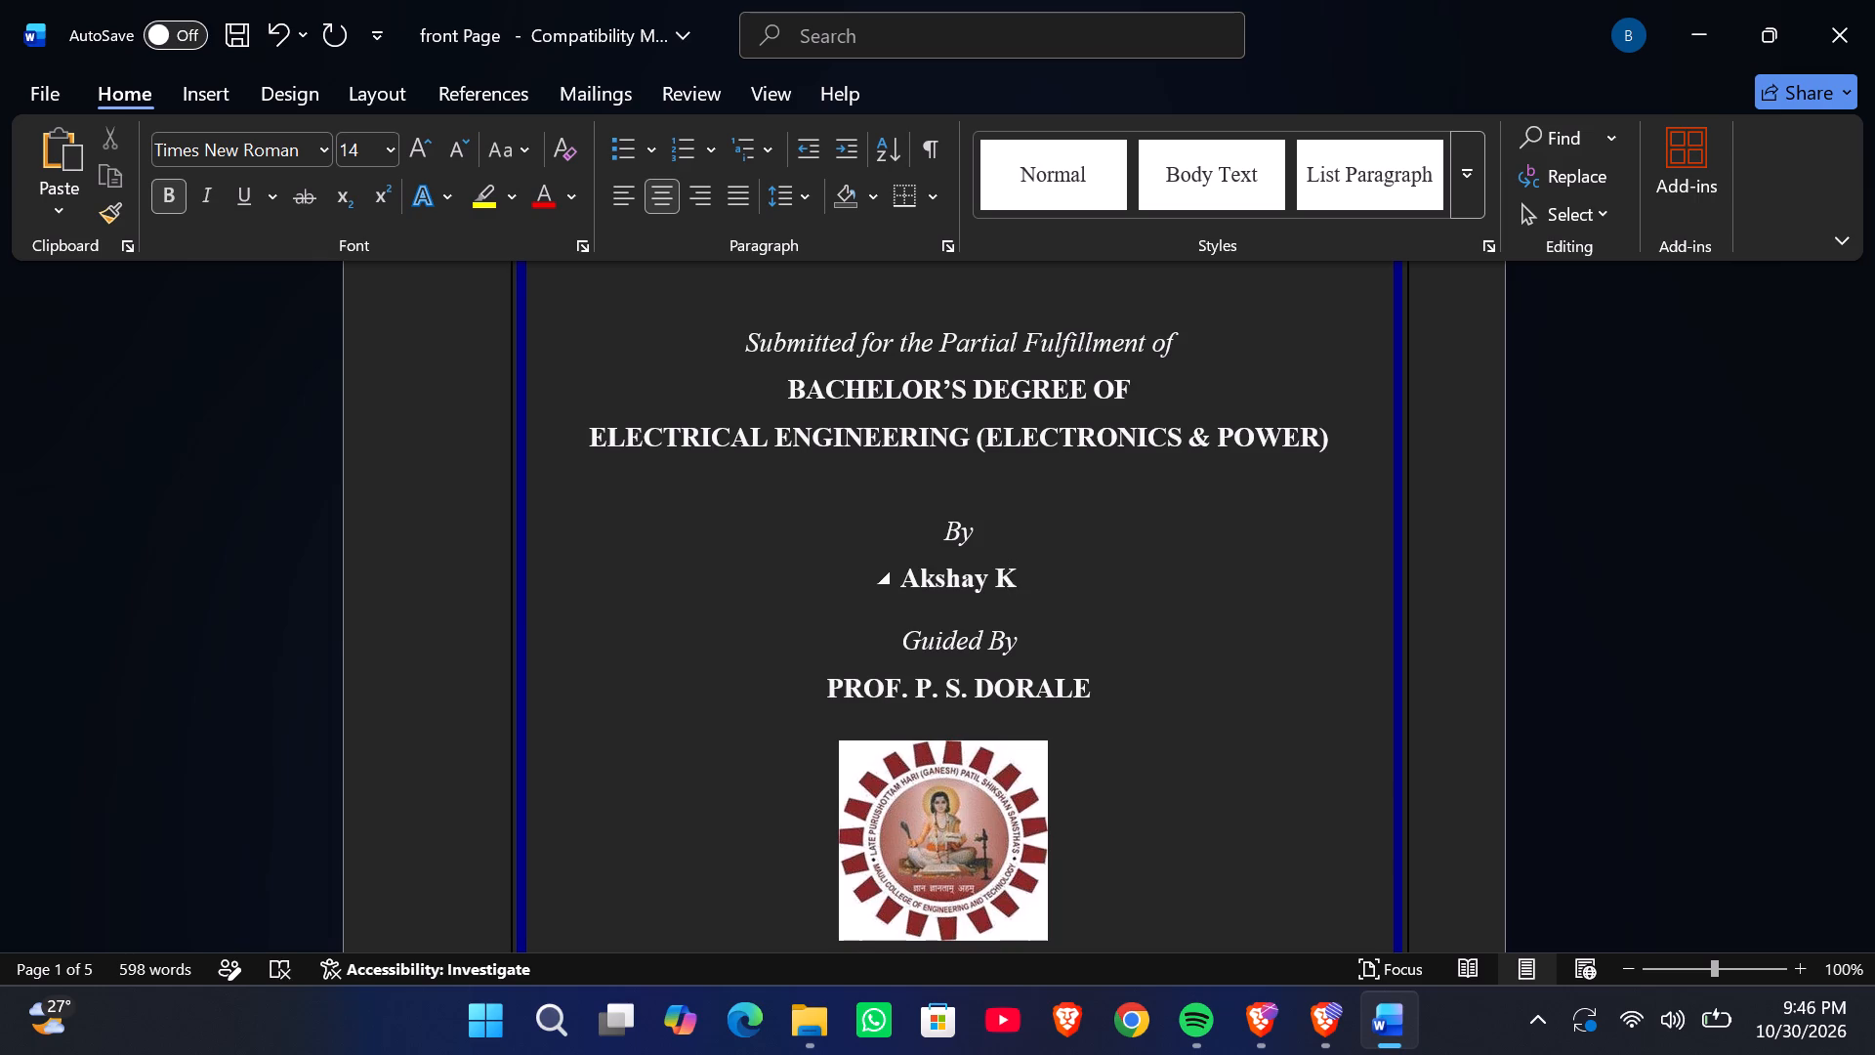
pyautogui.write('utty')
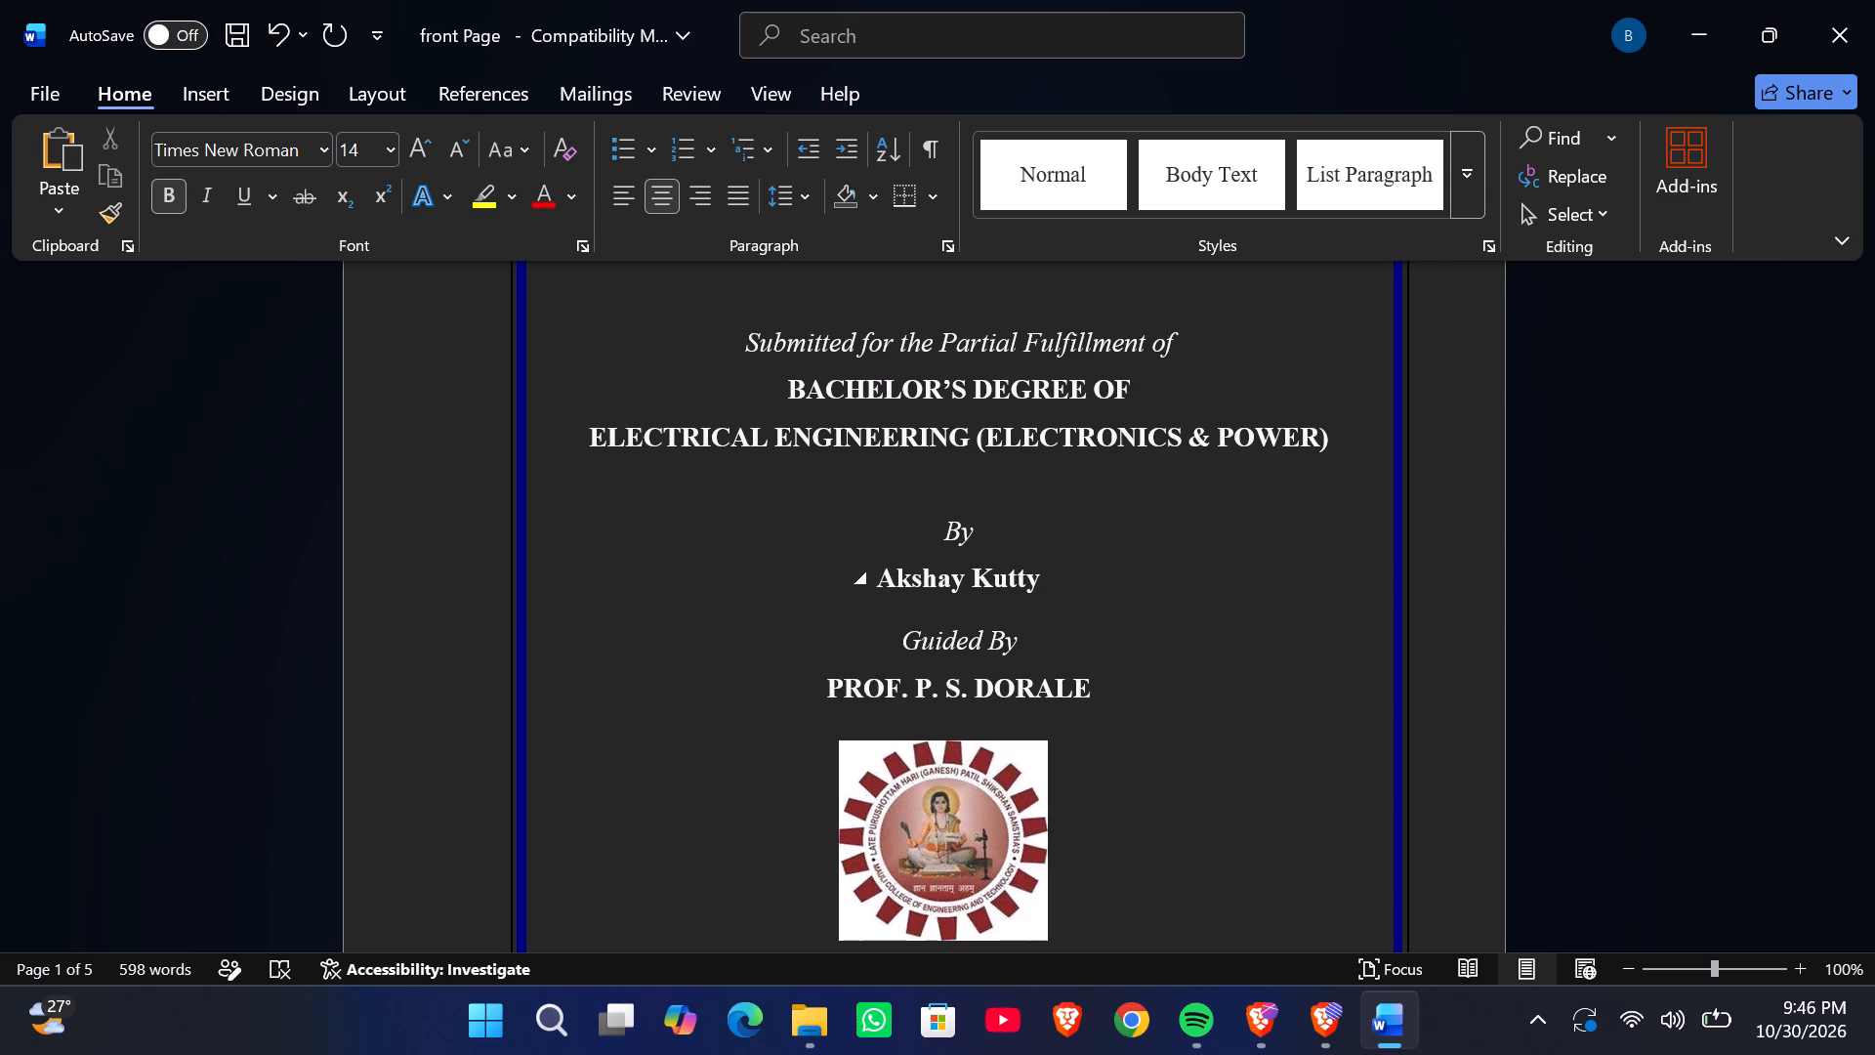
# Add the second student's full name on a new line below the first, capitalising both first name and surname.
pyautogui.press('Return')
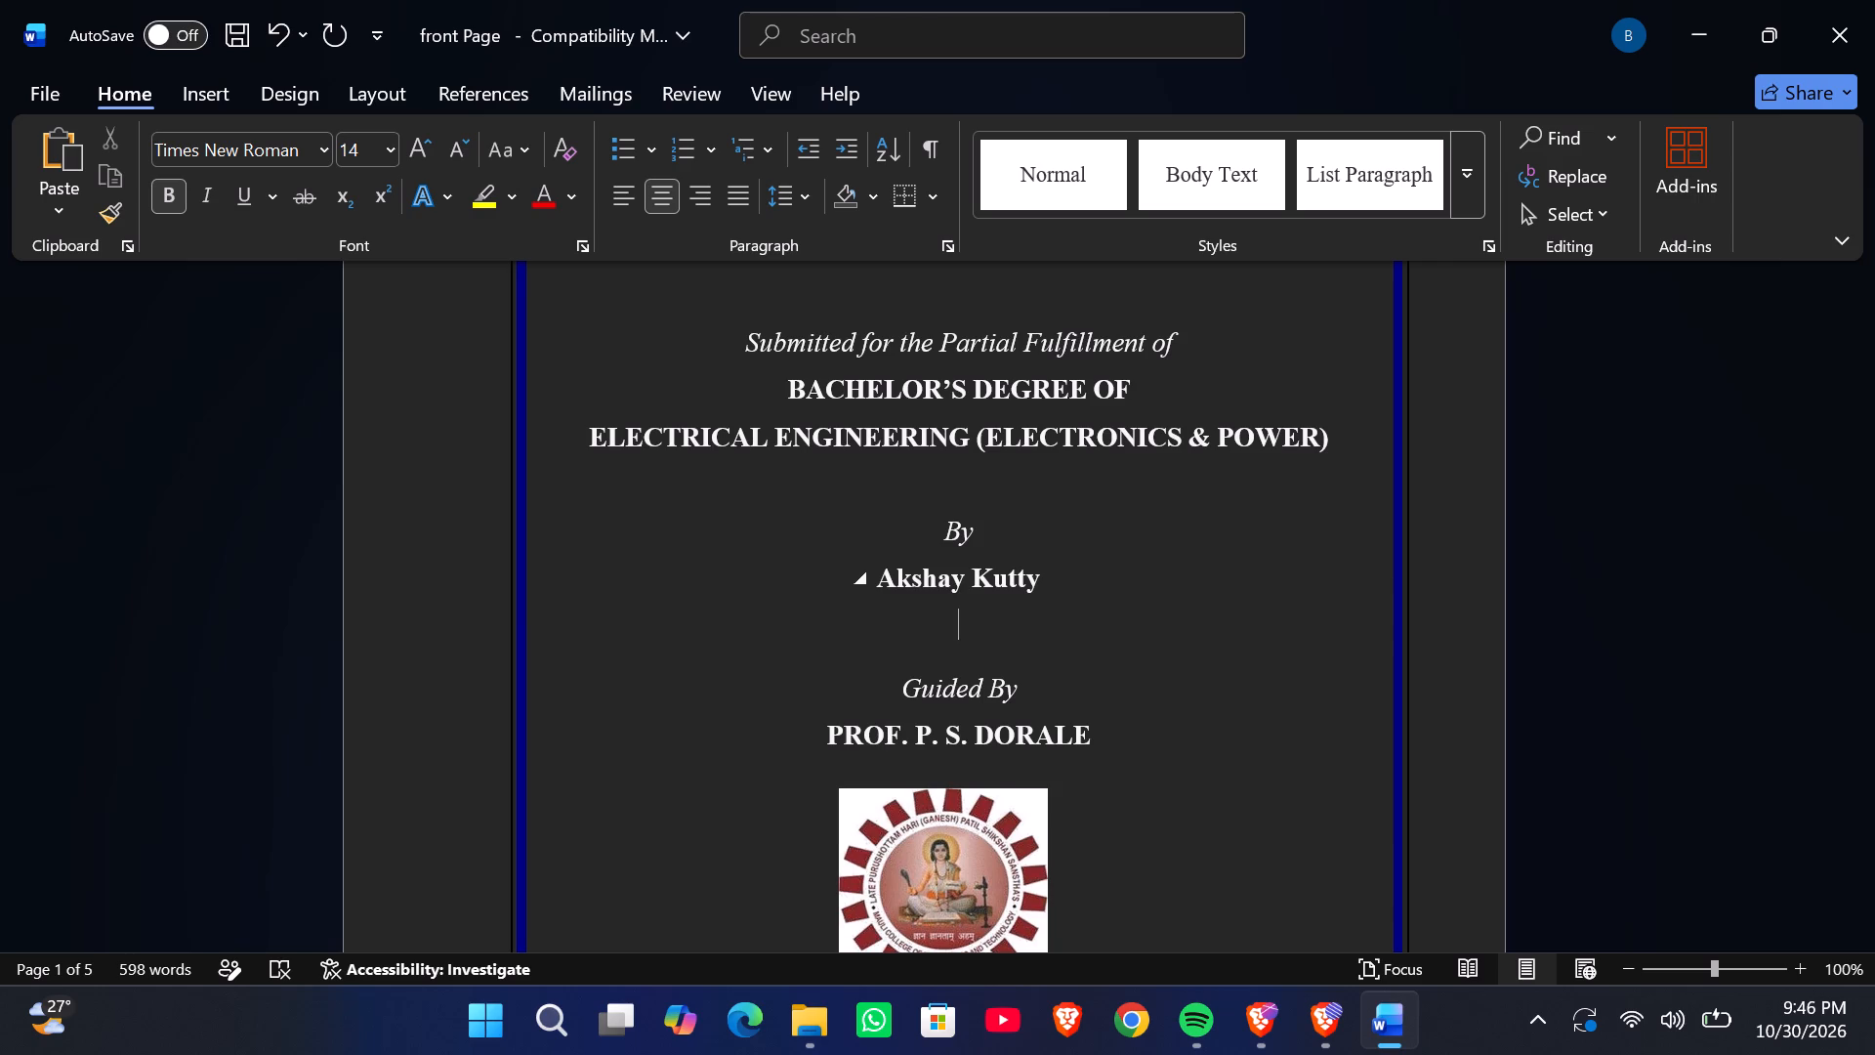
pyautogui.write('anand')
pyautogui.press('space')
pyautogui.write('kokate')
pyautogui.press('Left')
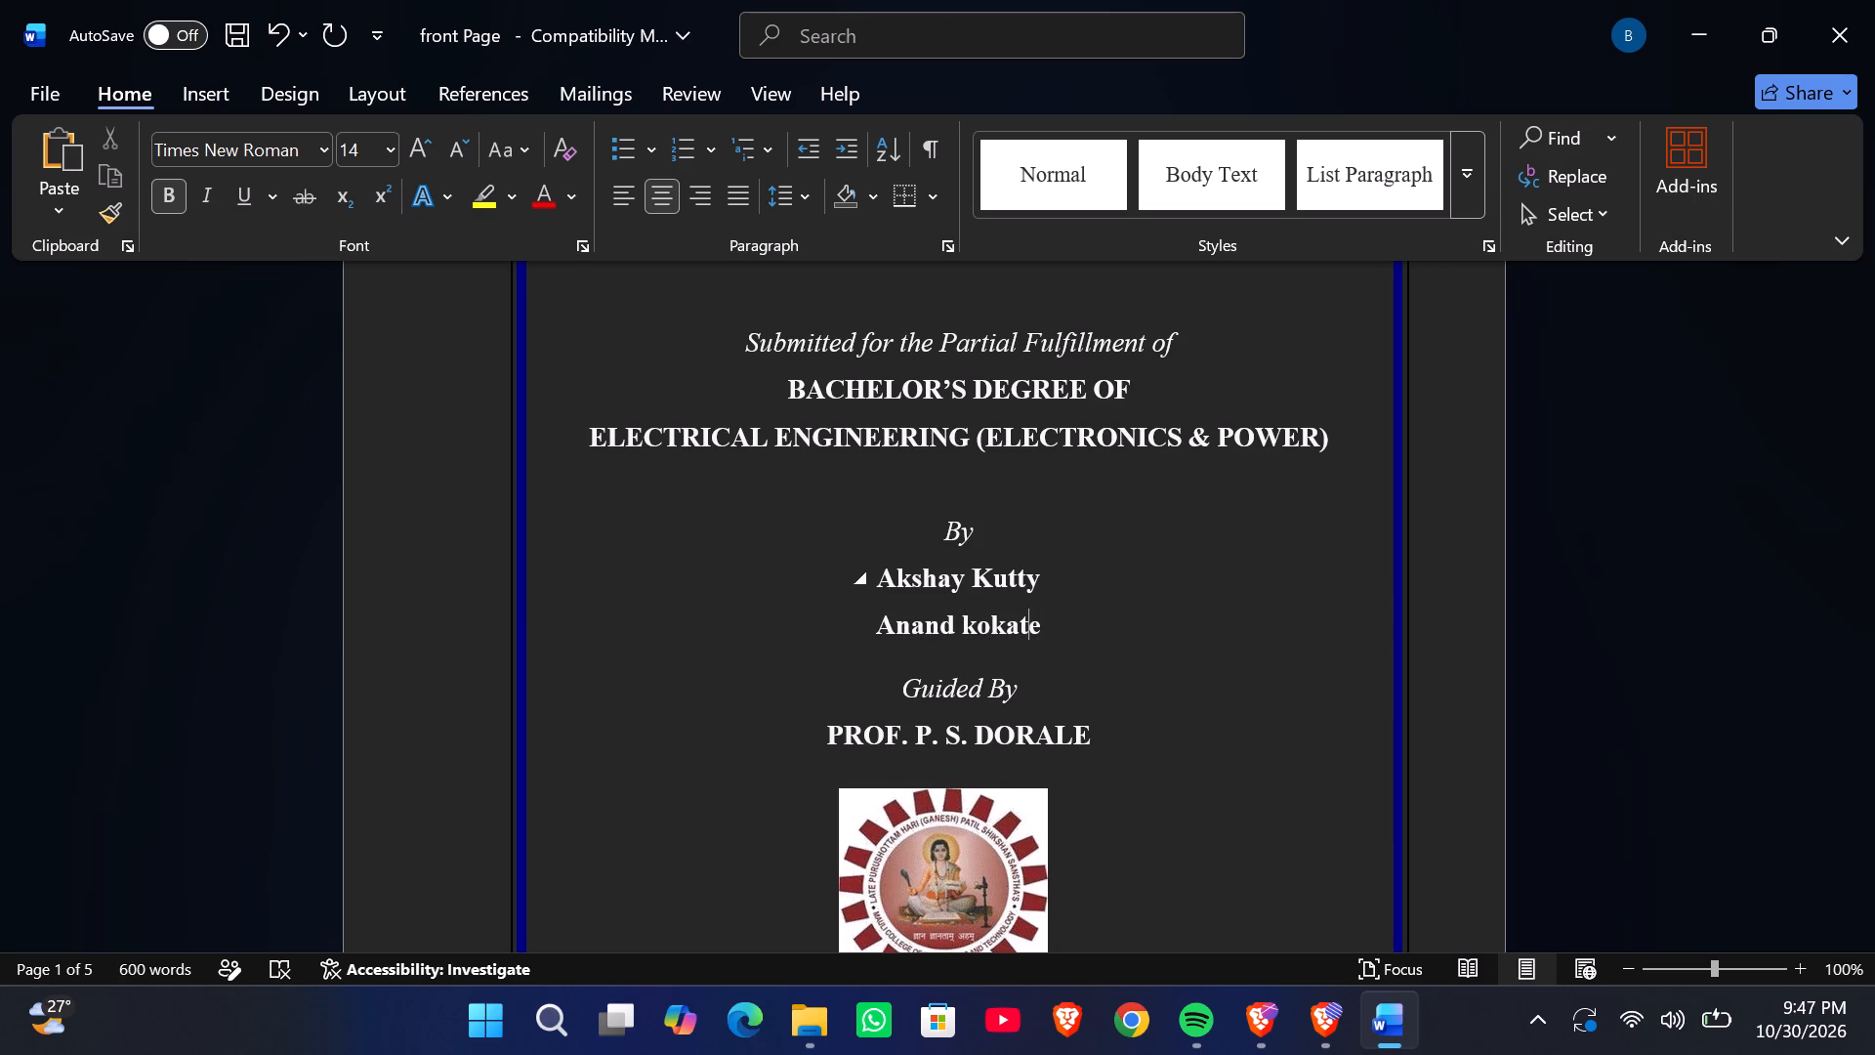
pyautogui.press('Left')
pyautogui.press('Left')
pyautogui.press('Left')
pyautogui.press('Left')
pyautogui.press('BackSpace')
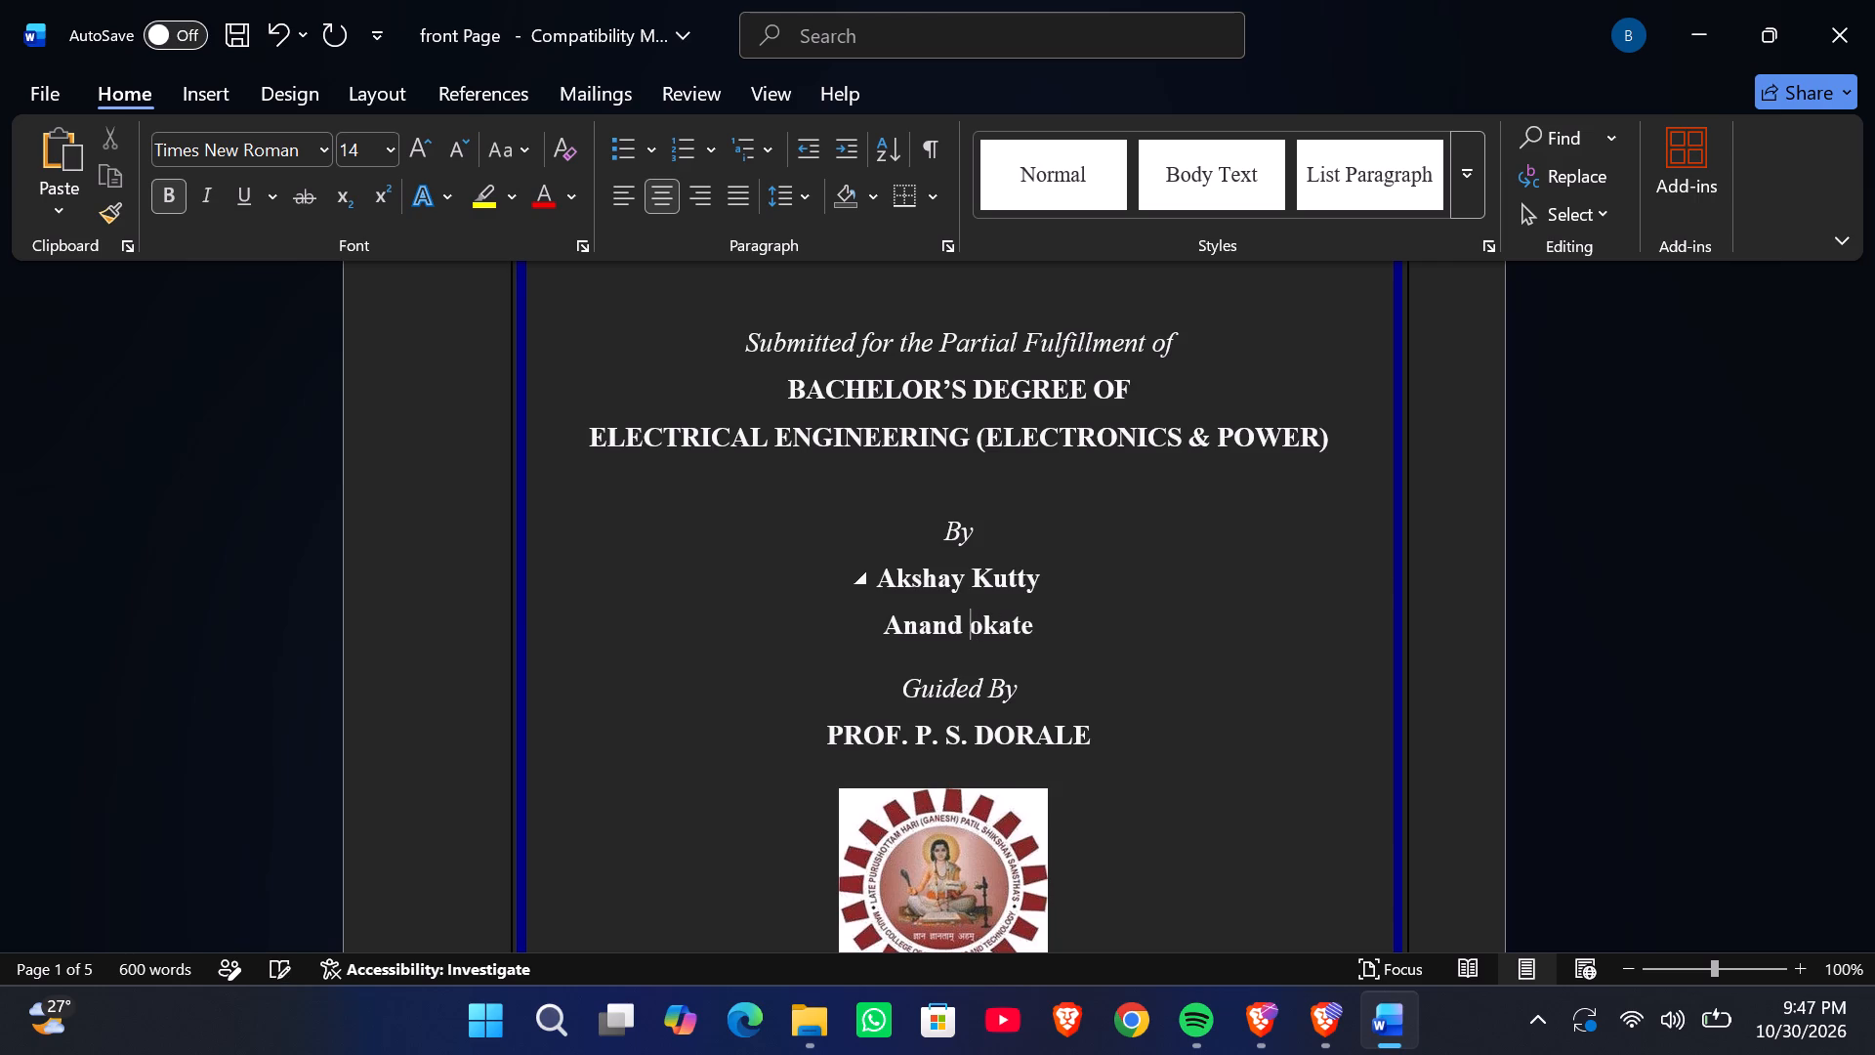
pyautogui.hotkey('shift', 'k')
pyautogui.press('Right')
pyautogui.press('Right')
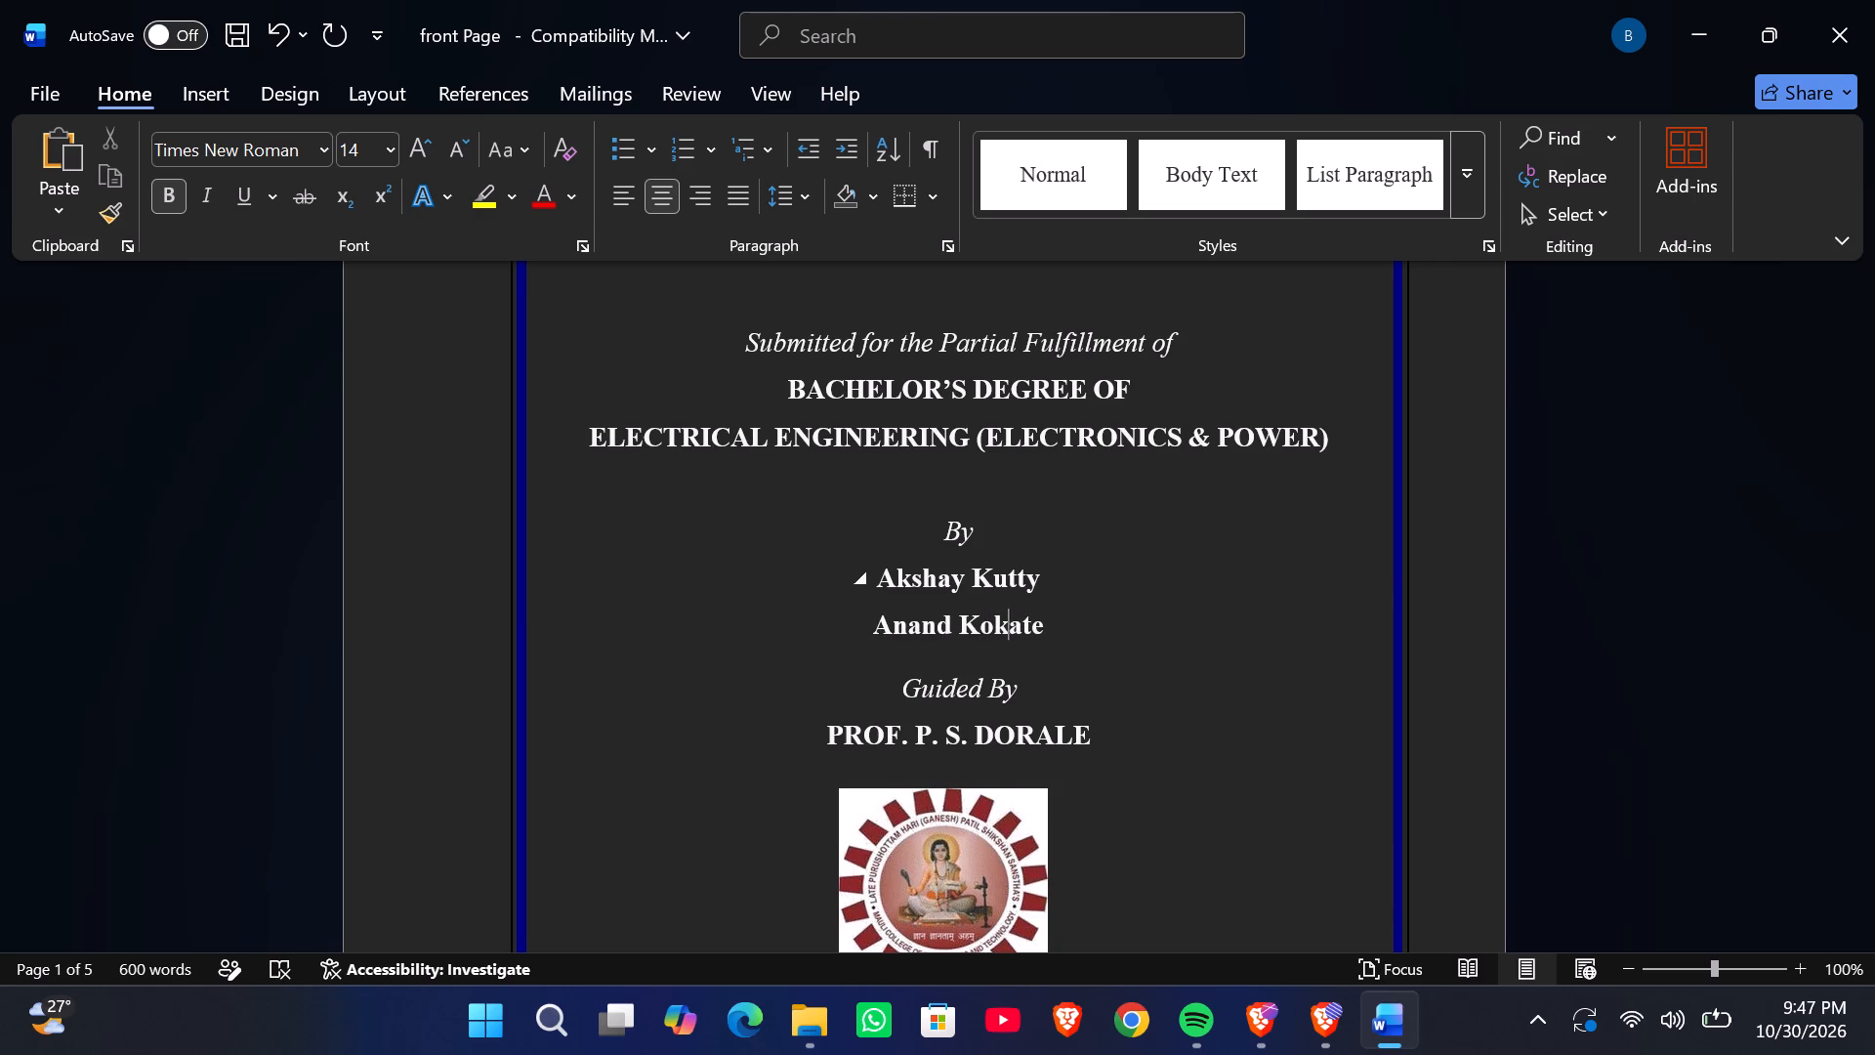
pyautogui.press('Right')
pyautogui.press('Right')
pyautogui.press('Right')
# Add the third student's full name on a new line below the second, with initial capitals.
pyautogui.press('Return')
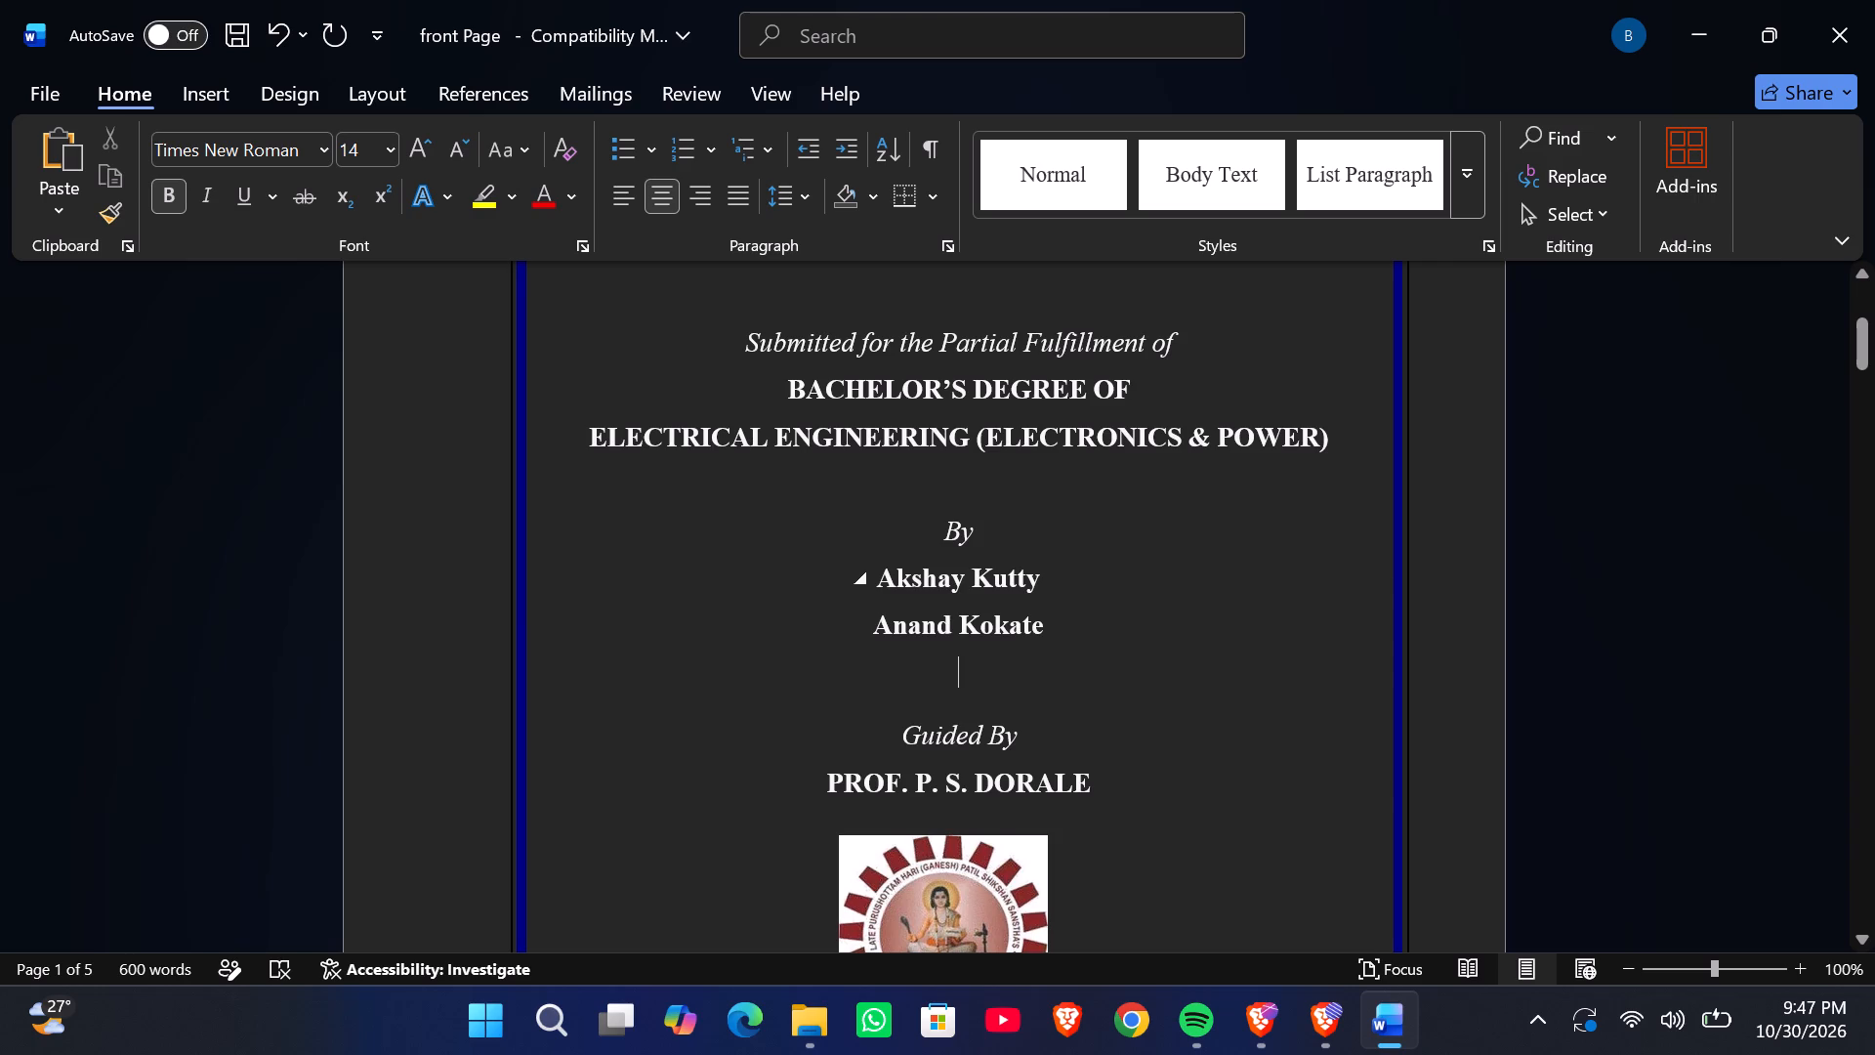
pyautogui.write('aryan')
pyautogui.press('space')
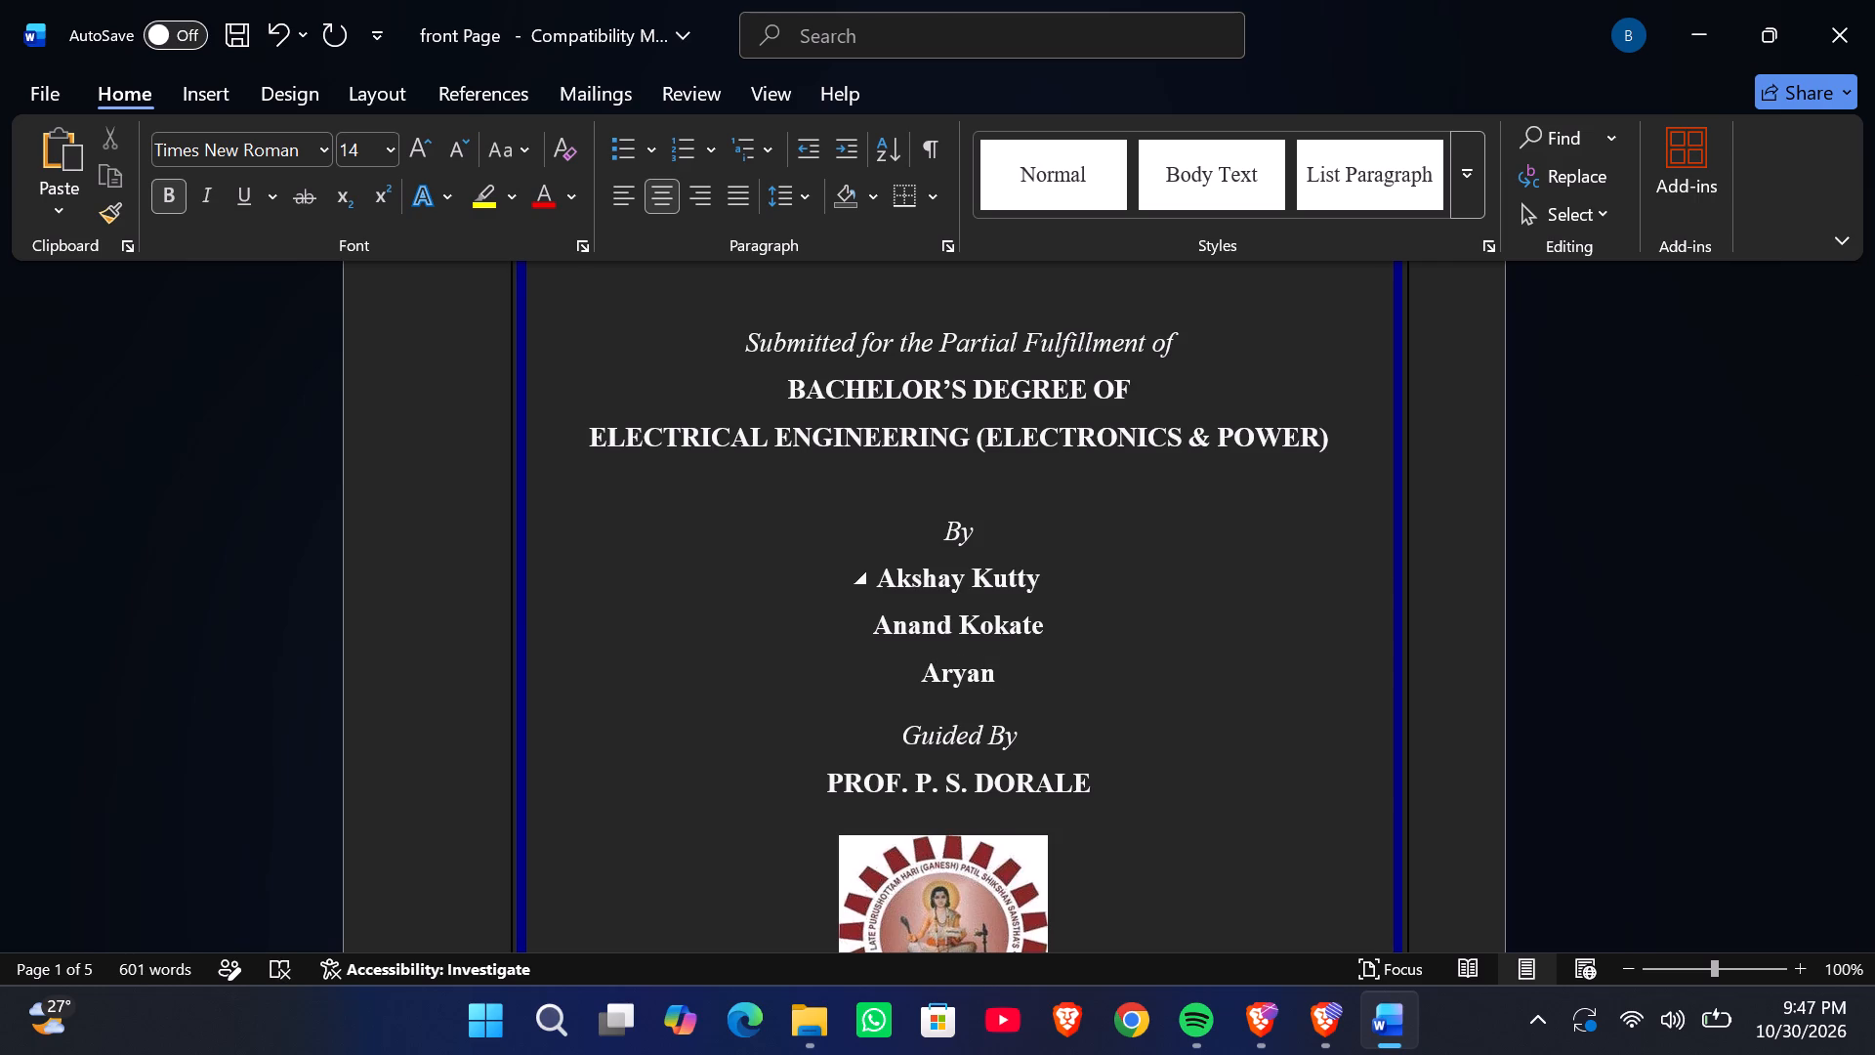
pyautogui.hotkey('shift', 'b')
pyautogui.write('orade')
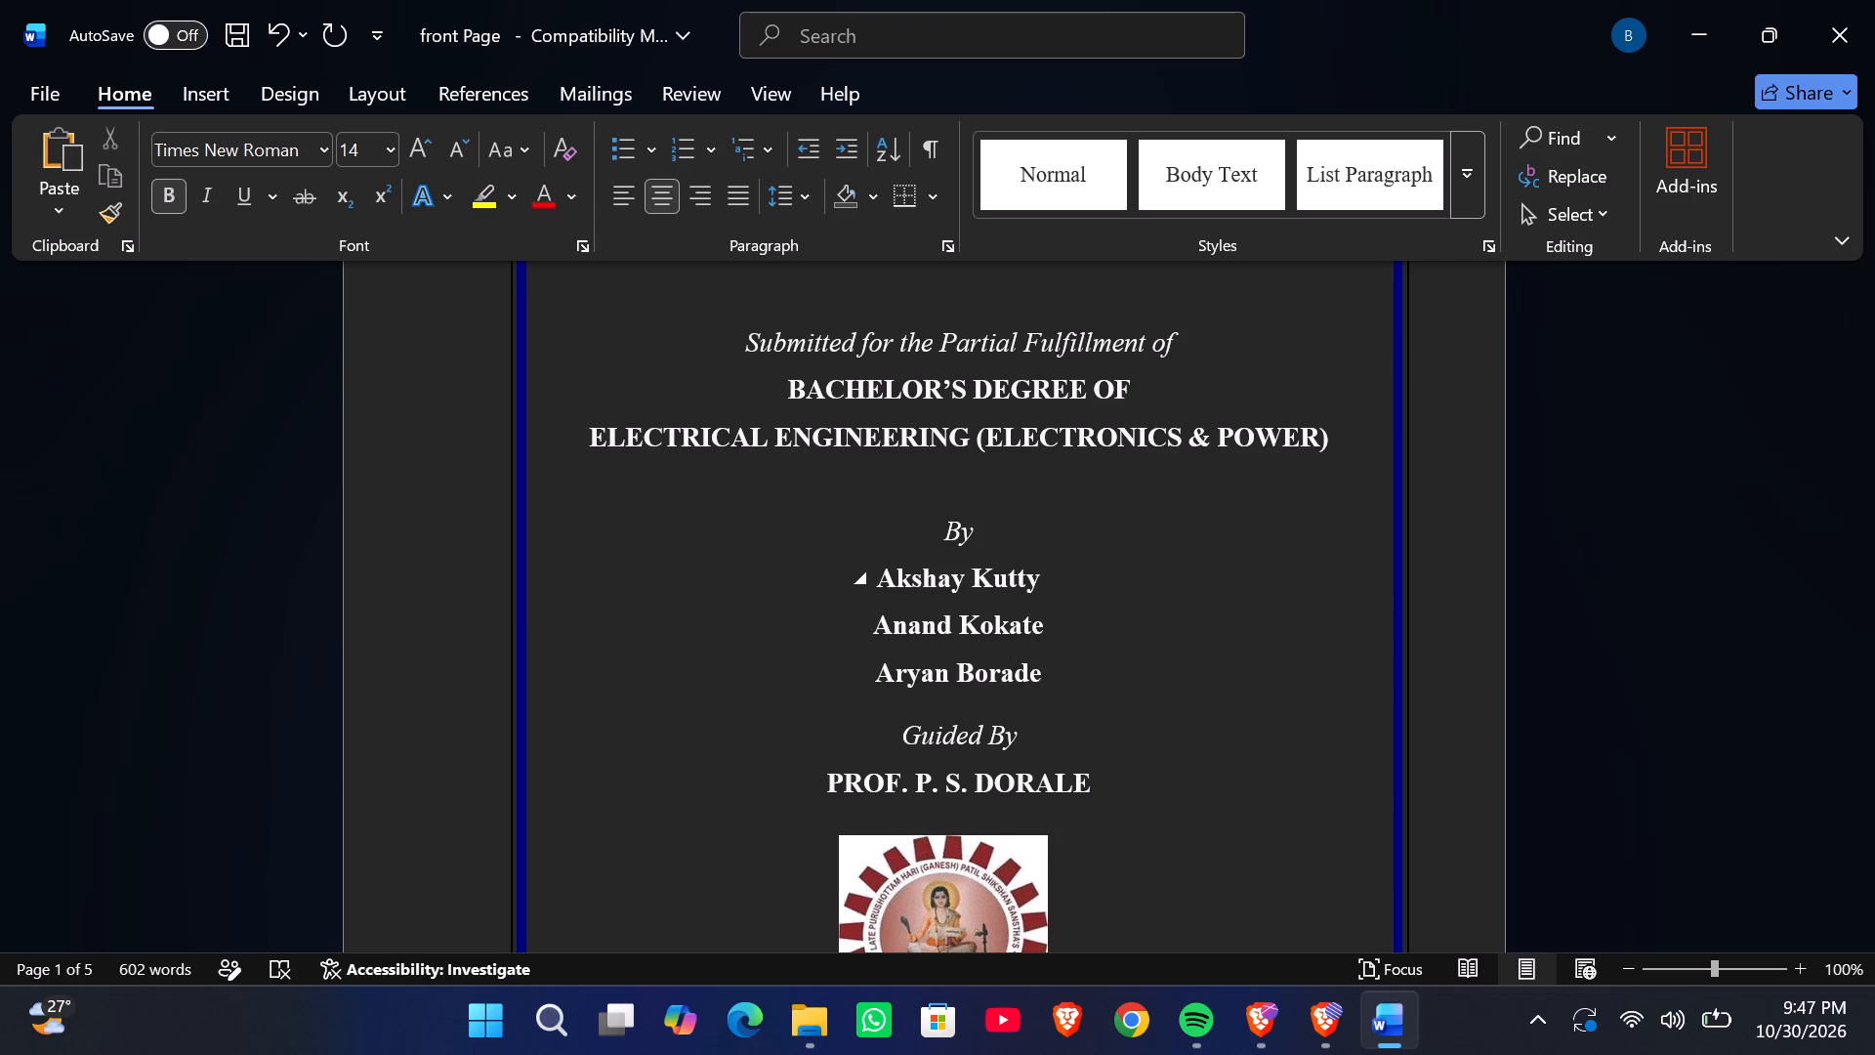
# Add the fourth student's full name on a new line below the third, capitalising both first name and surname.
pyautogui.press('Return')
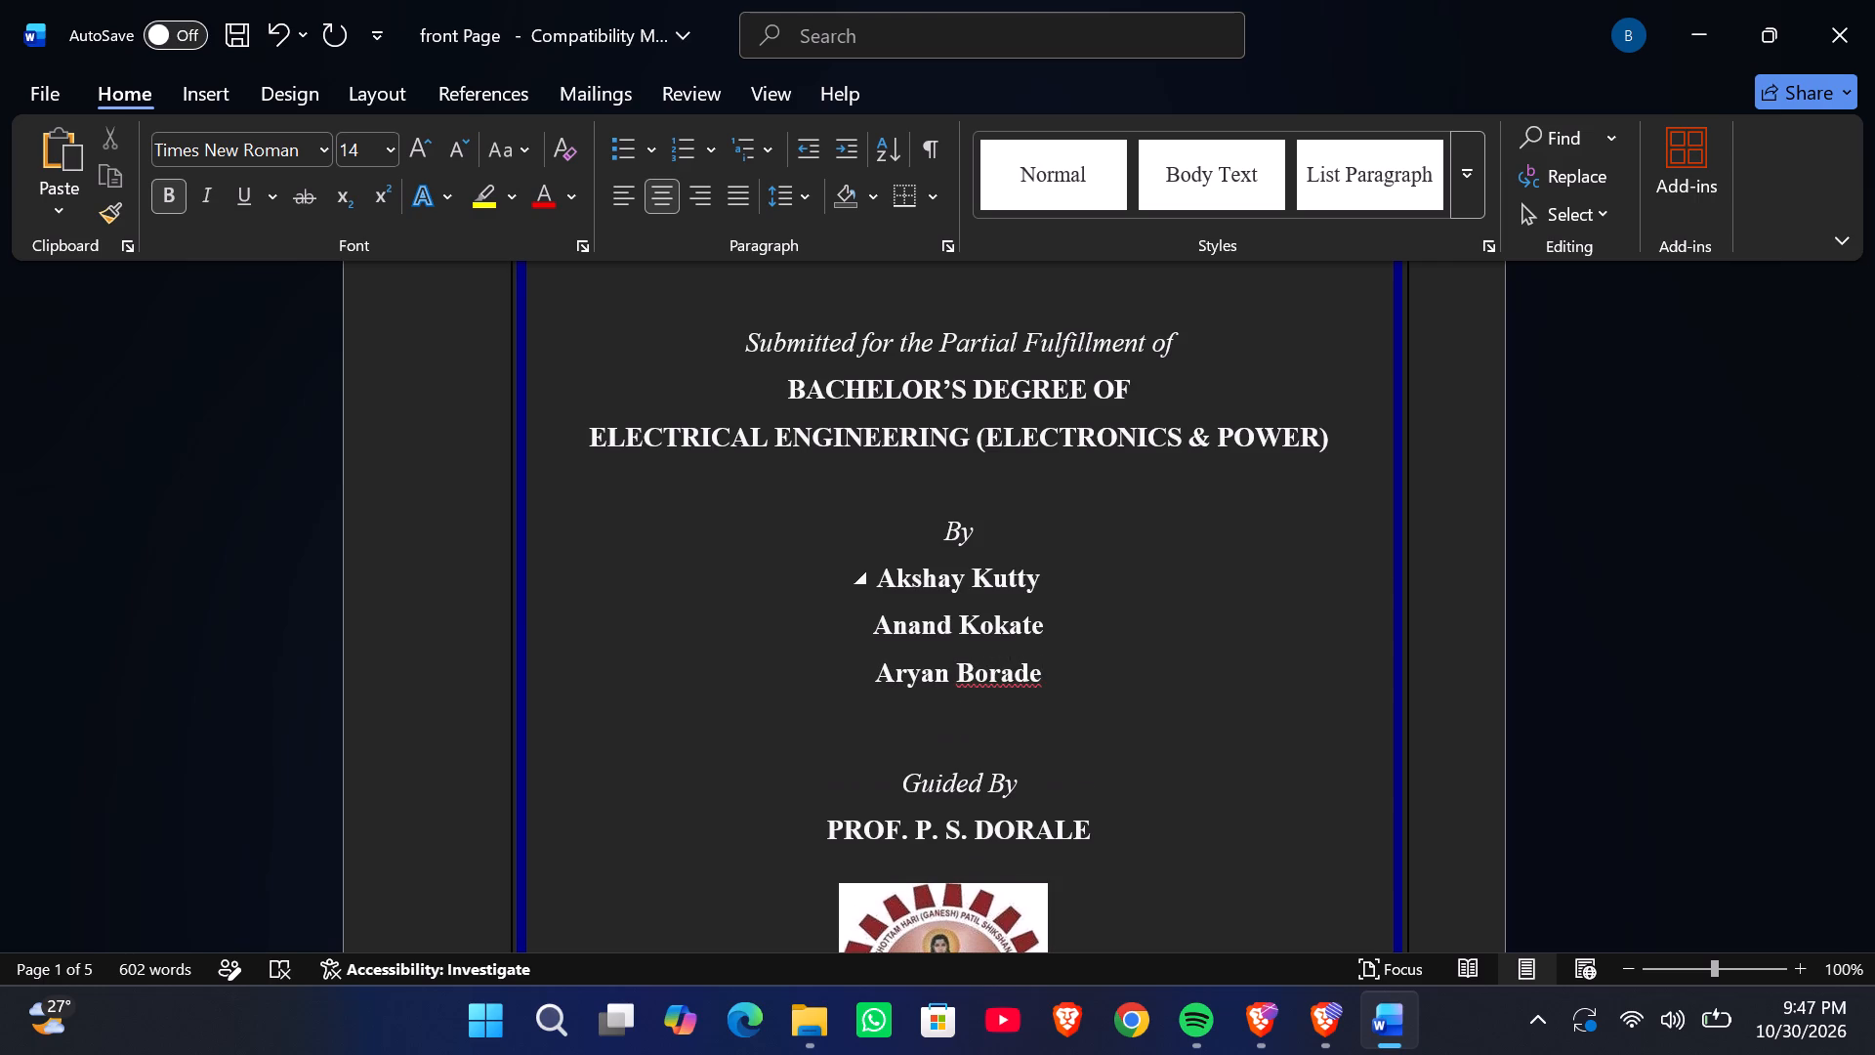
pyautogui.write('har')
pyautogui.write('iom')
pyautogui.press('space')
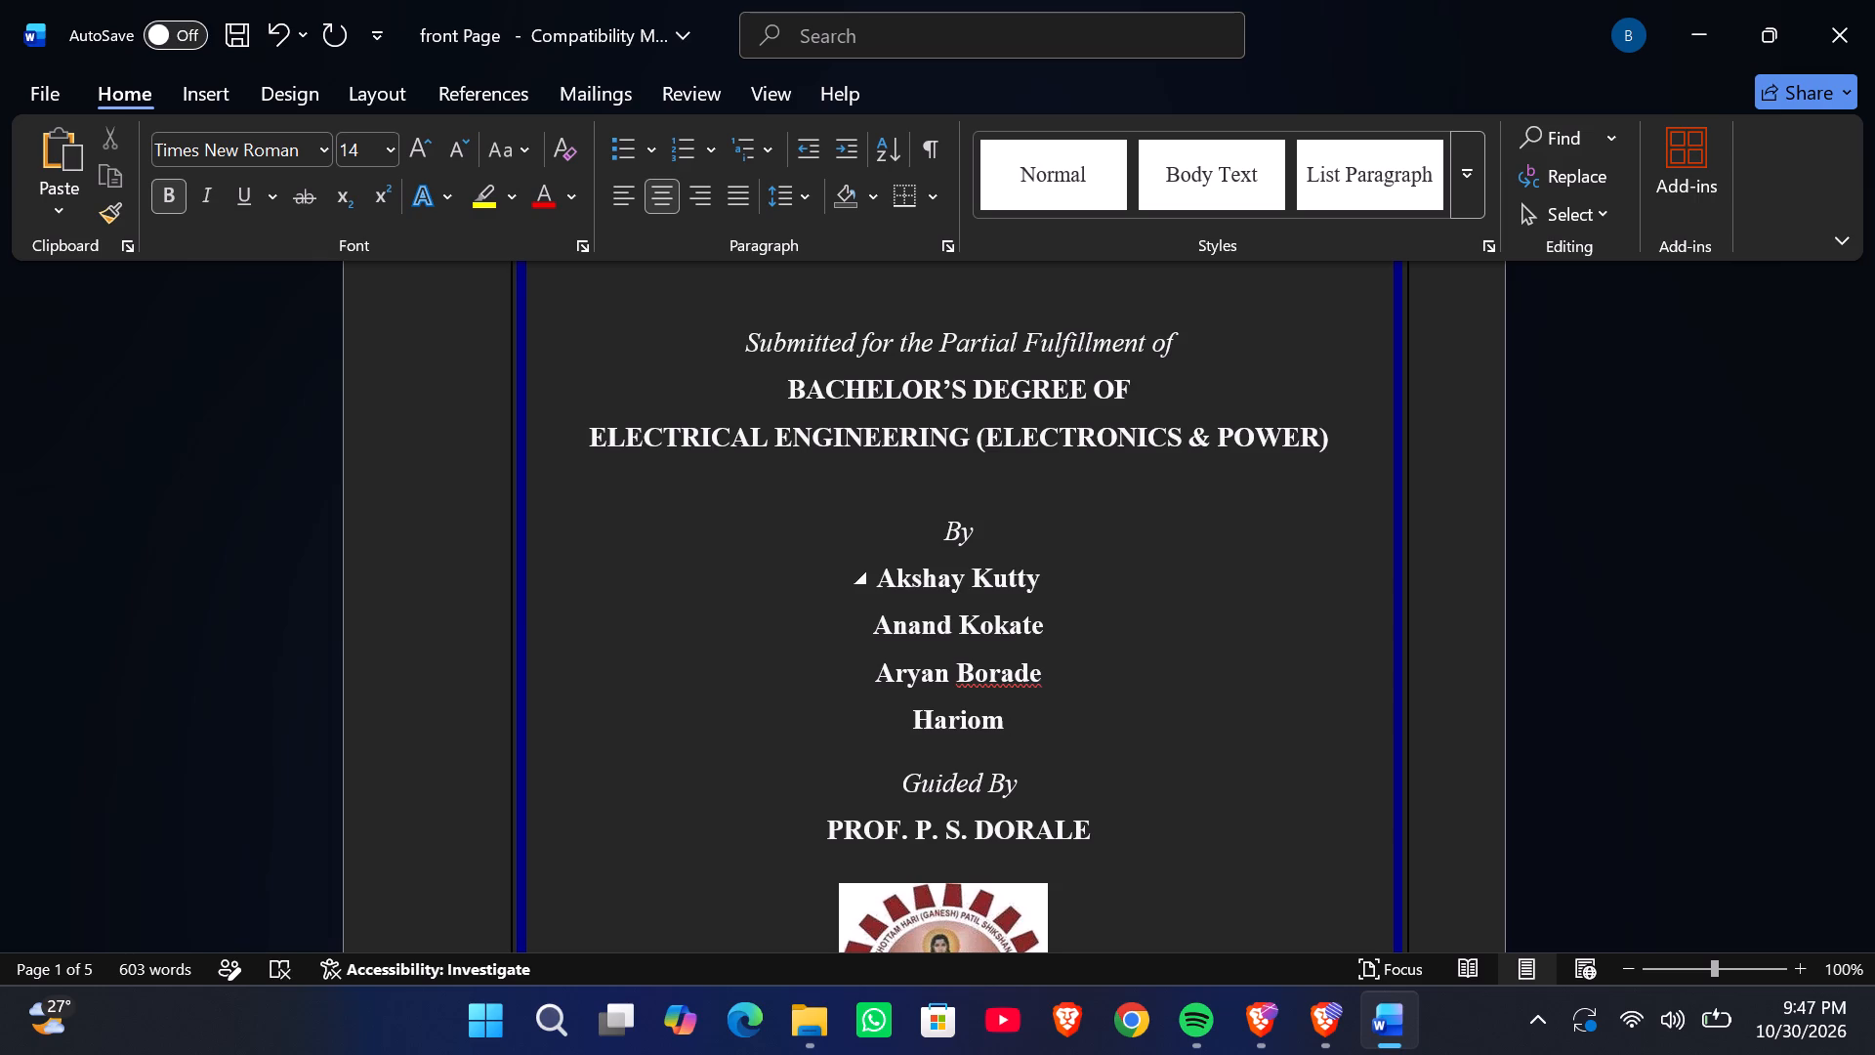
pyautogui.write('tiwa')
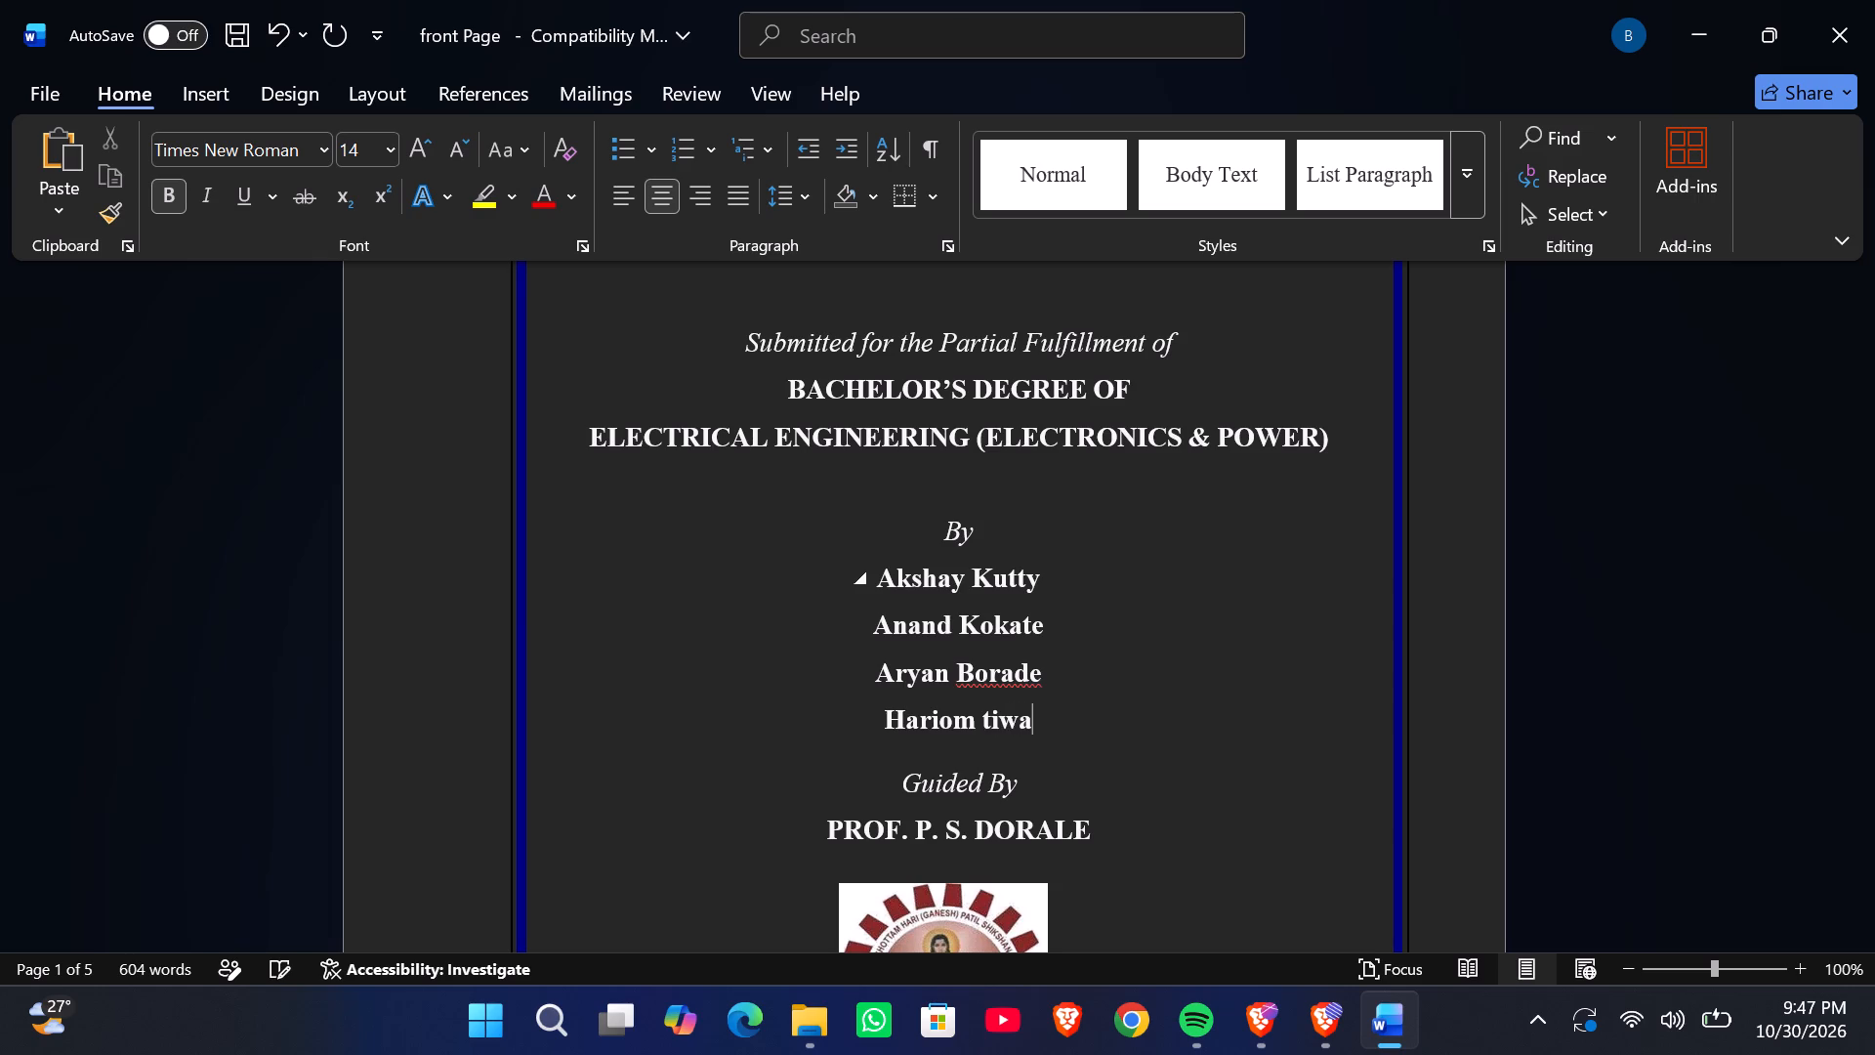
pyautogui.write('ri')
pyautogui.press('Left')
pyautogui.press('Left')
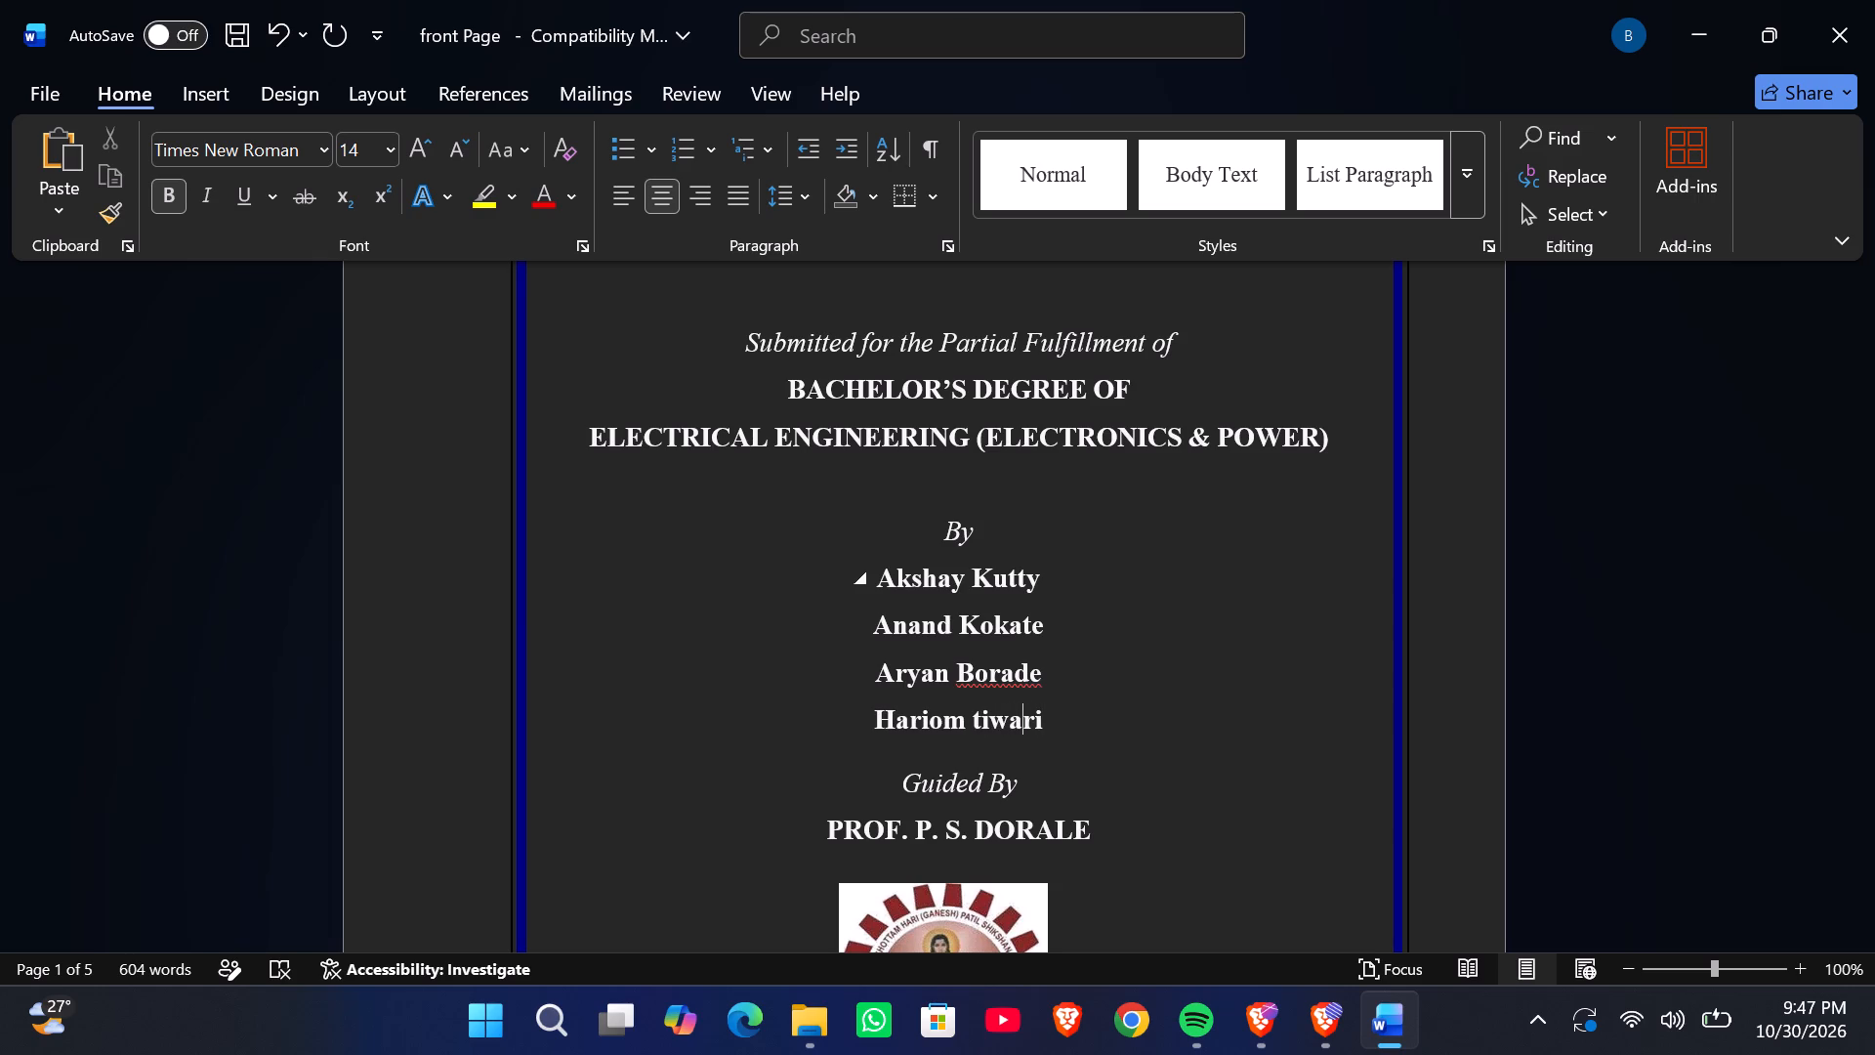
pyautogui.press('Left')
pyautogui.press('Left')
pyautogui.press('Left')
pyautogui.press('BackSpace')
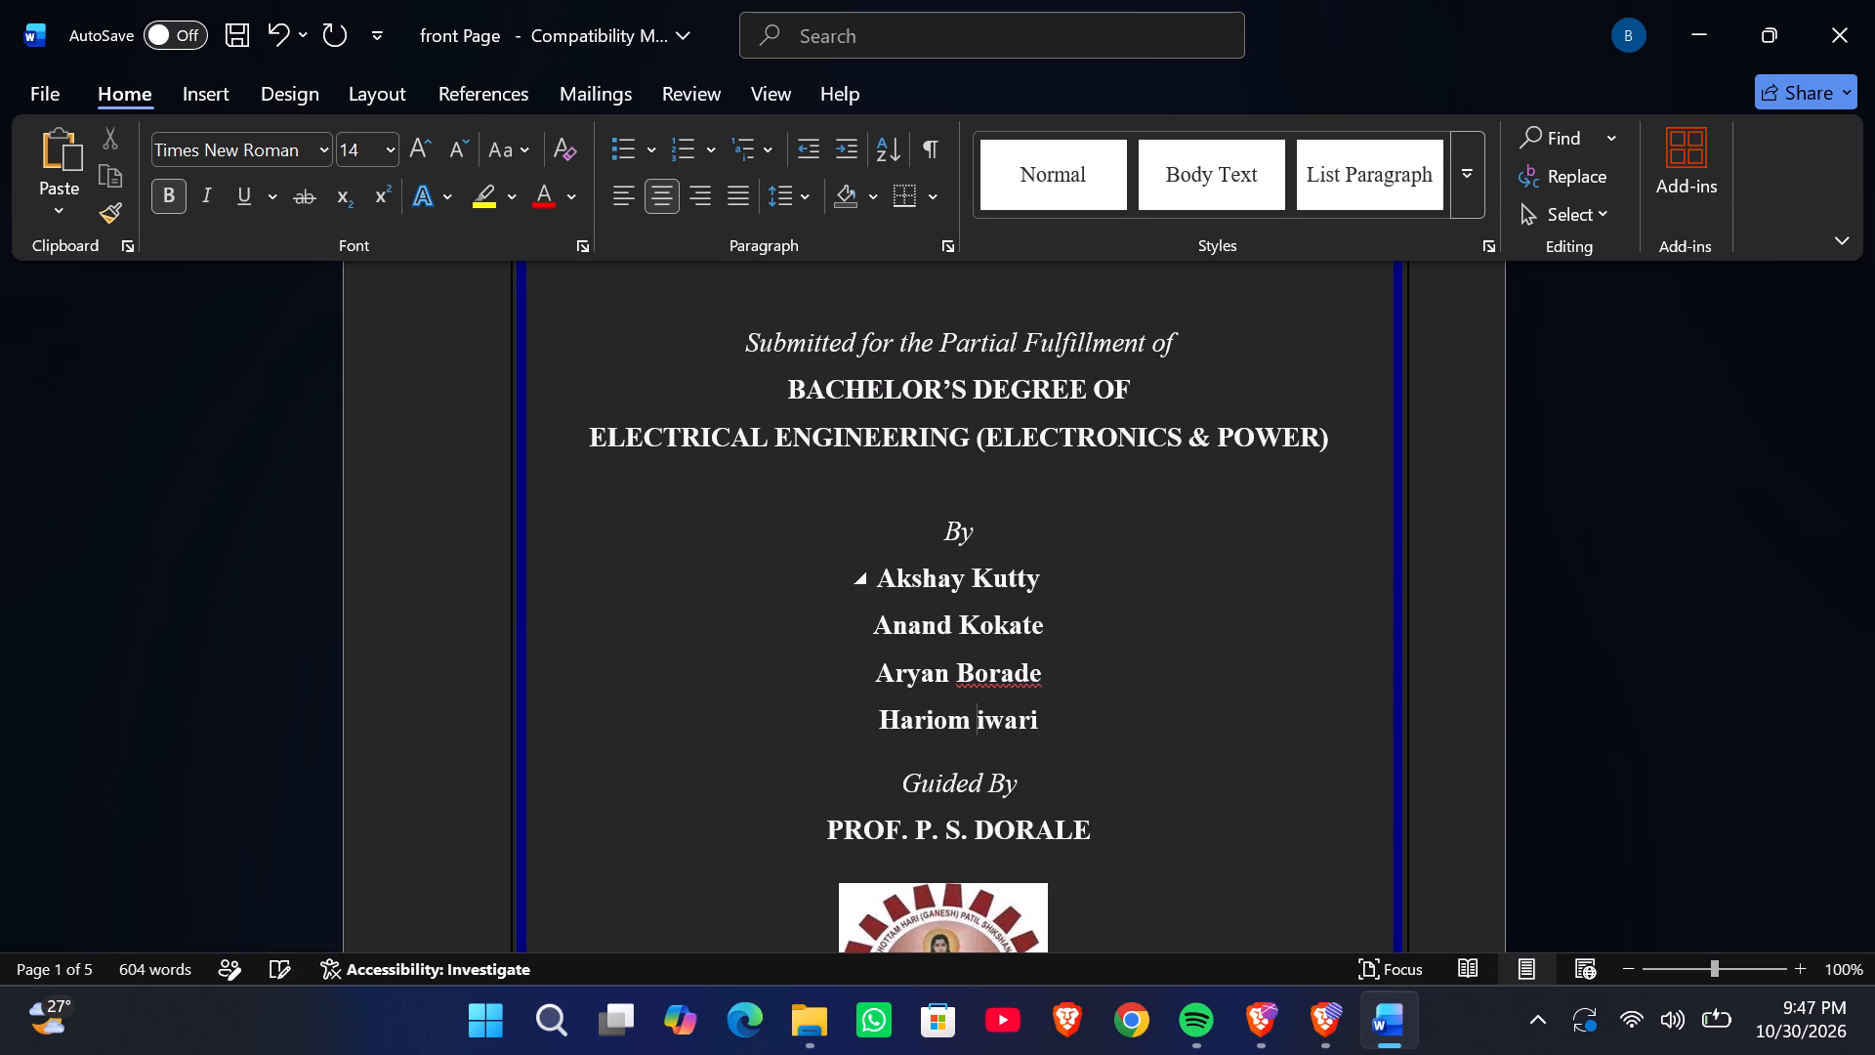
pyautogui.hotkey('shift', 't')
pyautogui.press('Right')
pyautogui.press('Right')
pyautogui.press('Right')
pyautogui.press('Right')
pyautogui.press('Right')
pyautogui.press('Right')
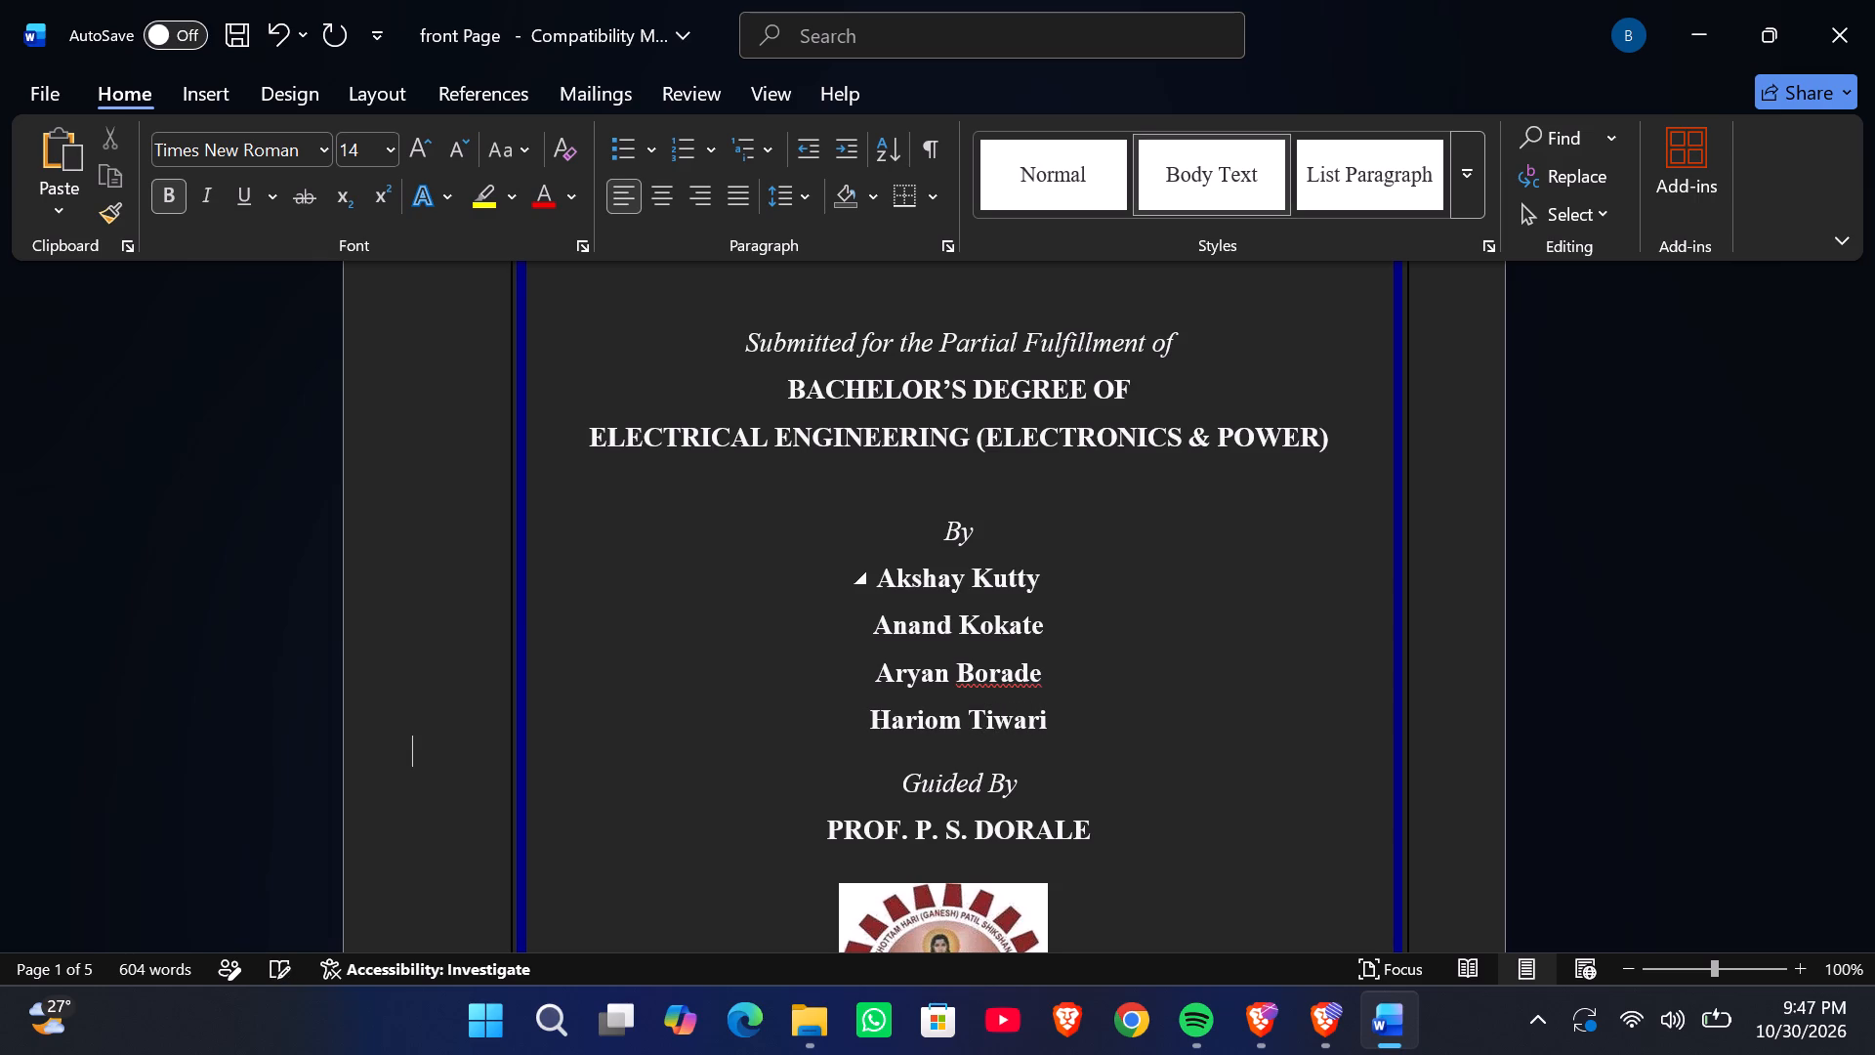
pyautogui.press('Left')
# Add the fifth student's full name on a new line below the fourth, capitalising both first name and surname.
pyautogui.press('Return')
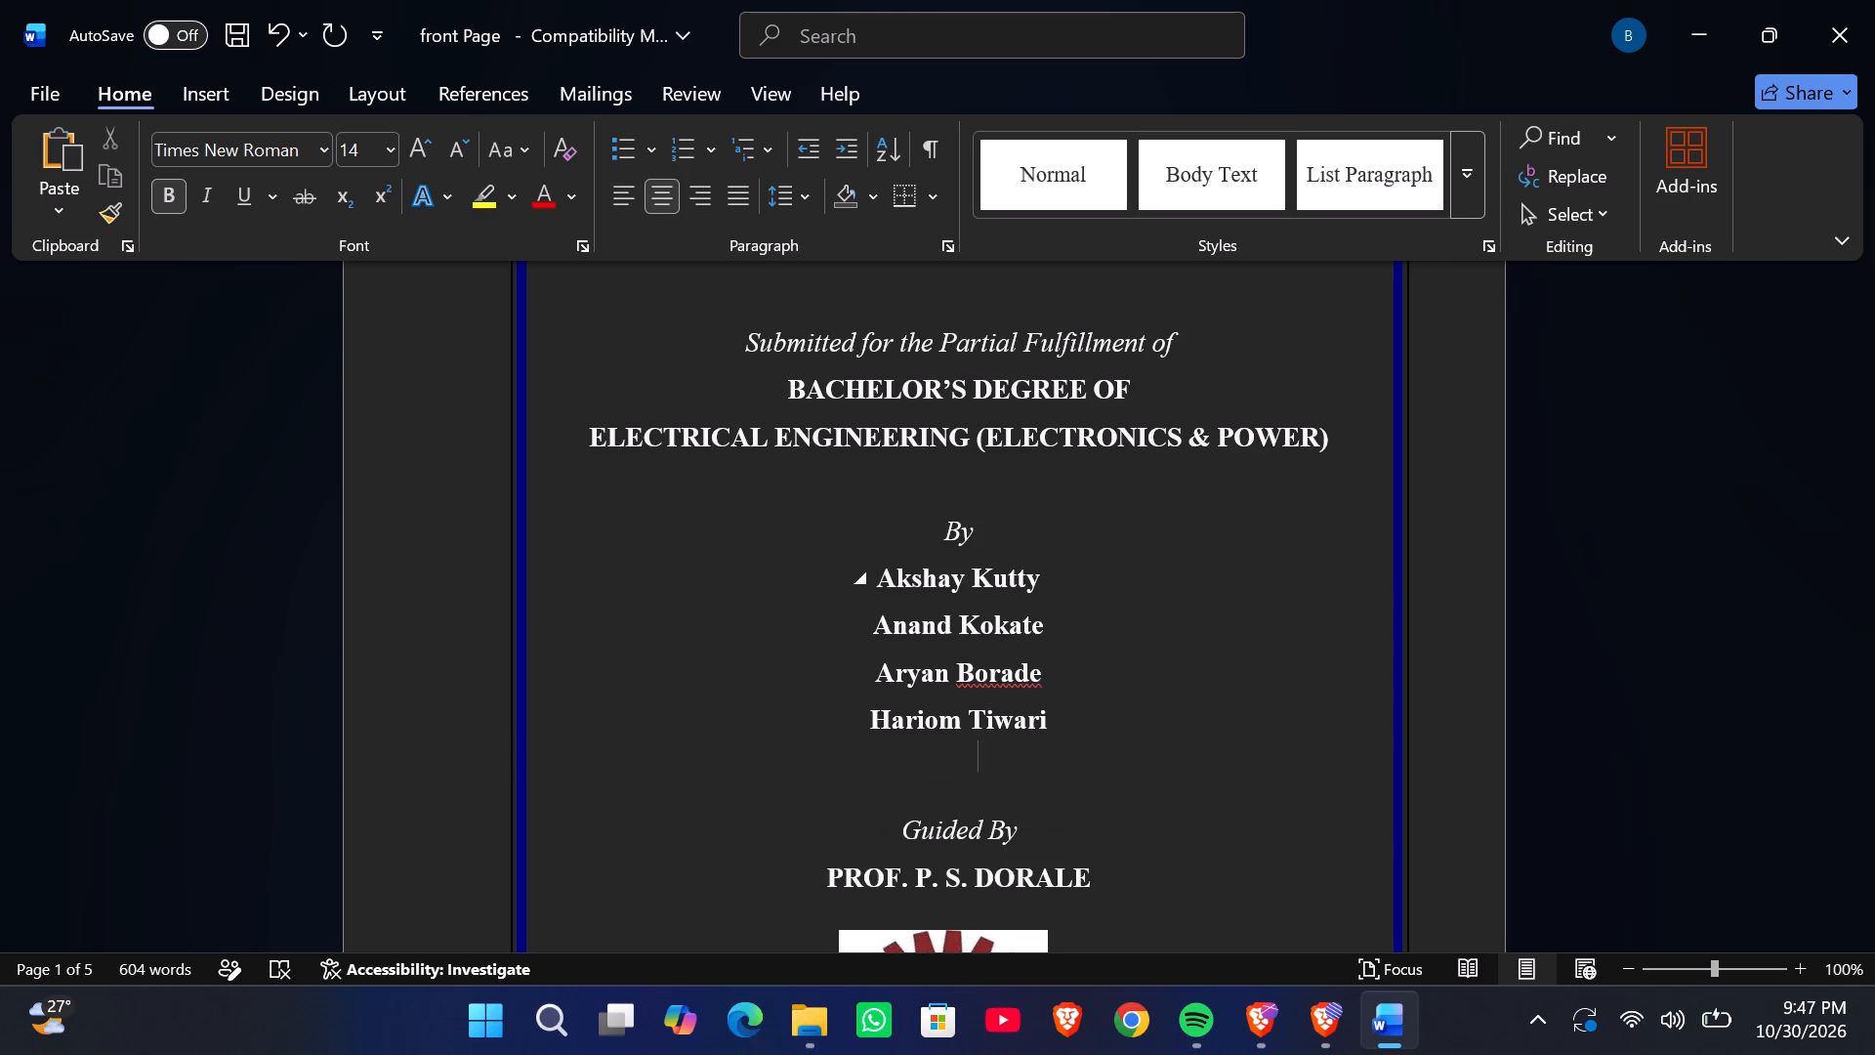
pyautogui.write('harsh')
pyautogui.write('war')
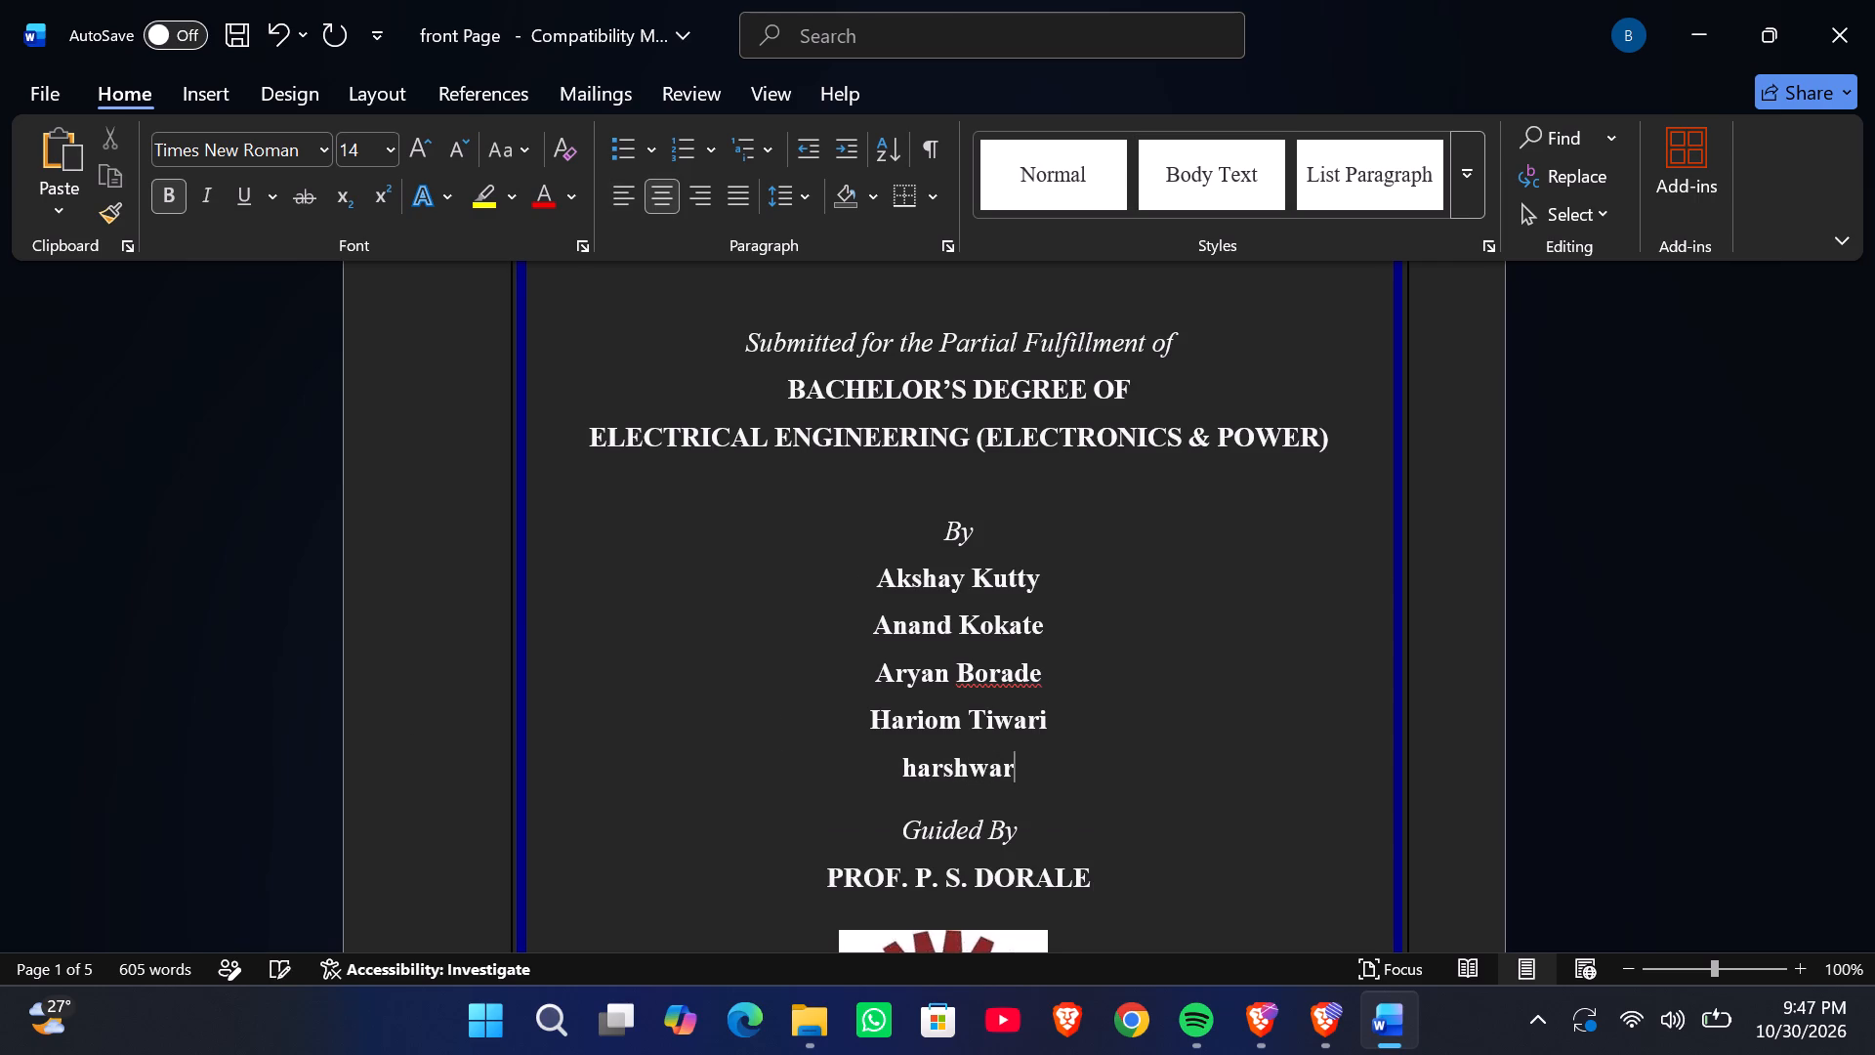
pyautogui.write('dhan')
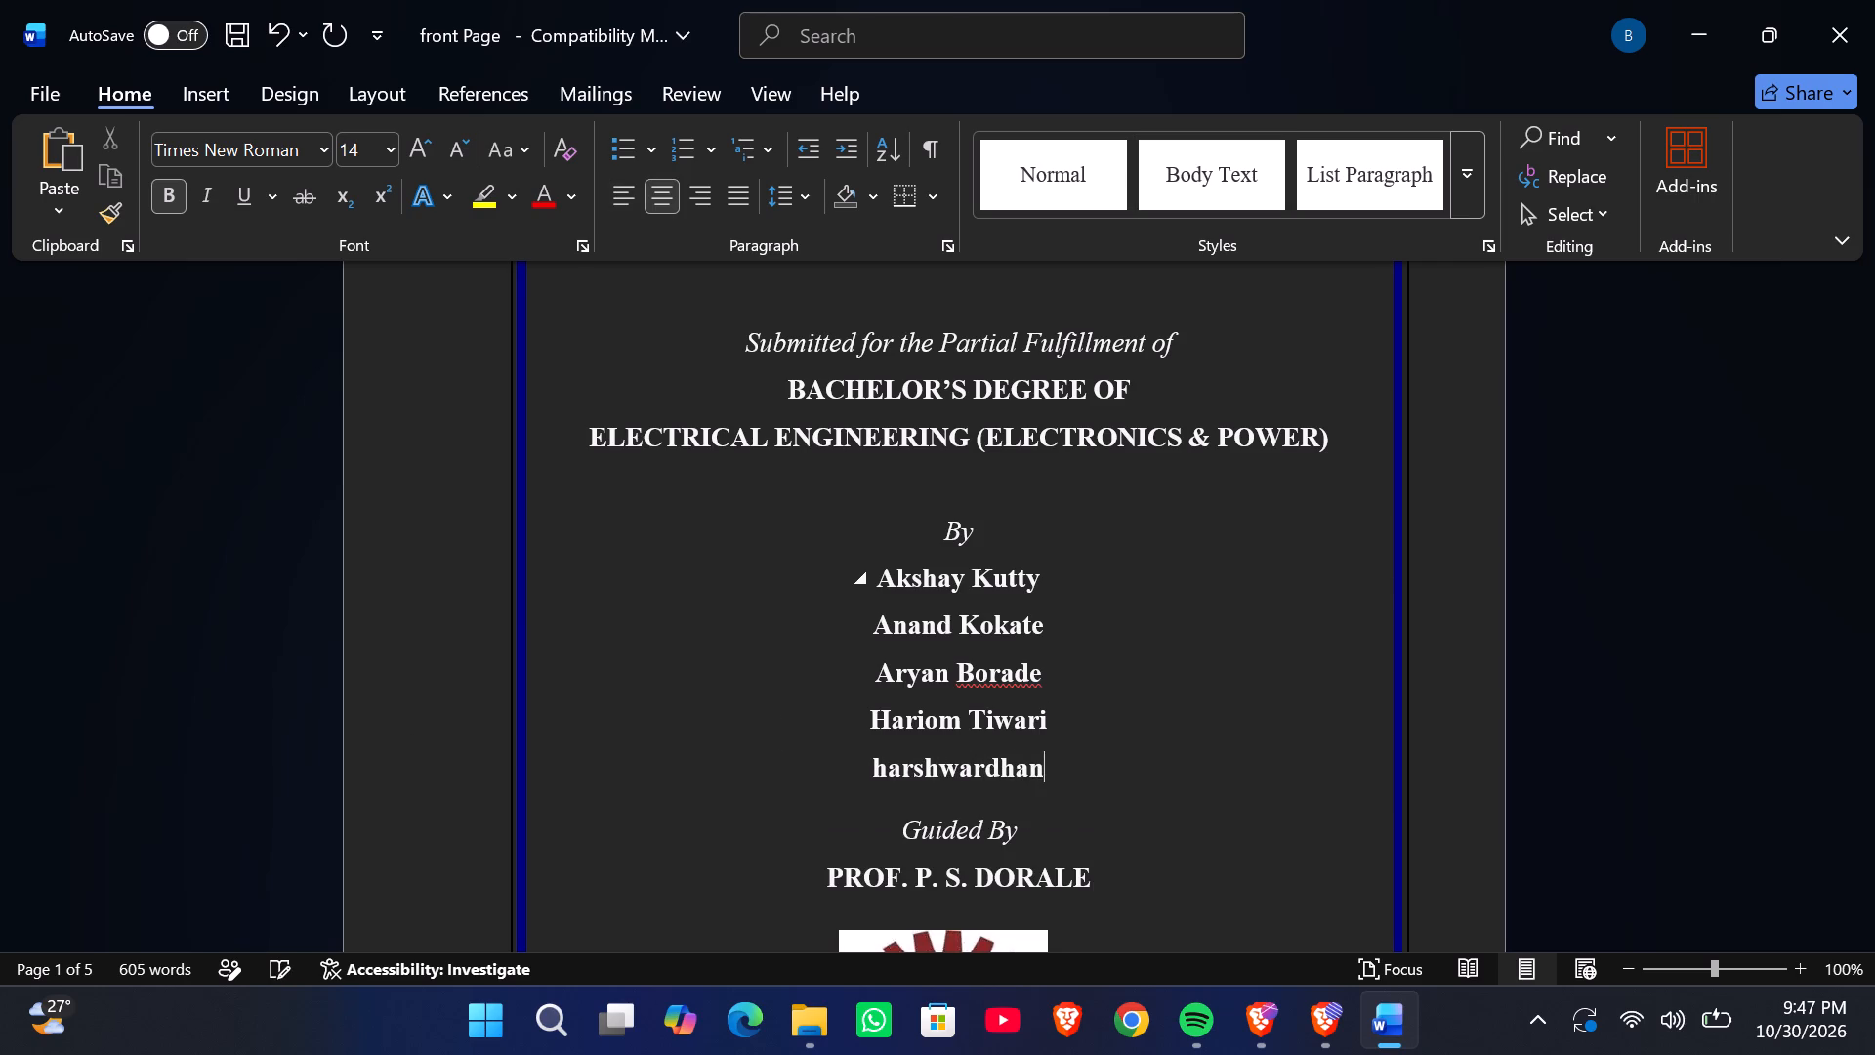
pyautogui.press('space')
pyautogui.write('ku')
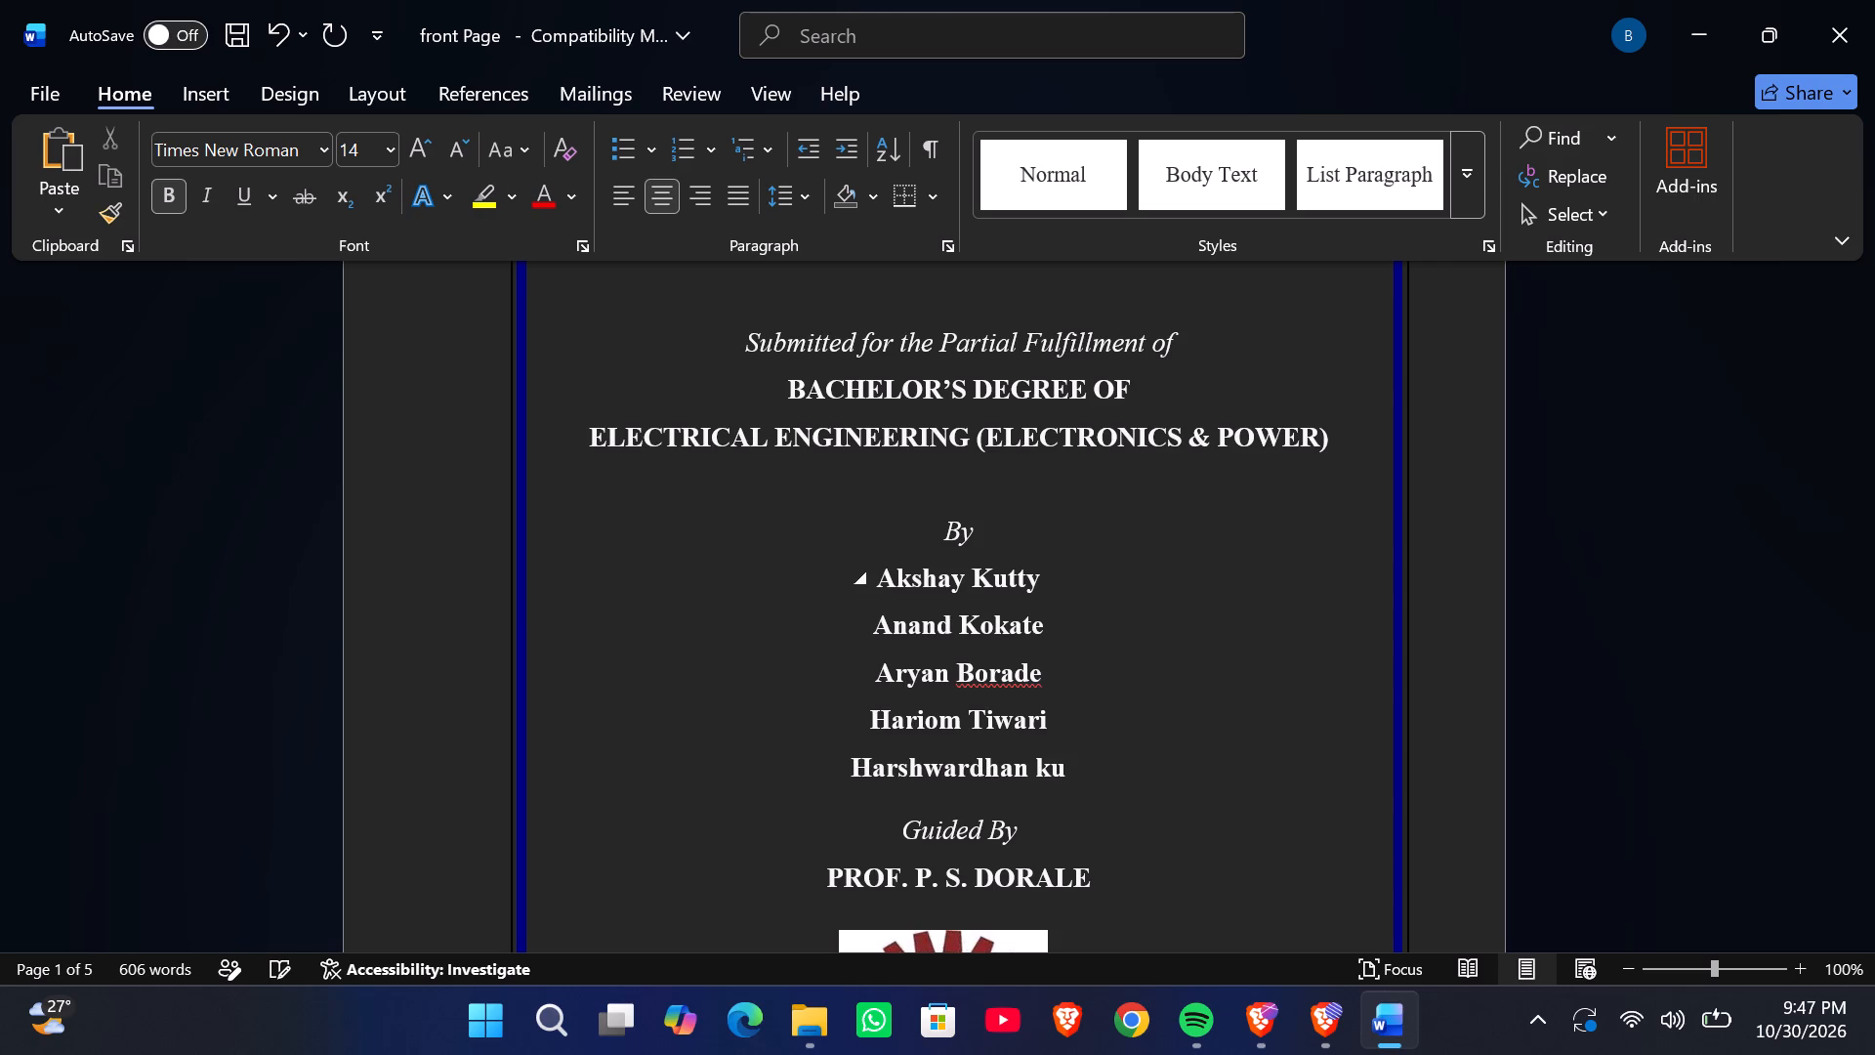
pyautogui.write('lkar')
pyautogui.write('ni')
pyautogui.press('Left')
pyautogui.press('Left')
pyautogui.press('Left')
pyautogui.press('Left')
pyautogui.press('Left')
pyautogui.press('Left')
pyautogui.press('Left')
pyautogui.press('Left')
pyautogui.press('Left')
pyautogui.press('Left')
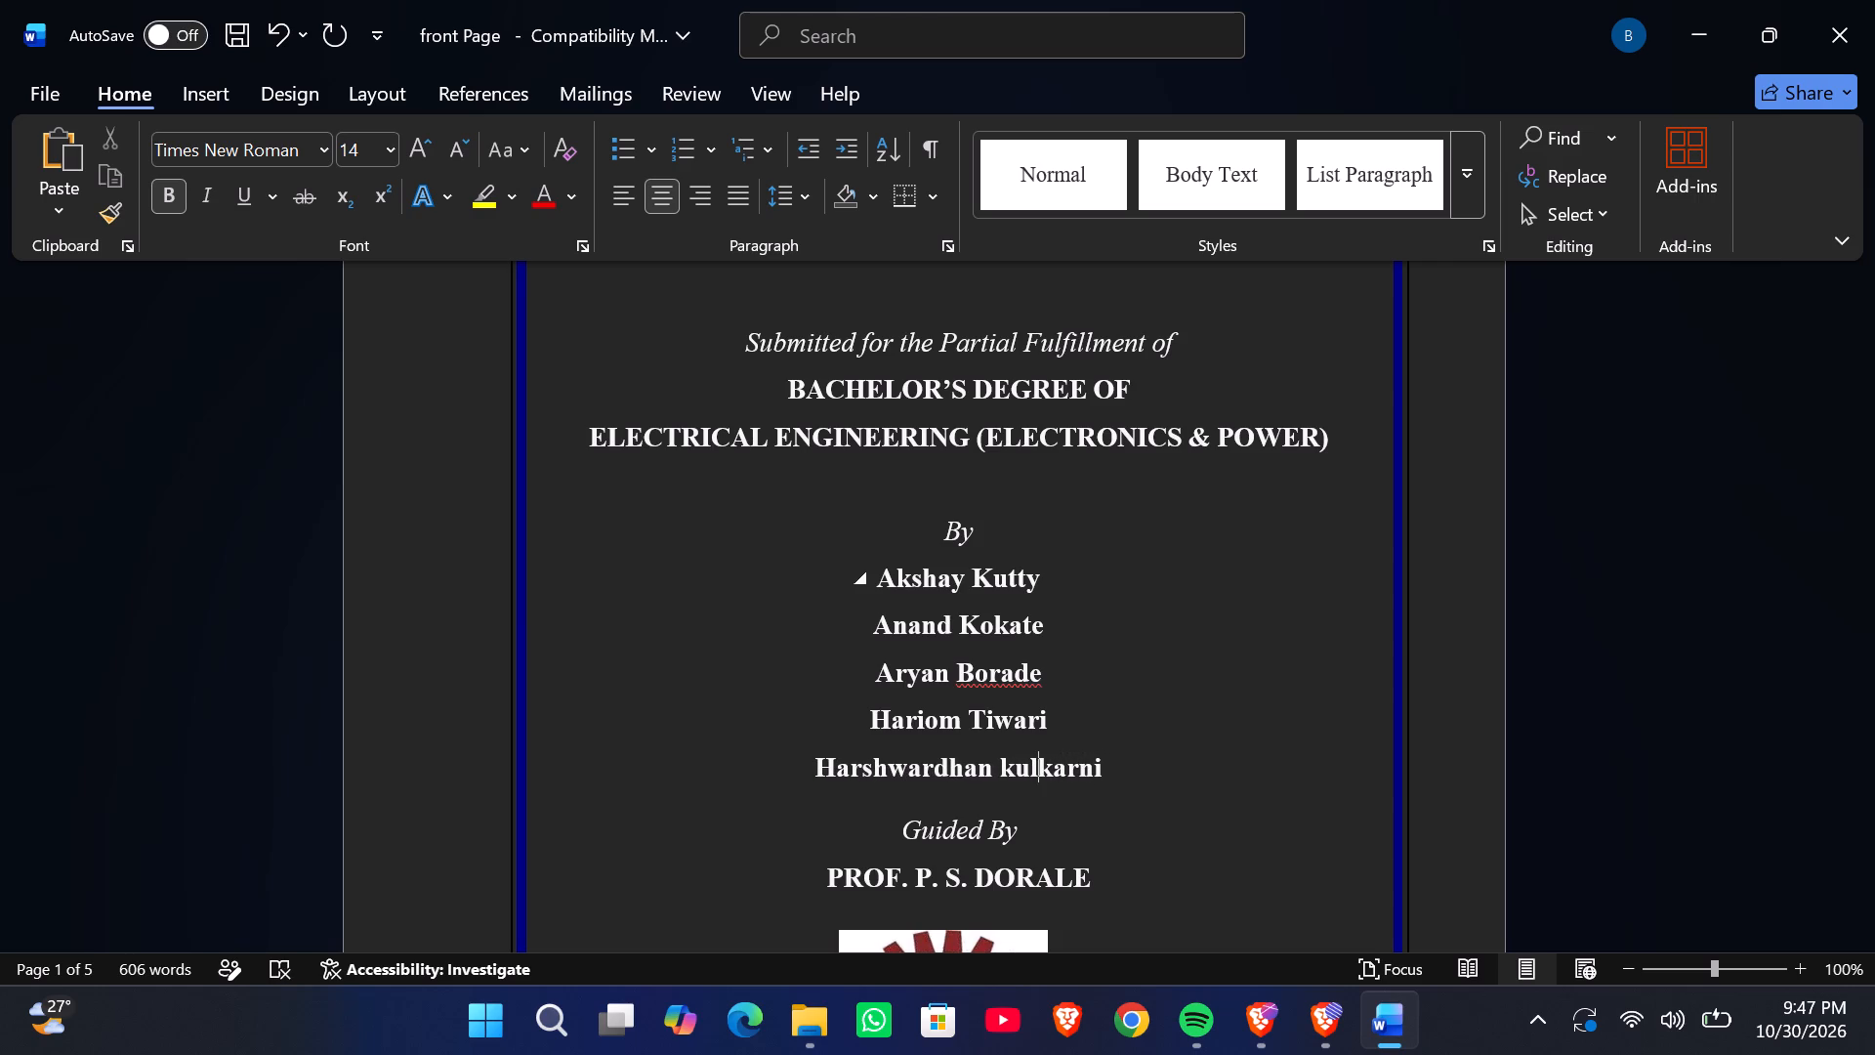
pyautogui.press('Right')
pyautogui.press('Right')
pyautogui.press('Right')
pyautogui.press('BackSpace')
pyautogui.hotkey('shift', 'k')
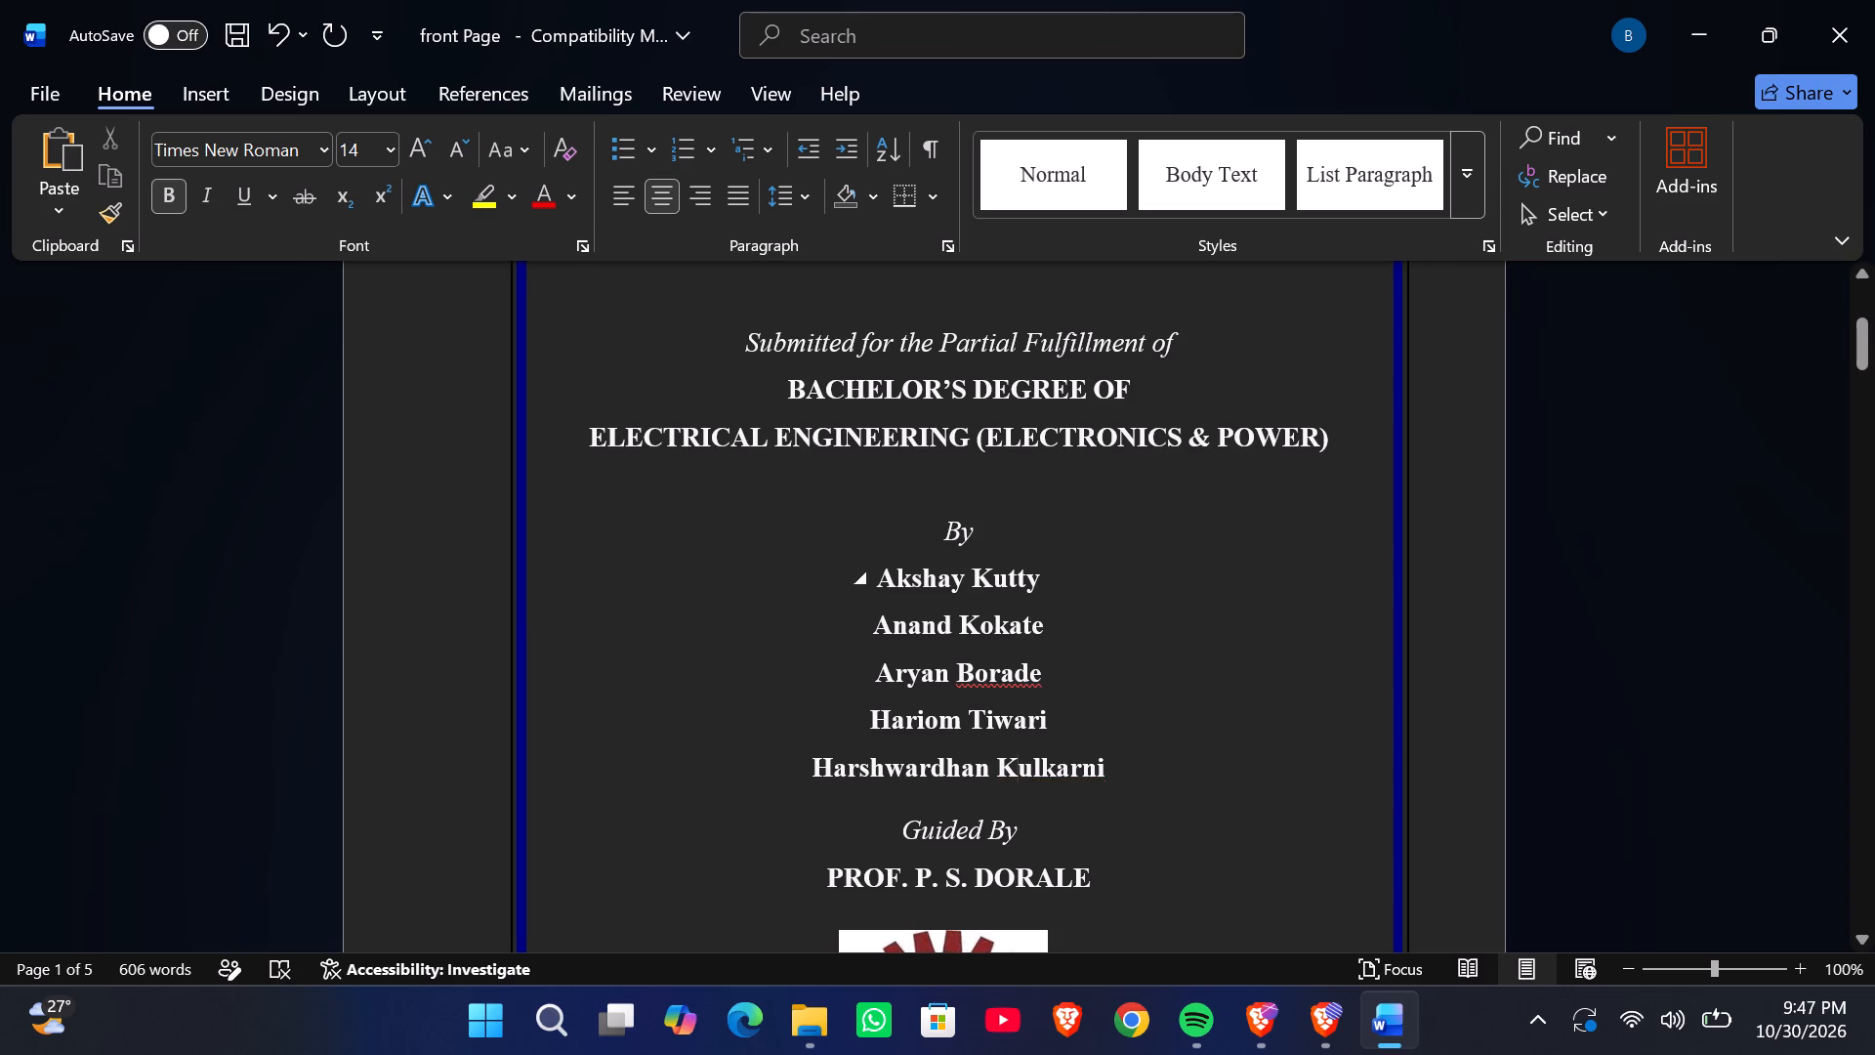
# Delete the guide's initials and surname below "Guided By" on the cover page, keeping the title PROF.
pyautogui.click(1239, 577)
pyautogui.scroll(-1, 1240, 613)
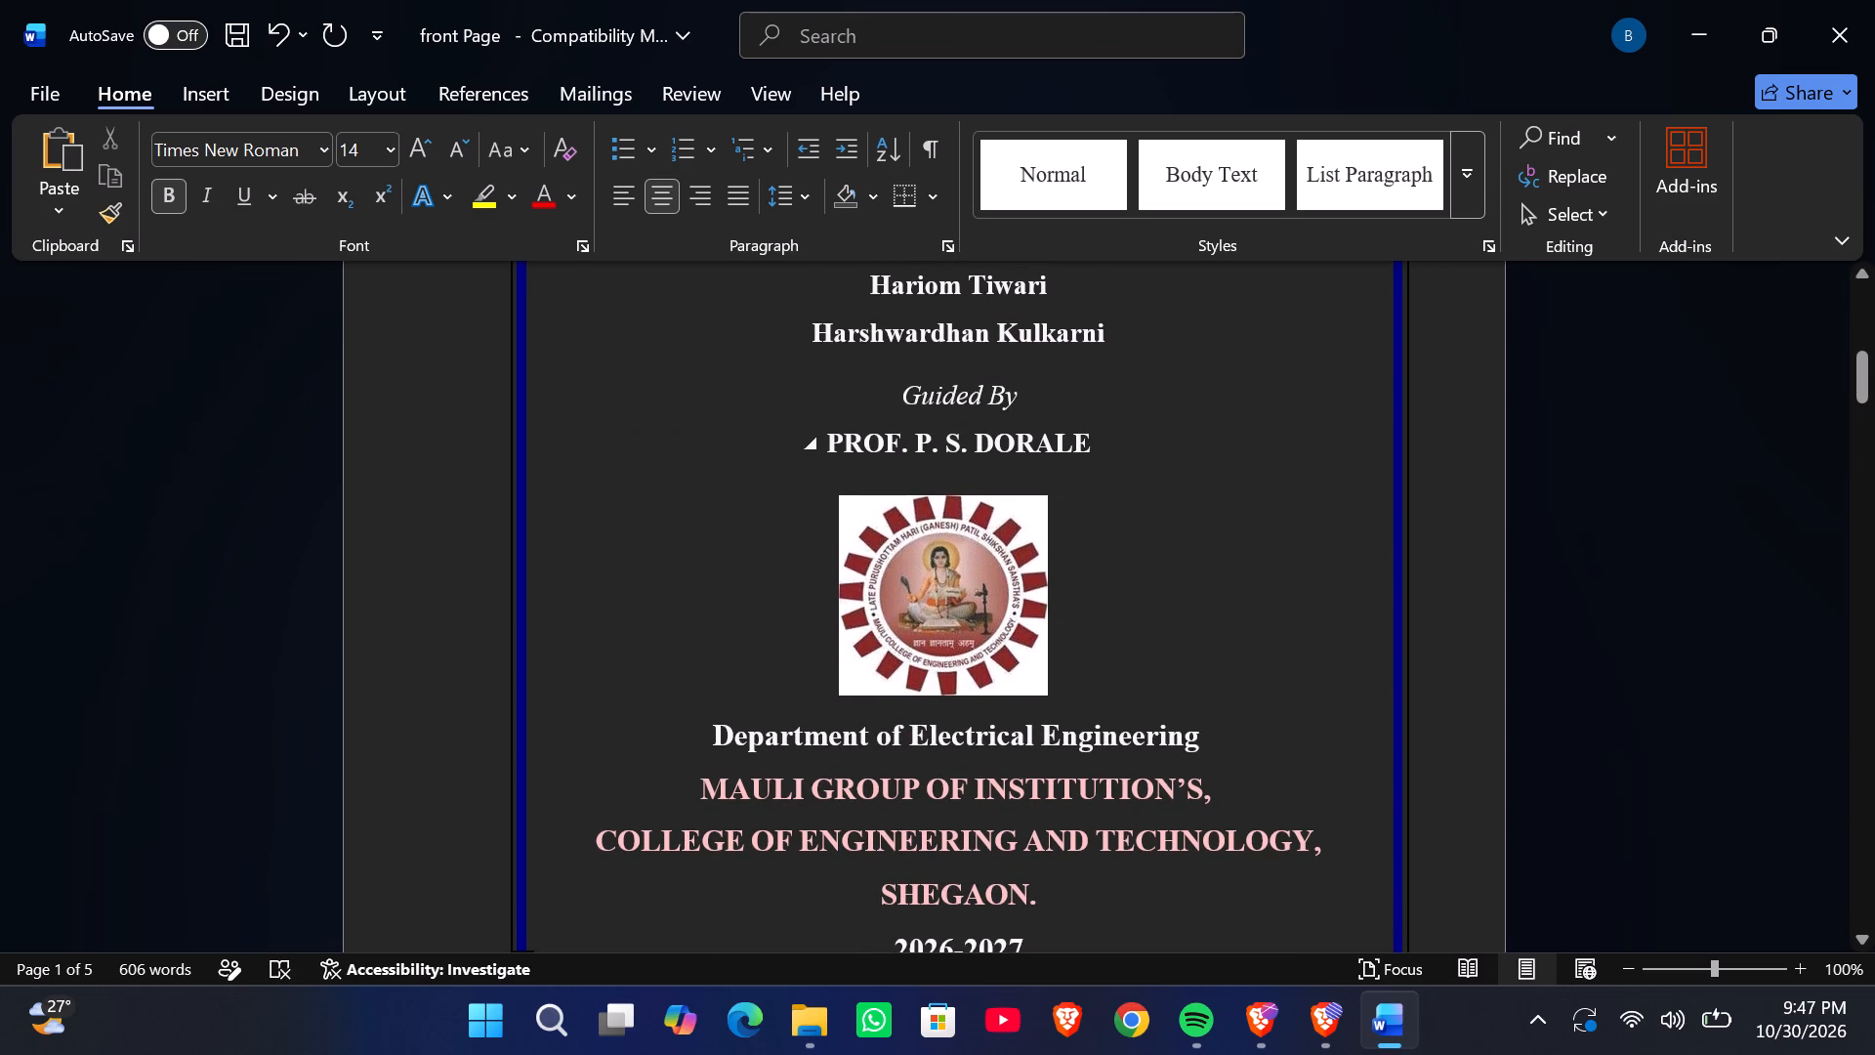
pyautogui.click(1122, 436)
pyautogui.hotkey('shift', 'BackSpace')
pyautogui.hotkey('shift', 'BackSpace')
pyautogui.hotkey('shift', 'BackSpace')
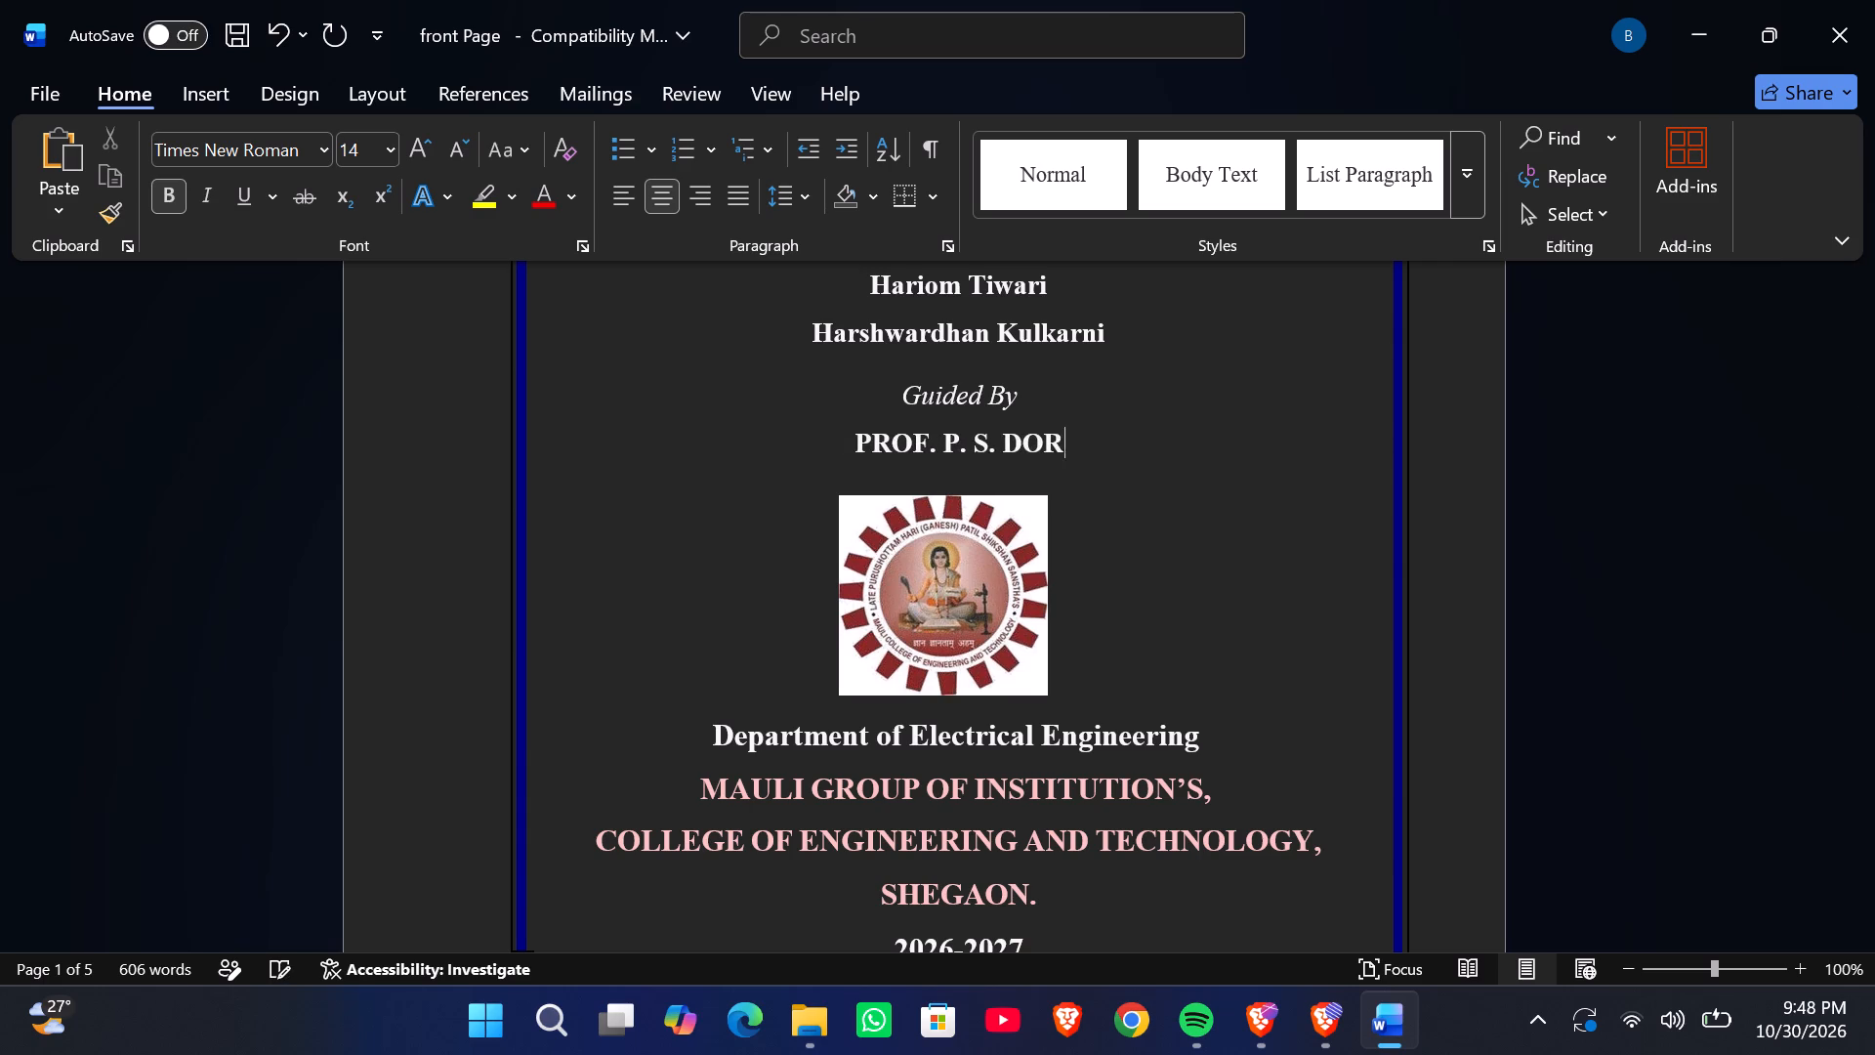
pyautogui.hotkey('shift', 'BackSpace')
pyautogui.hotkey('ctrl', 'BackSpace')
pyautogui.hotkey('ctrl', 'BackSpace')
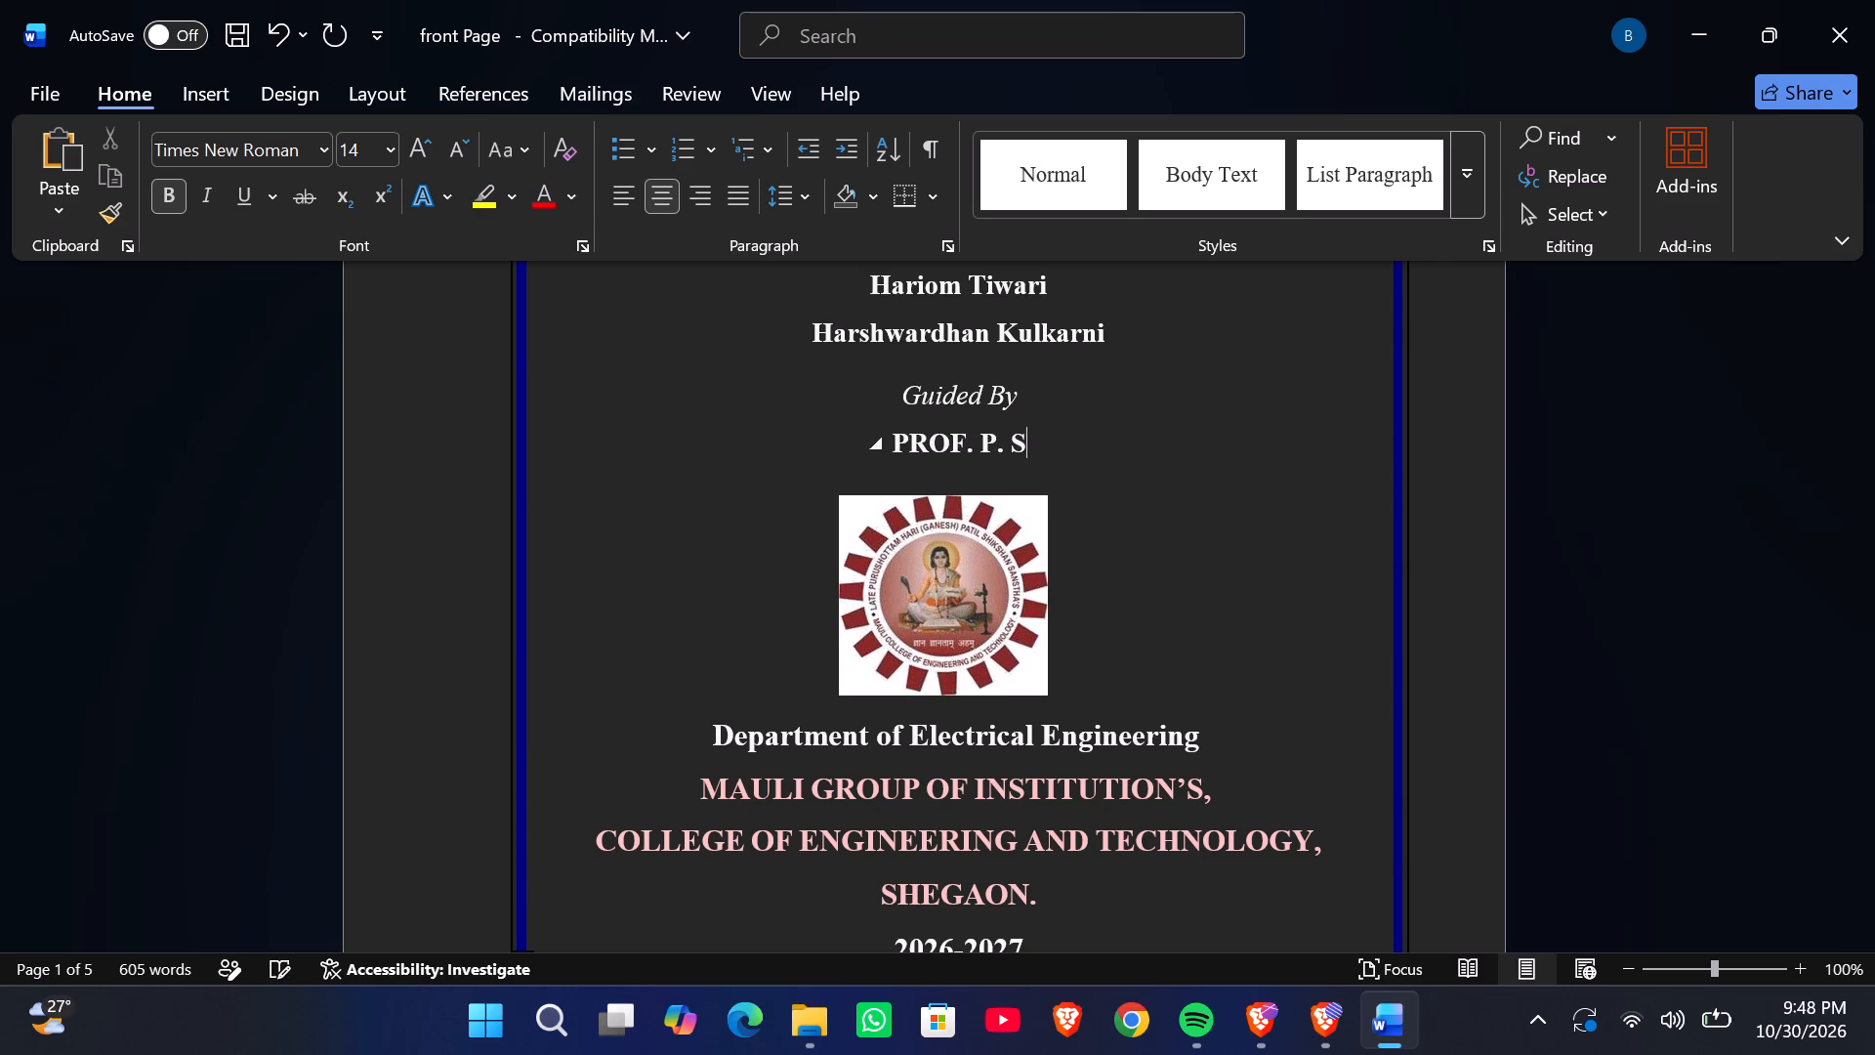
pyautogui.hotkey('ctrl', 'BackSpace')
pyautogui.hotkey('ctrl', 'BackSpace')
pyautogui.press('BackSpace')
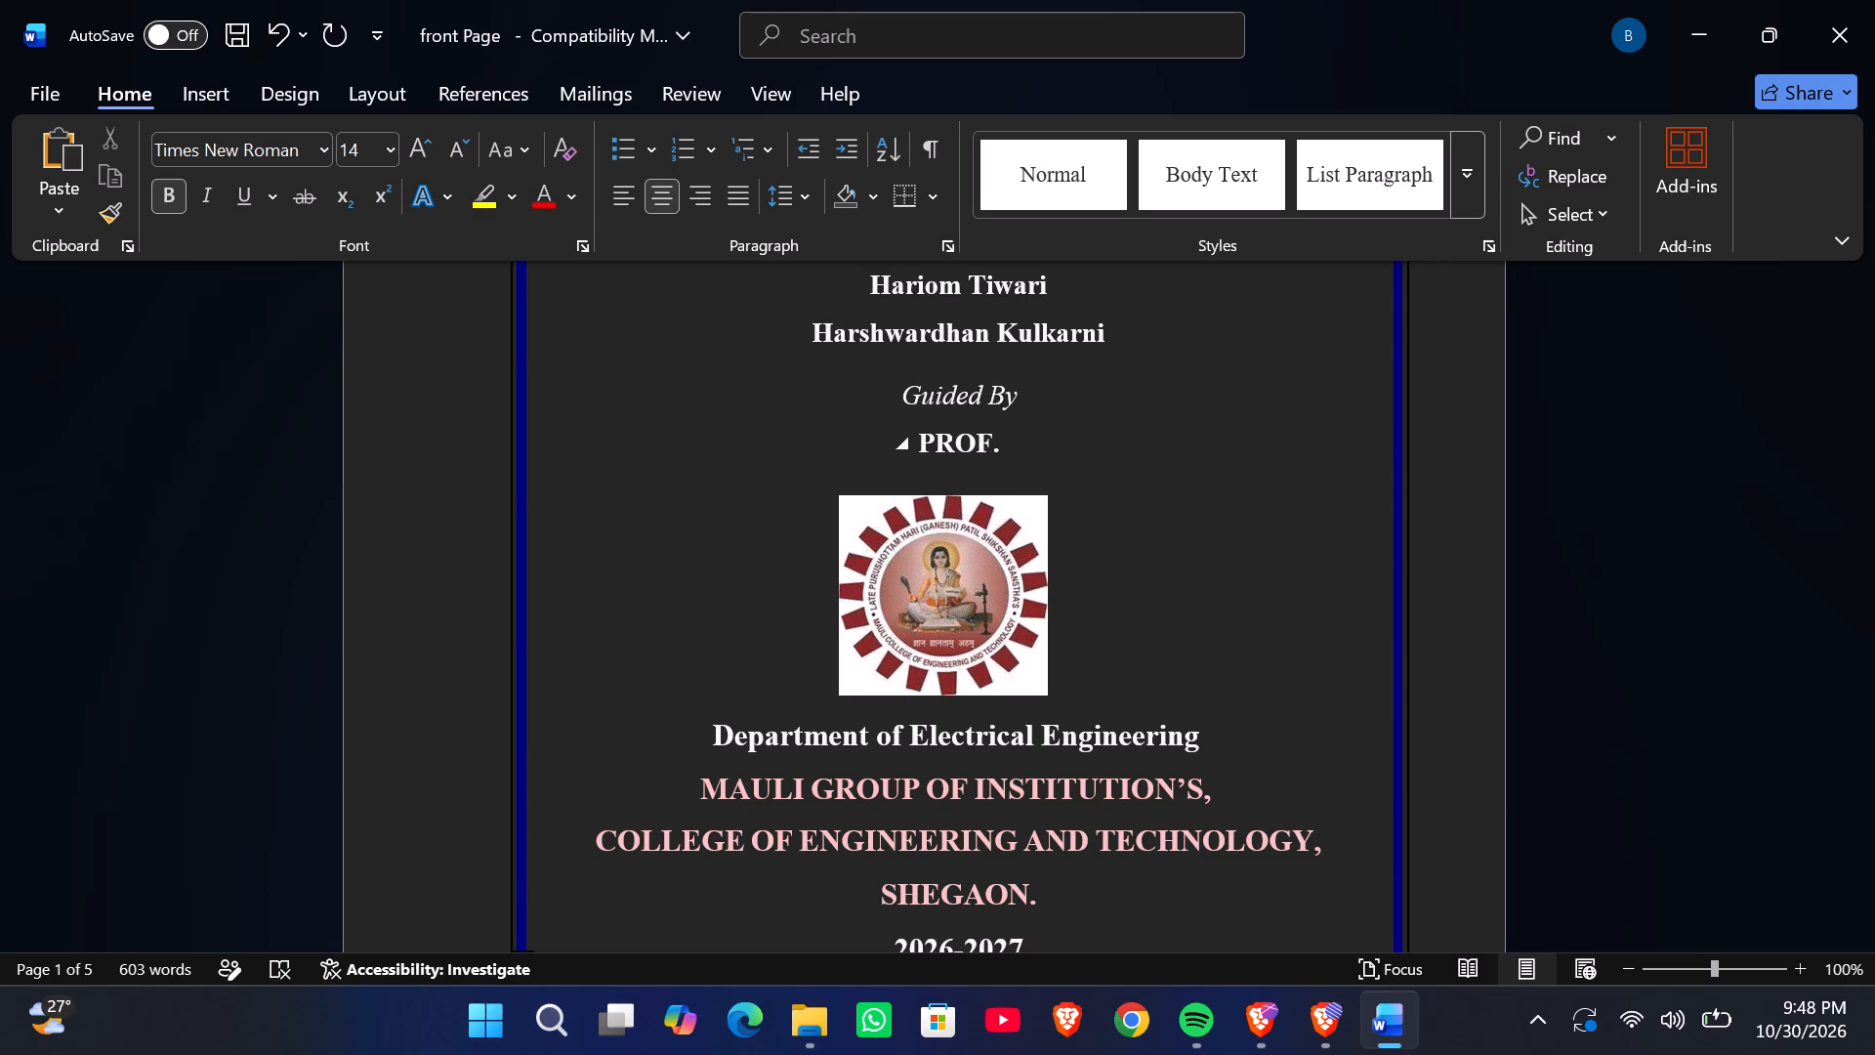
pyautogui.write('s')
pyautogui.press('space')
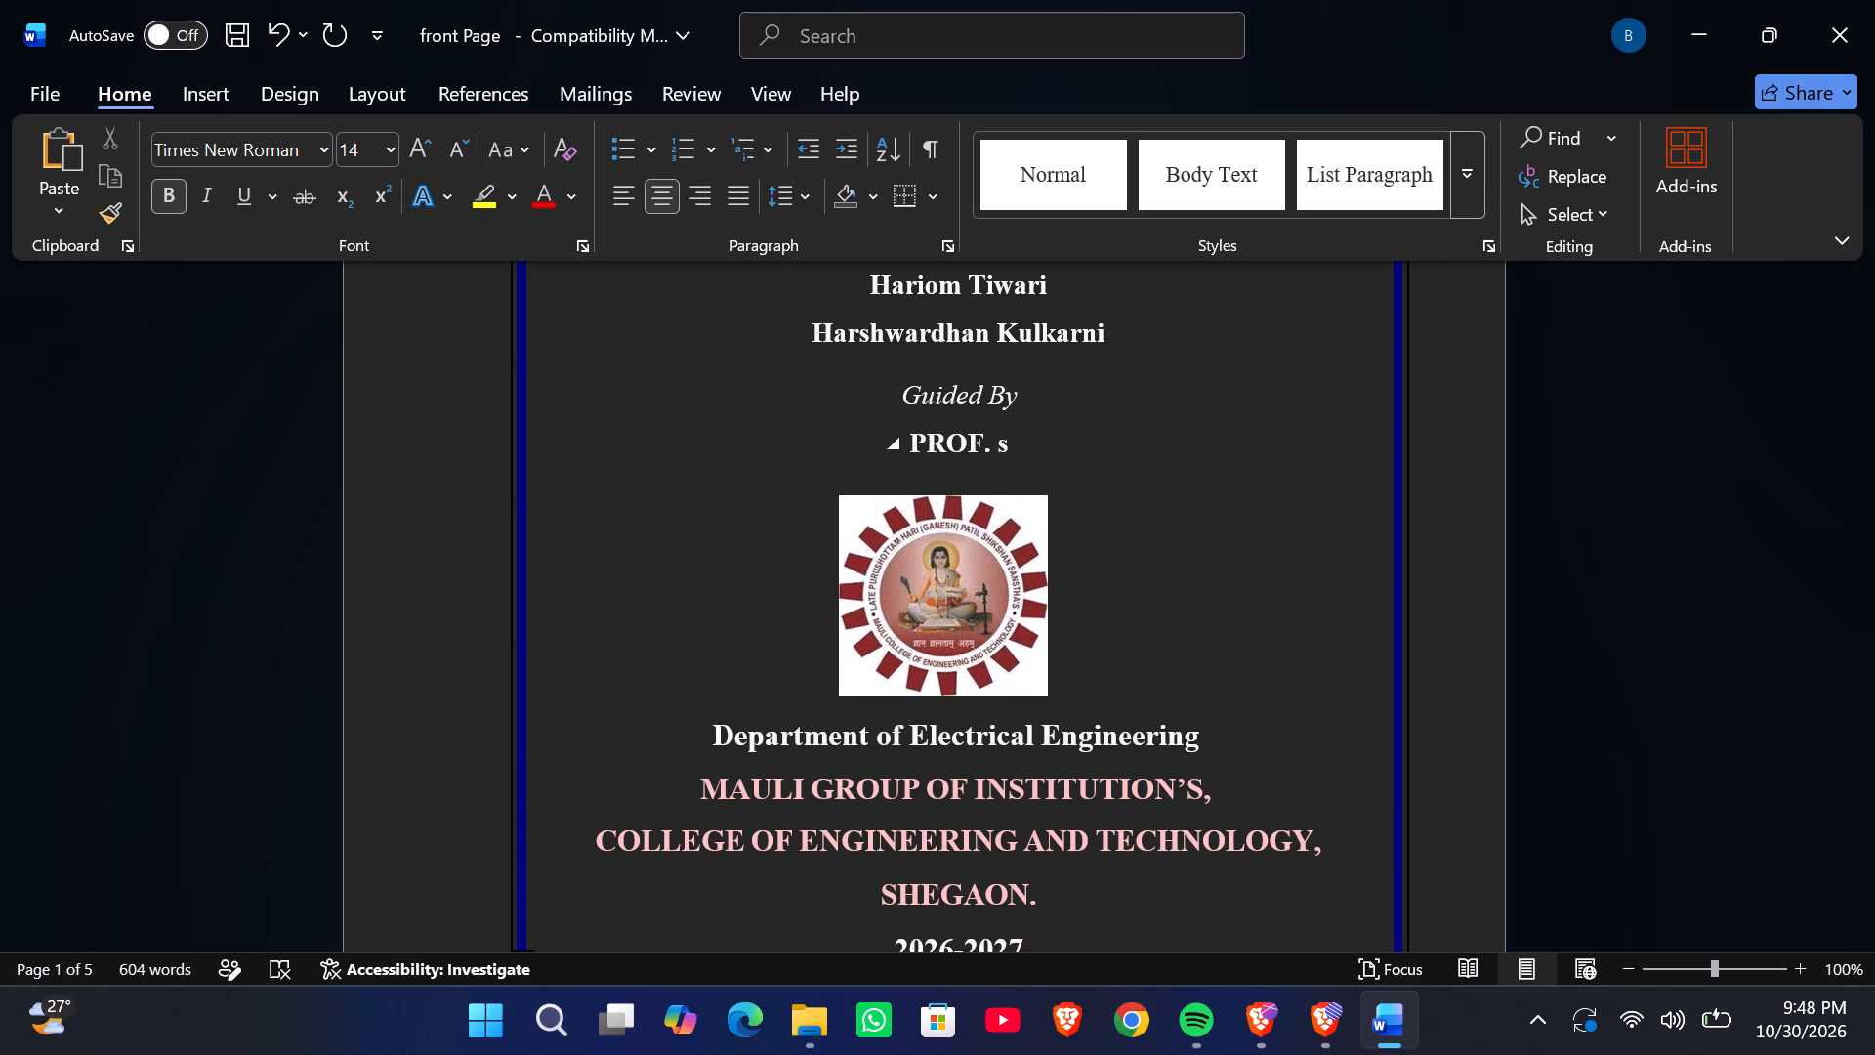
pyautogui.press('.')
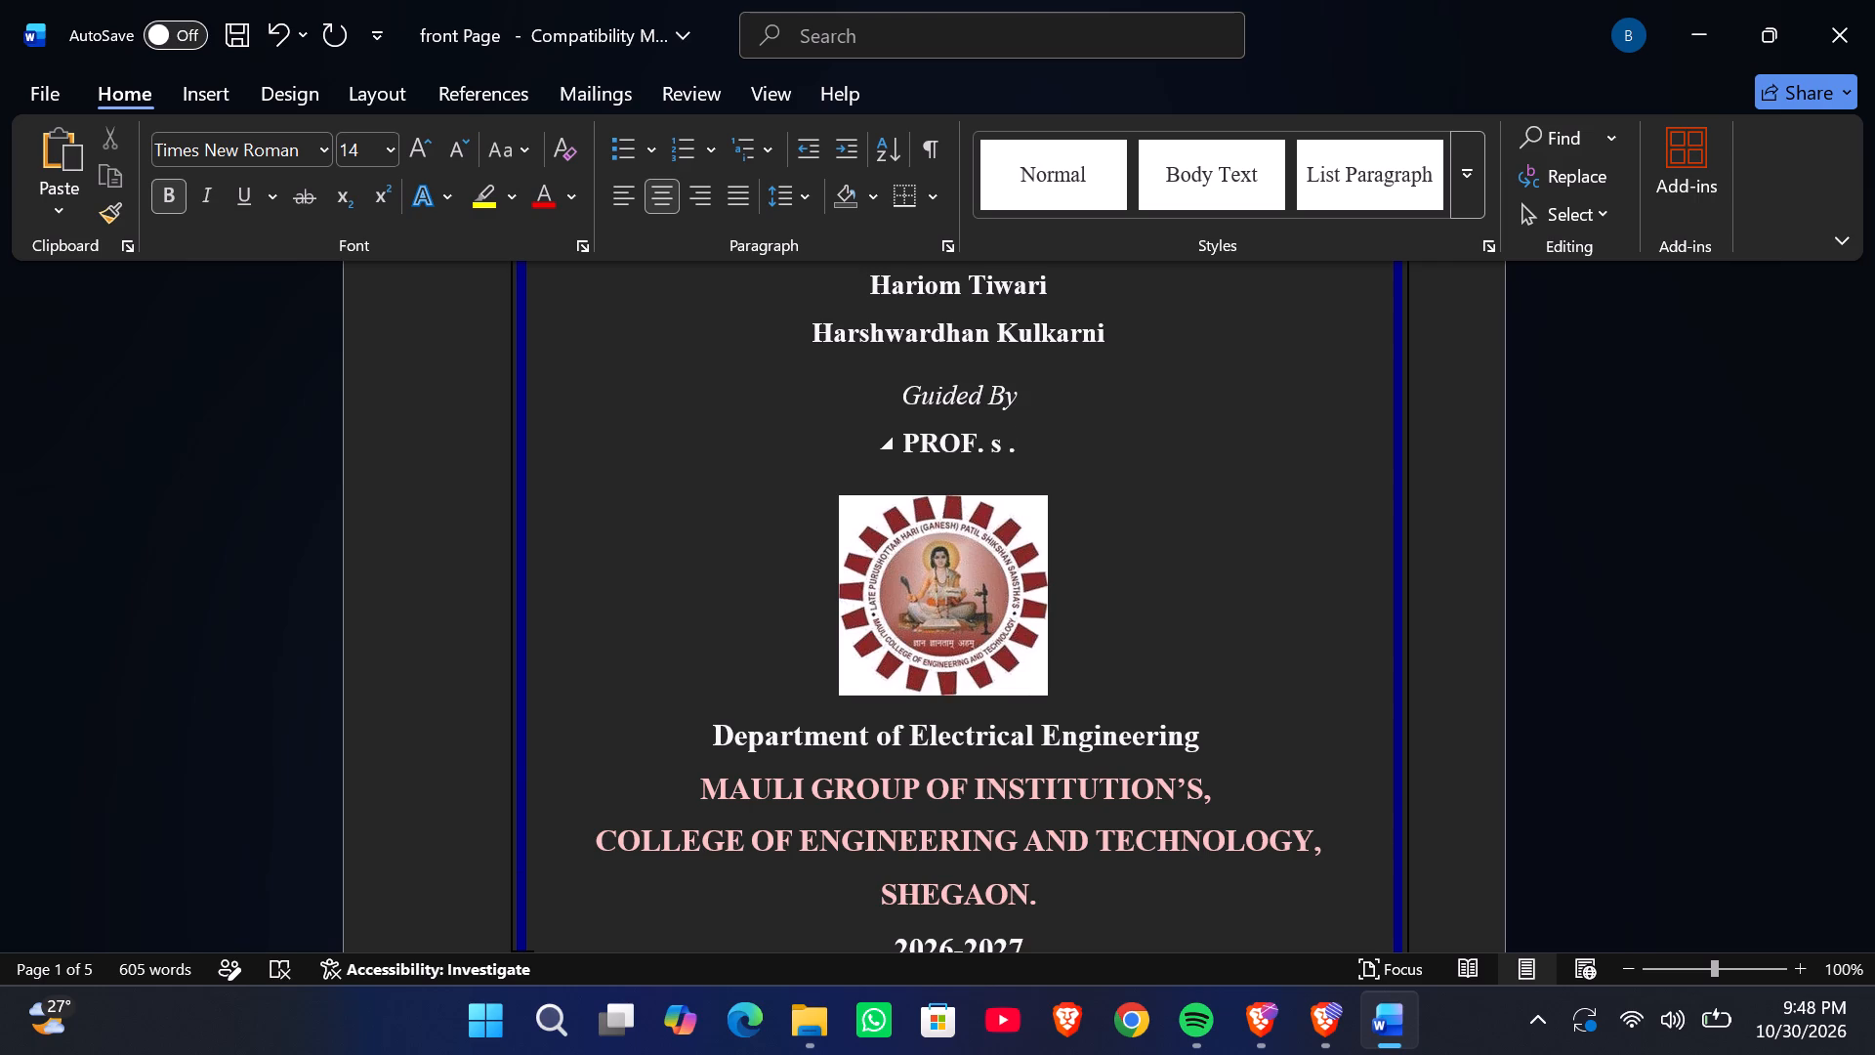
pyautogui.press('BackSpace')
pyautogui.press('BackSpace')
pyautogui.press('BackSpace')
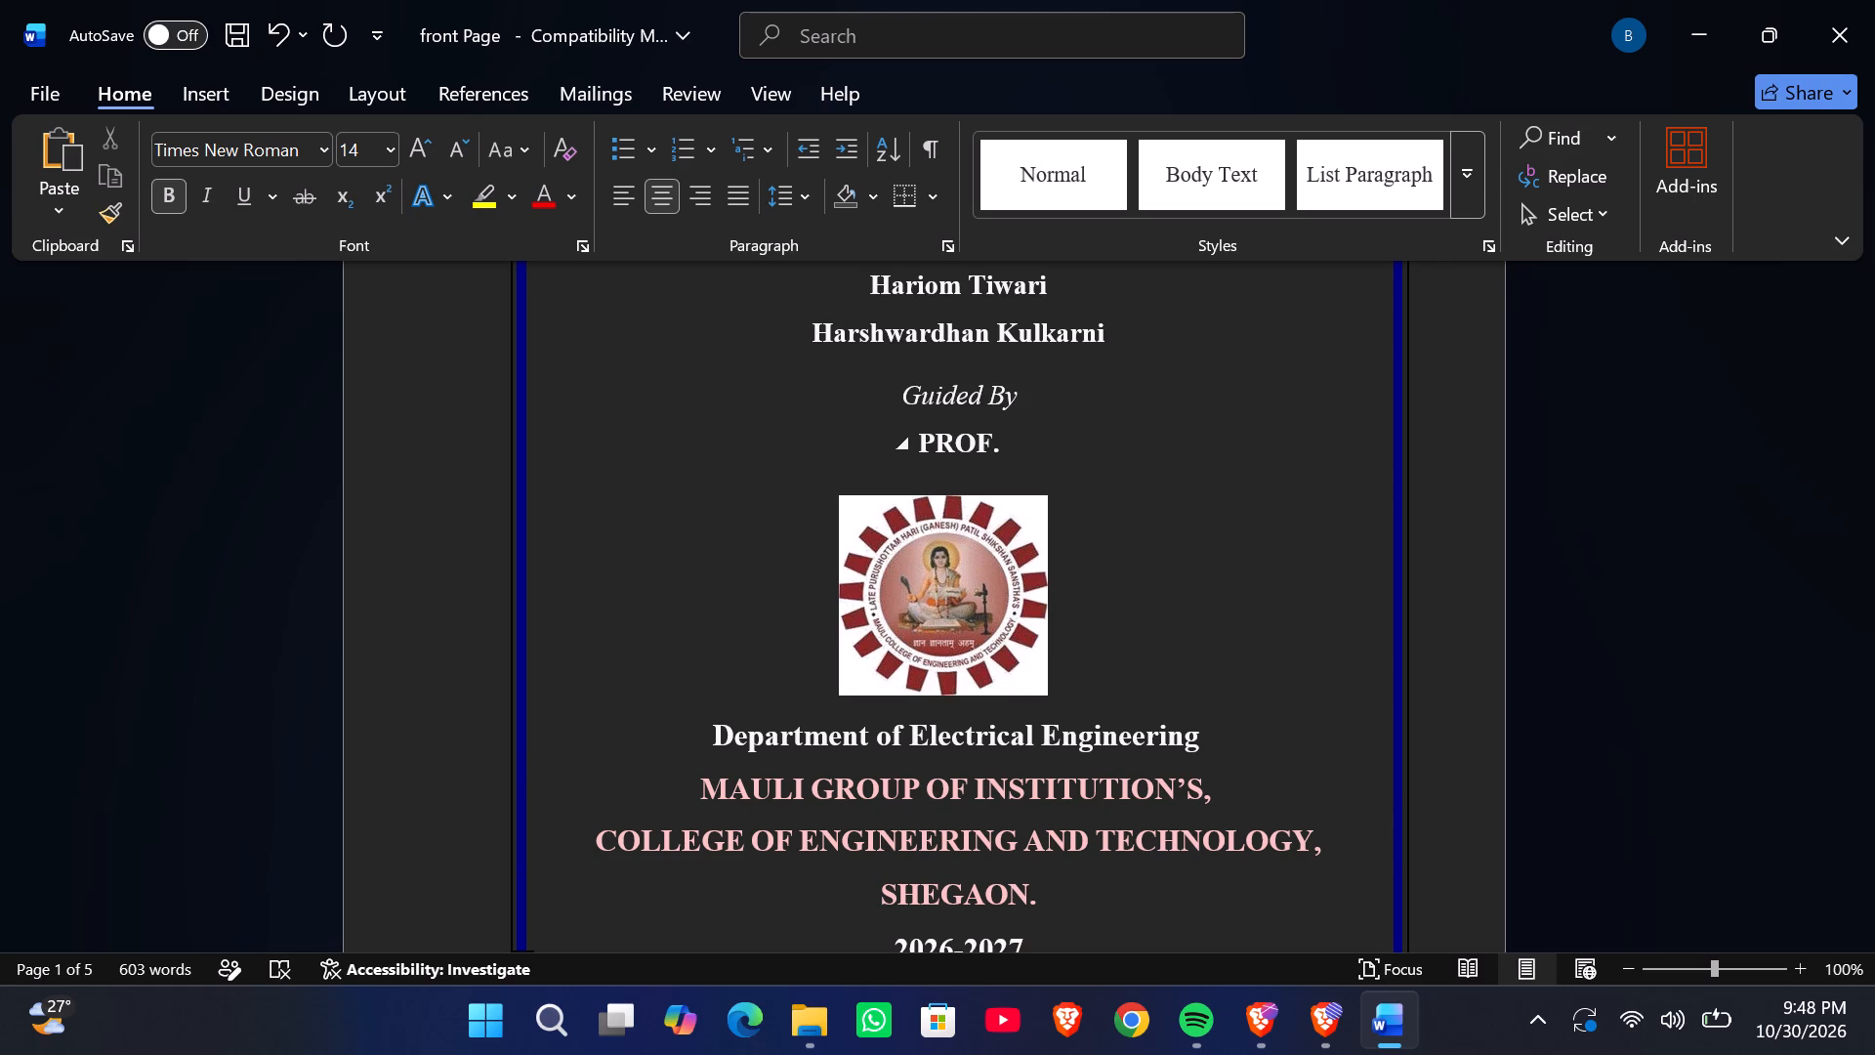
# Enter the new guide's initials and surname after PROF. below "Guided By" on the cover page, with the initials and surname capitalised.
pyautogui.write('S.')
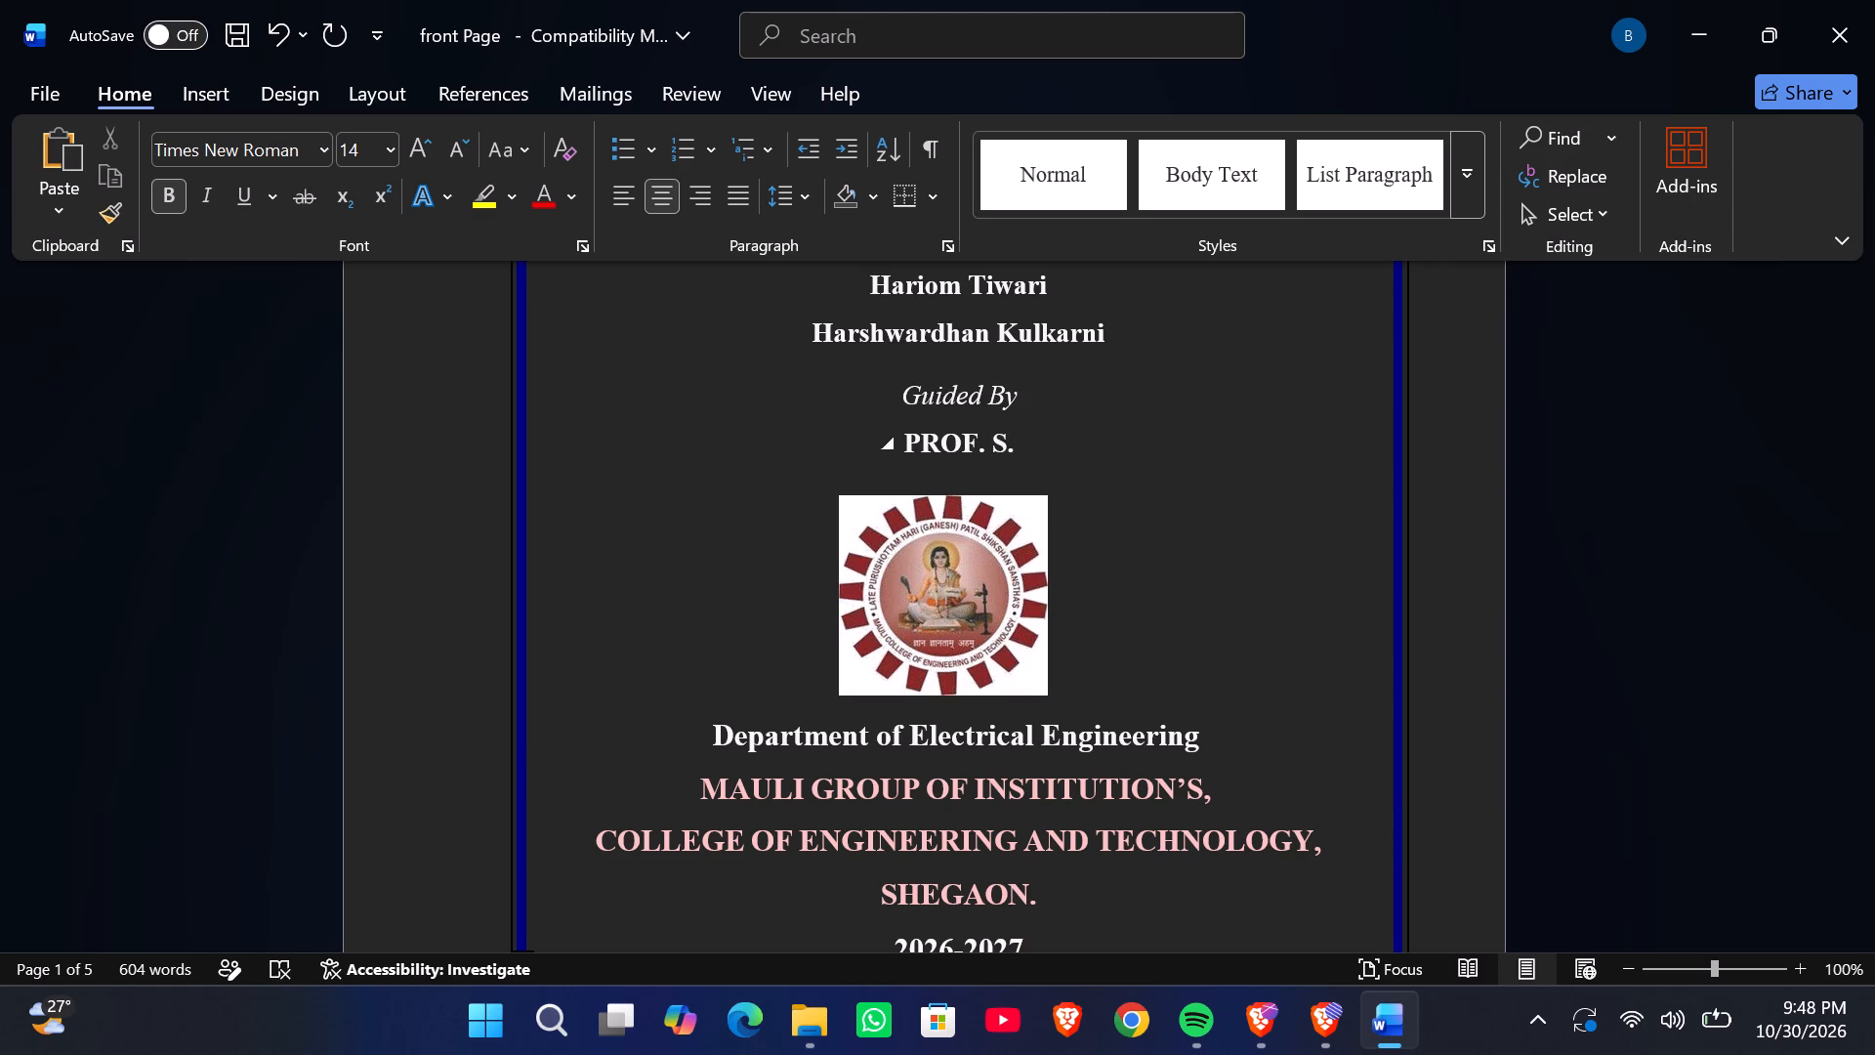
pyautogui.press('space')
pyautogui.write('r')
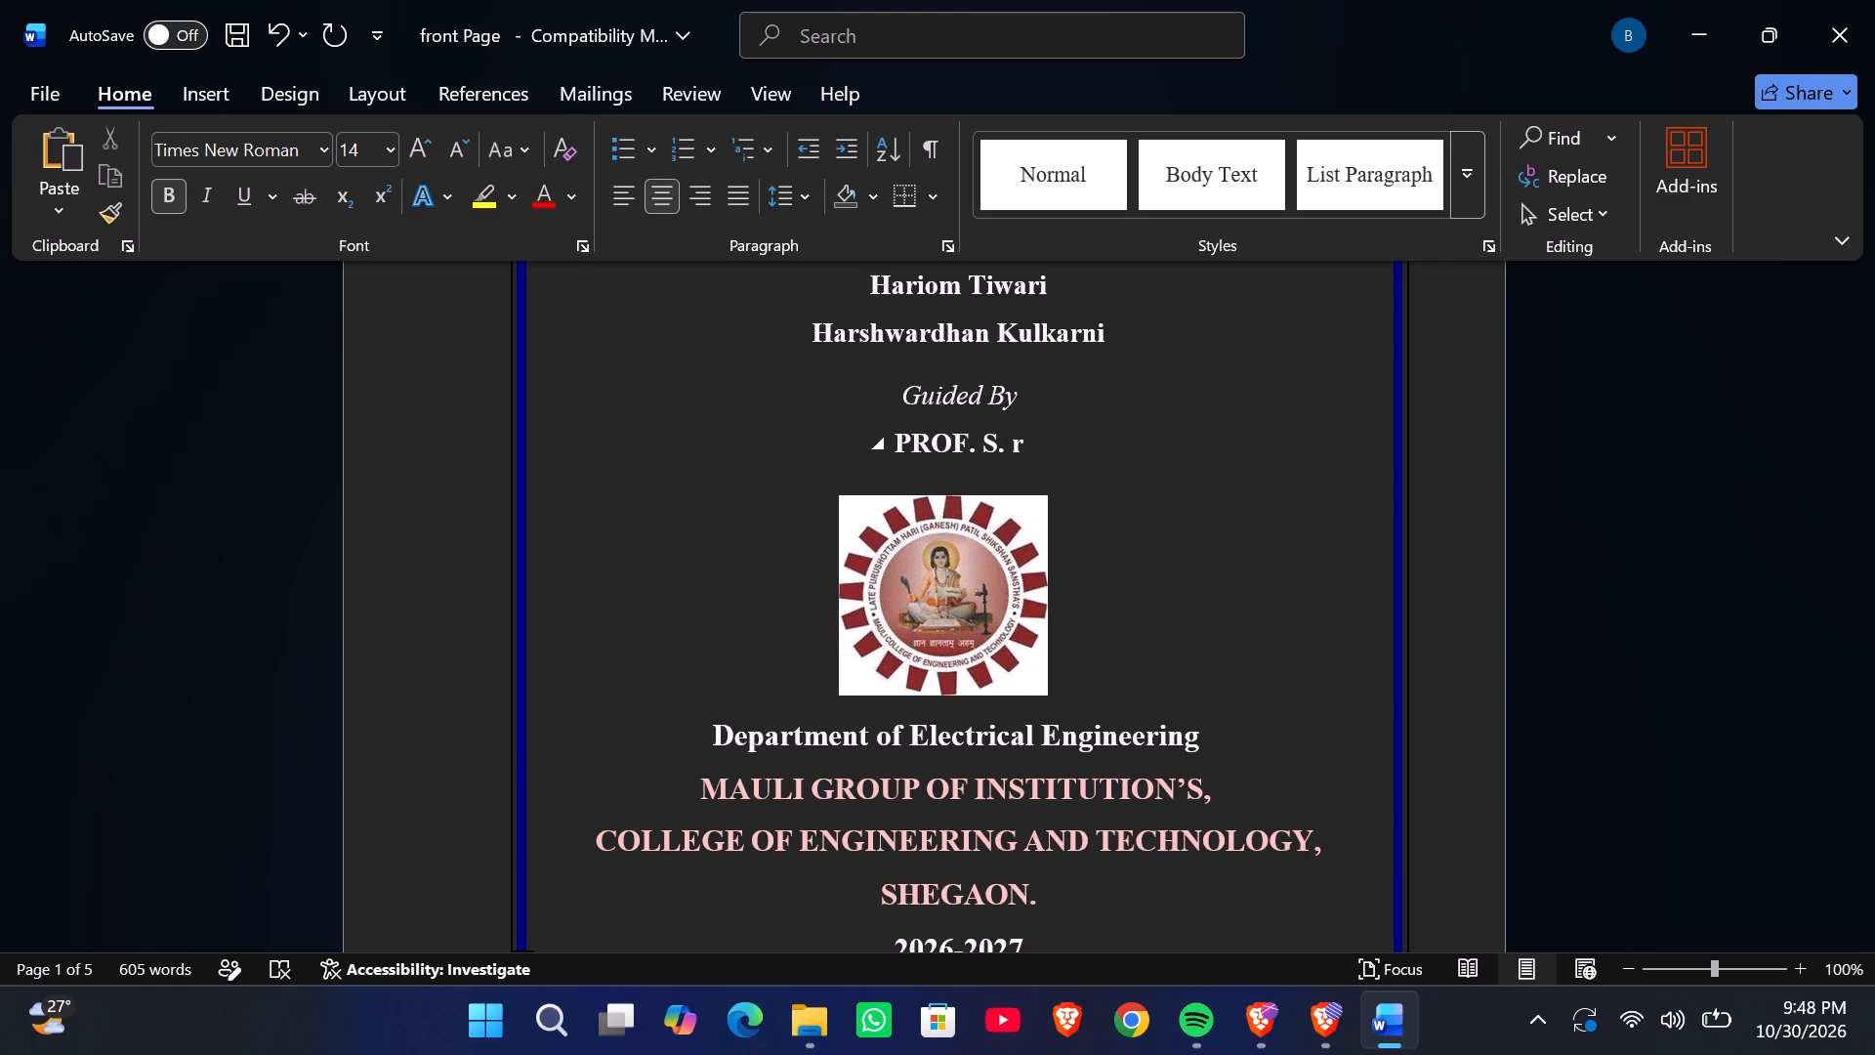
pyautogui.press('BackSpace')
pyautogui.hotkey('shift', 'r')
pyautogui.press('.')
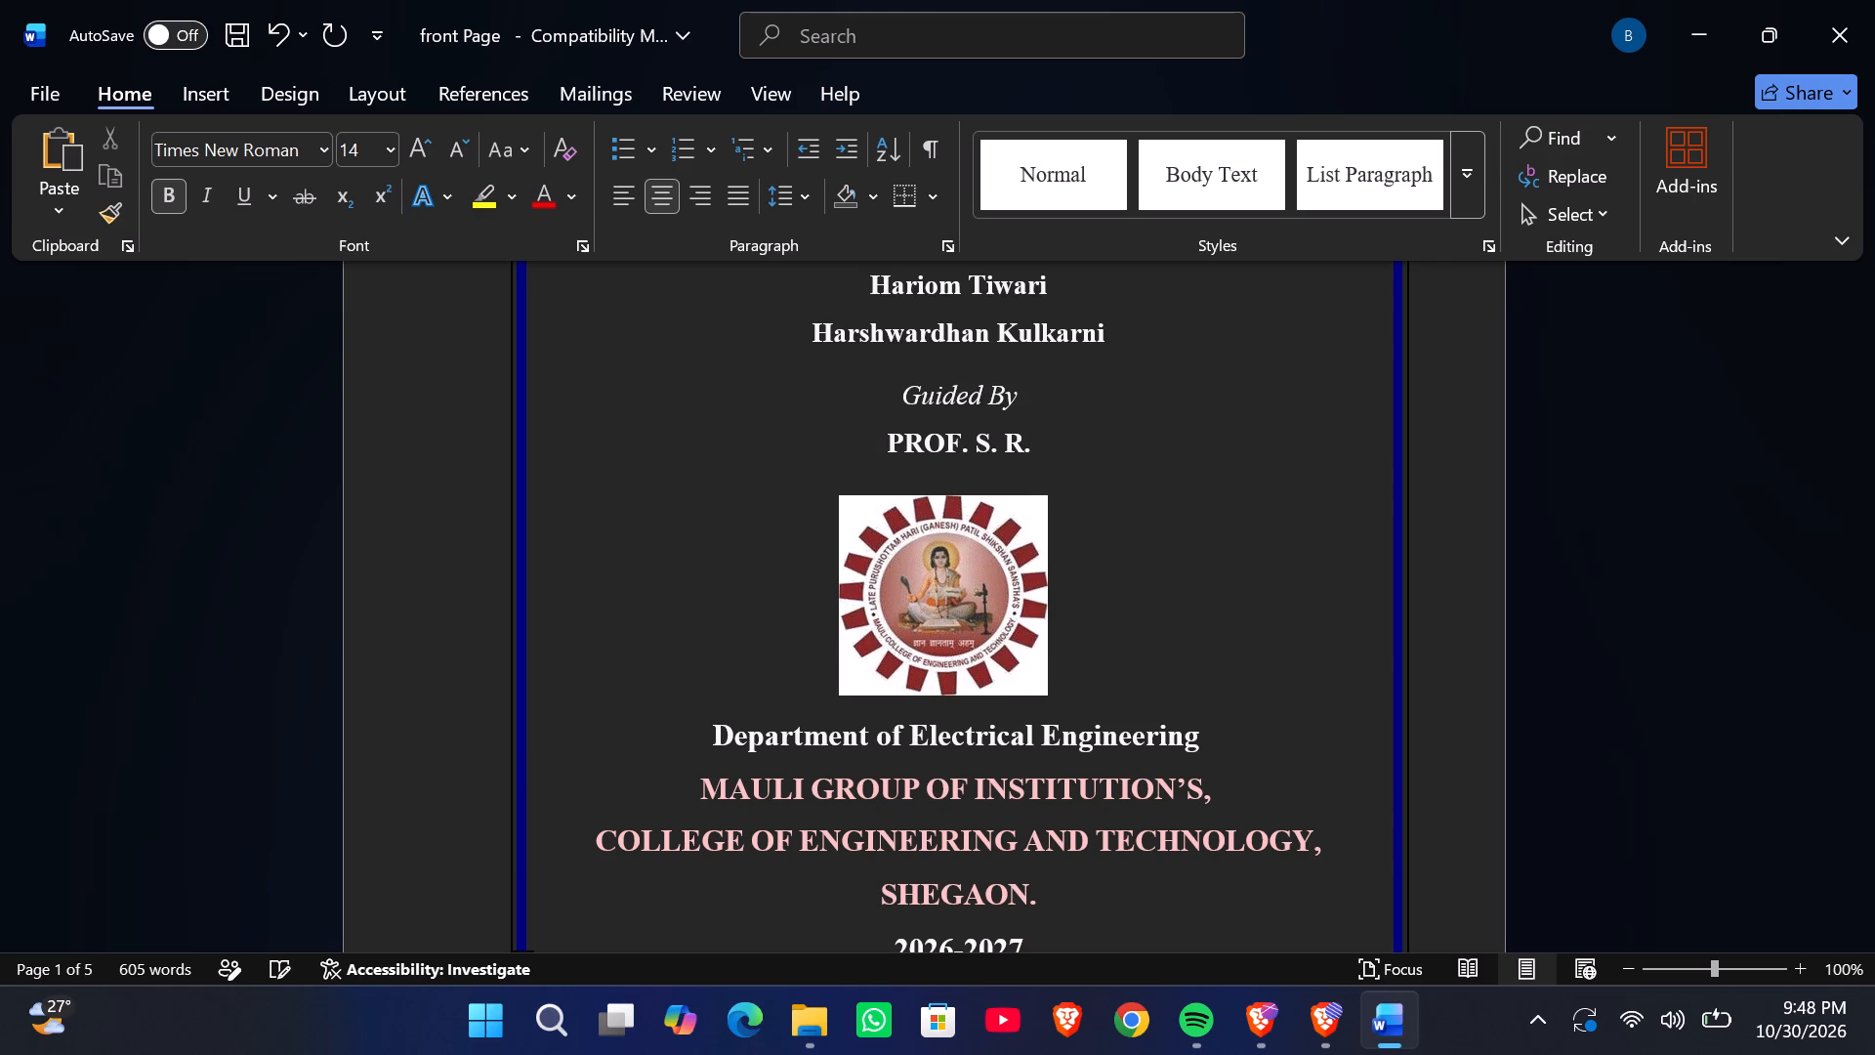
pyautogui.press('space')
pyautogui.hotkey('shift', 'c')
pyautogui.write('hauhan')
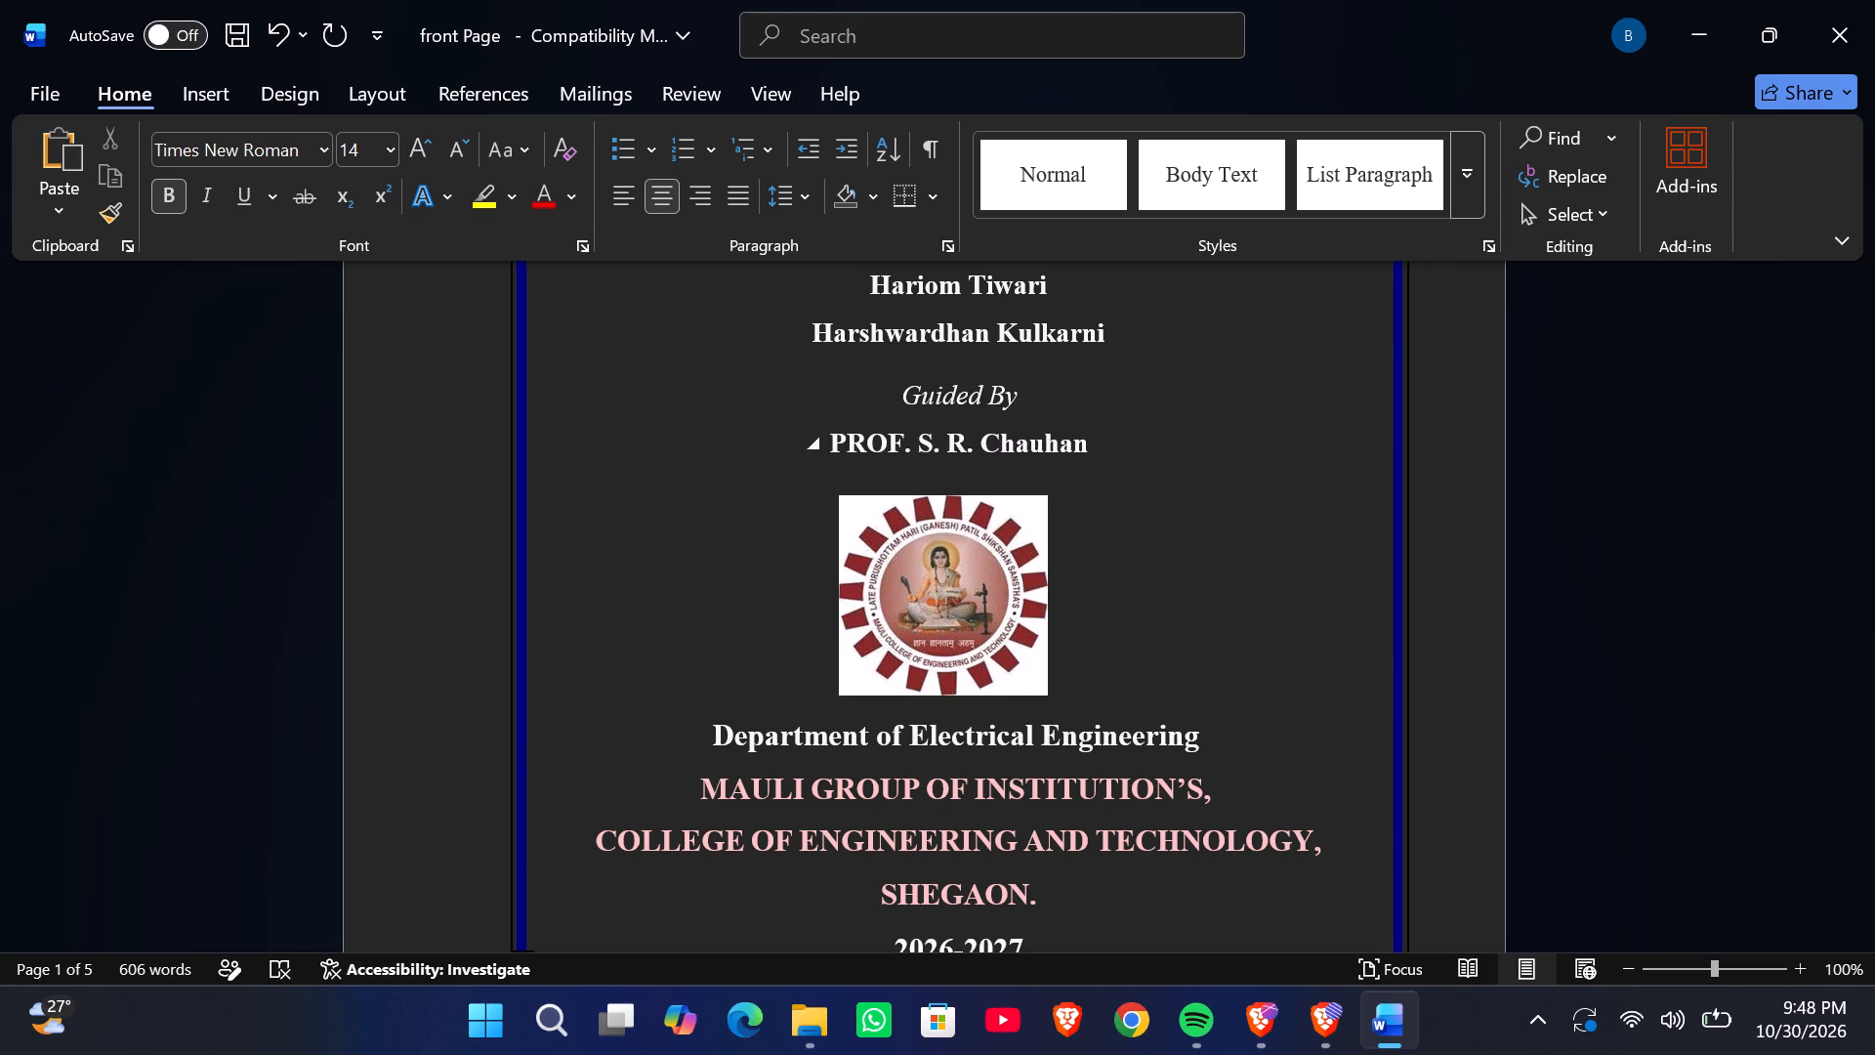
# Delete the old project title in the Certificate paragraph, keeping the quotation marks around it.
pyautogui.scroll(-1, 1122, 436)
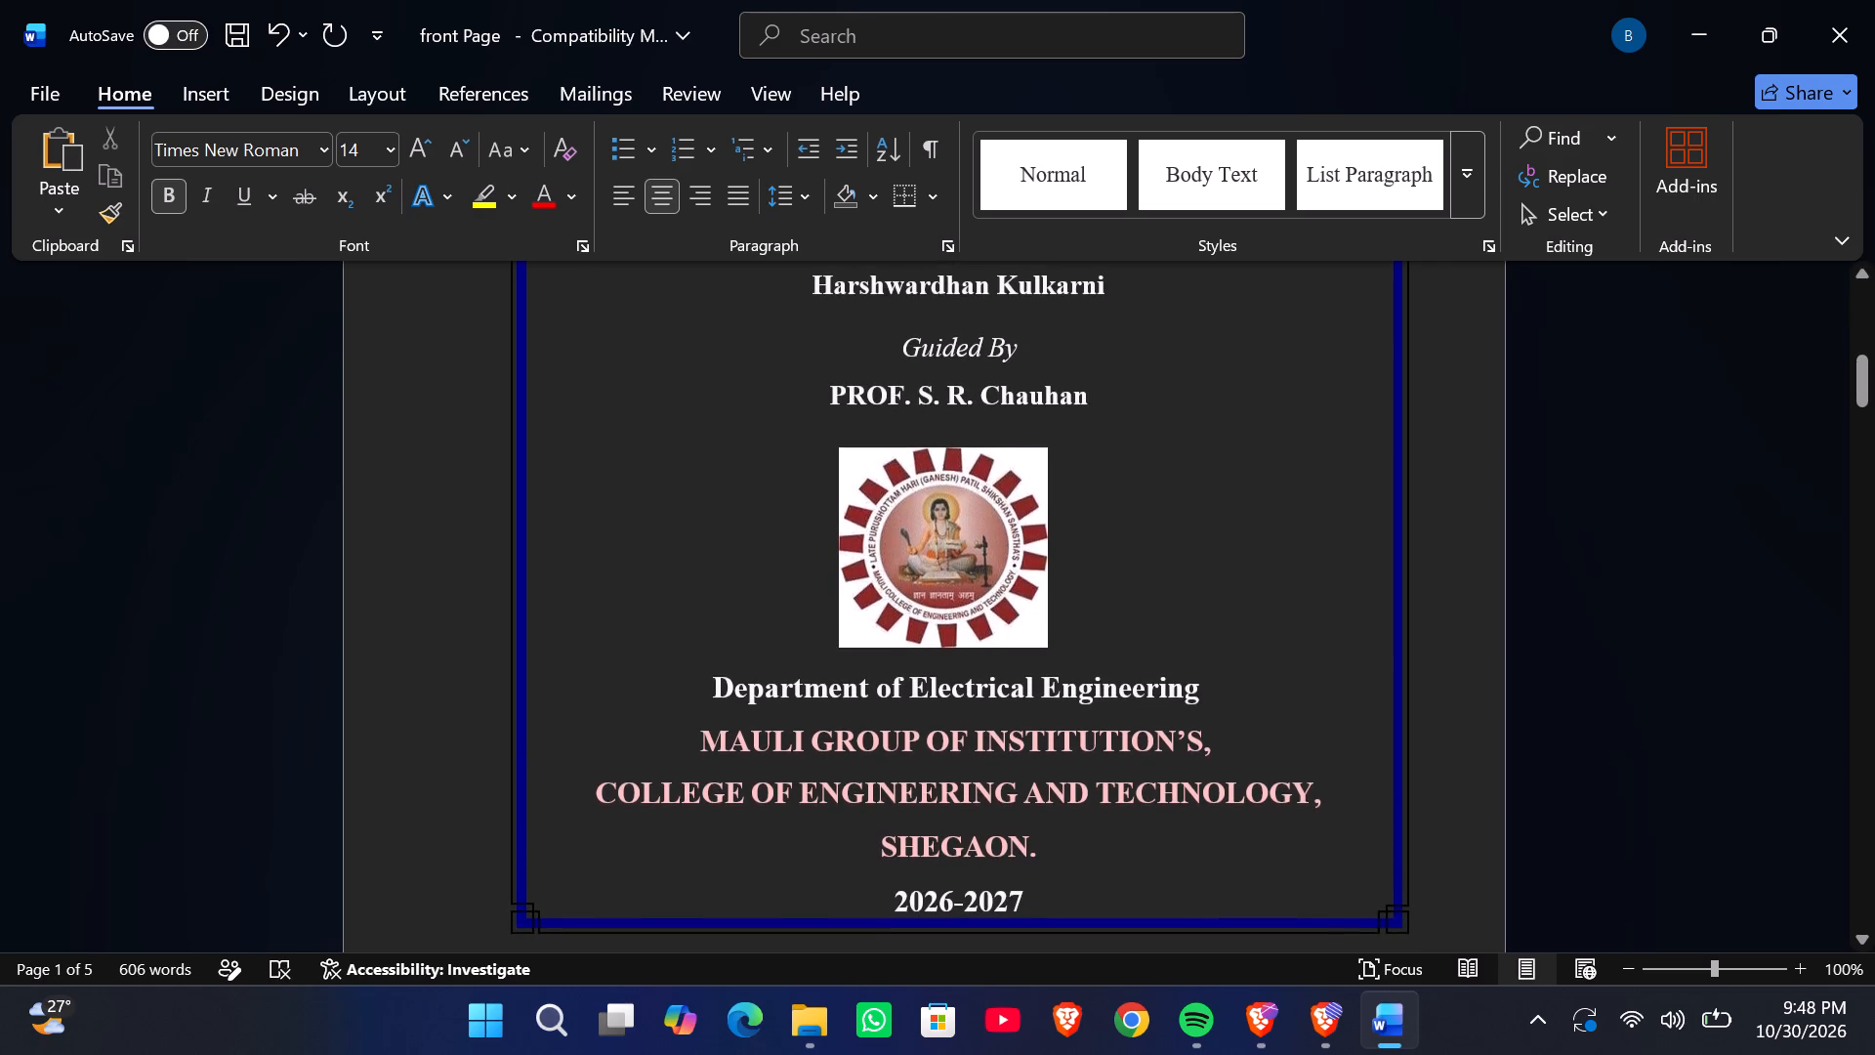
pyautogui.scroll(-2, 1122, 436)
pyautogui.scroll(1, 1122, 436)
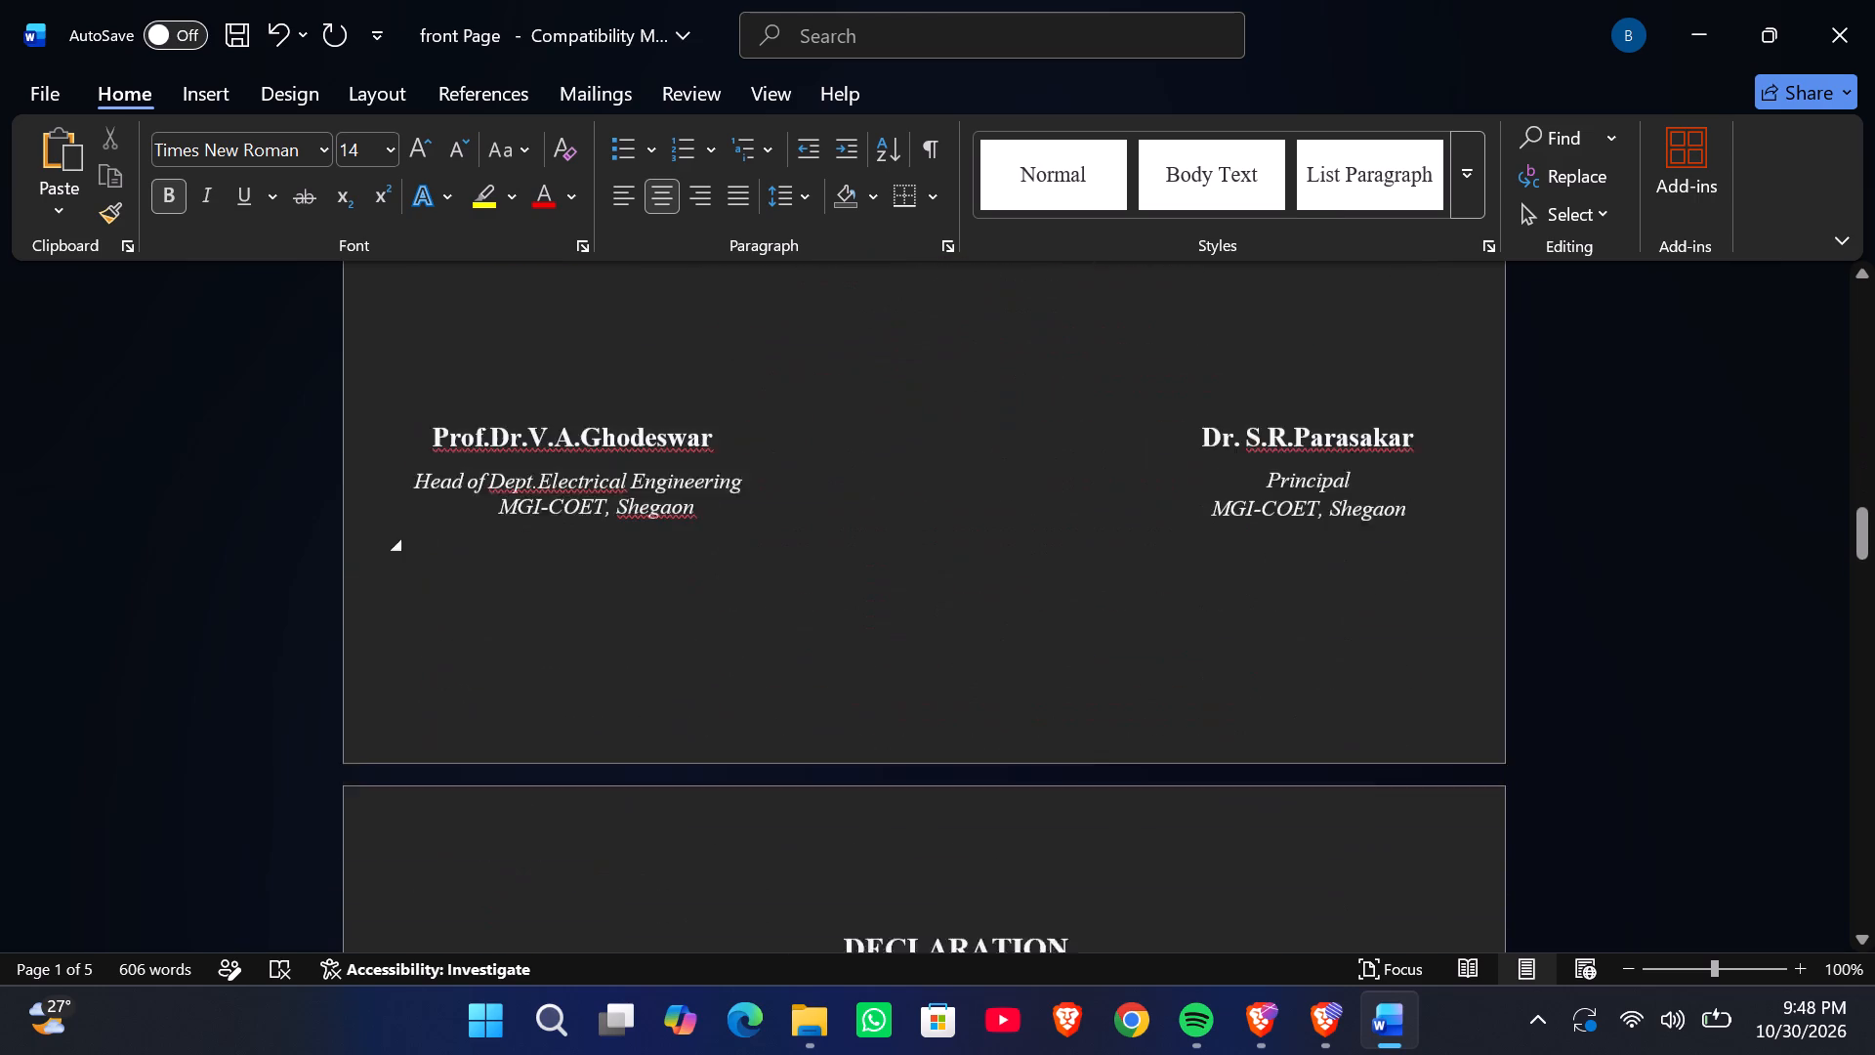
pyautogui.scroll(4, 1122, 436)
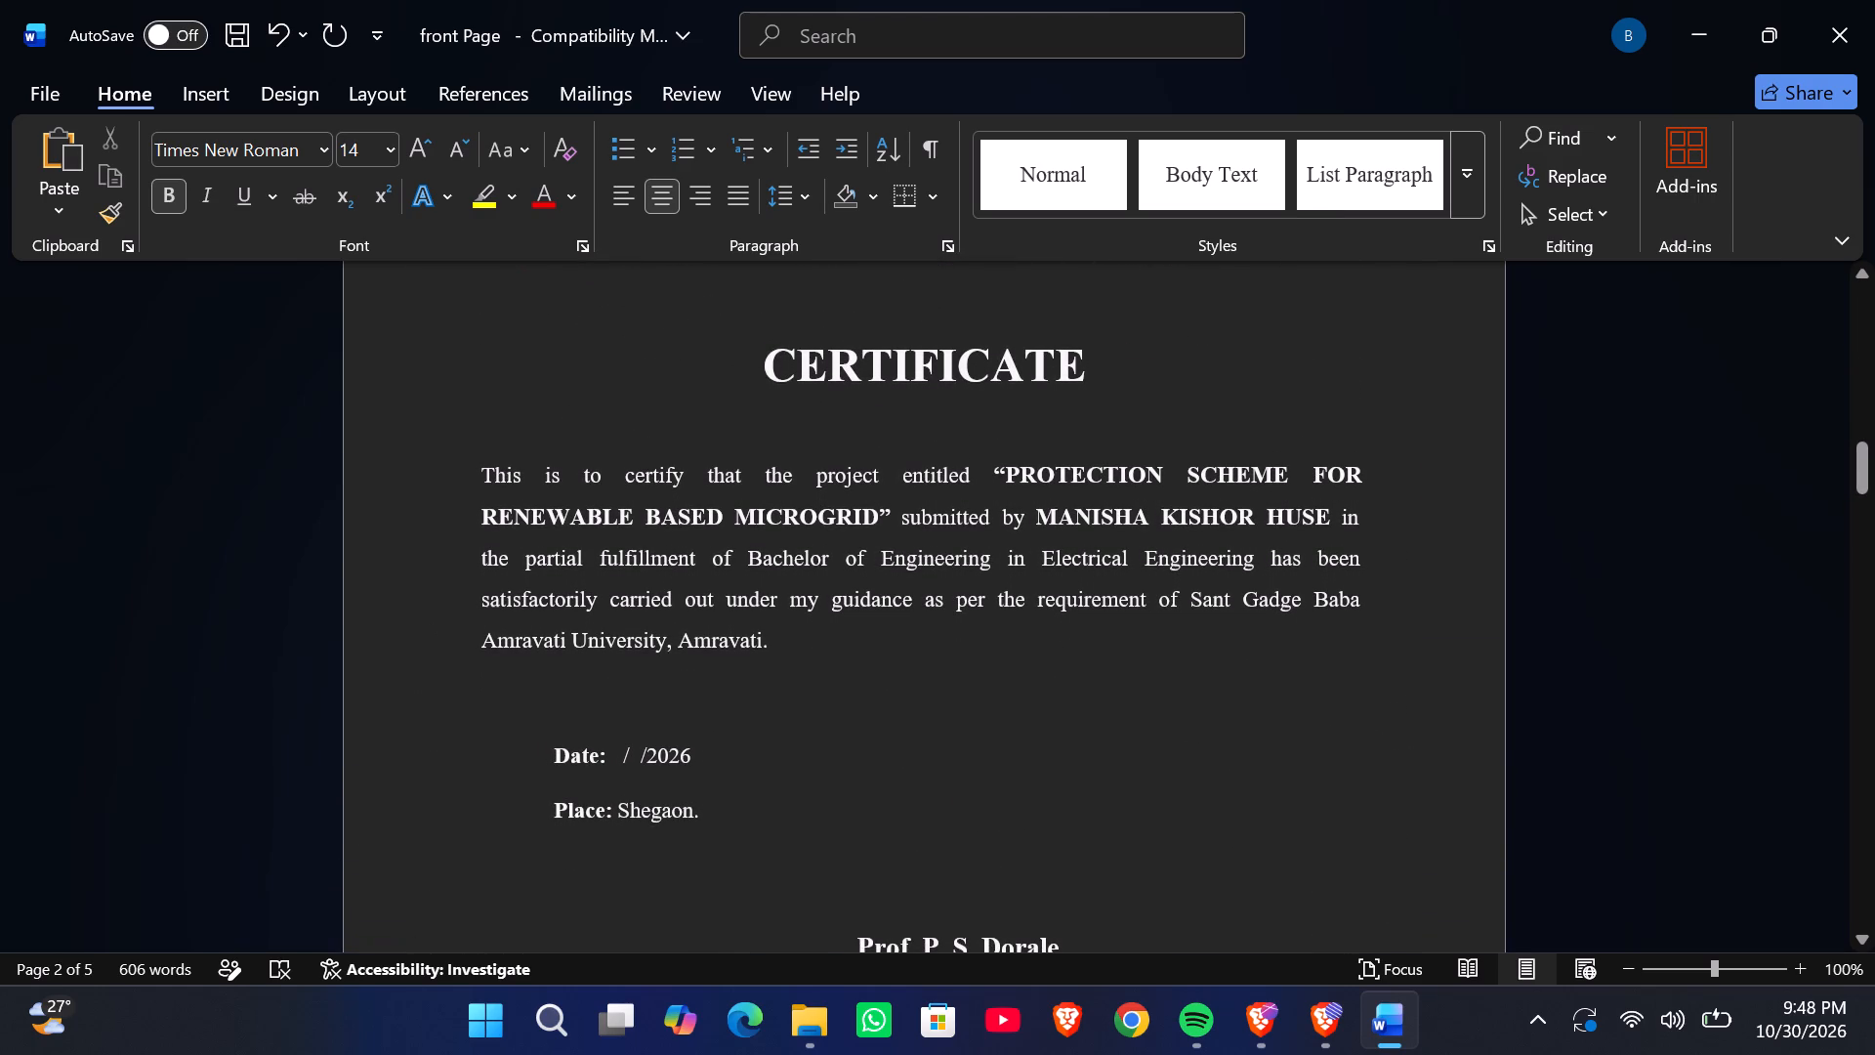
pyautogui.click(878, 514)
pyautogui.hotkey('ctrl', 'BackSpace')
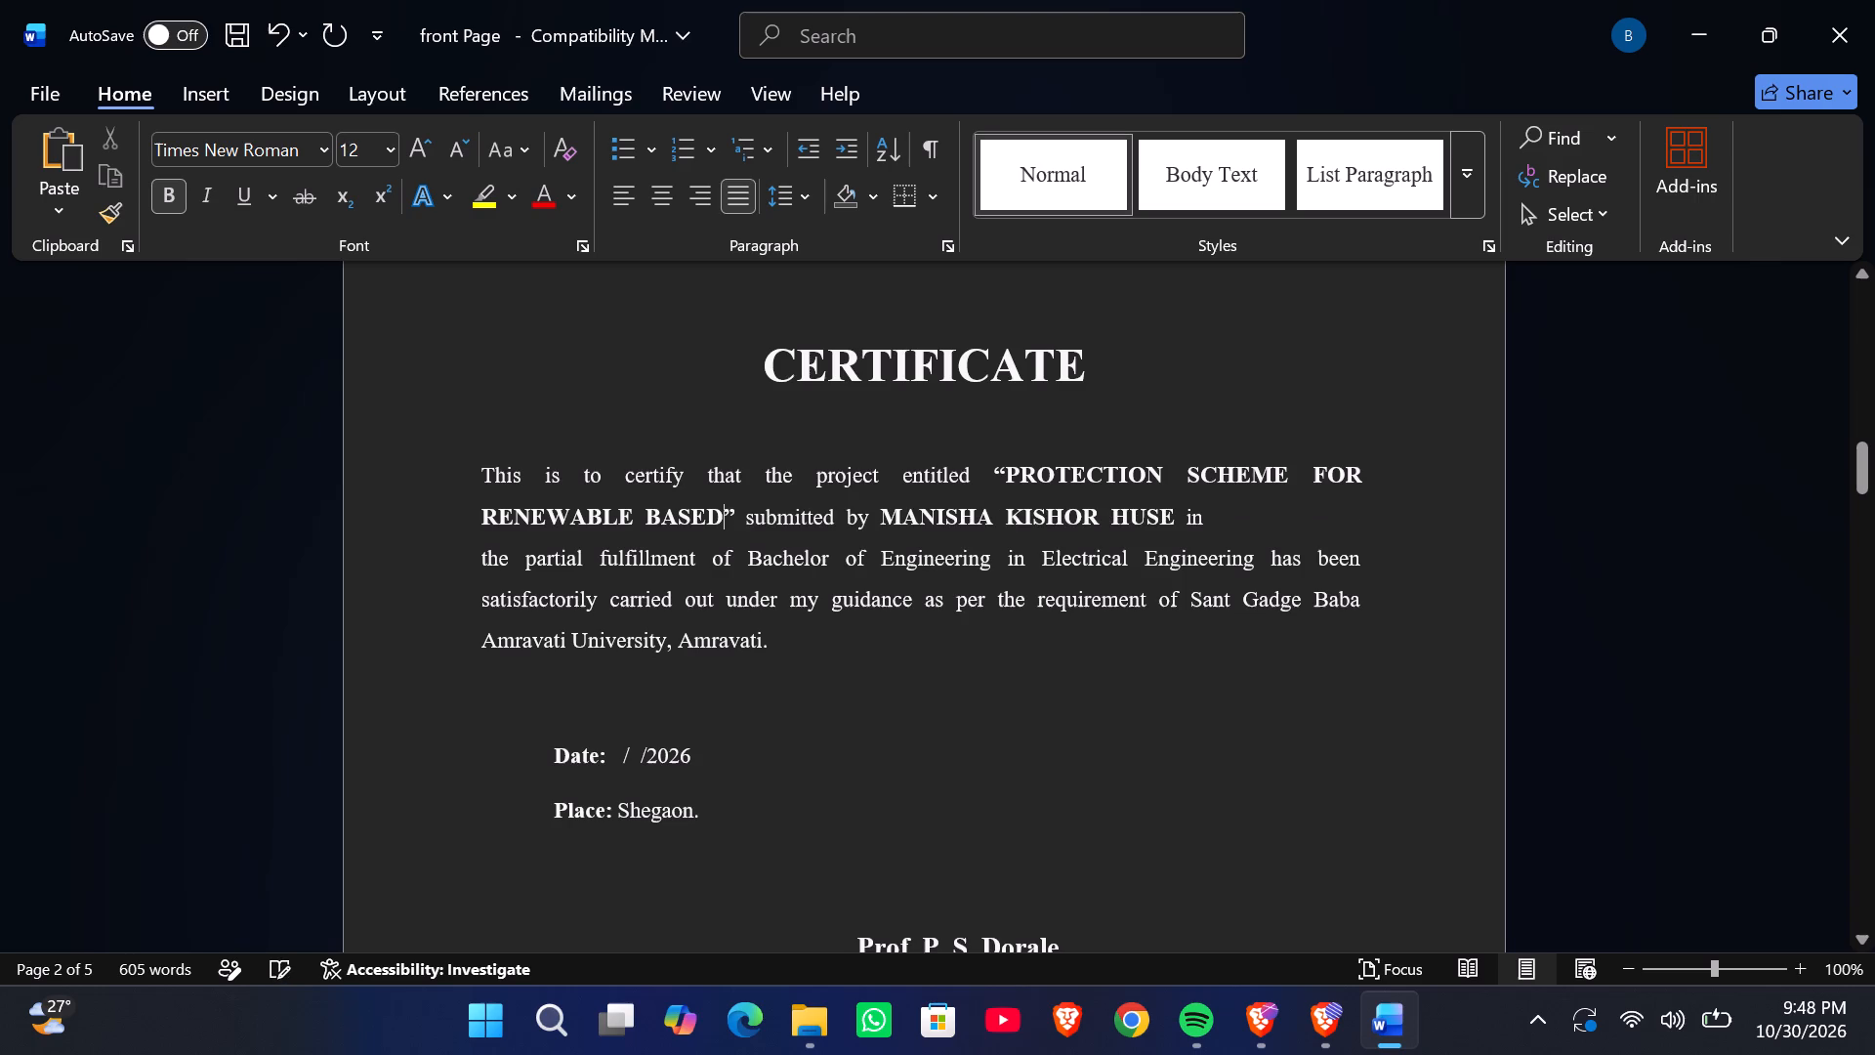
pyautogui.hotkey('ctrl', 'BackSpace')
pyautogui.hotkey('ctrl', 'BackSpace')
pyautogui.hotkey('ctrl', 'BackSpace')
pyautogui.hotkey('ctrl', 'BackSpace')
pyautogui.hotkey('ctrl', 'BackSpace')
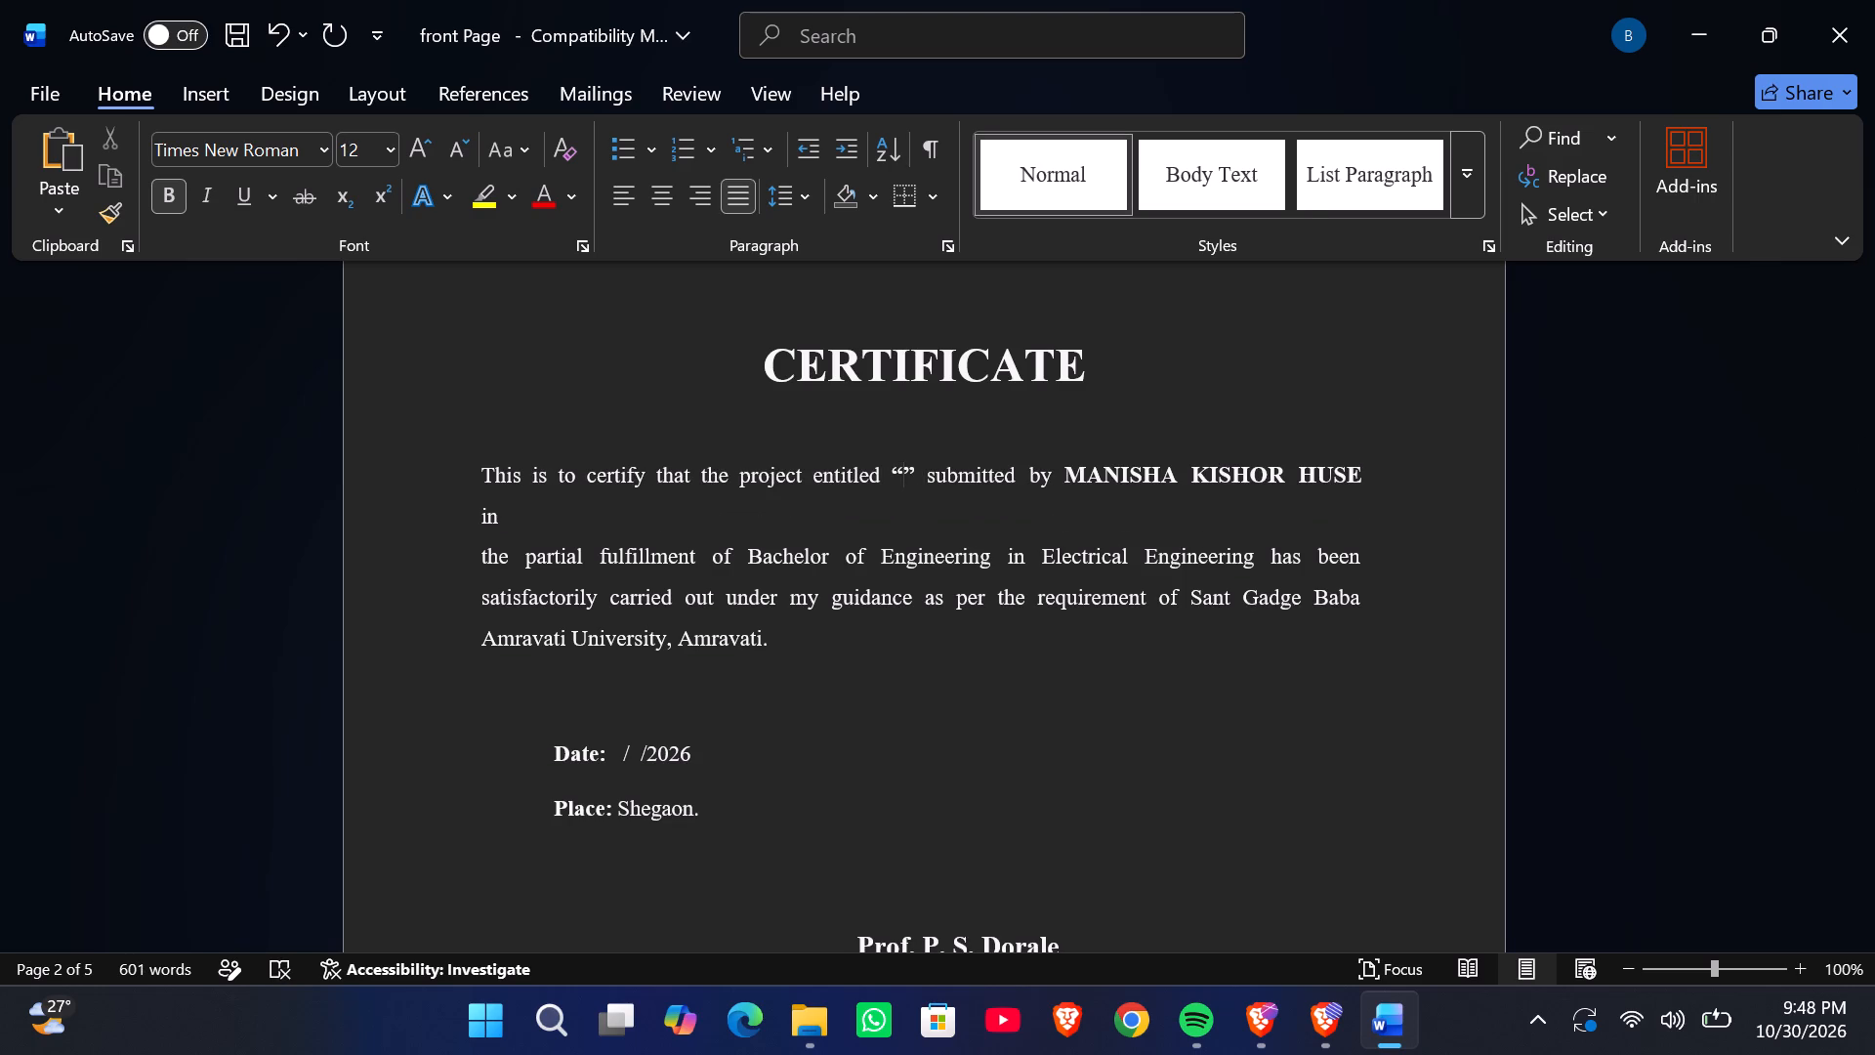
# Enter EARTH LEAKAGE TESTER as the bold project title between the quotation marks in the Certificate paragraph.
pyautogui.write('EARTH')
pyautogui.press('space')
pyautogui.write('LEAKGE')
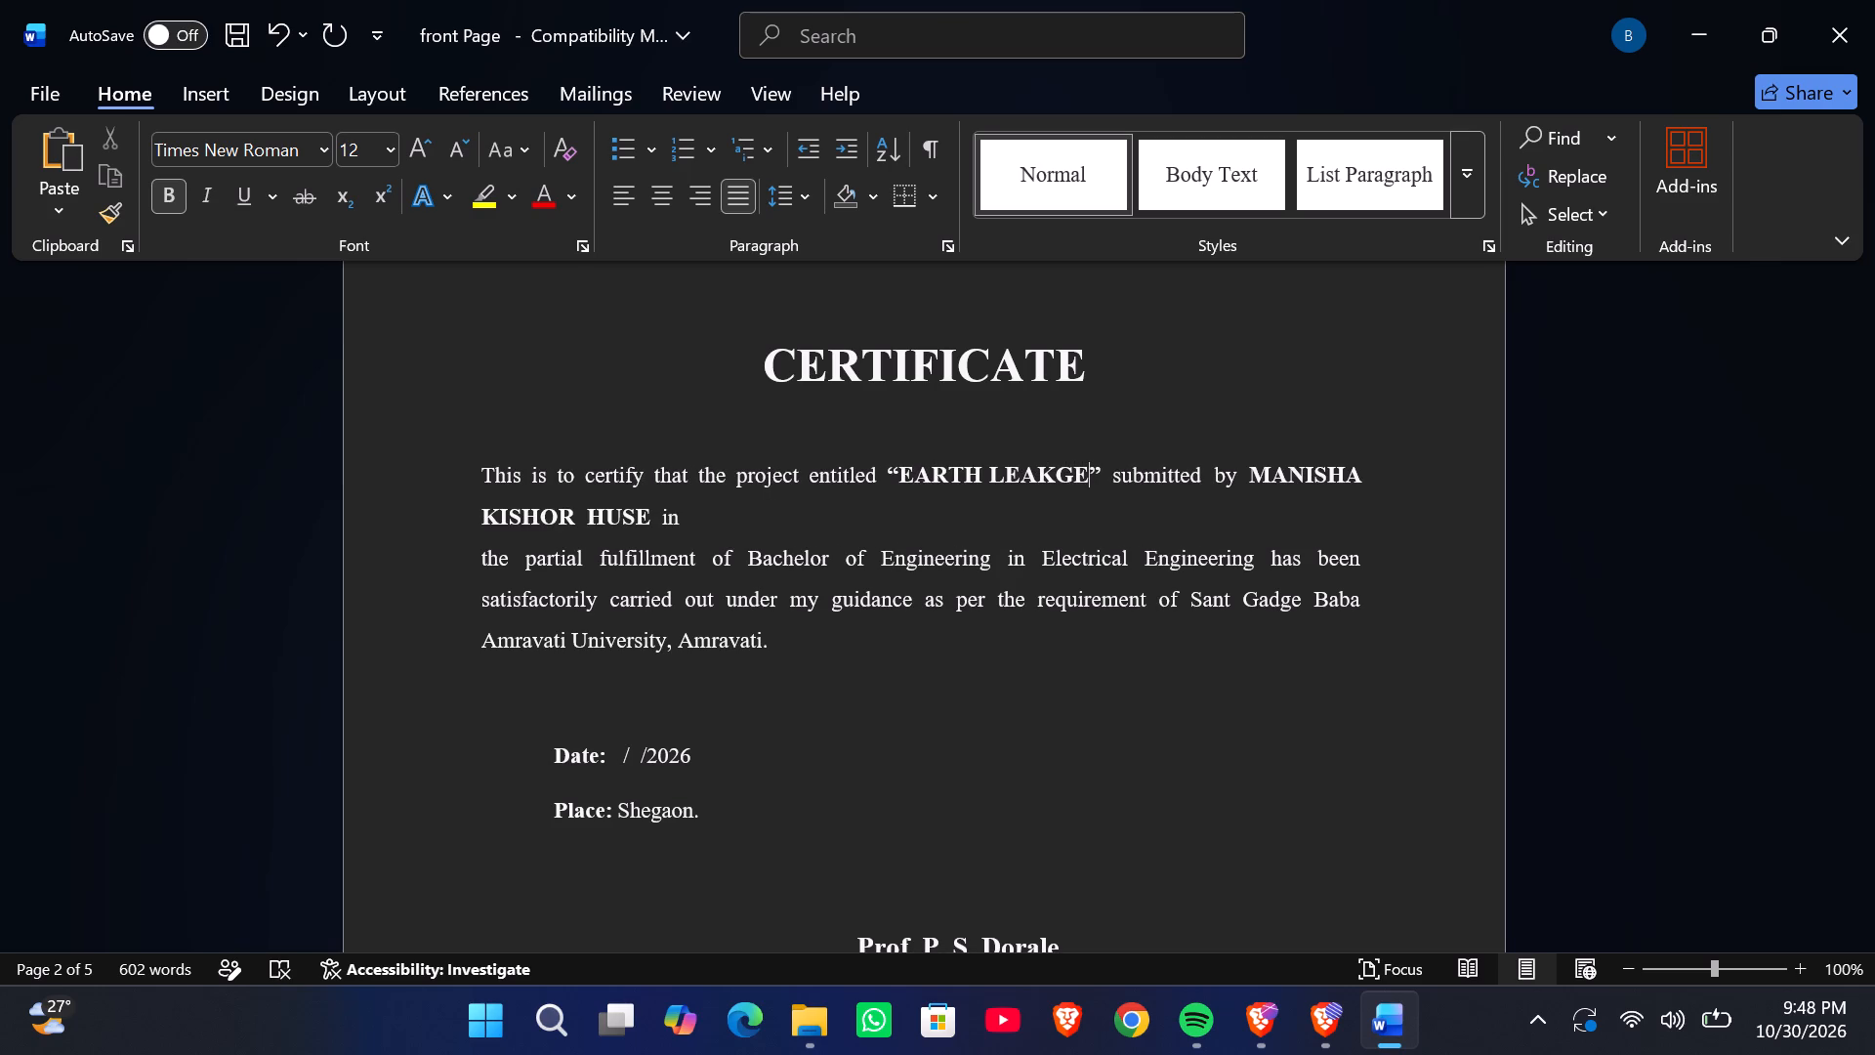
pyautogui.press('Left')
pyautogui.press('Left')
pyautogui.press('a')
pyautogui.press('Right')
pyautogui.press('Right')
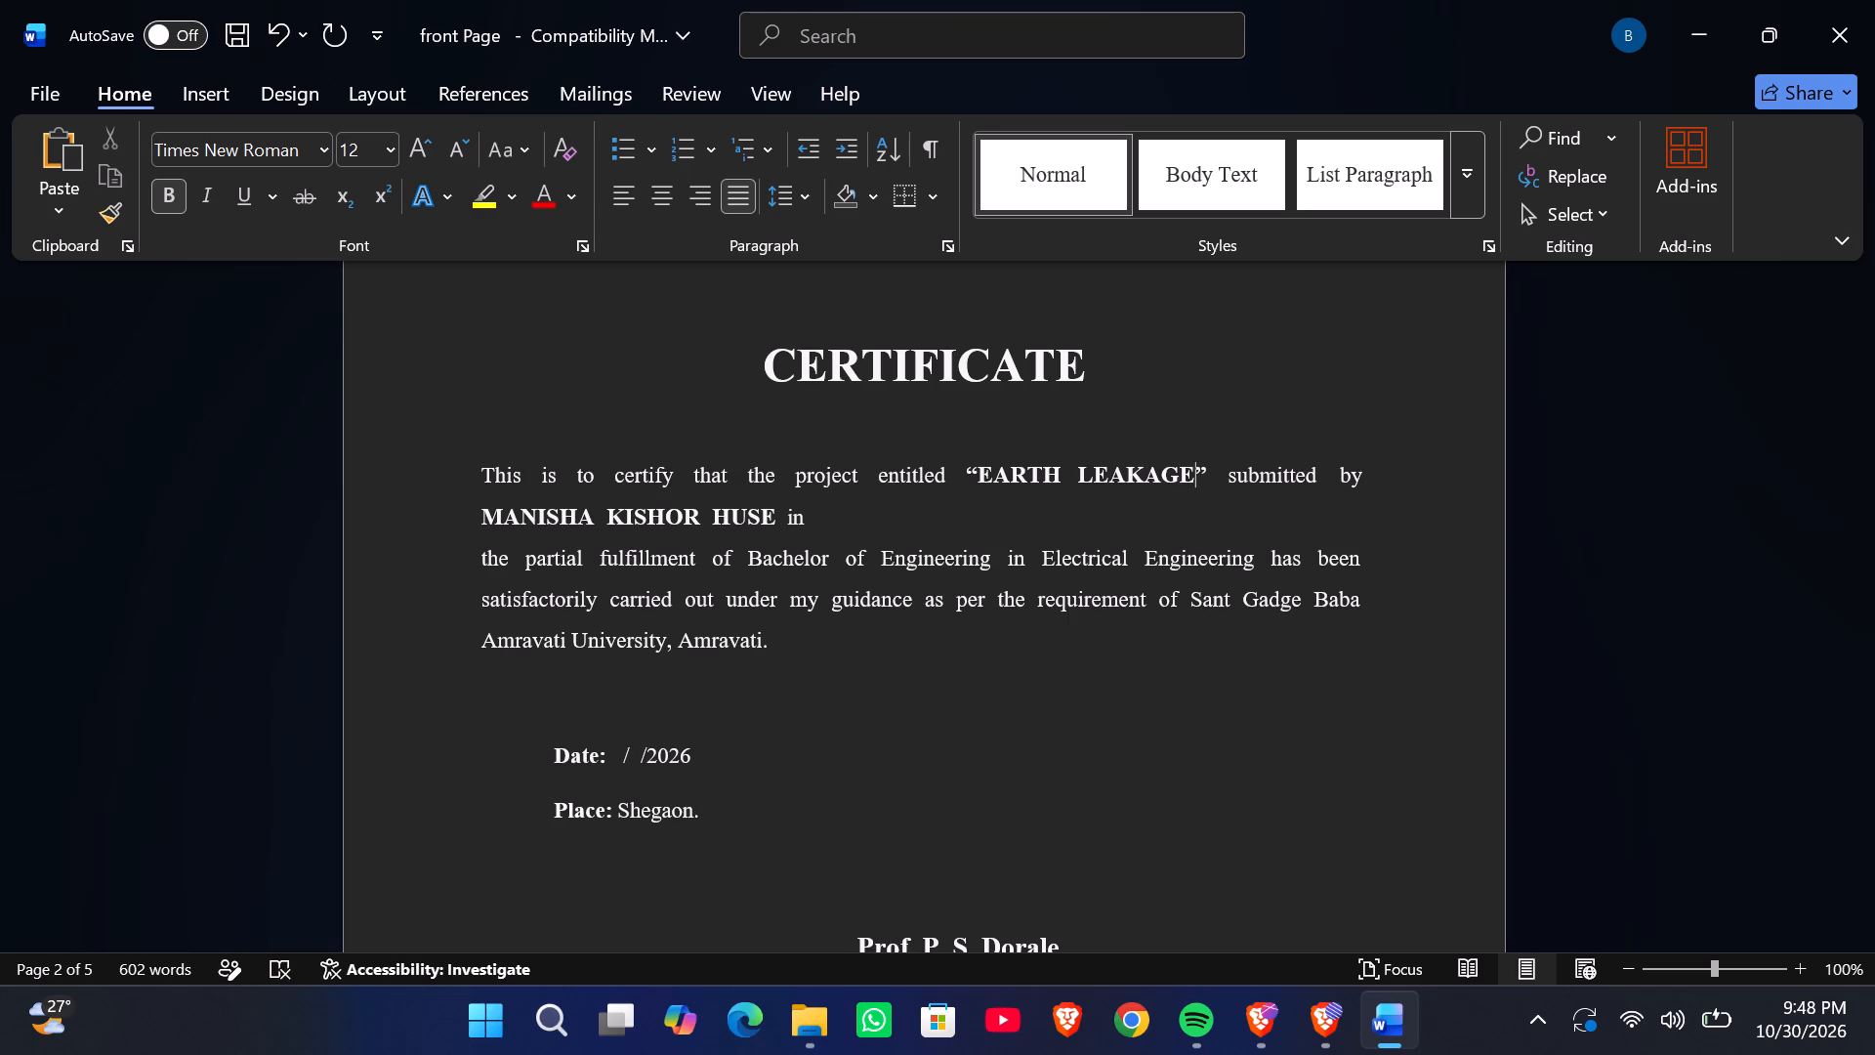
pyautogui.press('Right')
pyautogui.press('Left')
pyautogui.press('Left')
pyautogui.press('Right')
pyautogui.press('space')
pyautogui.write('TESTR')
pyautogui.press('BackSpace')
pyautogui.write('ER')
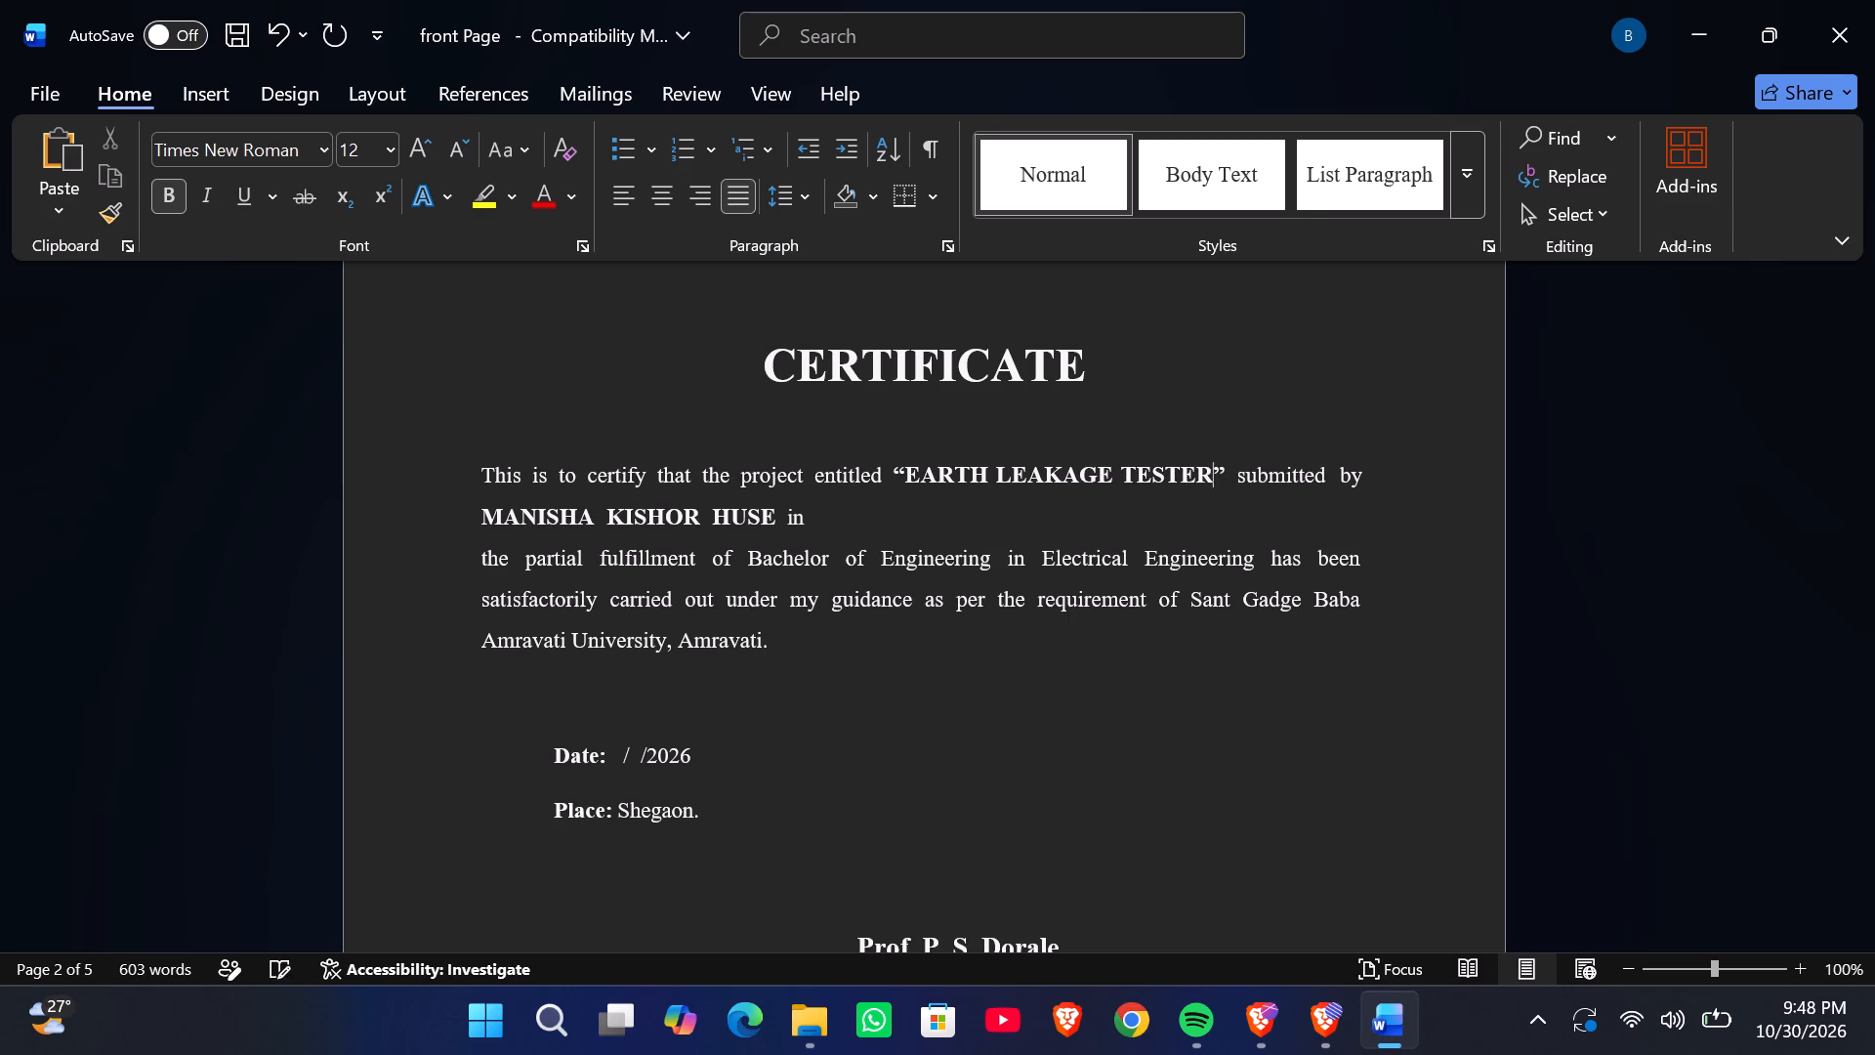
# Delete the old student's full name after "submitted by" in the Certificate paragraph, keeping the word "in" that follows.
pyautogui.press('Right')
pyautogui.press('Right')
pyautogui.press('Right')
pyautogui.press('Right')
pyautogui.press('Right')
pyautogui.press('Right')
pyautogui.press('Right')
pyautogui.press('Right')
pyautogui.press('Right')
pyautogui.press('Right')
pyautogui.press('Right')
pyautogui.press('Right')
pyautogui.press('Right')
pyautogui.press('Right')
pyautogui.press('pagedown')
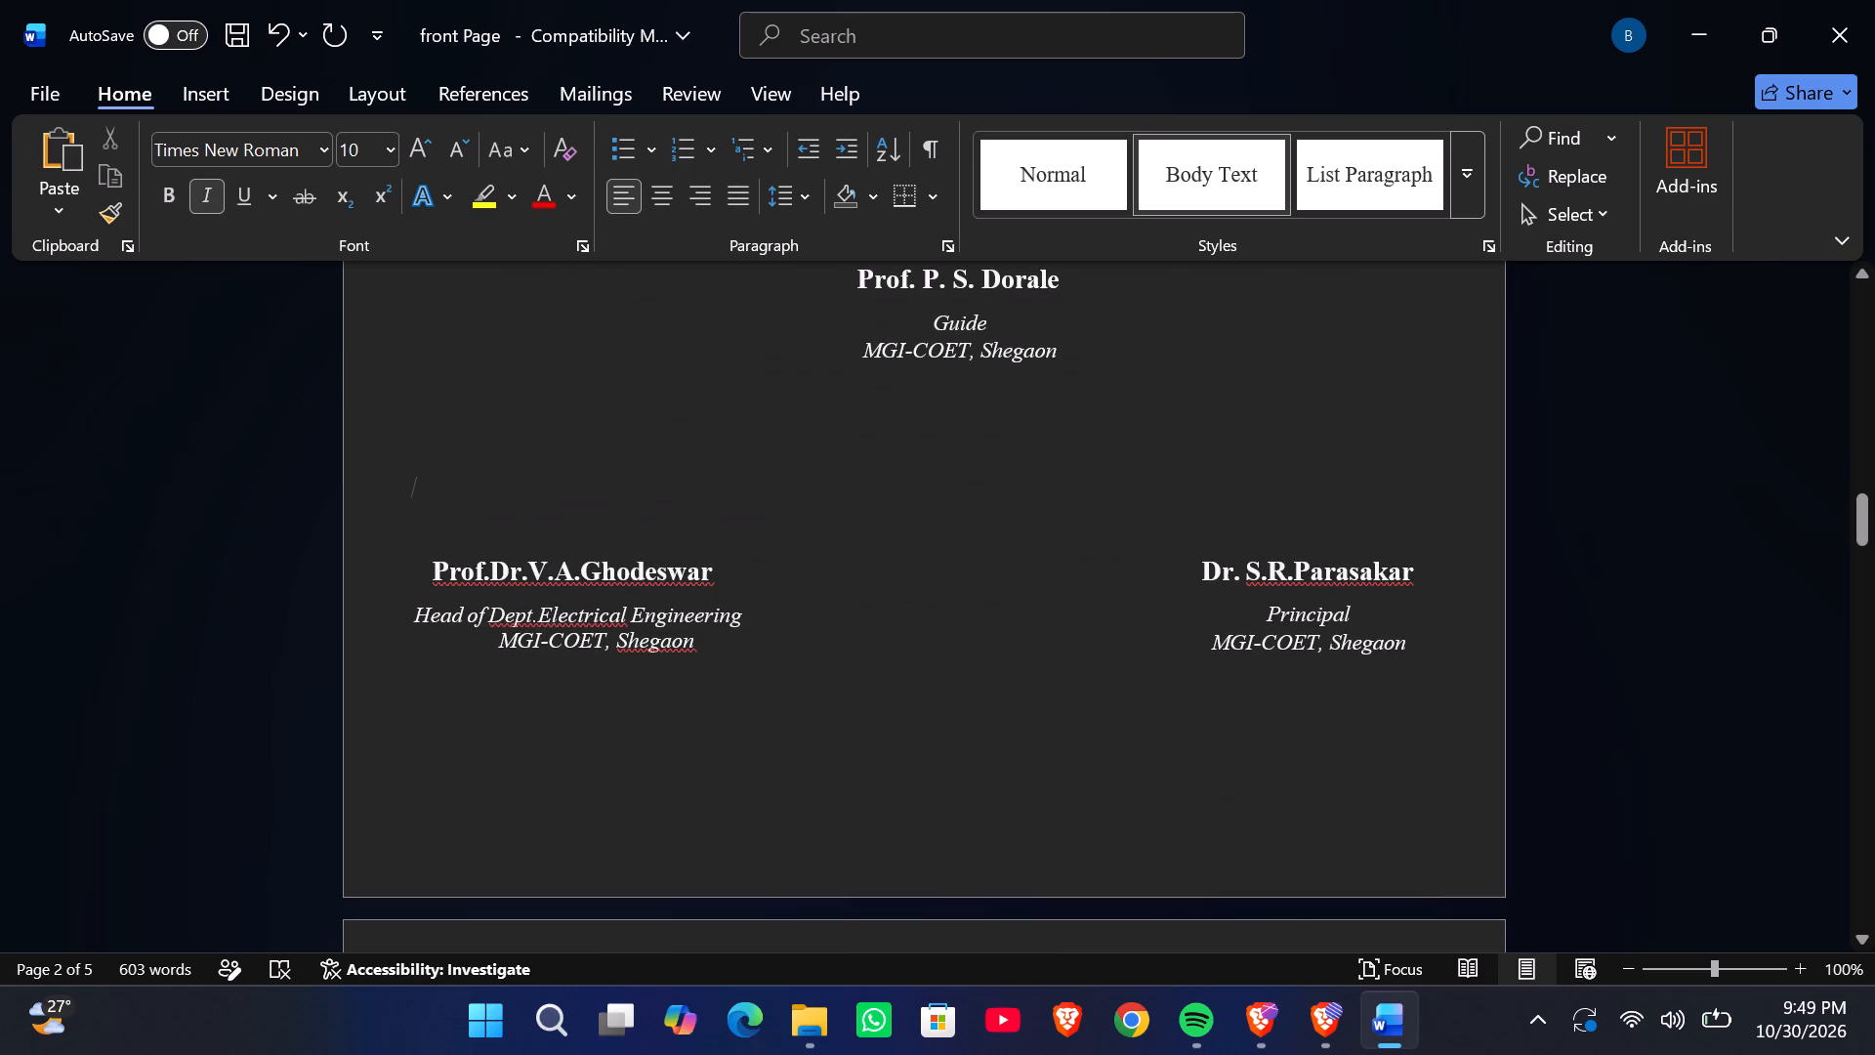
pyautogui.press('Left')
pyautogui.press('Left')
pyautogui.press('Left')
pyautogui.scroll(4, 878, 514)
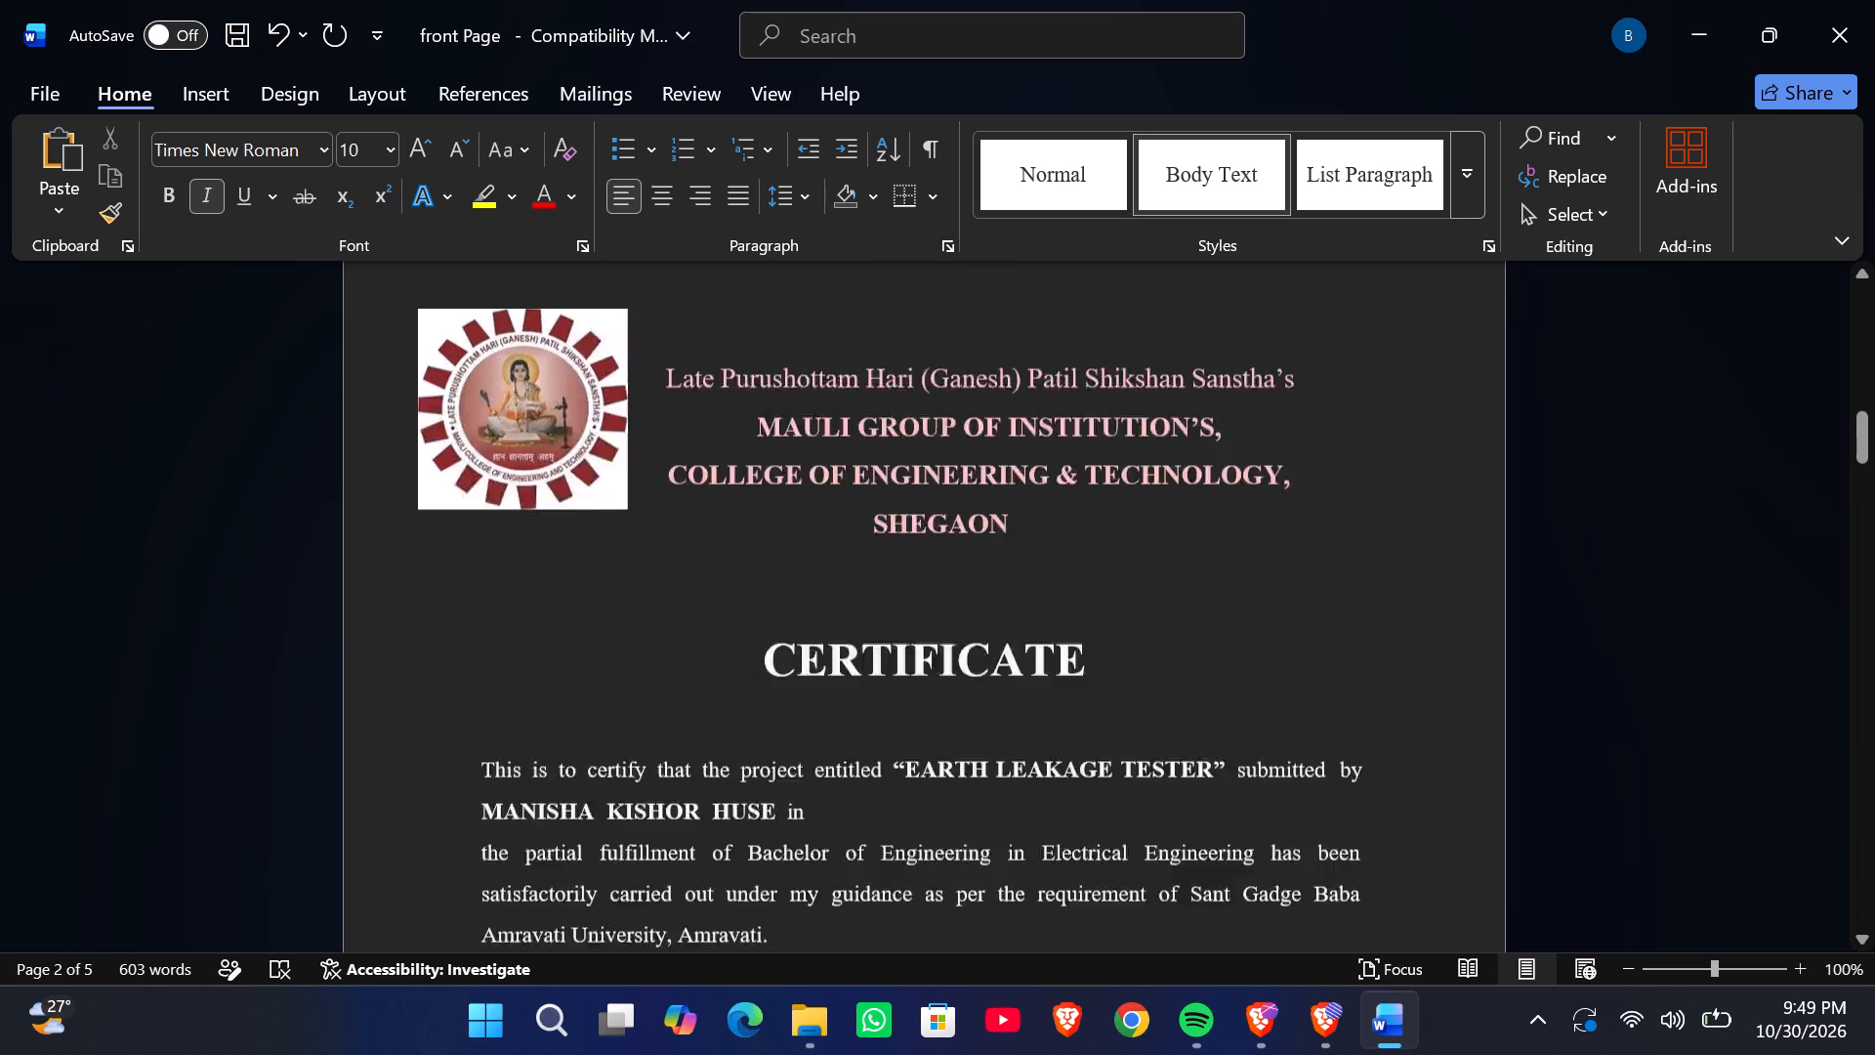
pyautogui.scroll(-1, 878, 514)
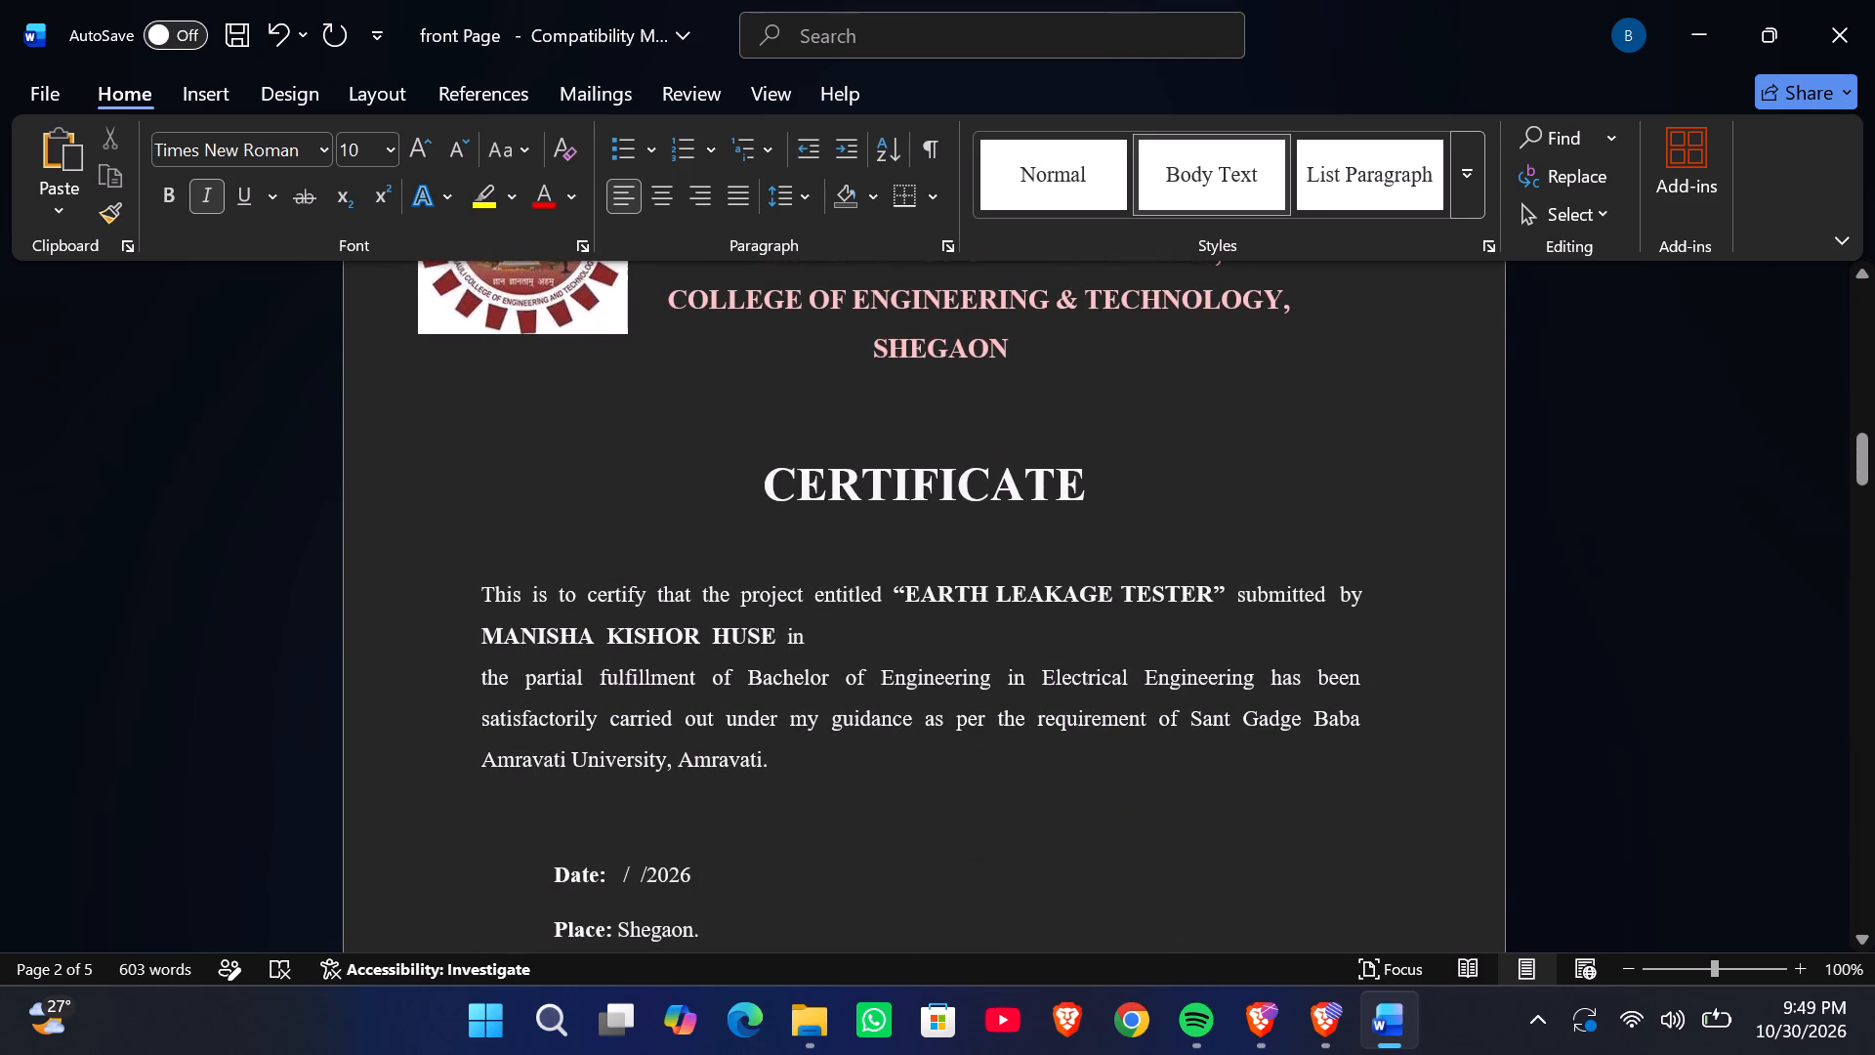
pyautogui.click(782, 636)
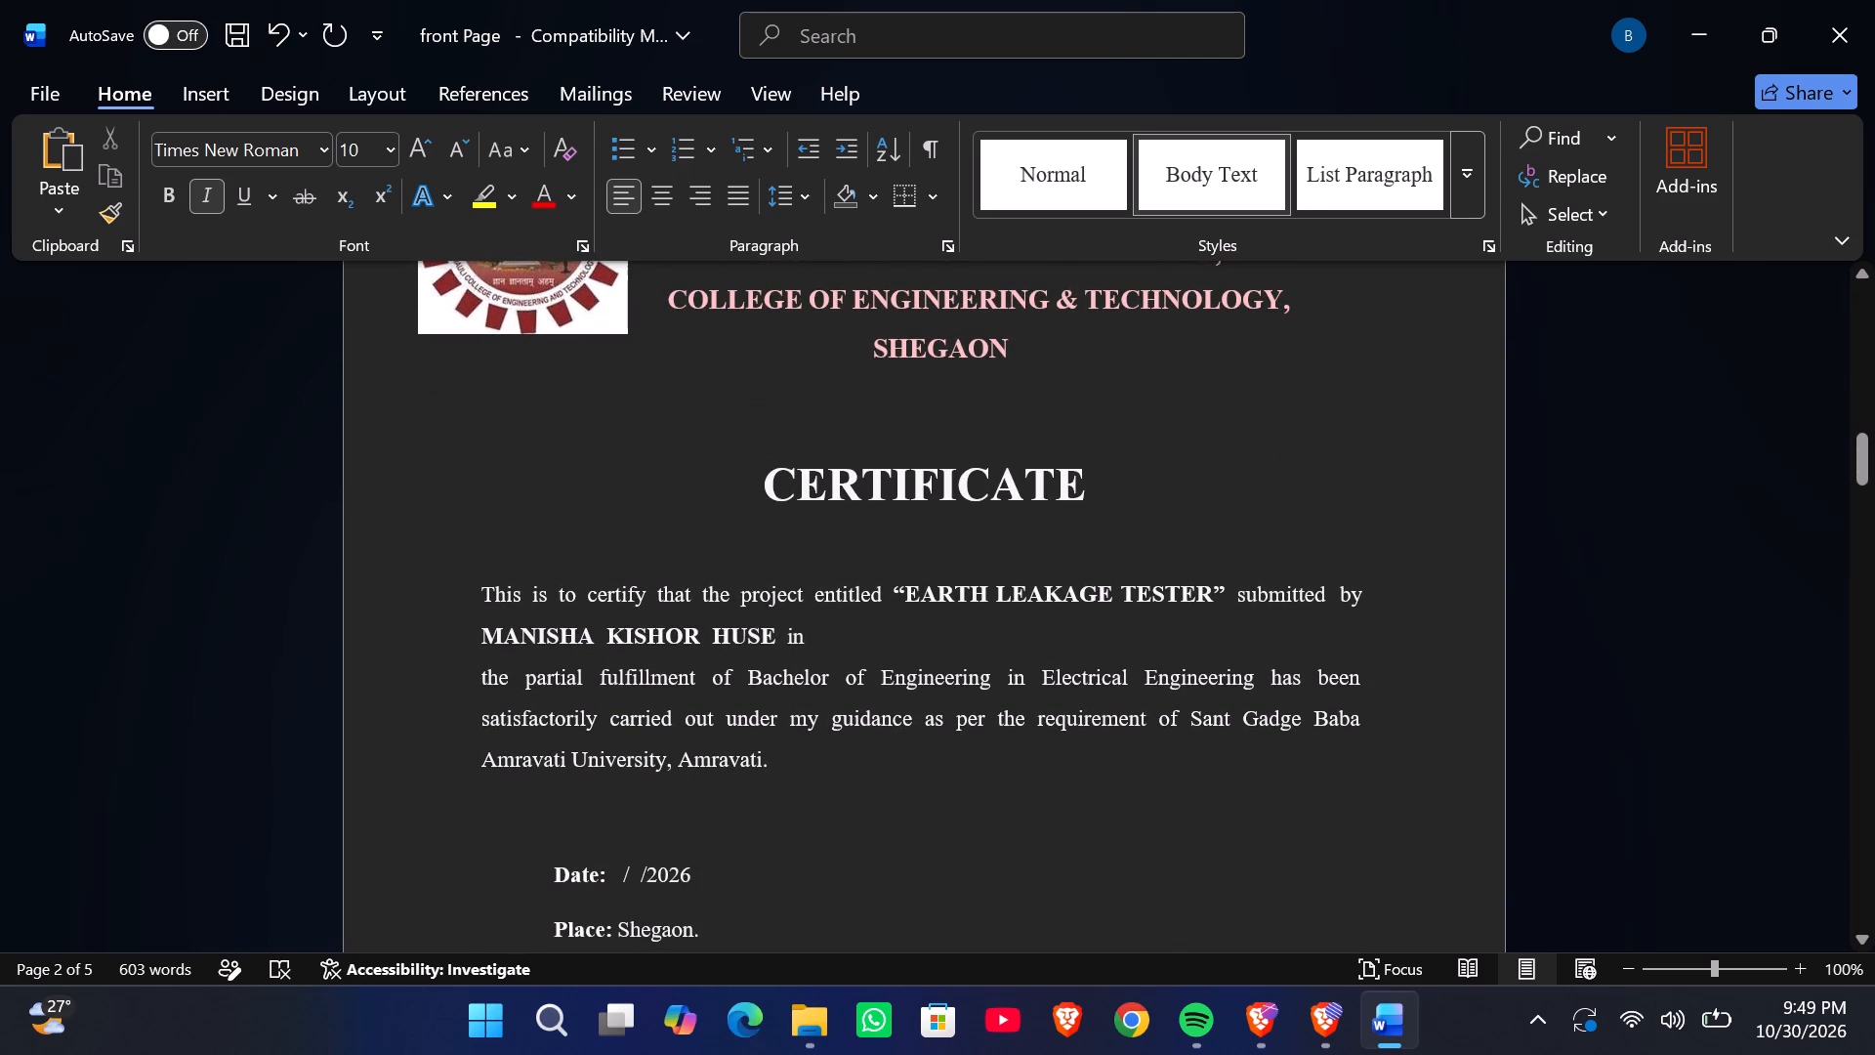
pyautogui.click(773, 636)
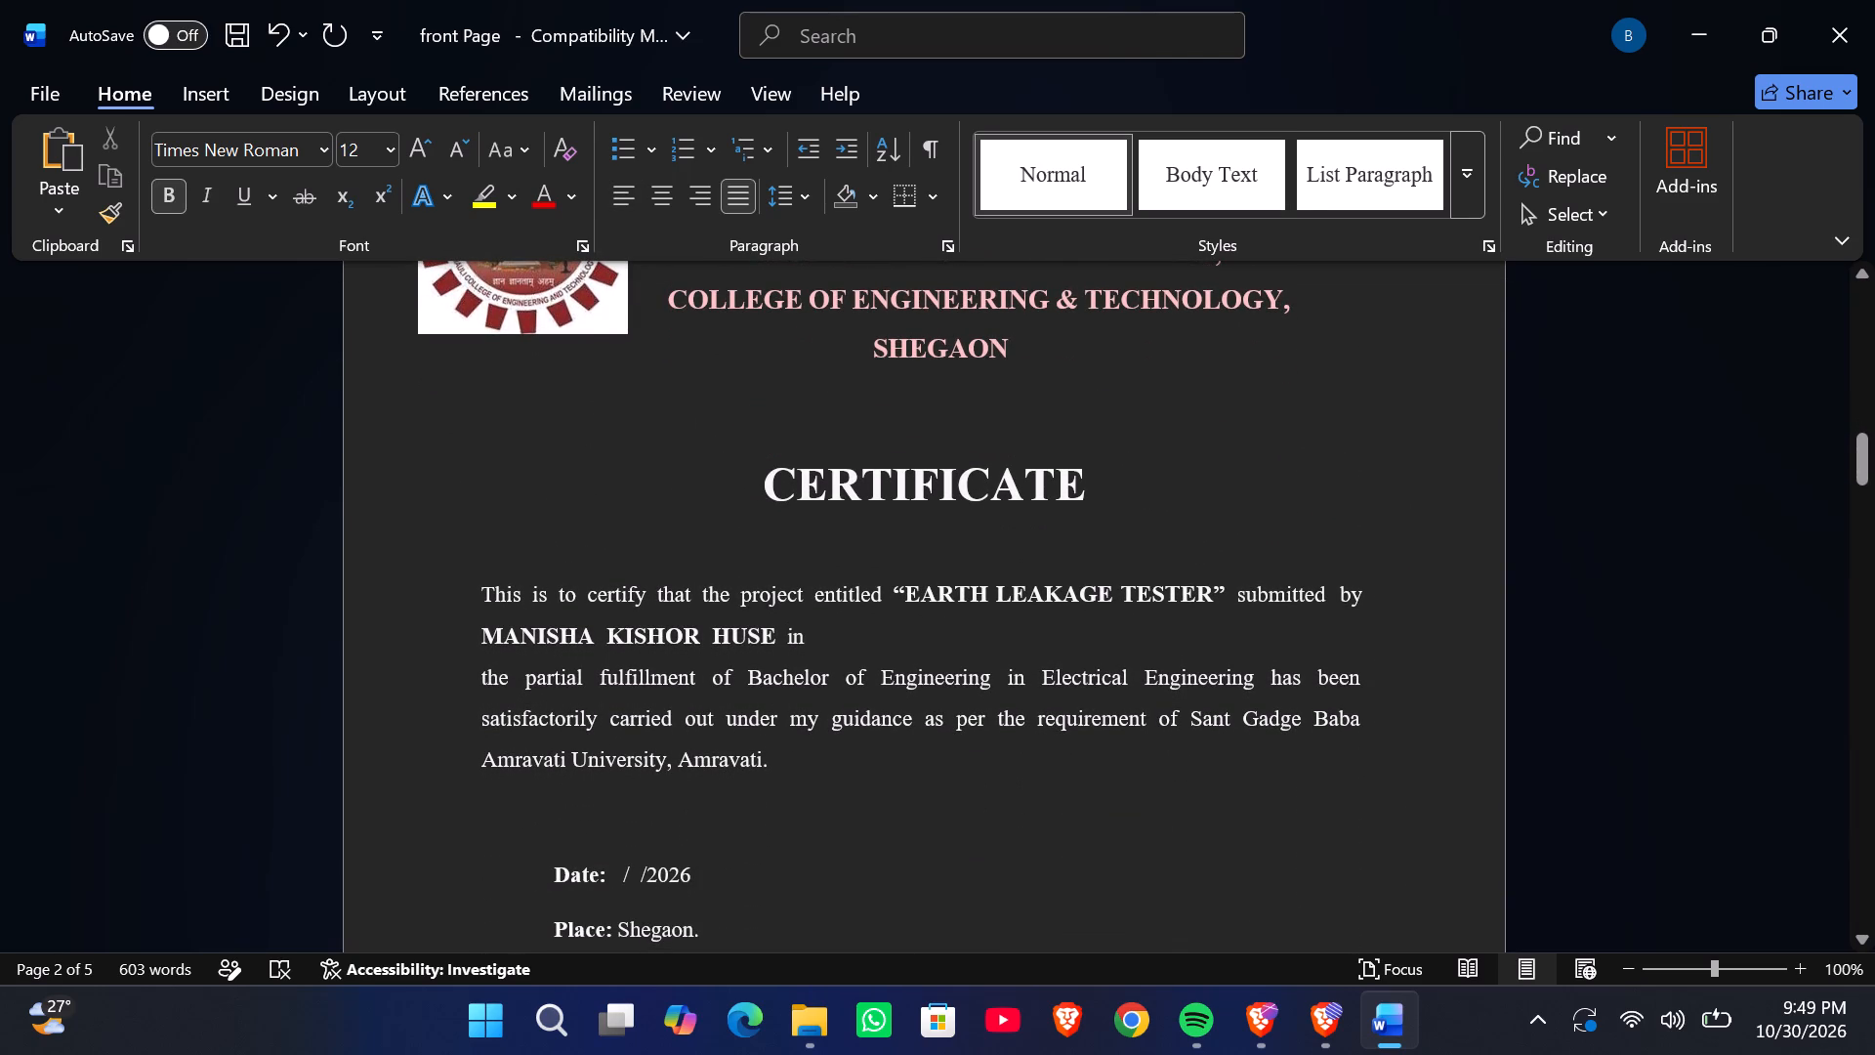
pyautogui.hotkey('ctrl', 'BackSpace')
pyautogui.hotkey('ctrl', 'BackSpace')
pyautogui.hotkey('ctrl', 'BackSpace')
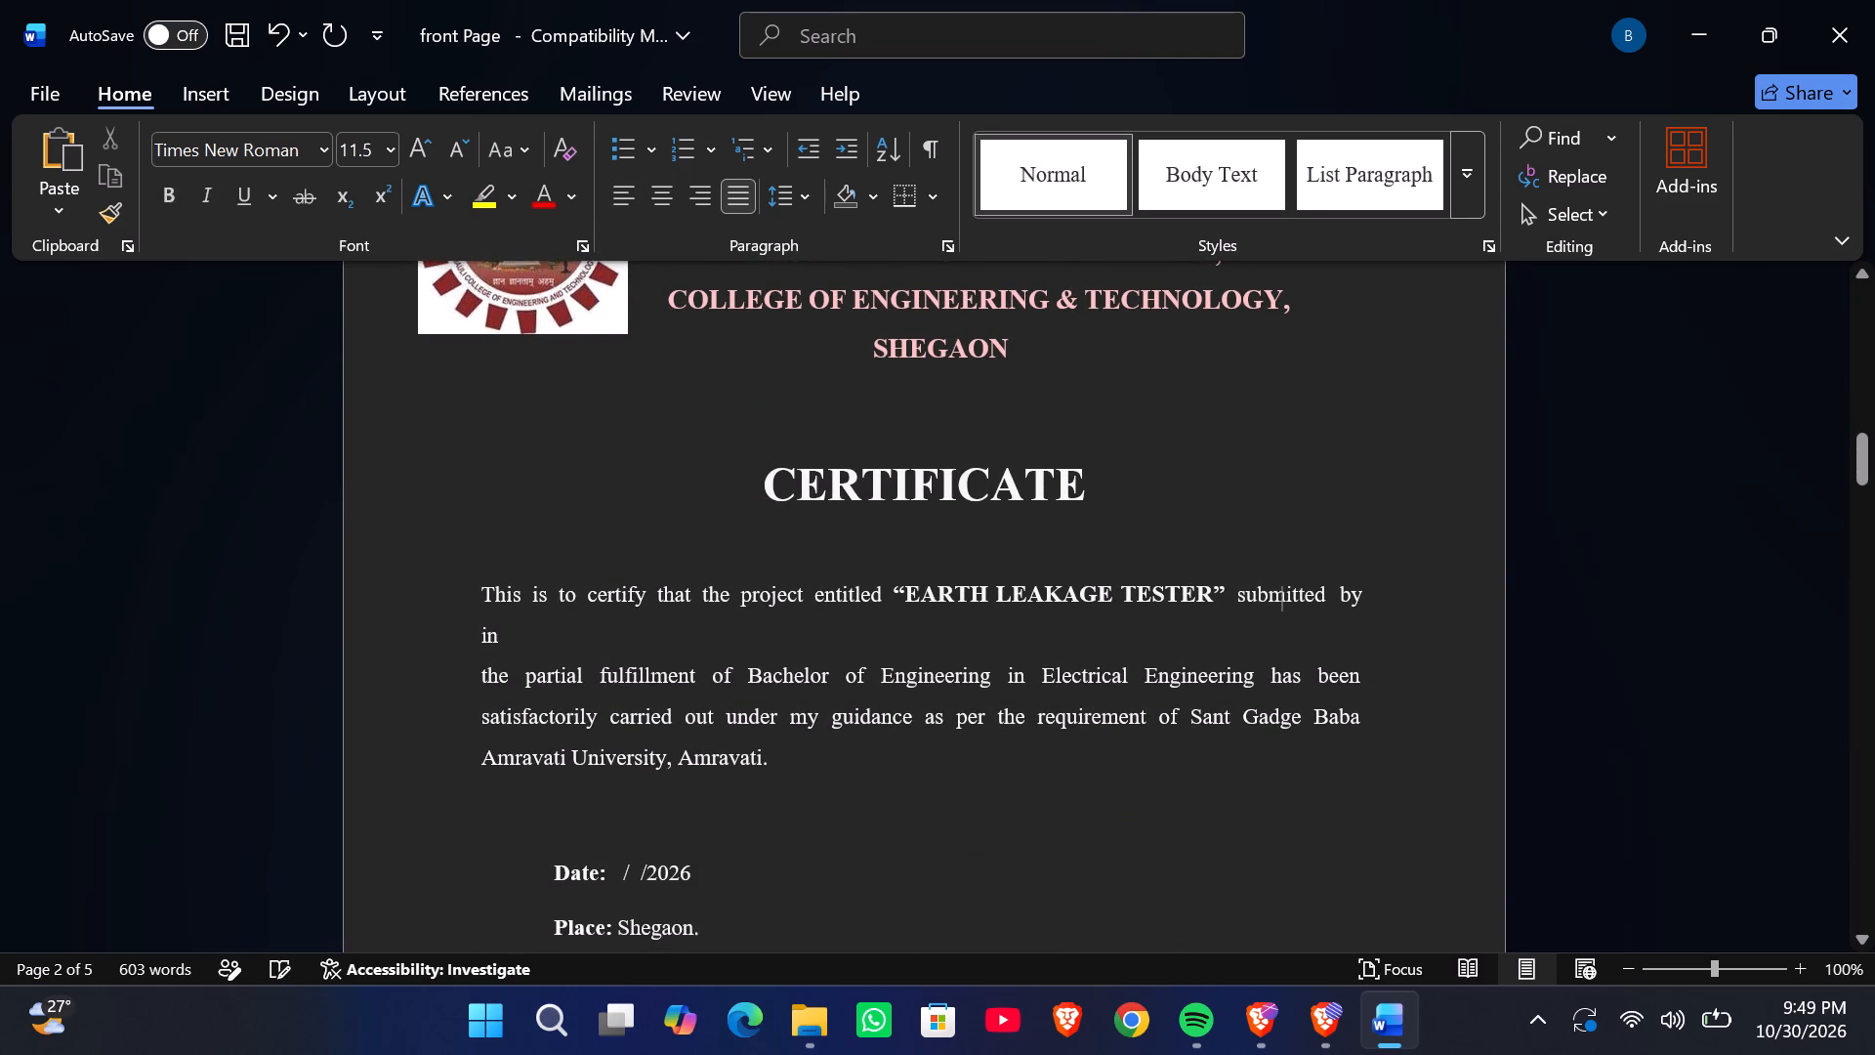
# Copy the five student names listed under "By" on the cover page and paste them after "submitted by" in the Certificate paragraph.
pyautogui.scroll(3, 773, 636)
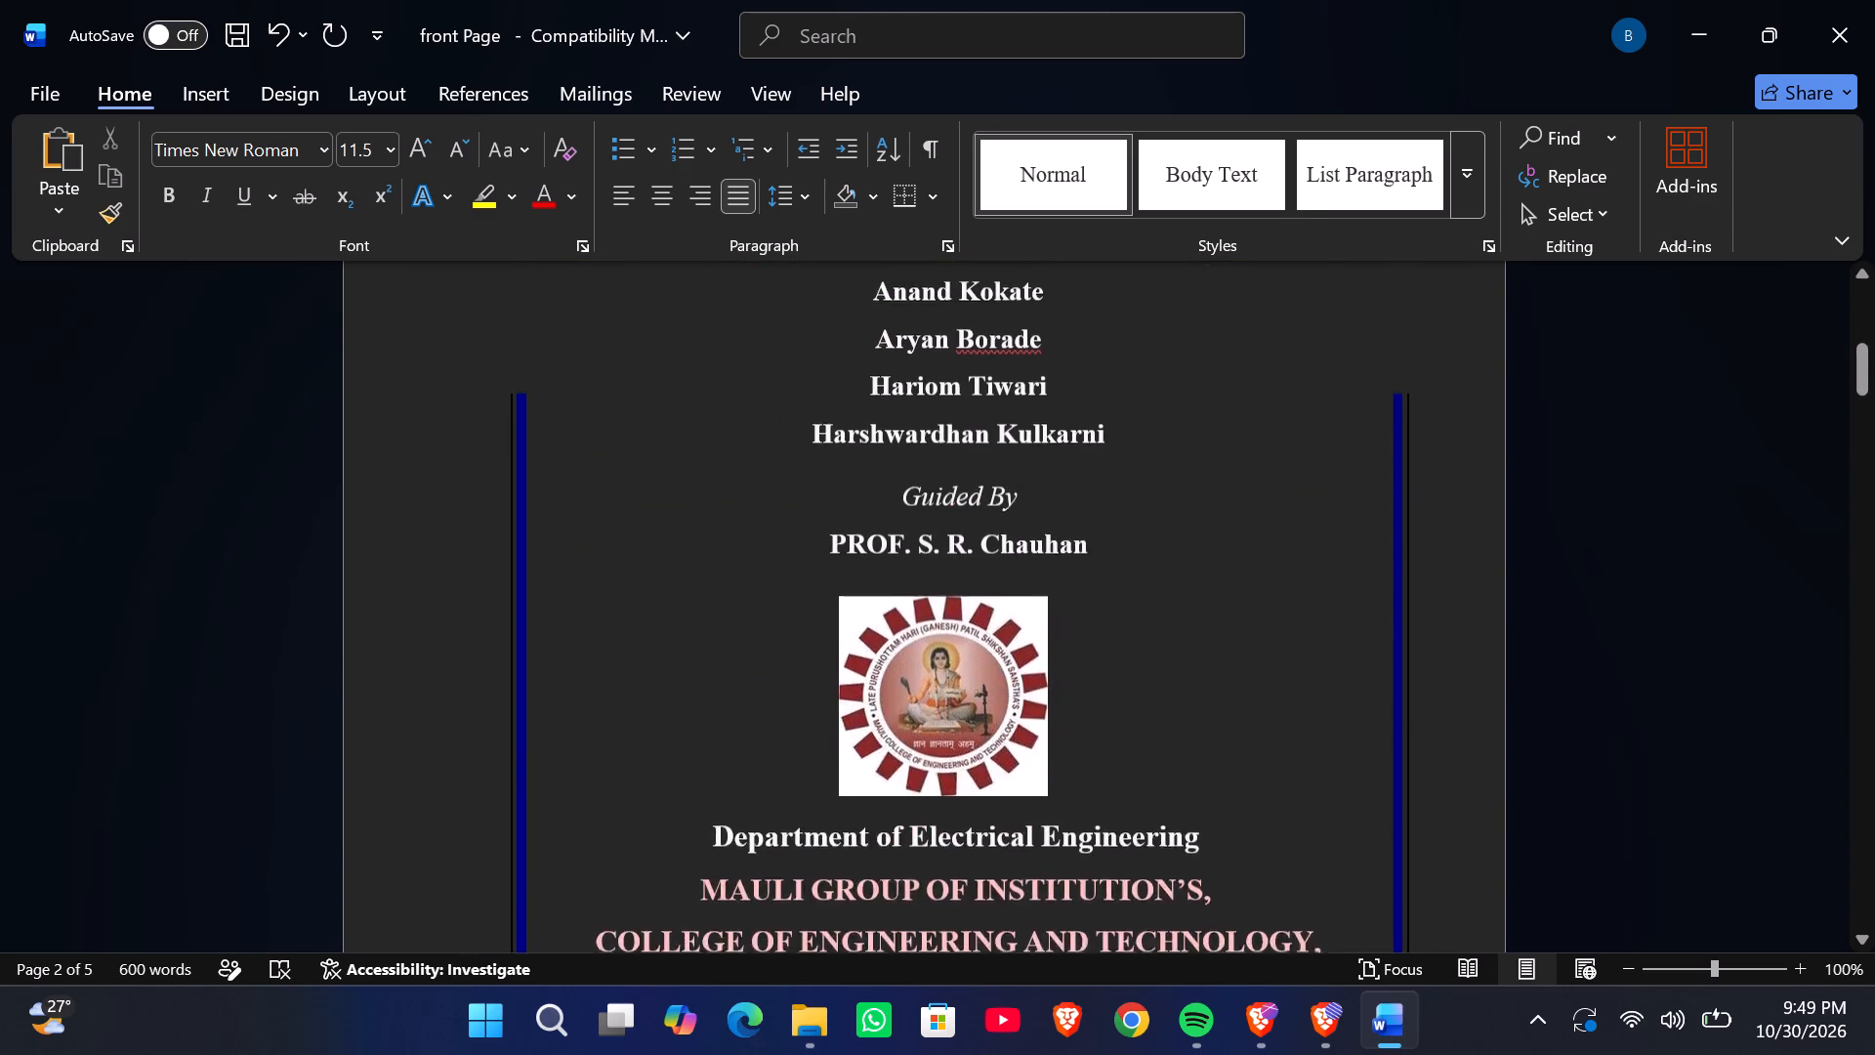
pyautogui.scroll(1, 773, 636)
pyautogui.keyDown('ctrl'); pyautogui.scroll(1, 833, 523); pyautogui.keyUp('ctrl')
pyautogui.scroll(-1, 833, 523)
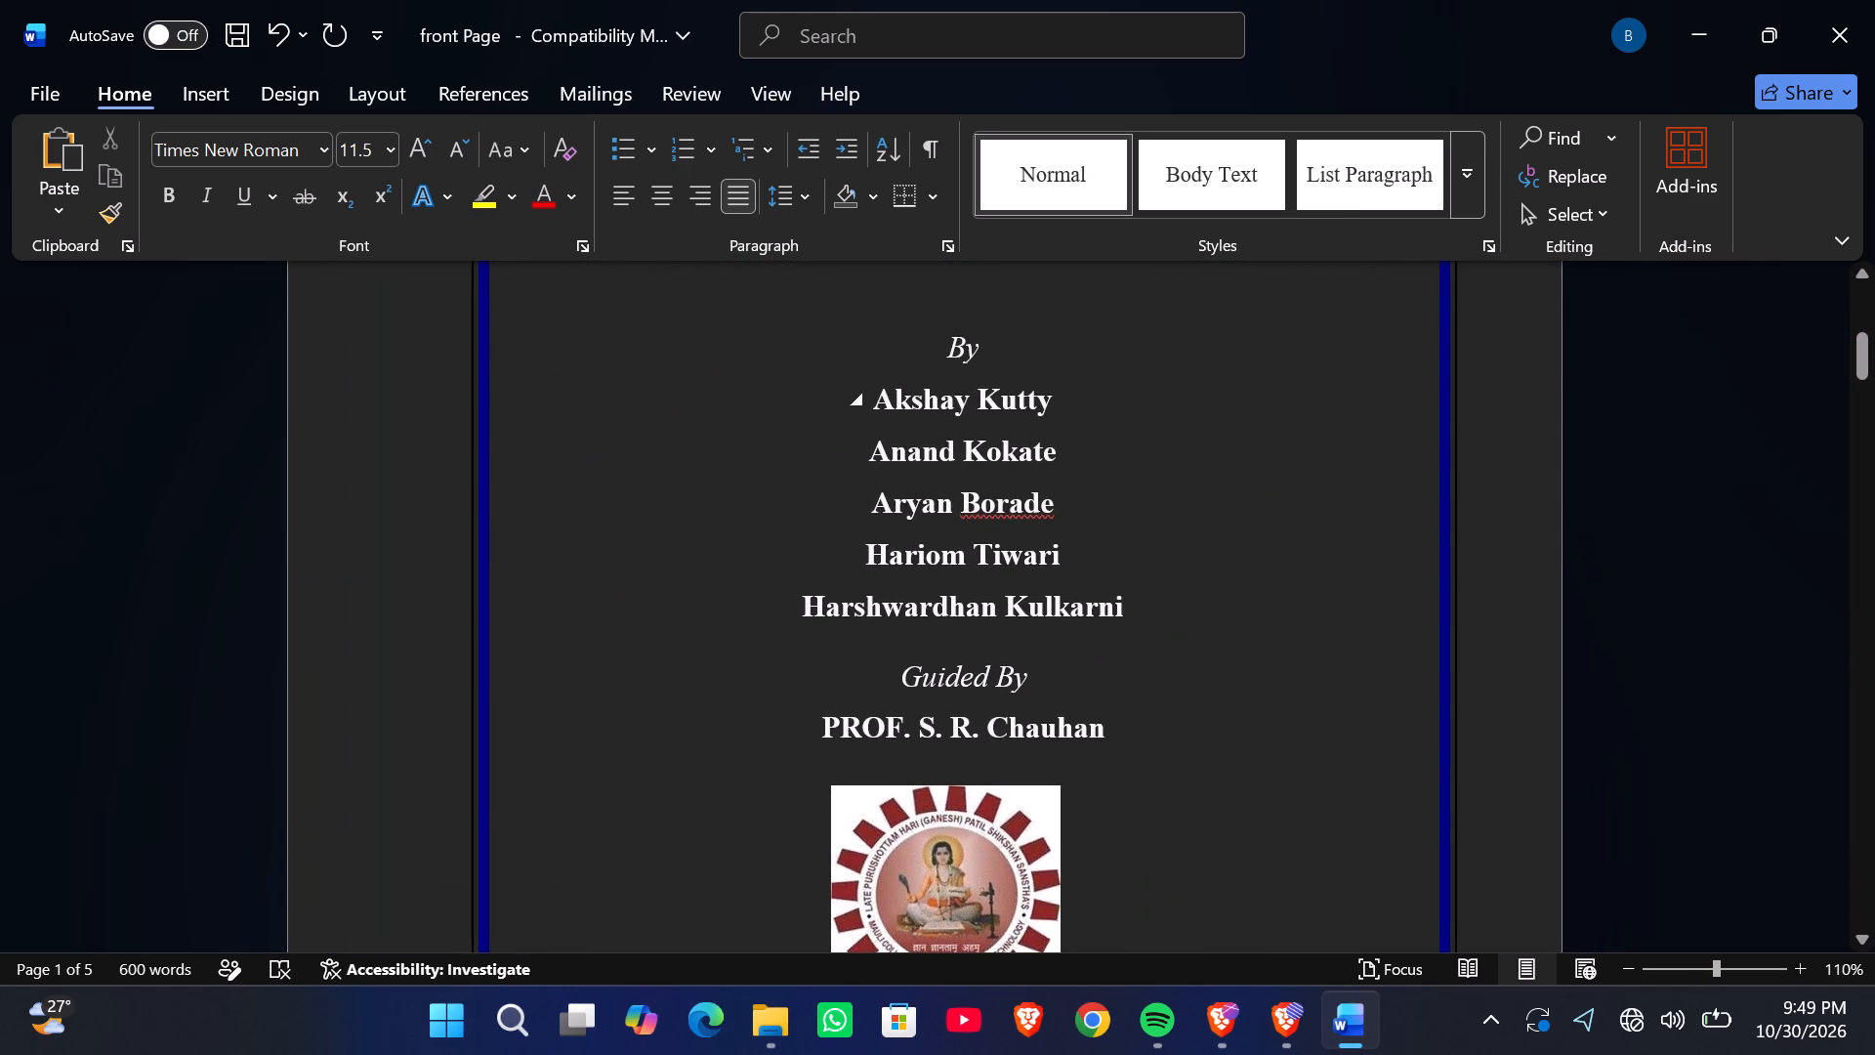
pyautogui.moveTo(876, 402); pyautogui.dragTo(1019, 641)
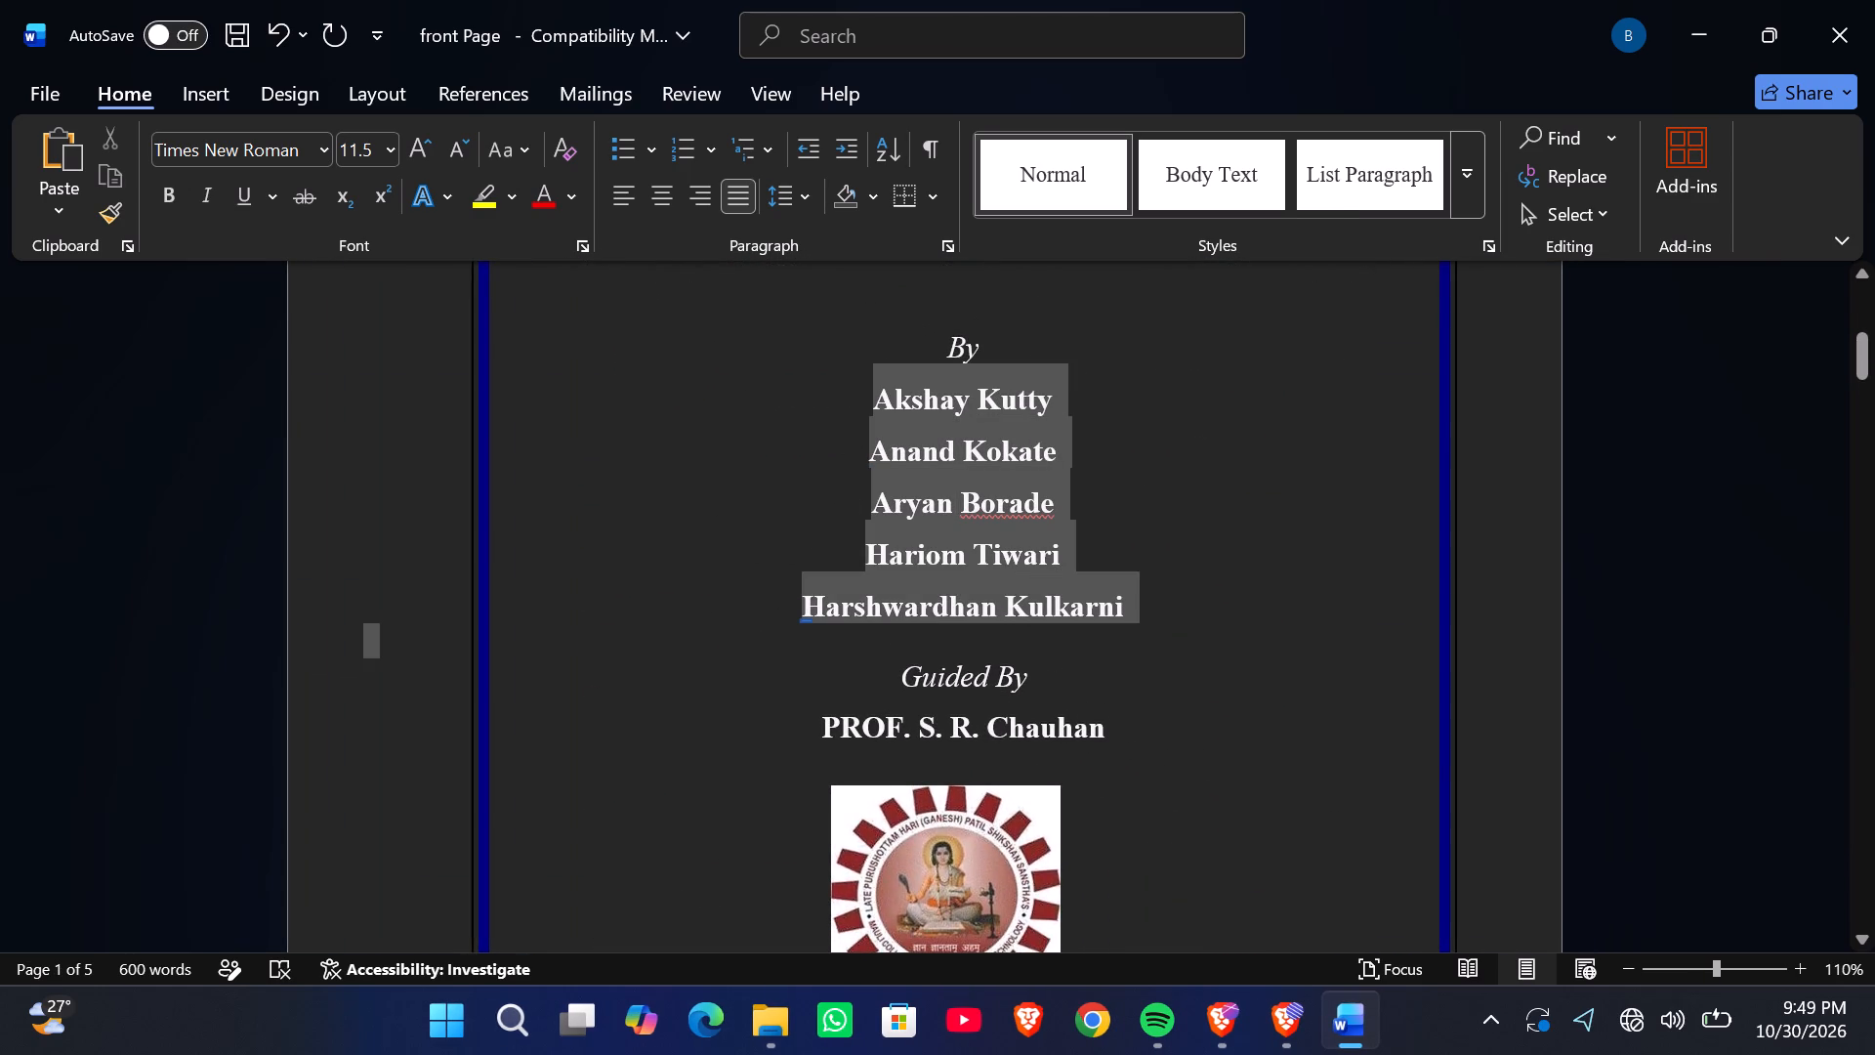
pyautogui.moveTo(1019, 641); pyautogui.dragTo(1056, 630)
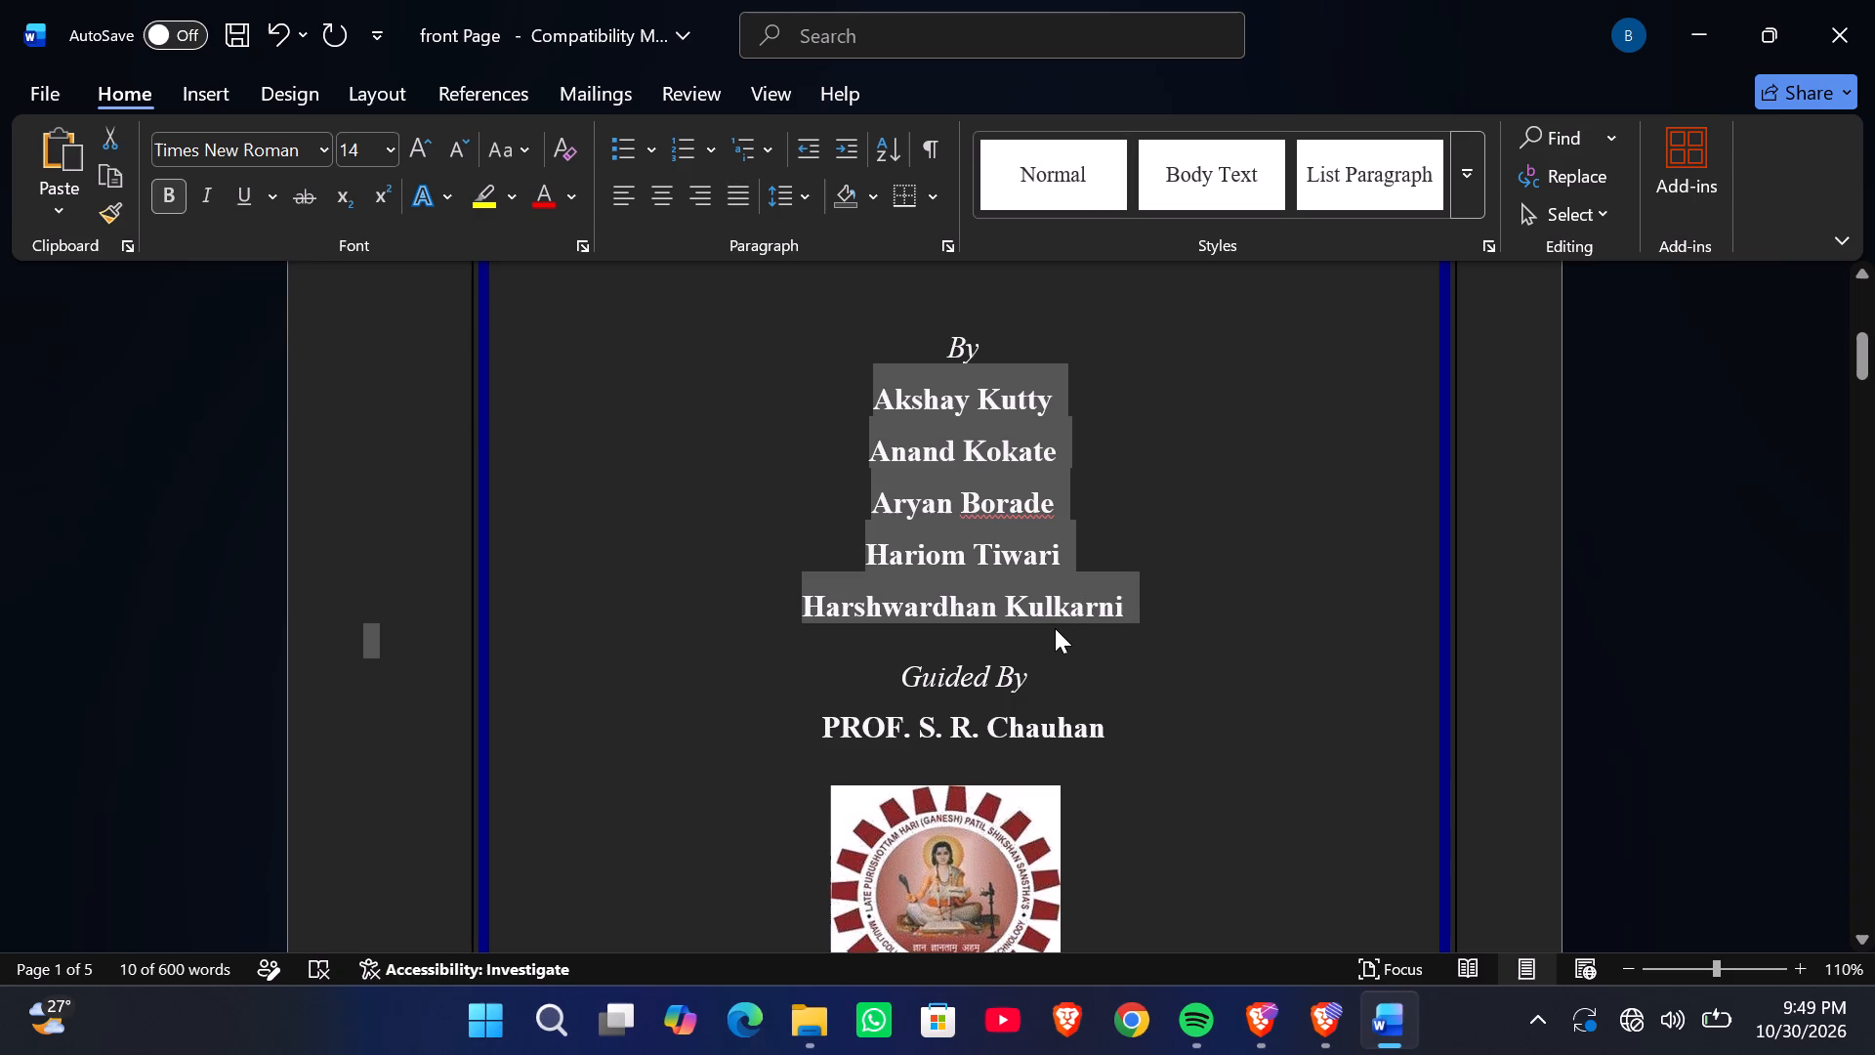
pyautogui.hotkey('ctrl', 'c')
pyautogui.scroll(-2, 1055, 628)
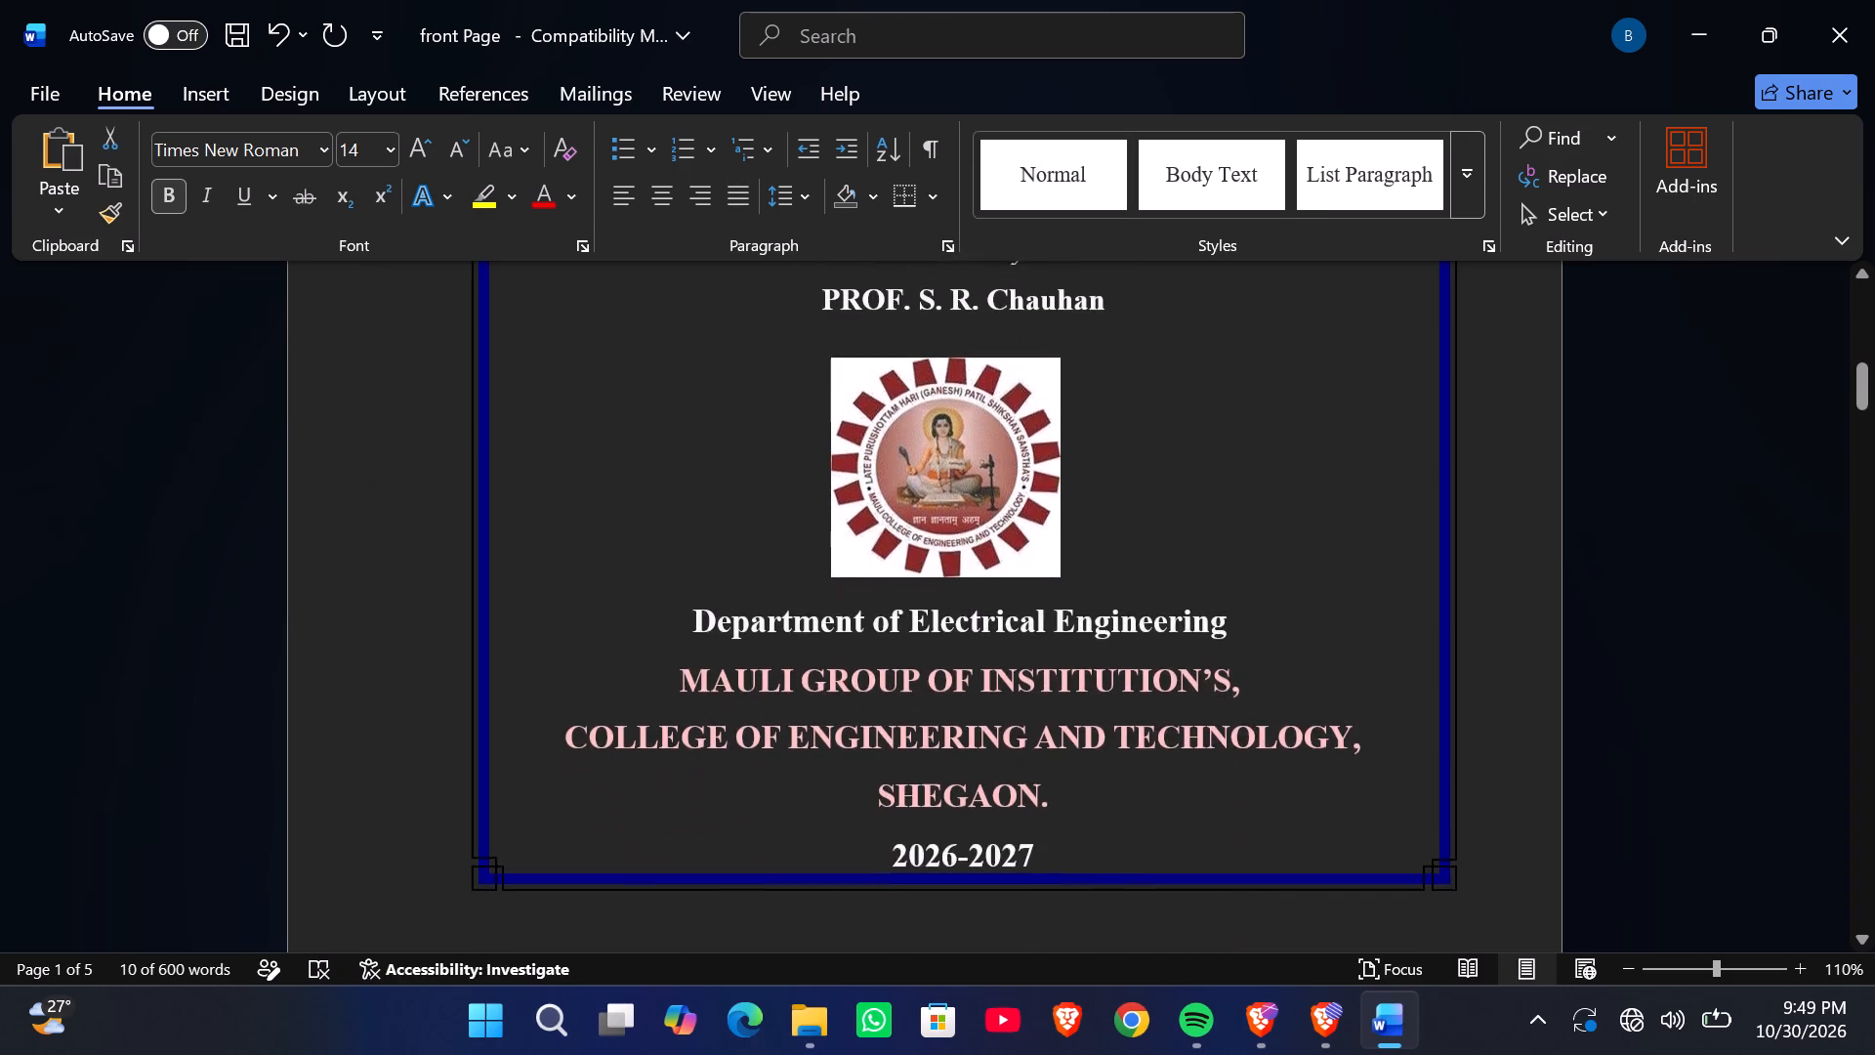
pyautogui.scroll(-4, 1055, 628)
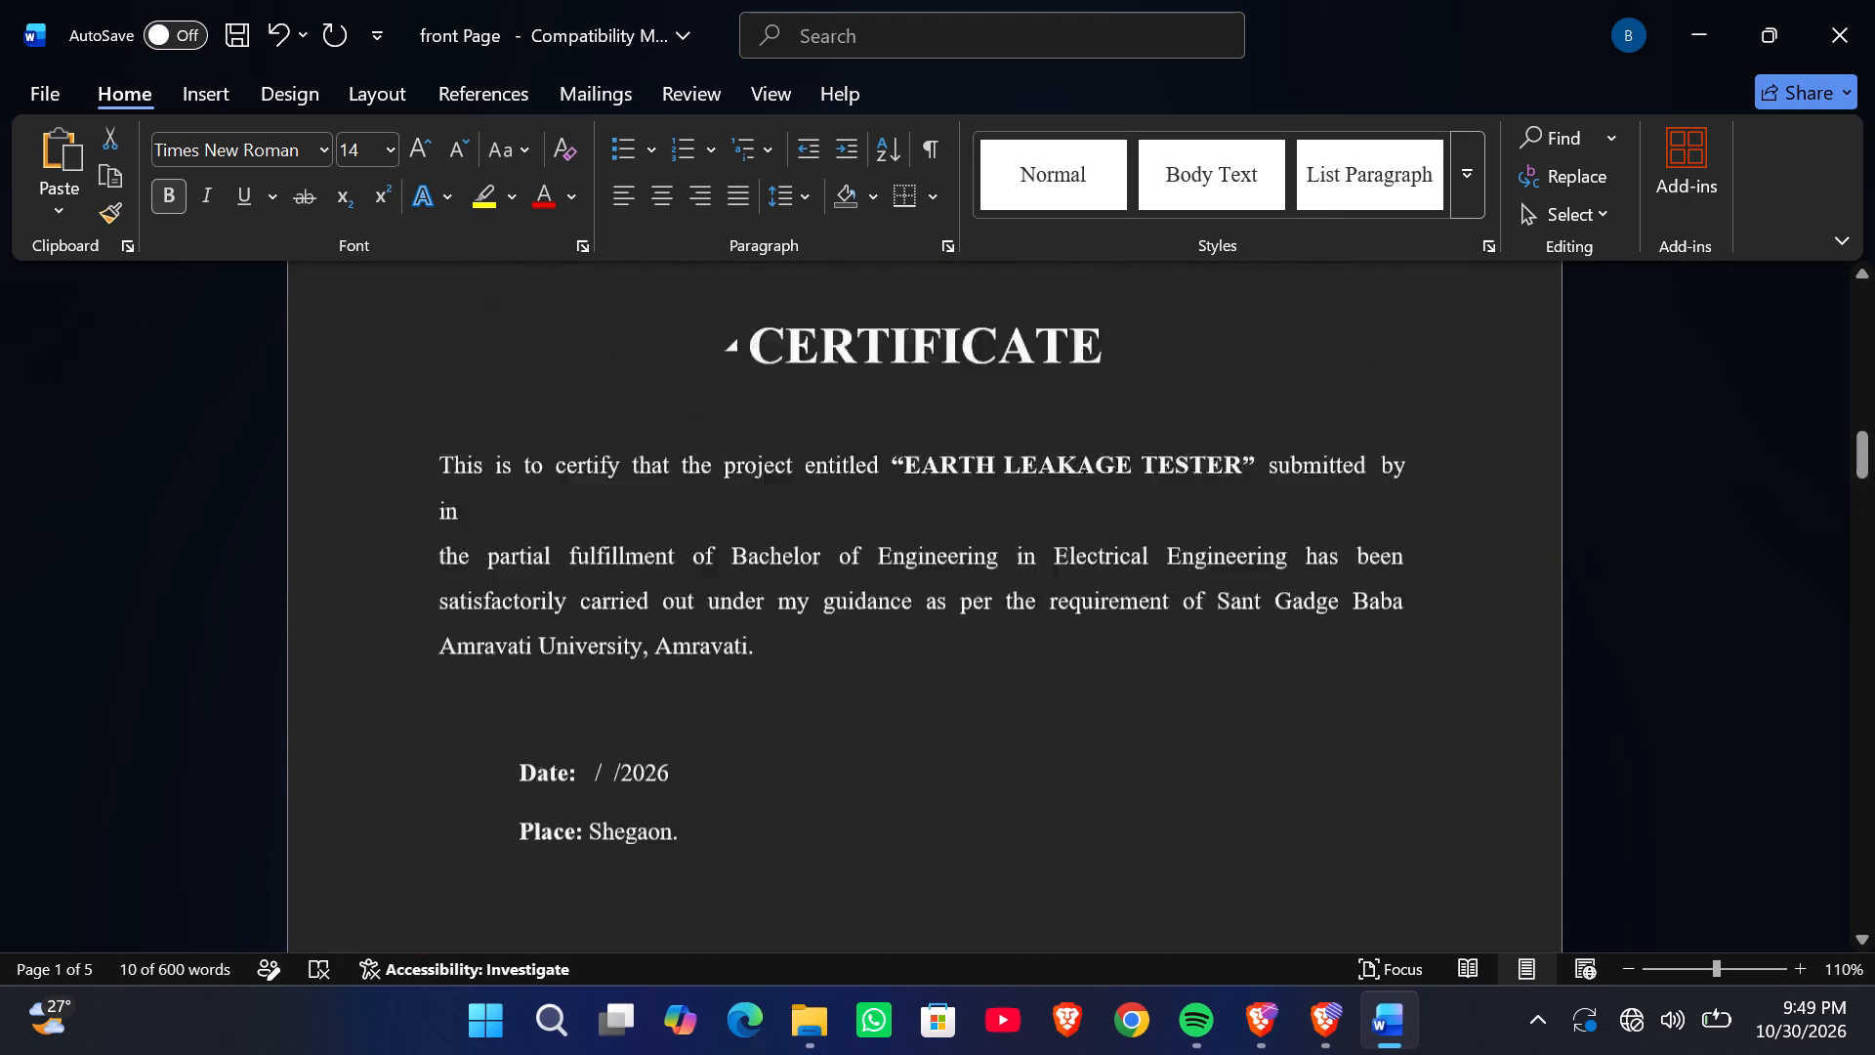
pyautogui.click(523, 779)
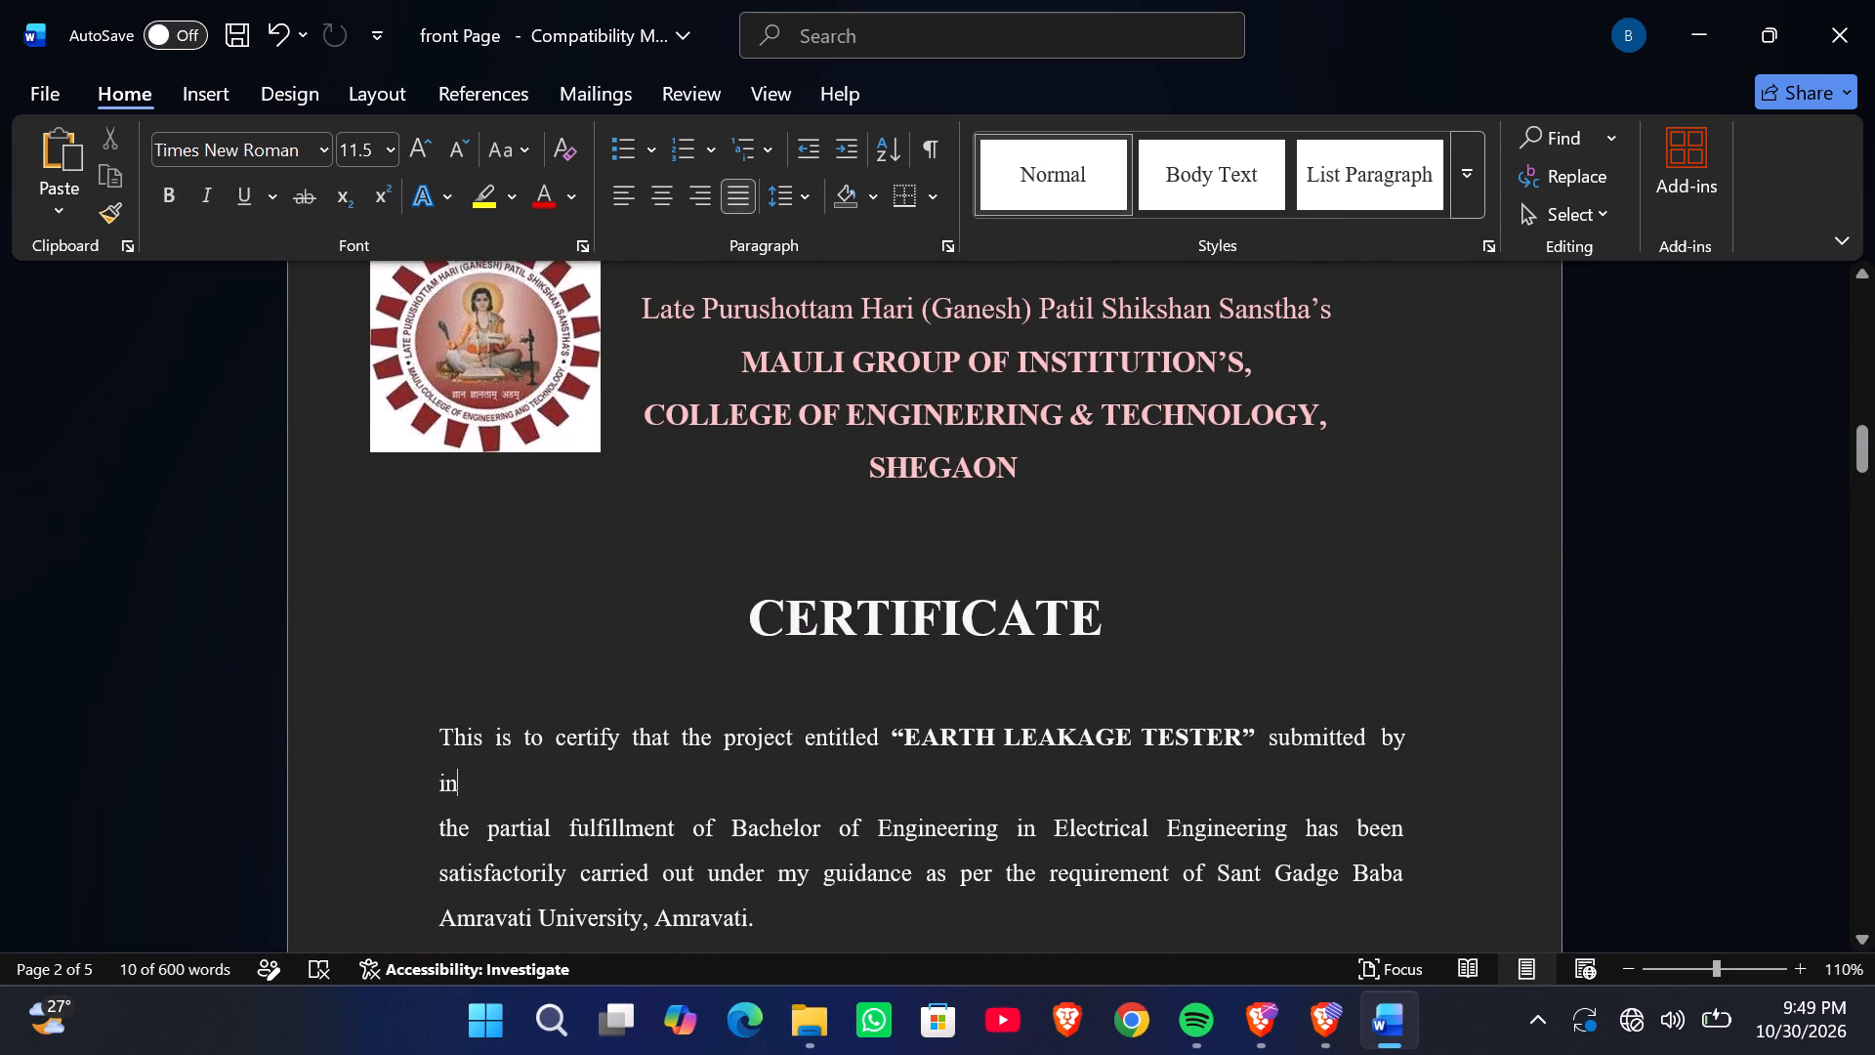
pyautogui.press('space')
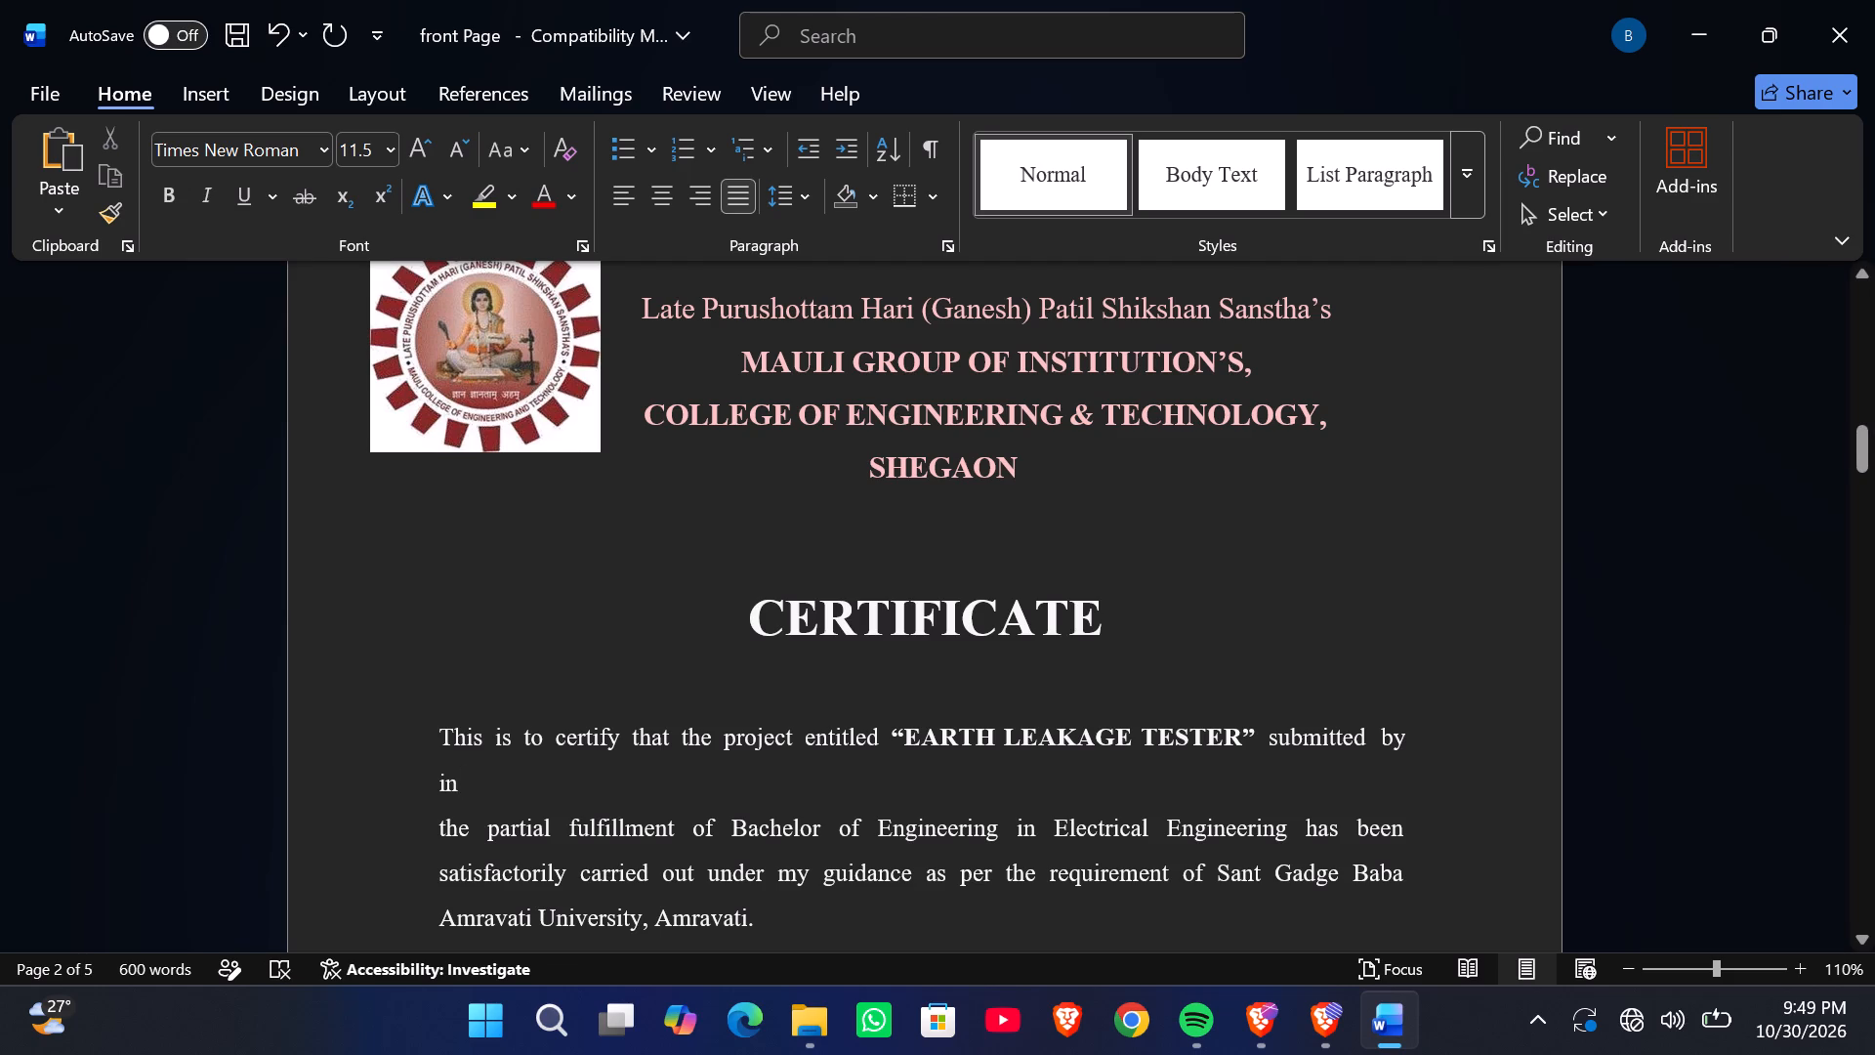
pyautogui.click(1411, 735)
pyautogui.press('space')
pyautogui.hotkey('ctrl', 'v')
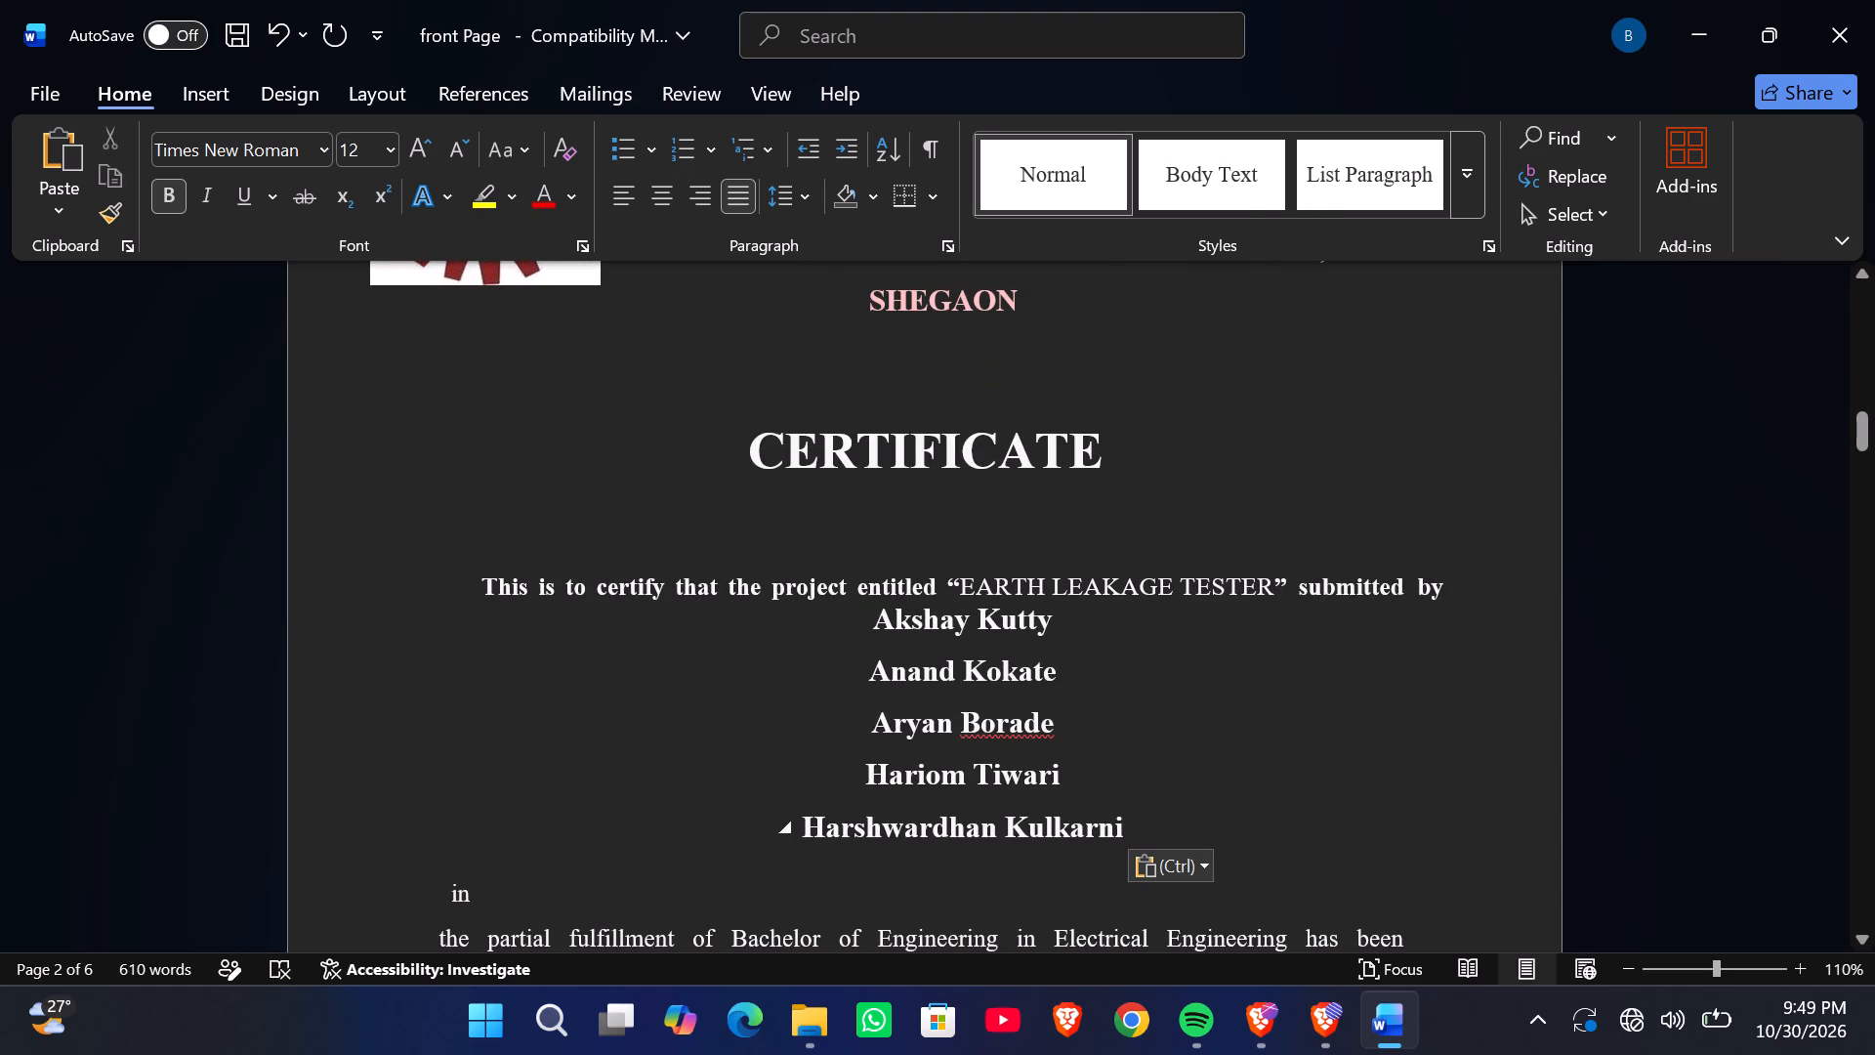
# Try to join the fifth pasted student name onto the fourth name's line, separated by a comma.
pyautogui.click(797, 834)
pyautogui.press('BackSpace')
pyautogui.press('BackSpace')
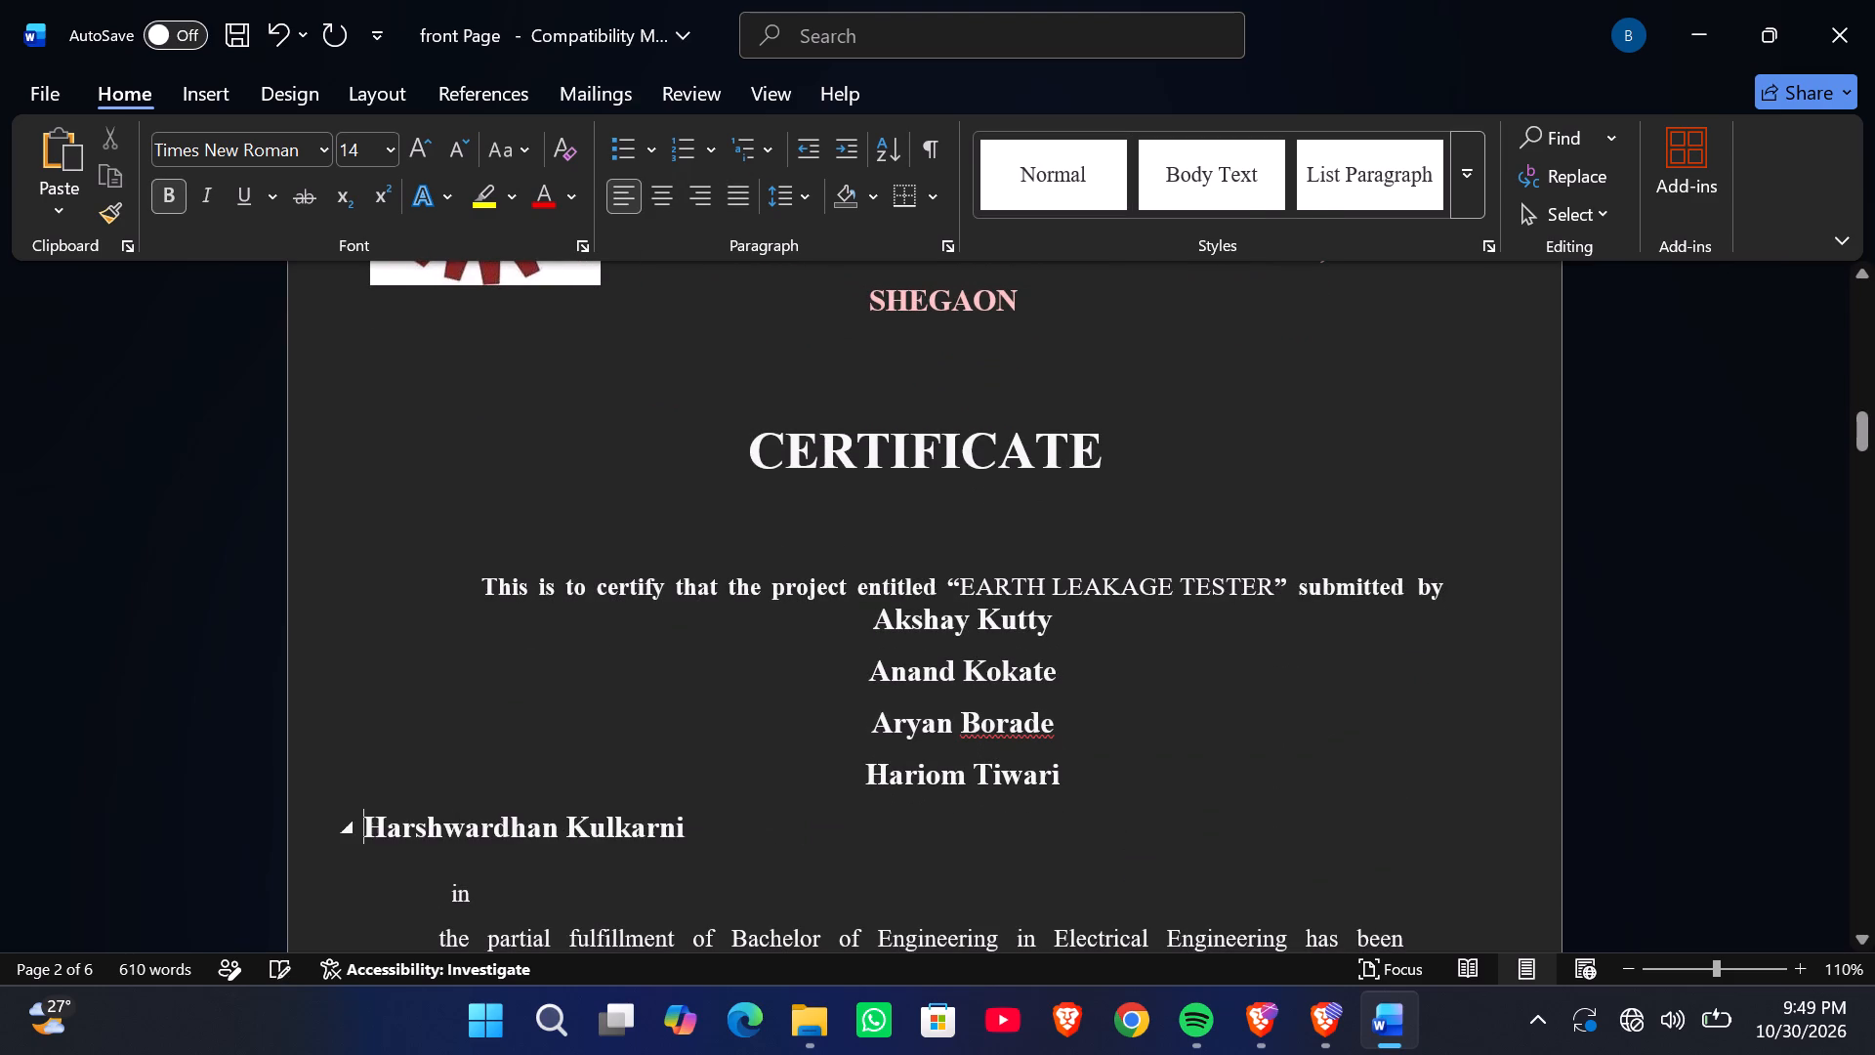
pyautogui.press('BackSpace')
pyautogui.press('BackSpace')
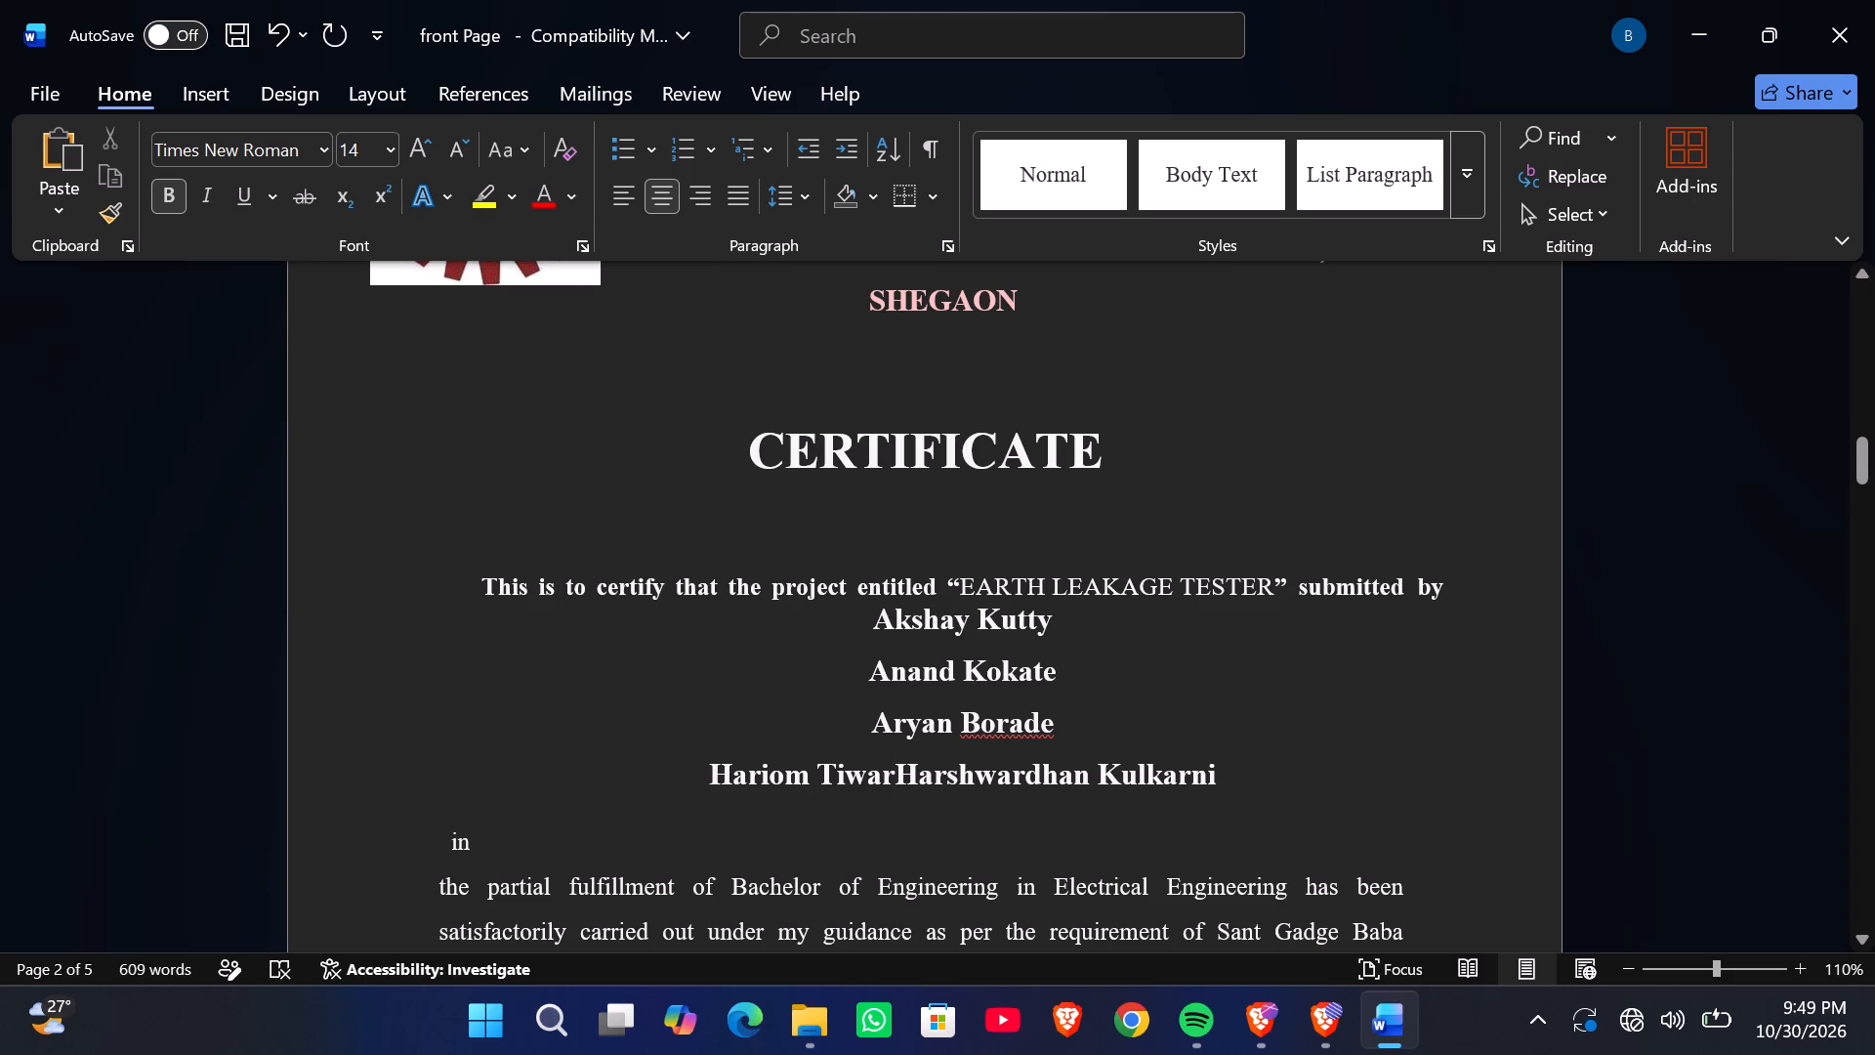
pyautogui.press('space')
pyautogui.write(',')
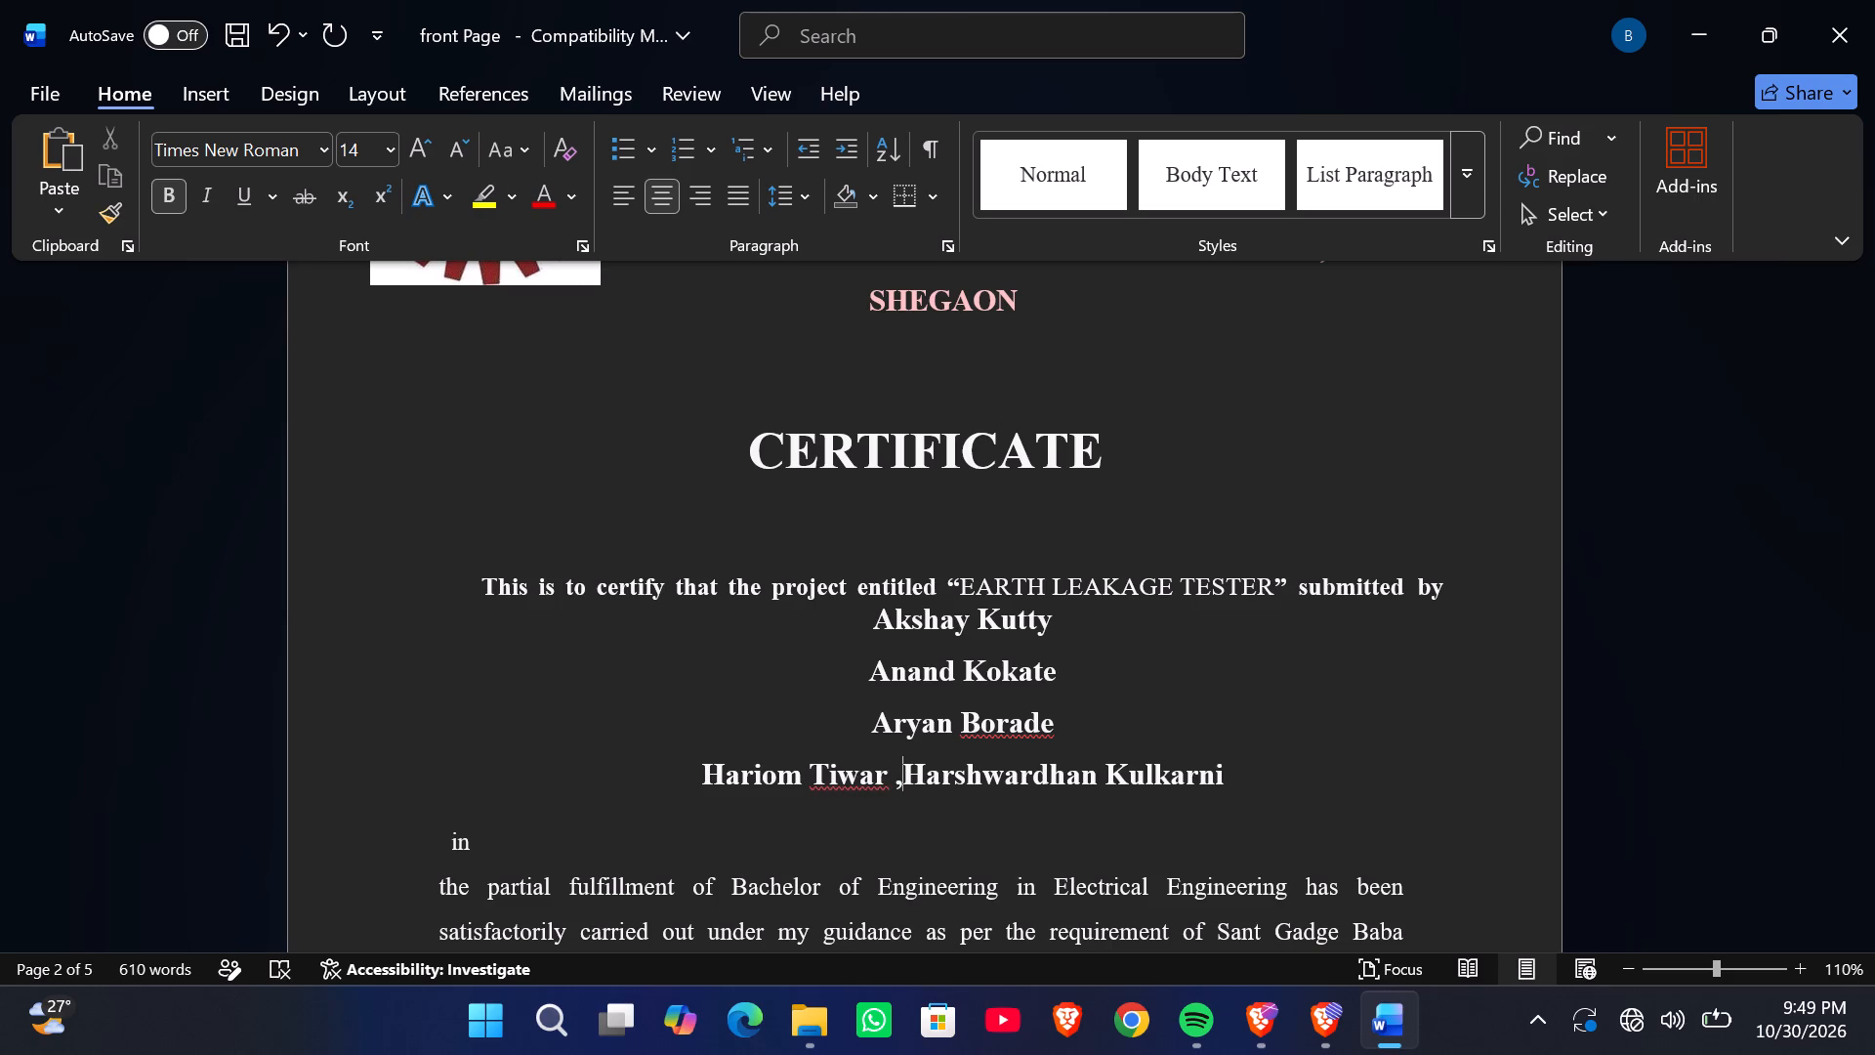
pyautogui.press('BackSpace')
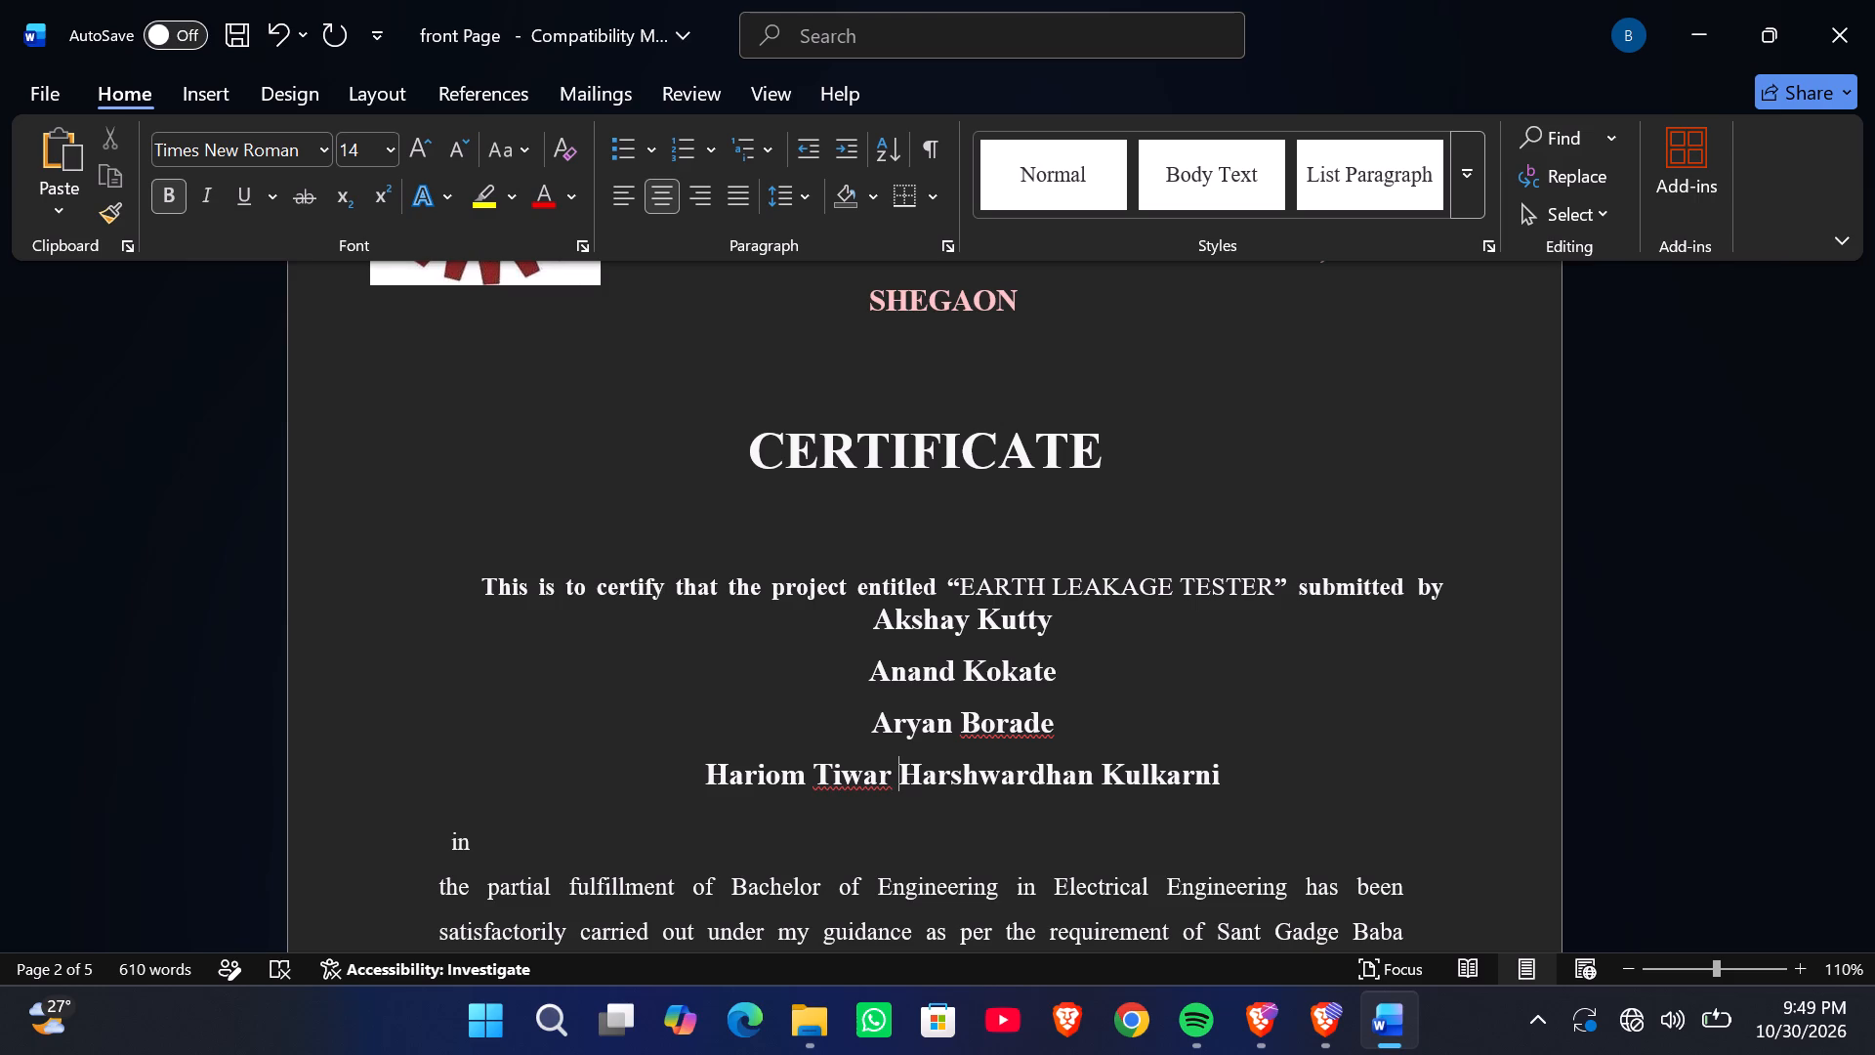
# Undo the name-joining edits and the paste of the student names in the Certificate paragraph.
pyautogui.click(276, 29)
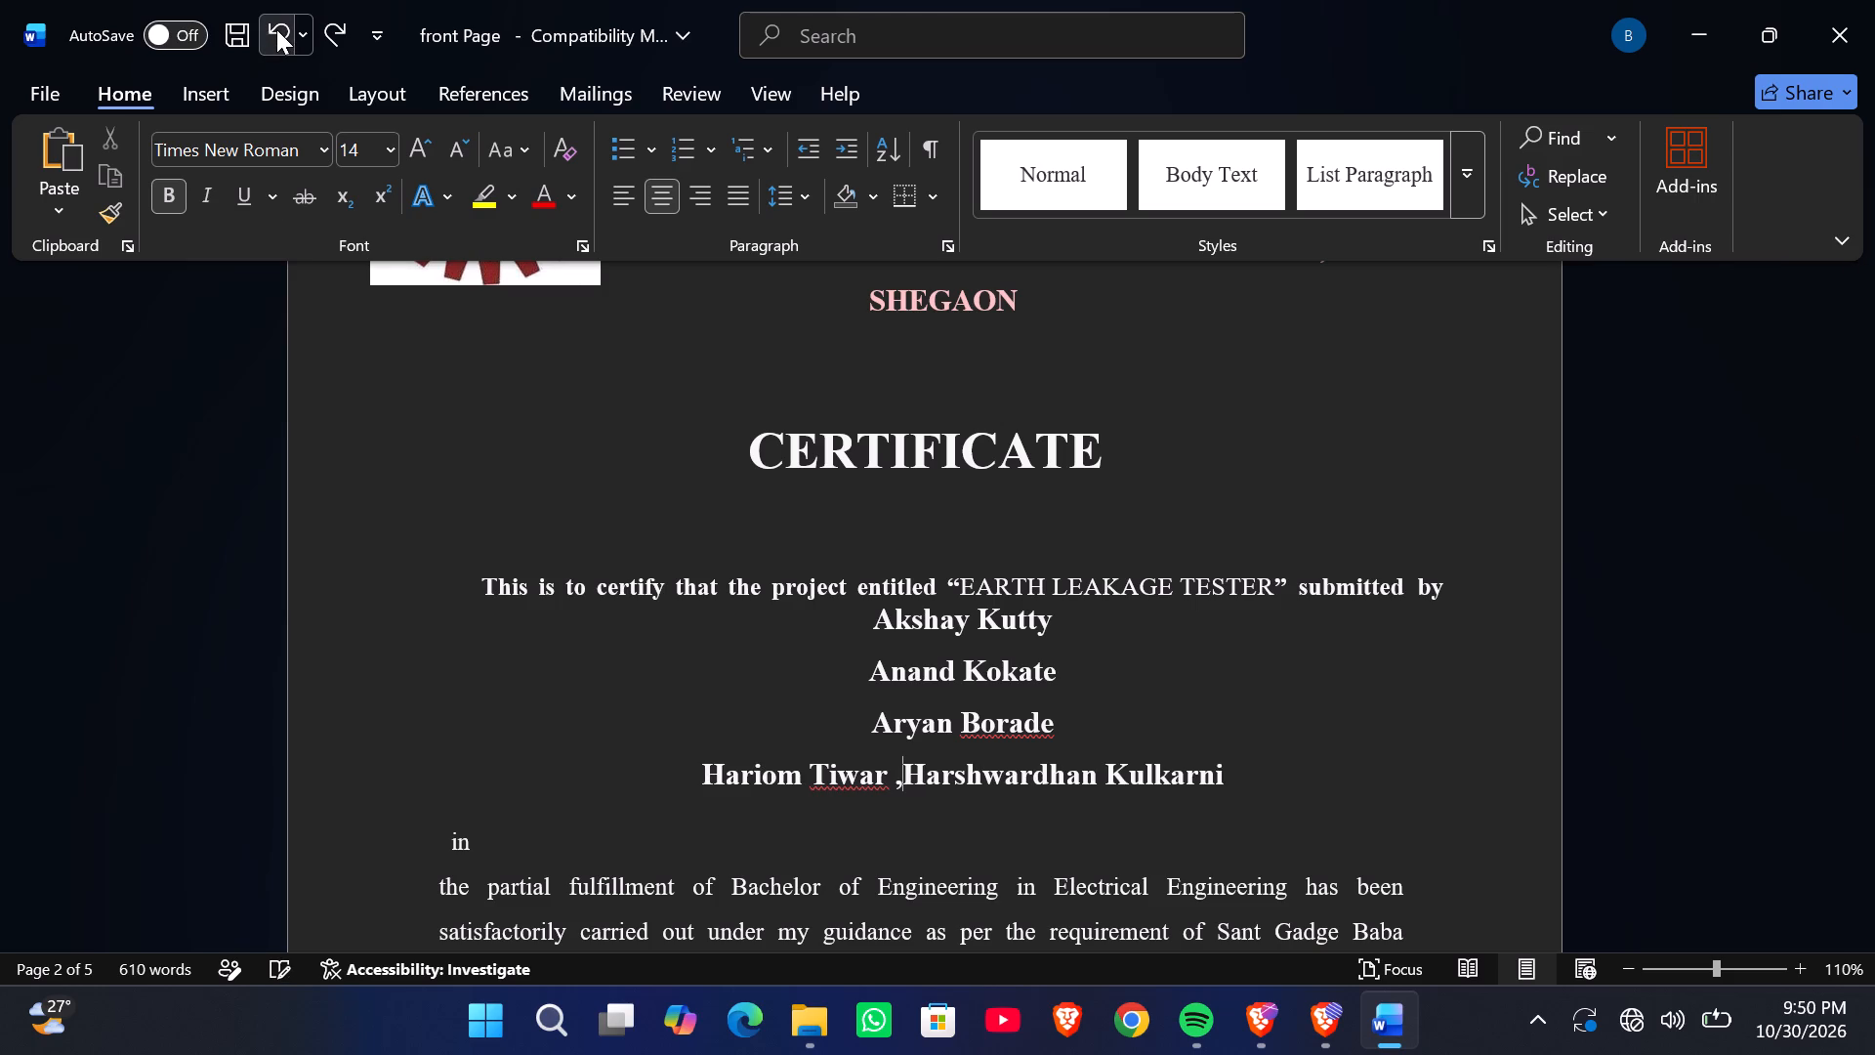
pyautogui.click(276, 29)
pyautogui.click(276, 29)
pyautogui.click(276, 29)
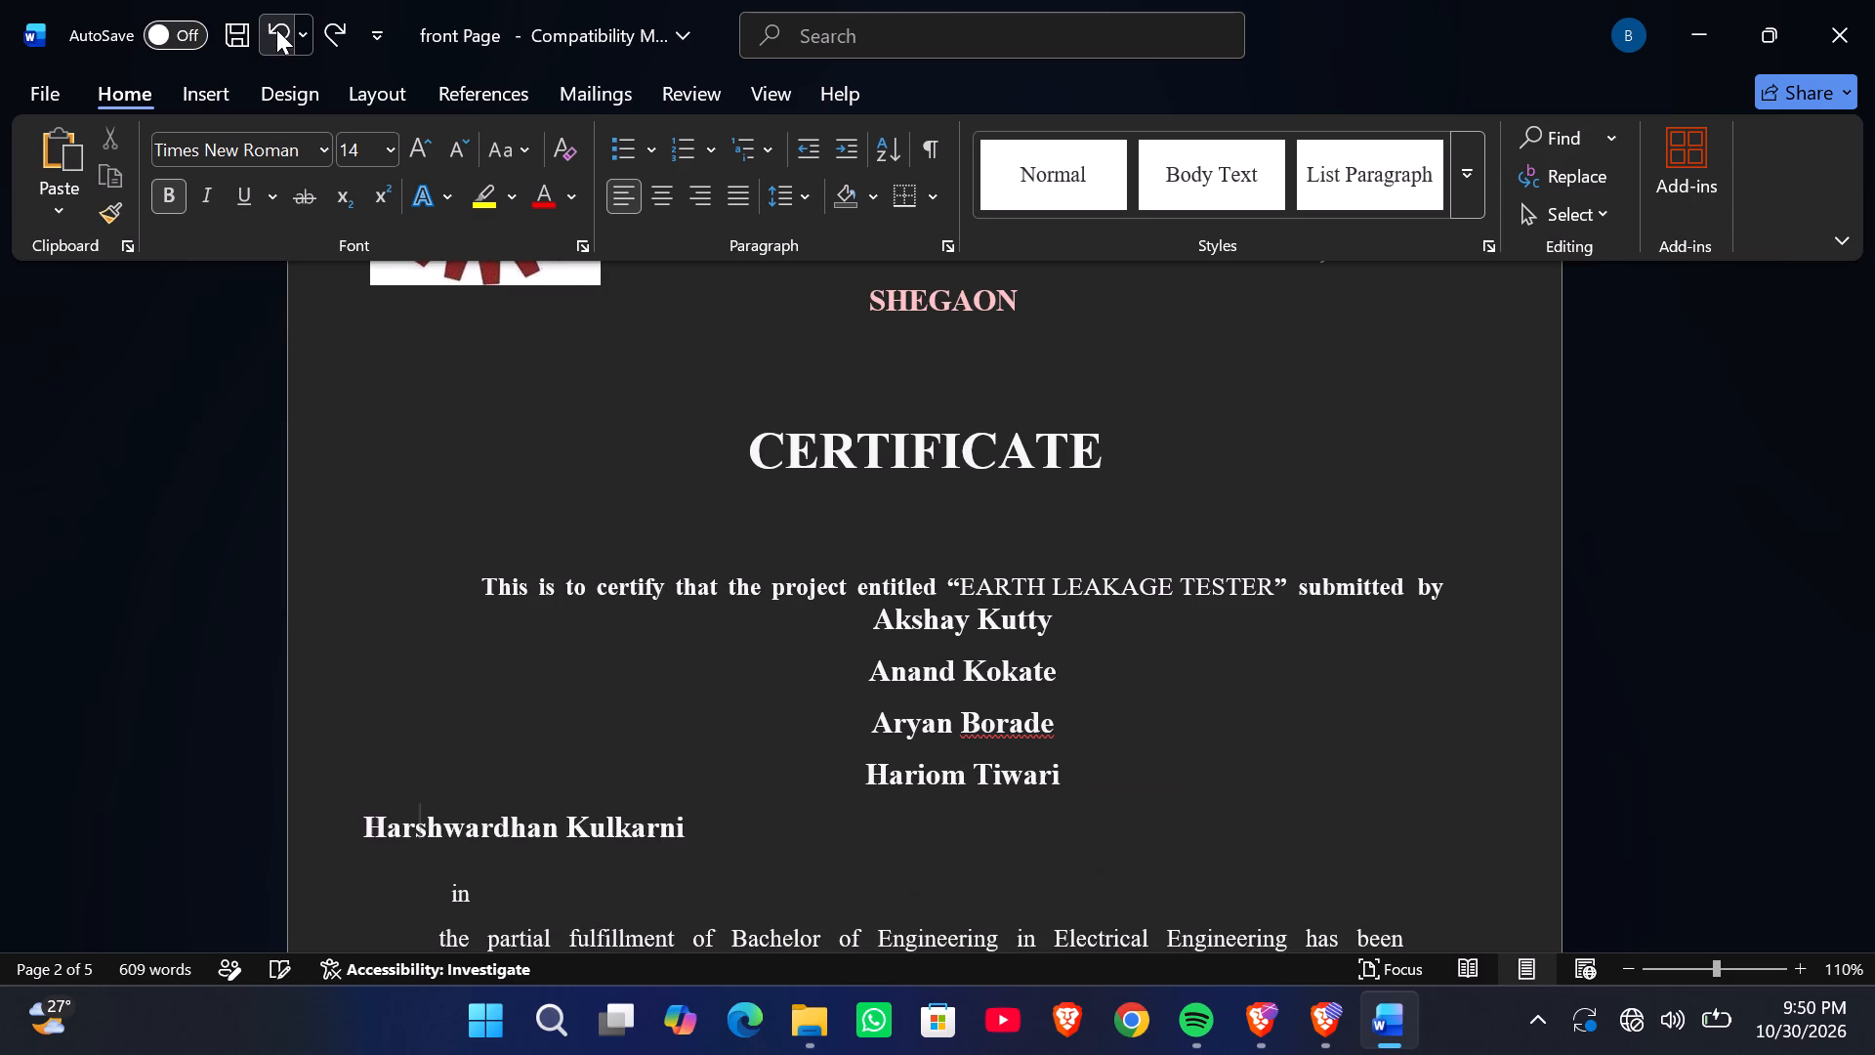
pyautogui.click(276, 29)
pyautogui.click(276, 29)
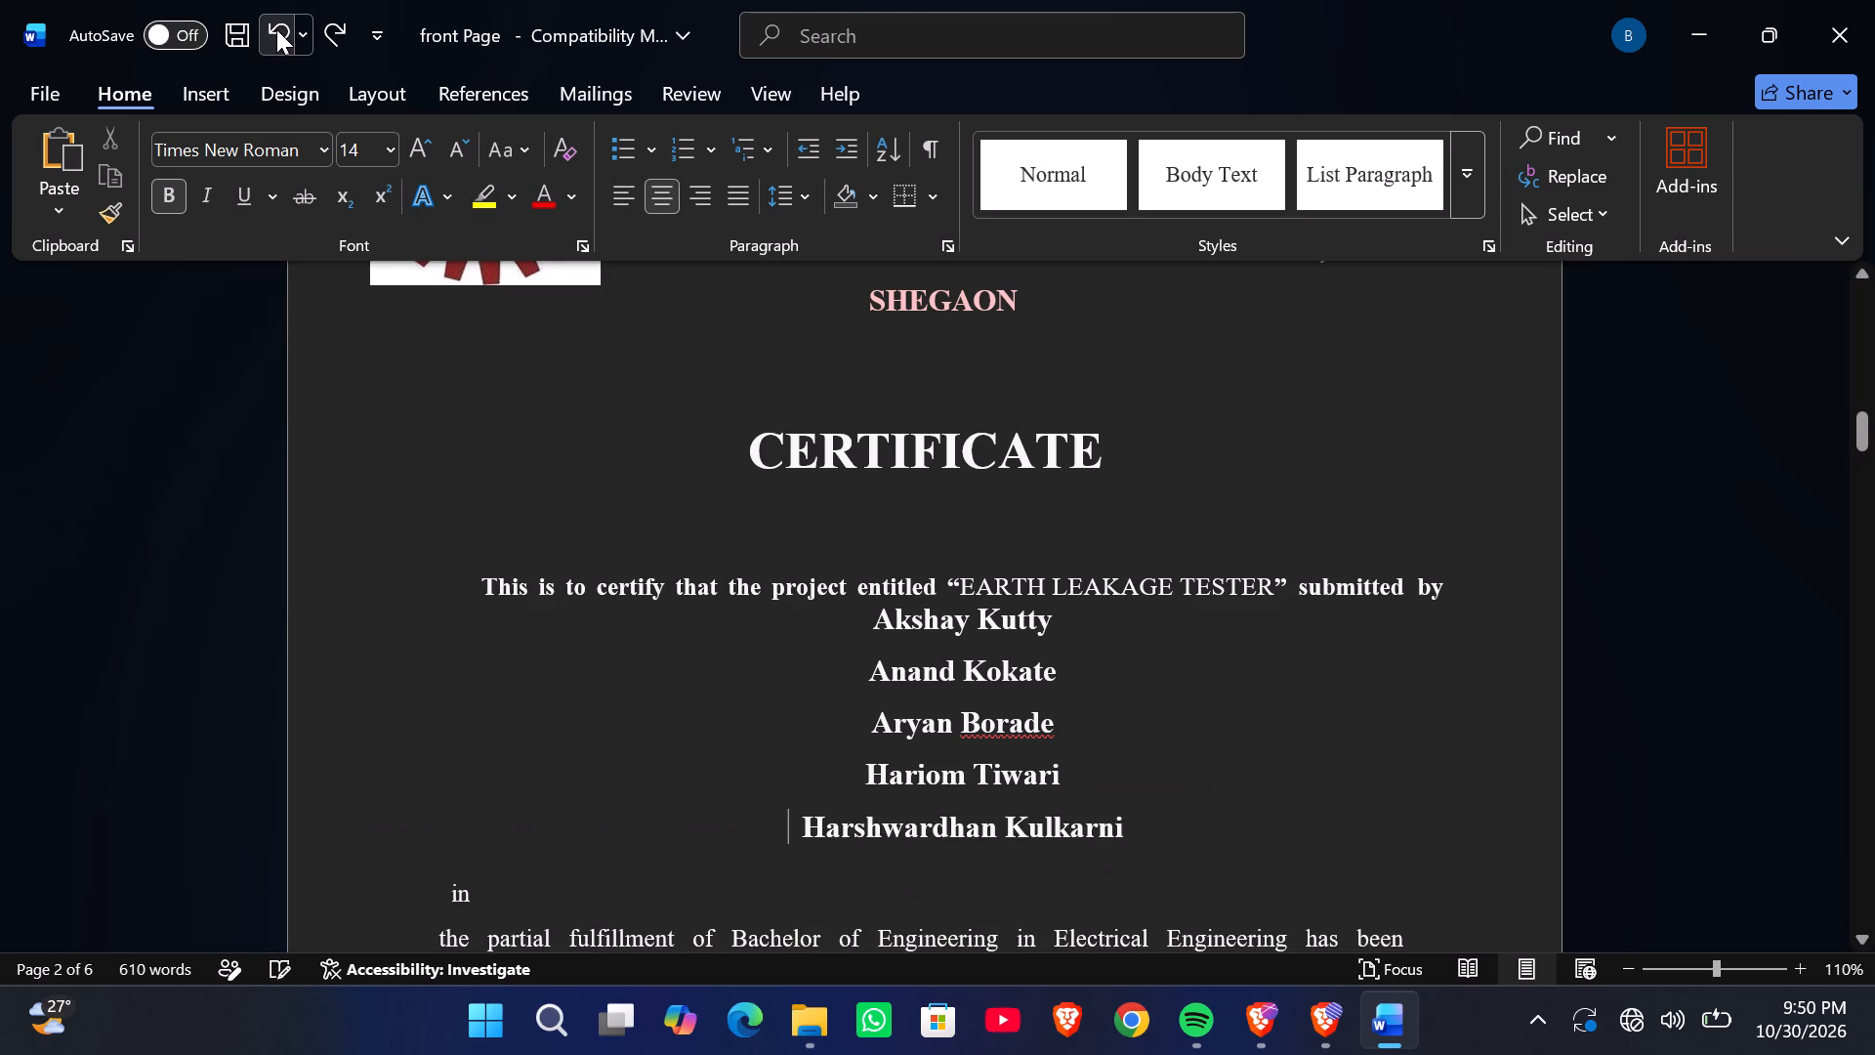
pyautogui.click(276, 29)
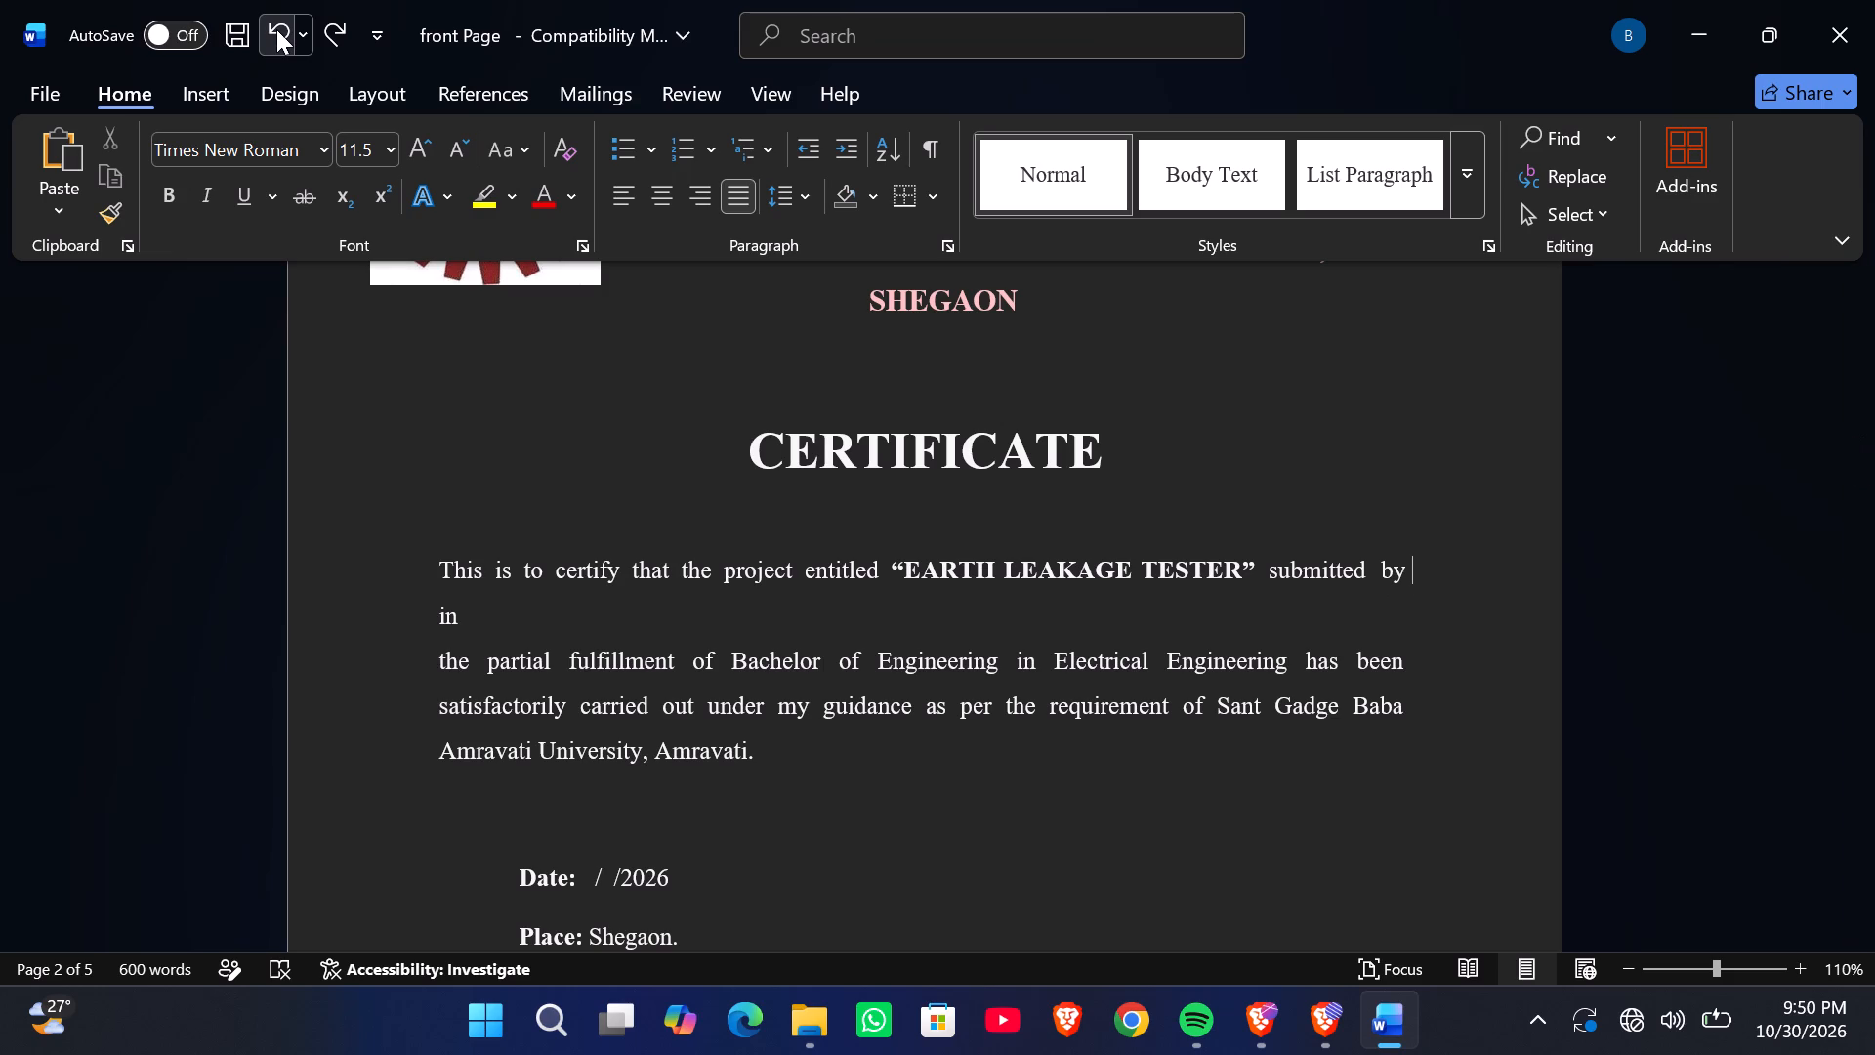
# Review the student names on the cover page and look through the pages down to the Declaration.
pyautogui.scroll(1, 276, 29)
pyautogui.scroll(1, 602, 489)
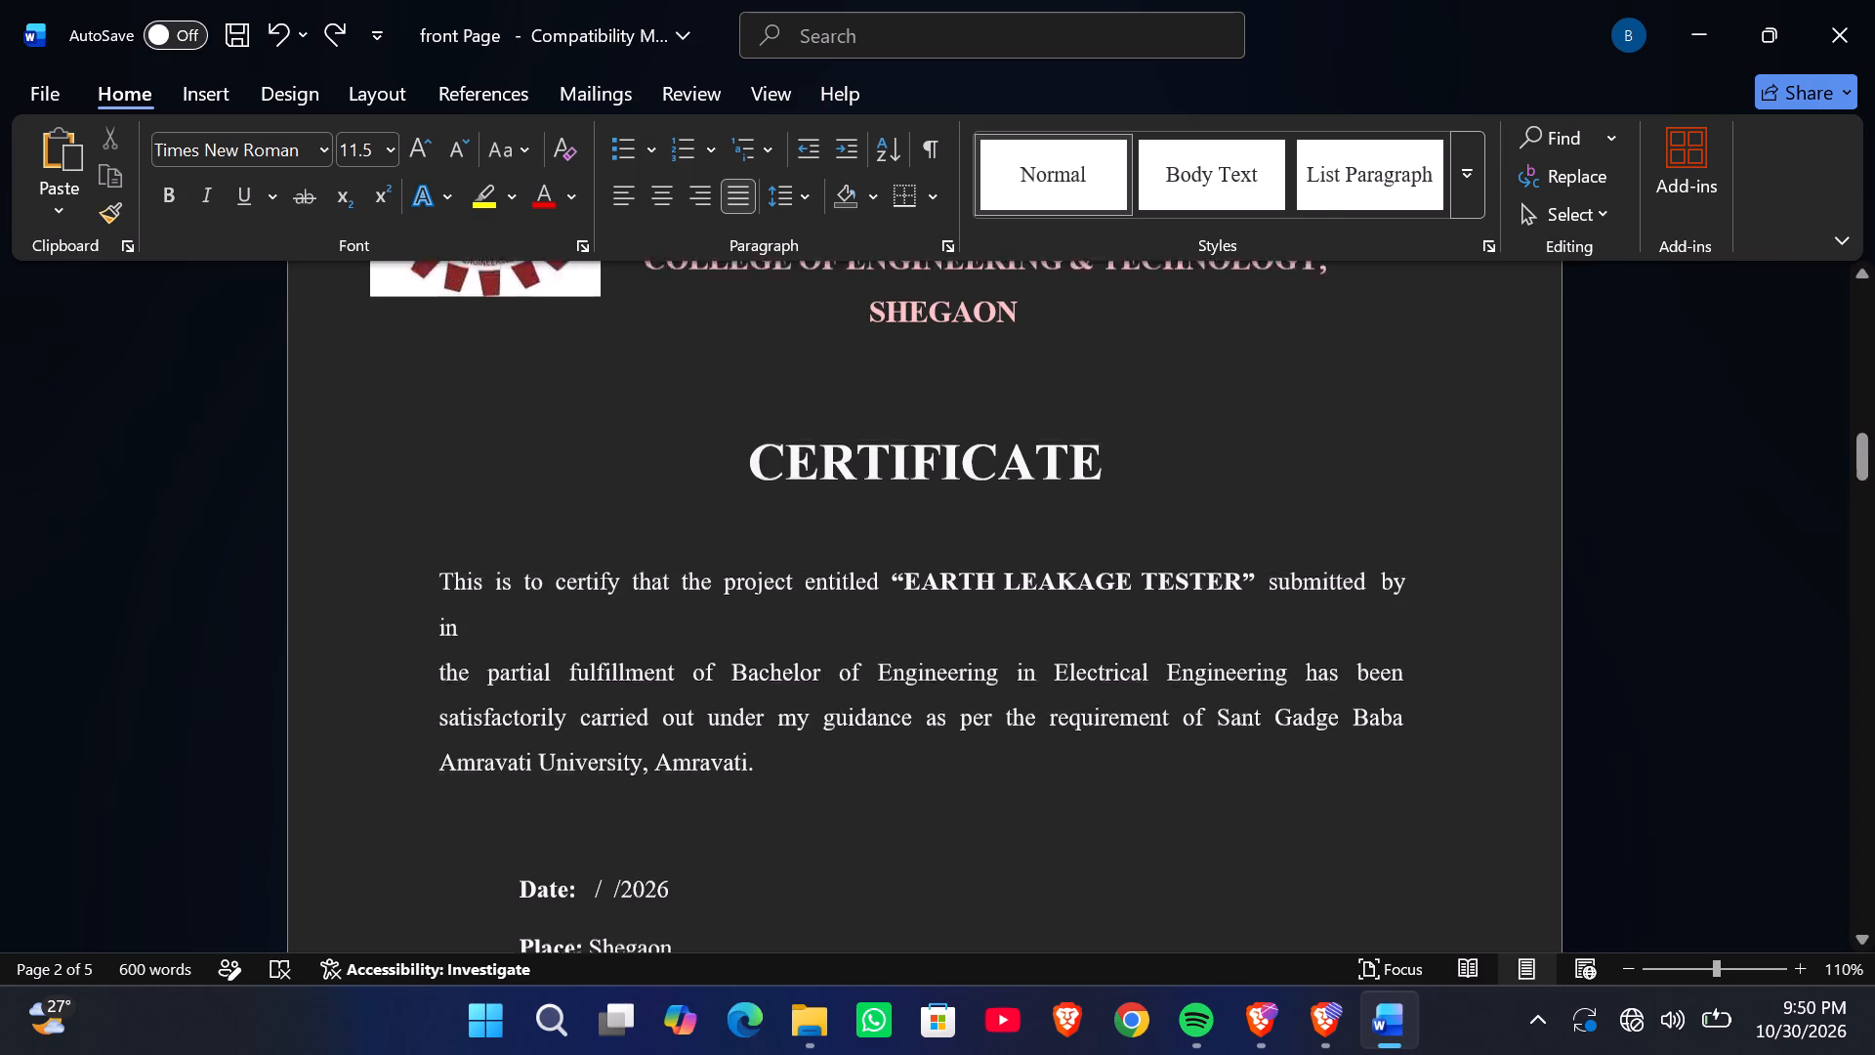
pyautogui.scroll(5, 602, 489)
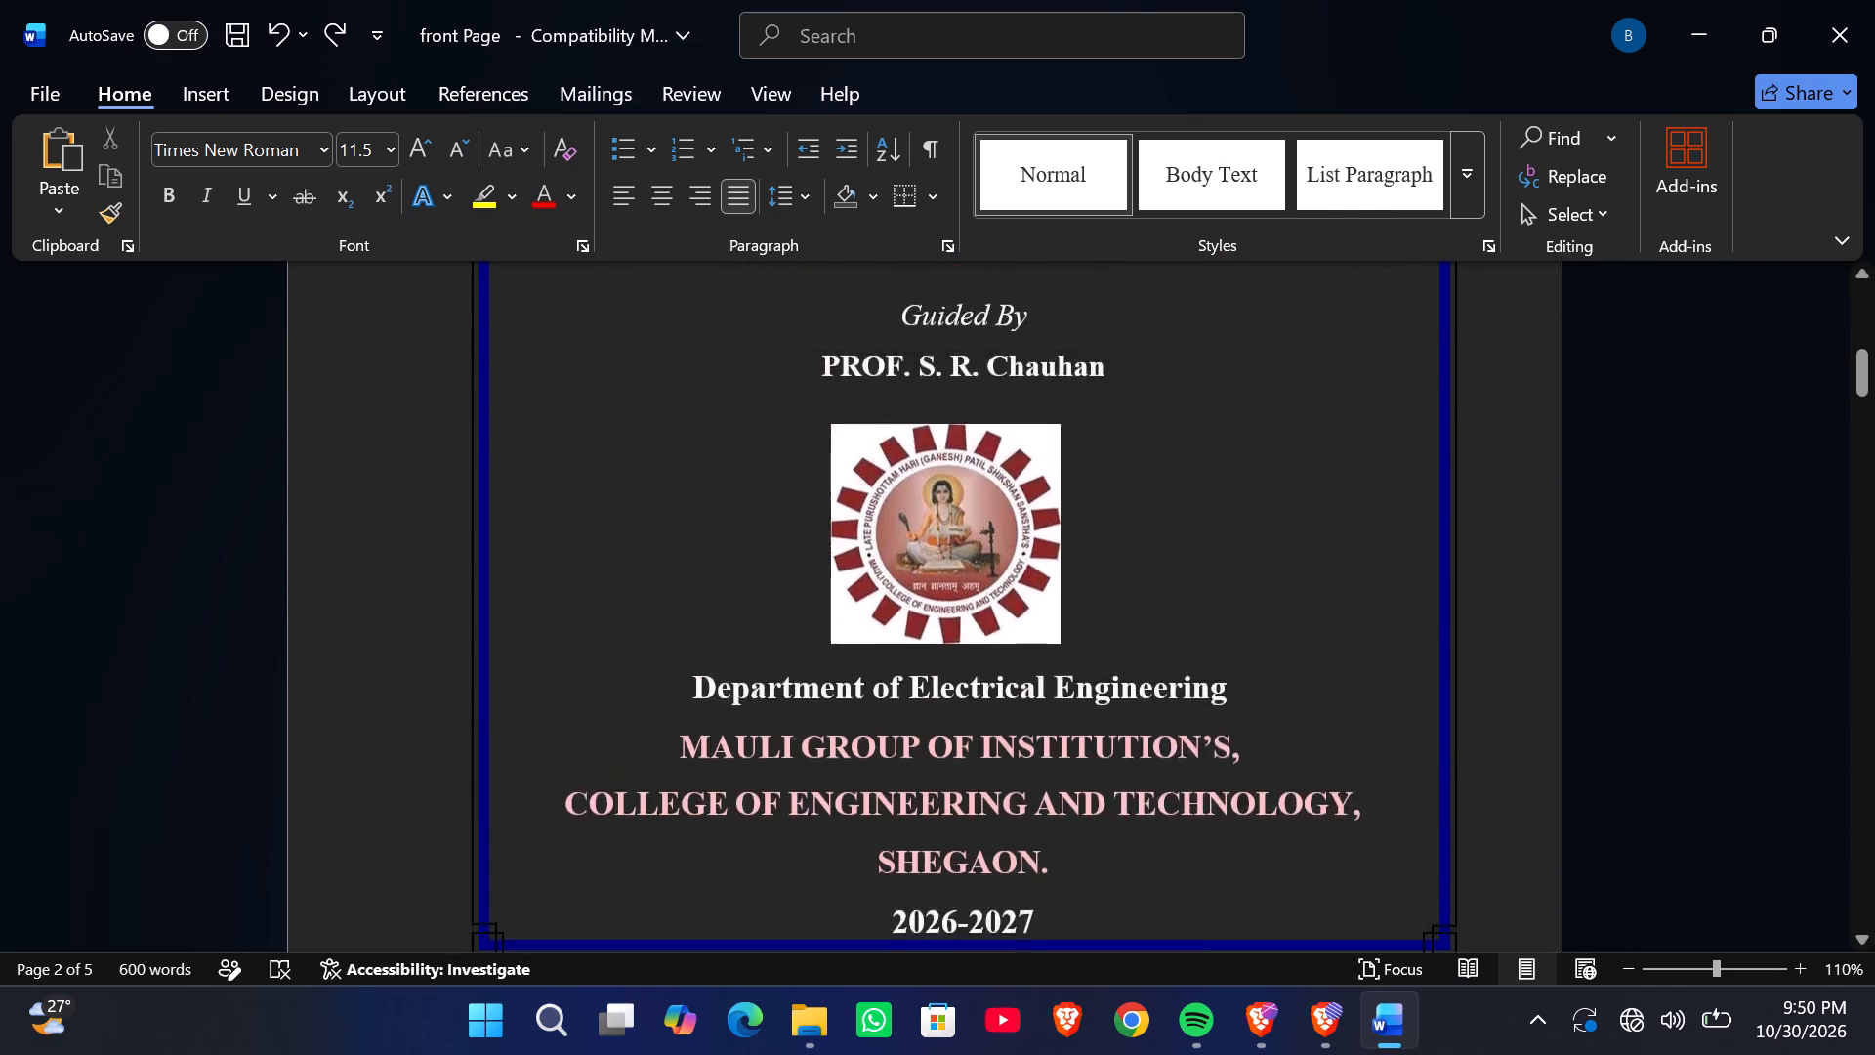
pyautogui.scroll(2, 602, 489)
pyautogui.scroll(-1, 602, 489)
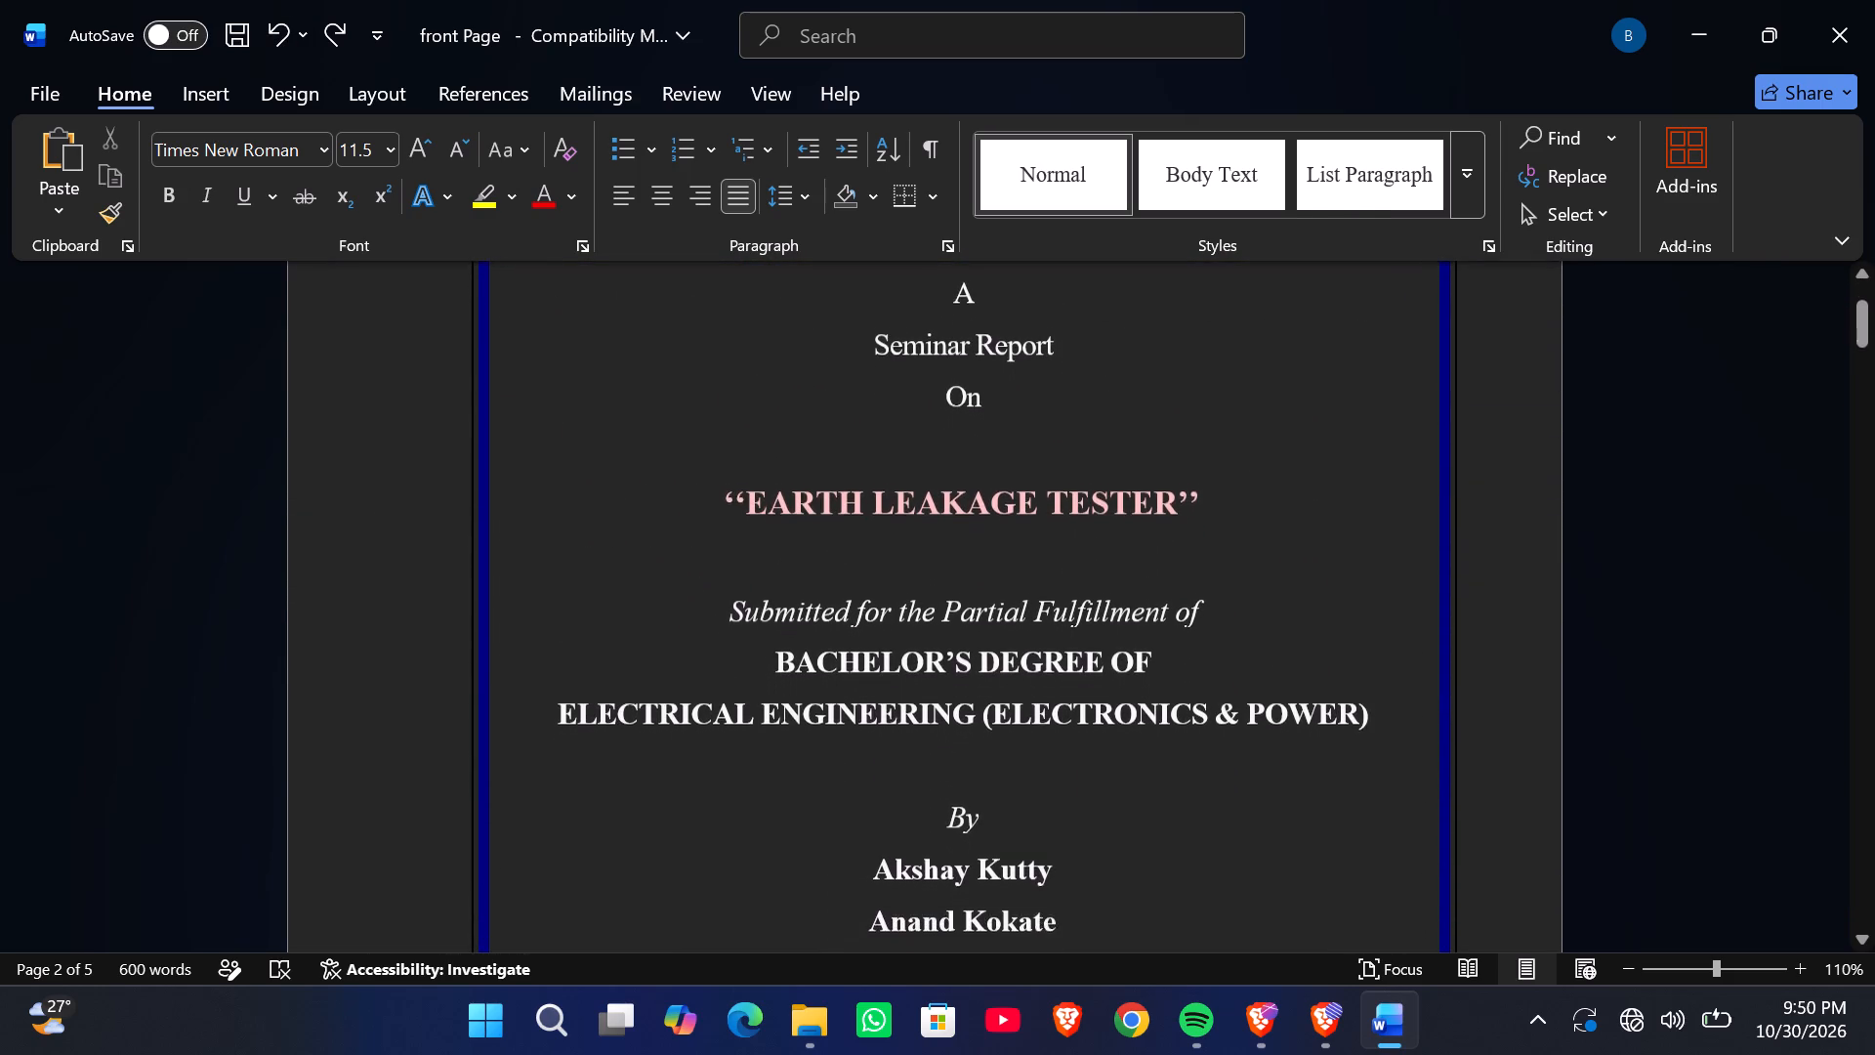
pyautogui.scroll(-4, 602, 489)
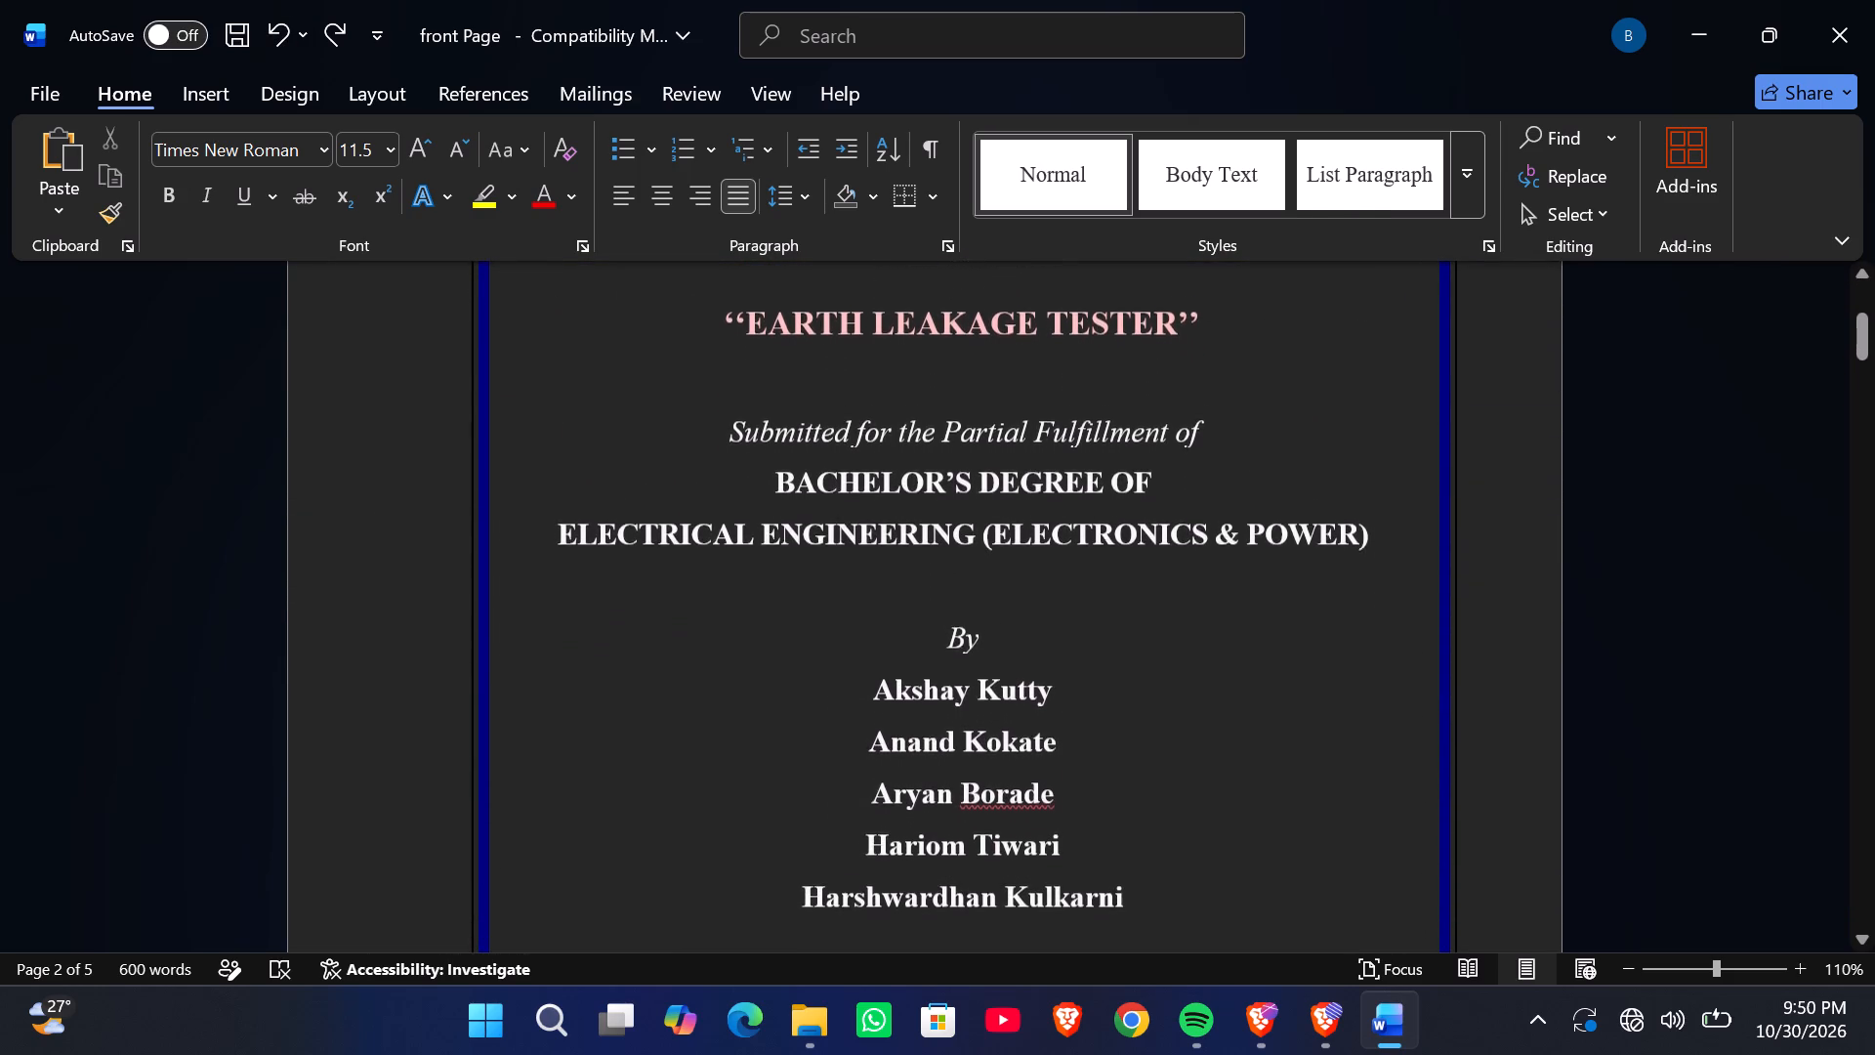
pyautogui.scroll(-4, 602, 489)
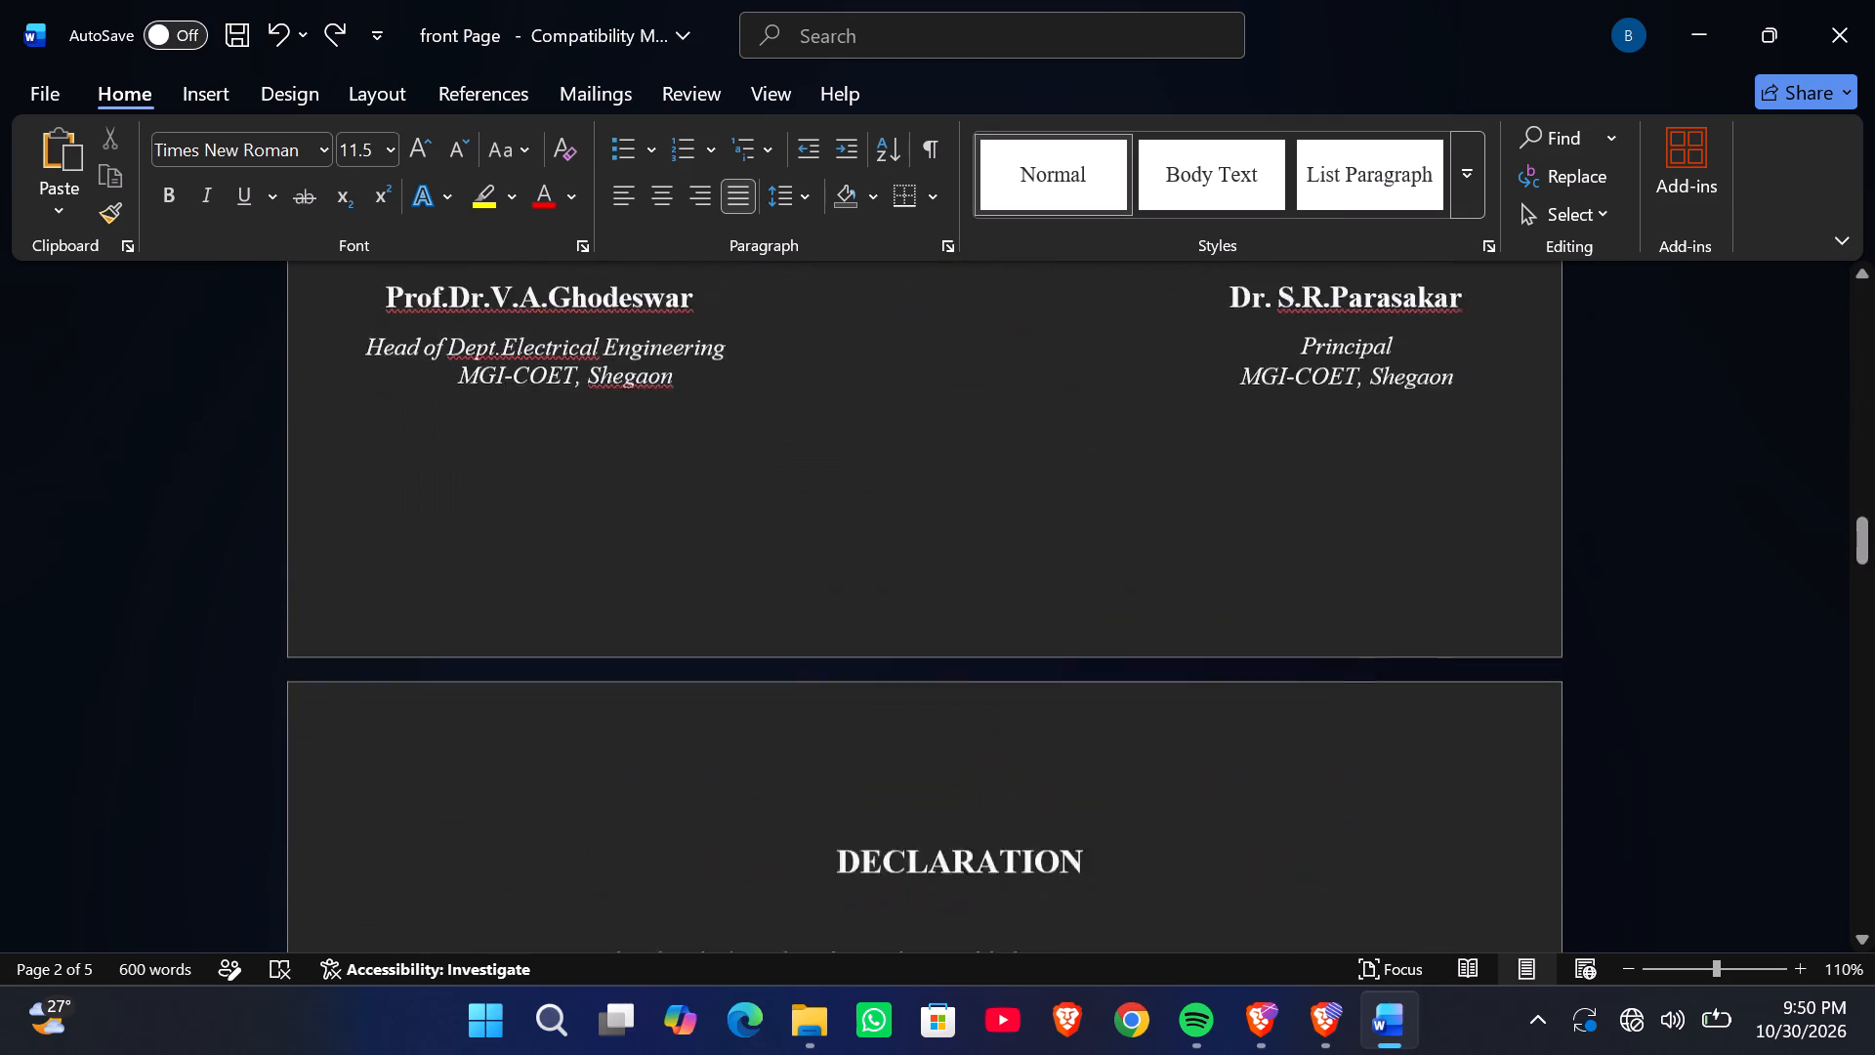
pyautogui.scroll(-2, 602, 489)
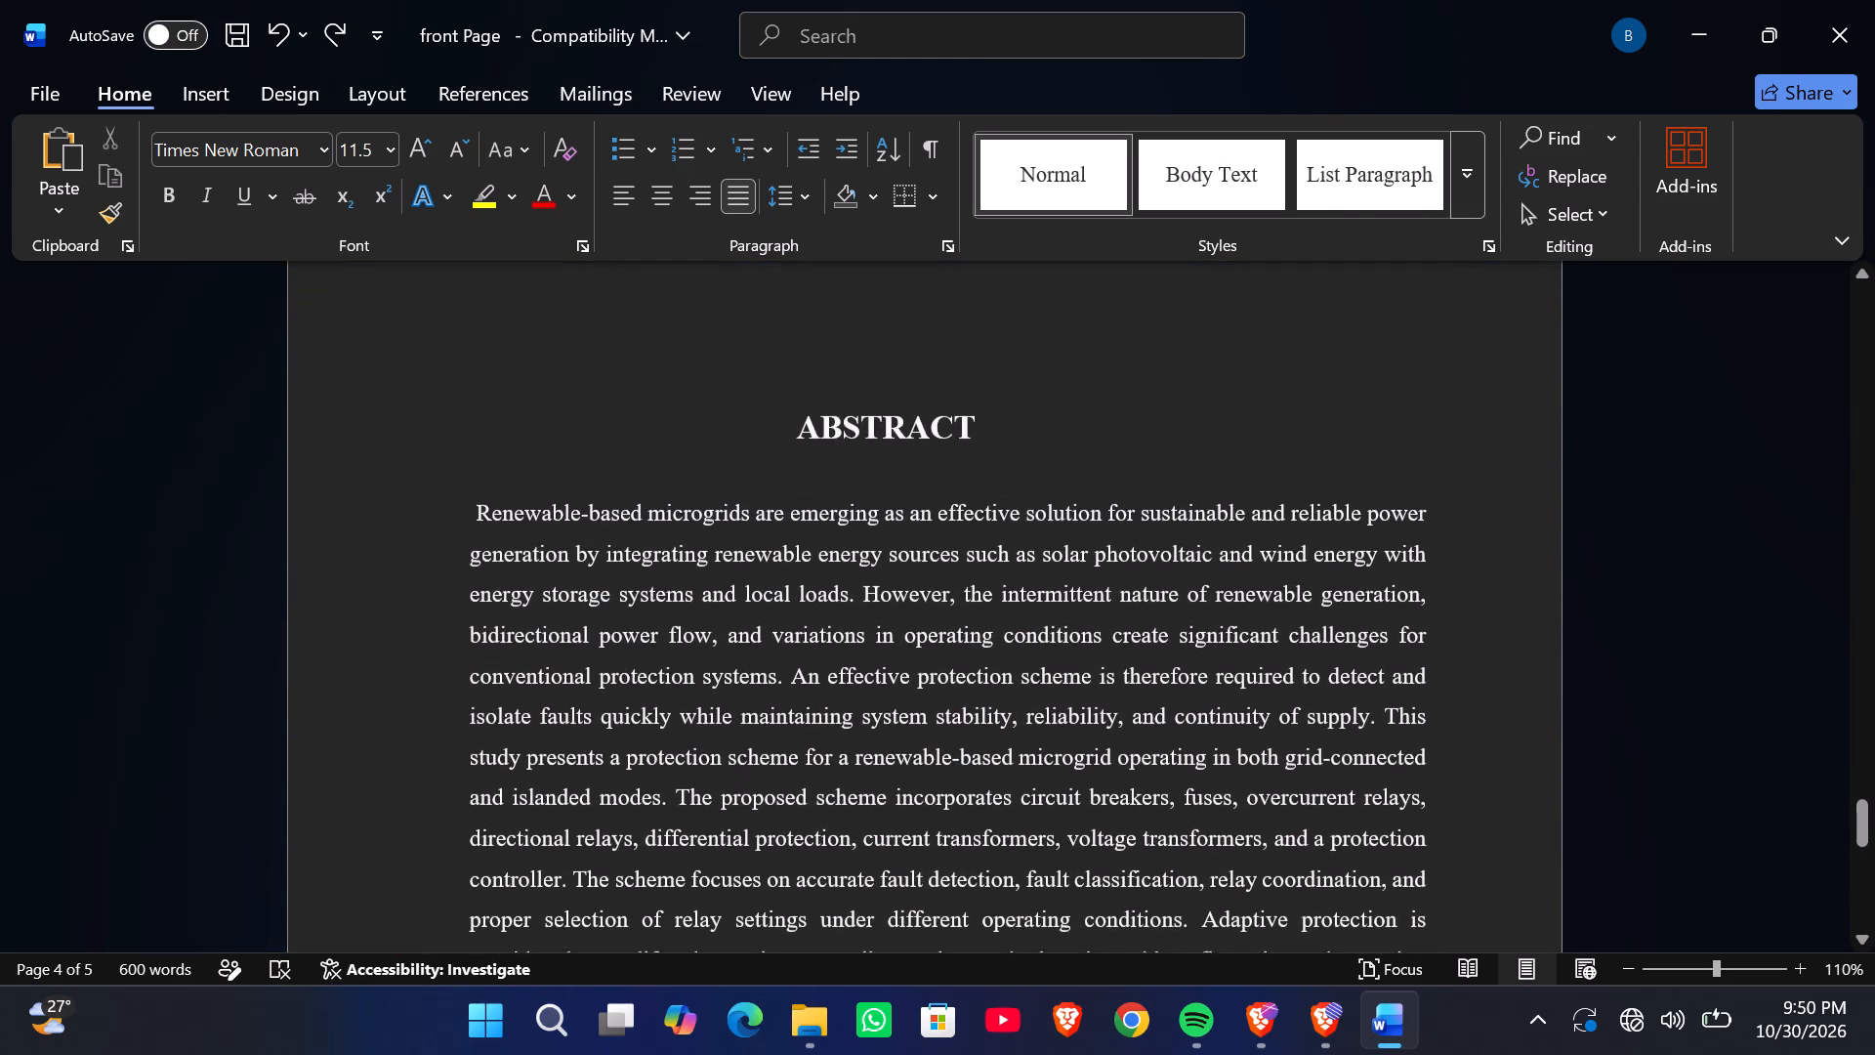
# Enter the first student's name after "submitted by" in the Certificate paragraph, before the word "in".
pyautogui.scroll(3, 602, 489)
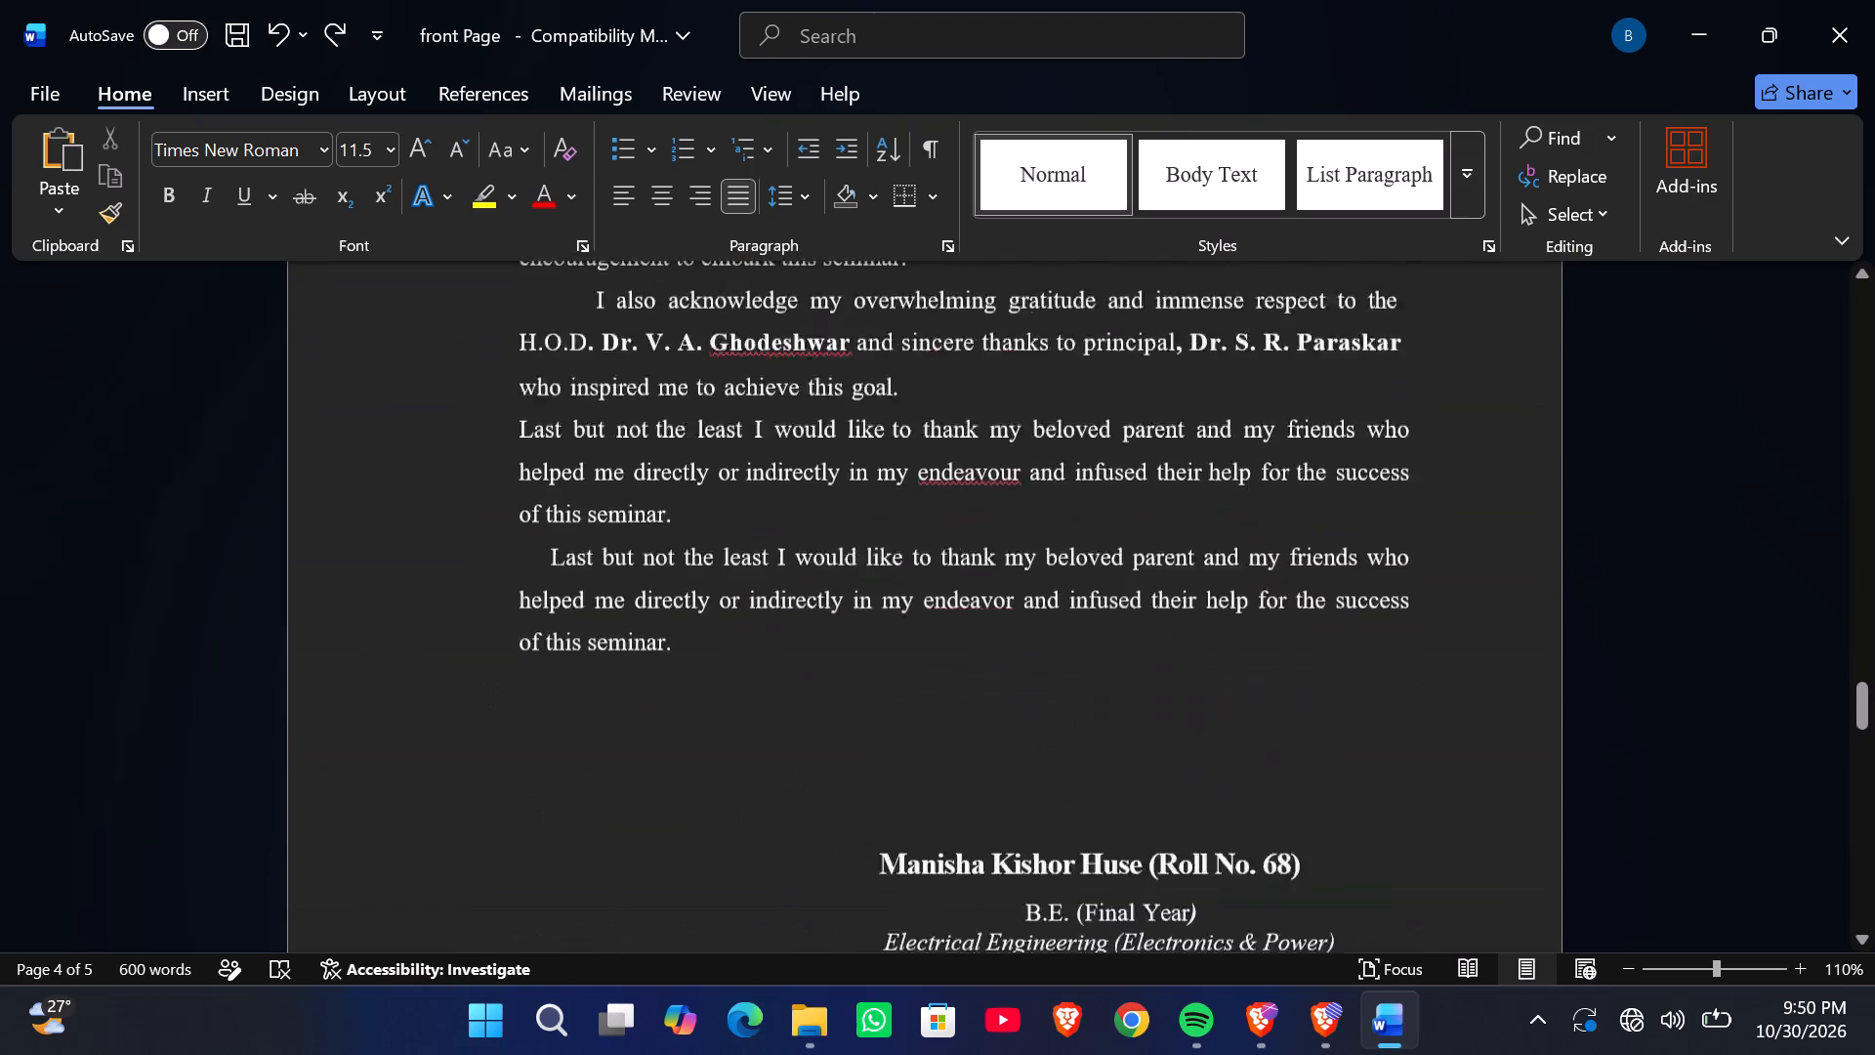
pyautogui.scroll(5, 602, 489)
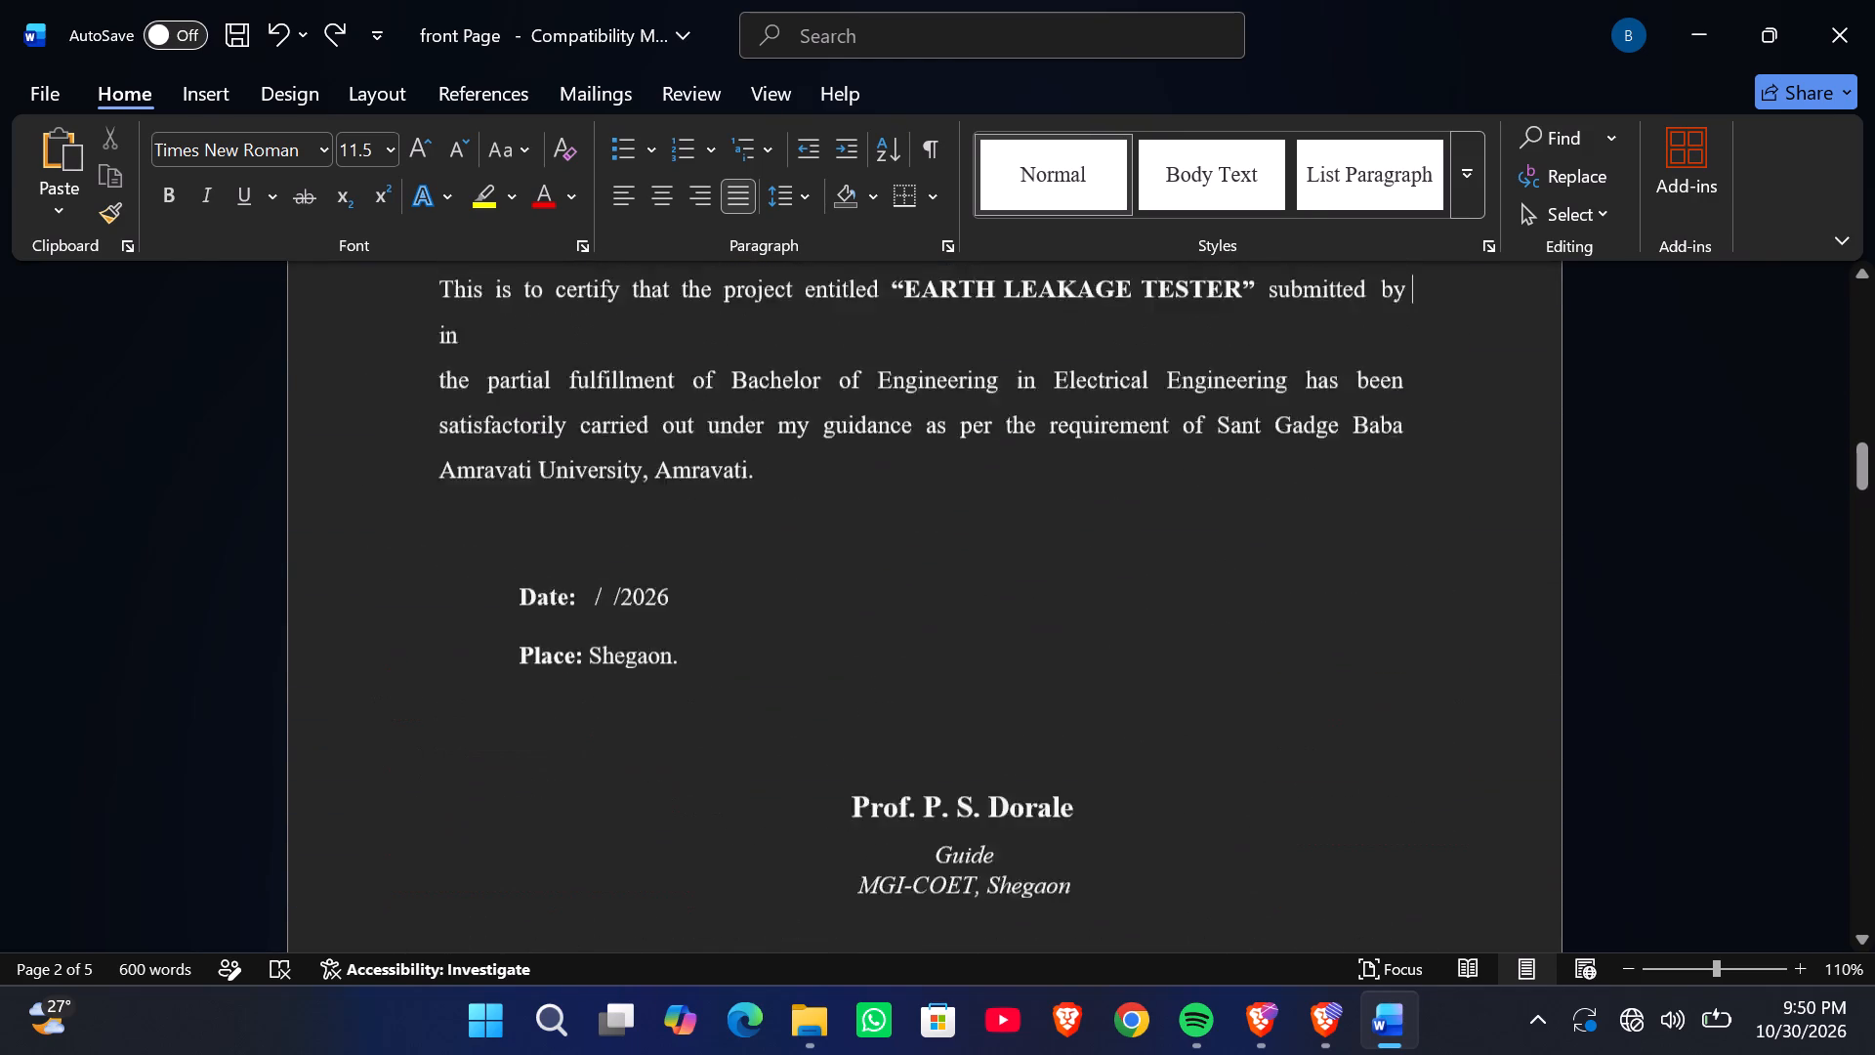
pyautogui.scroll(2, 602, 489)
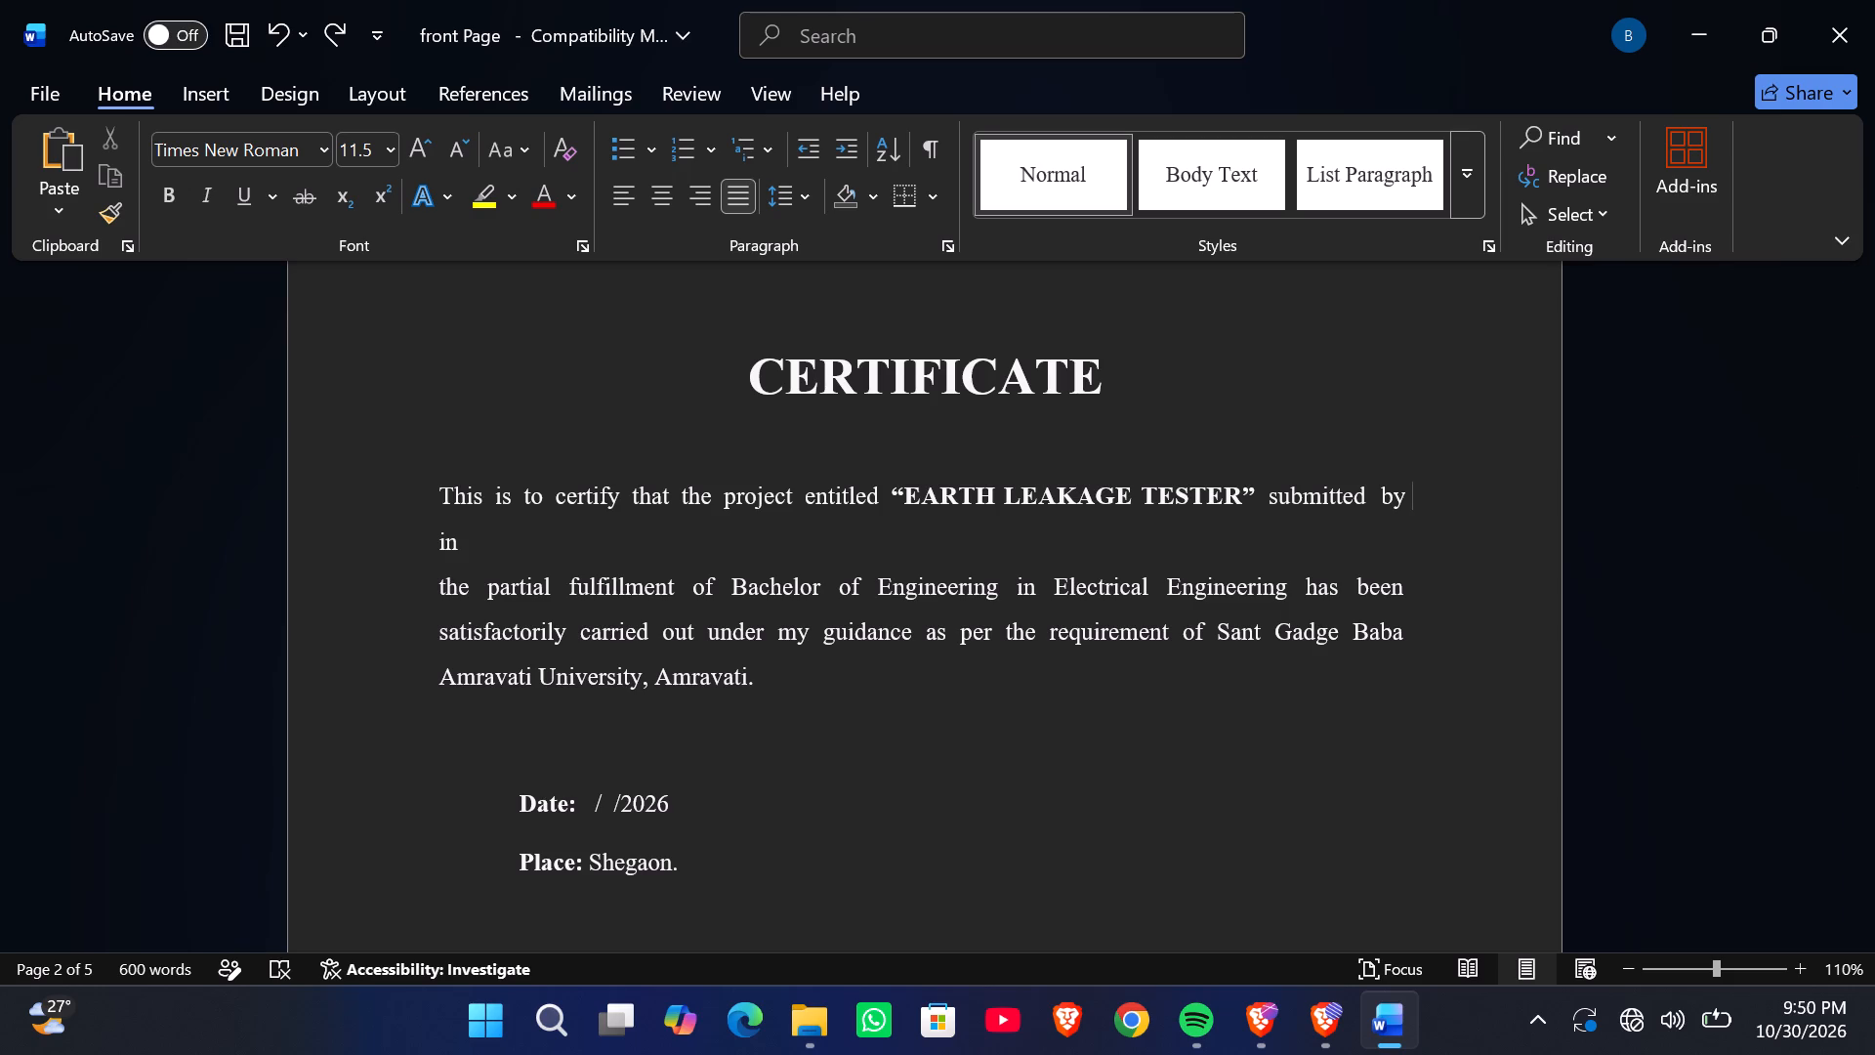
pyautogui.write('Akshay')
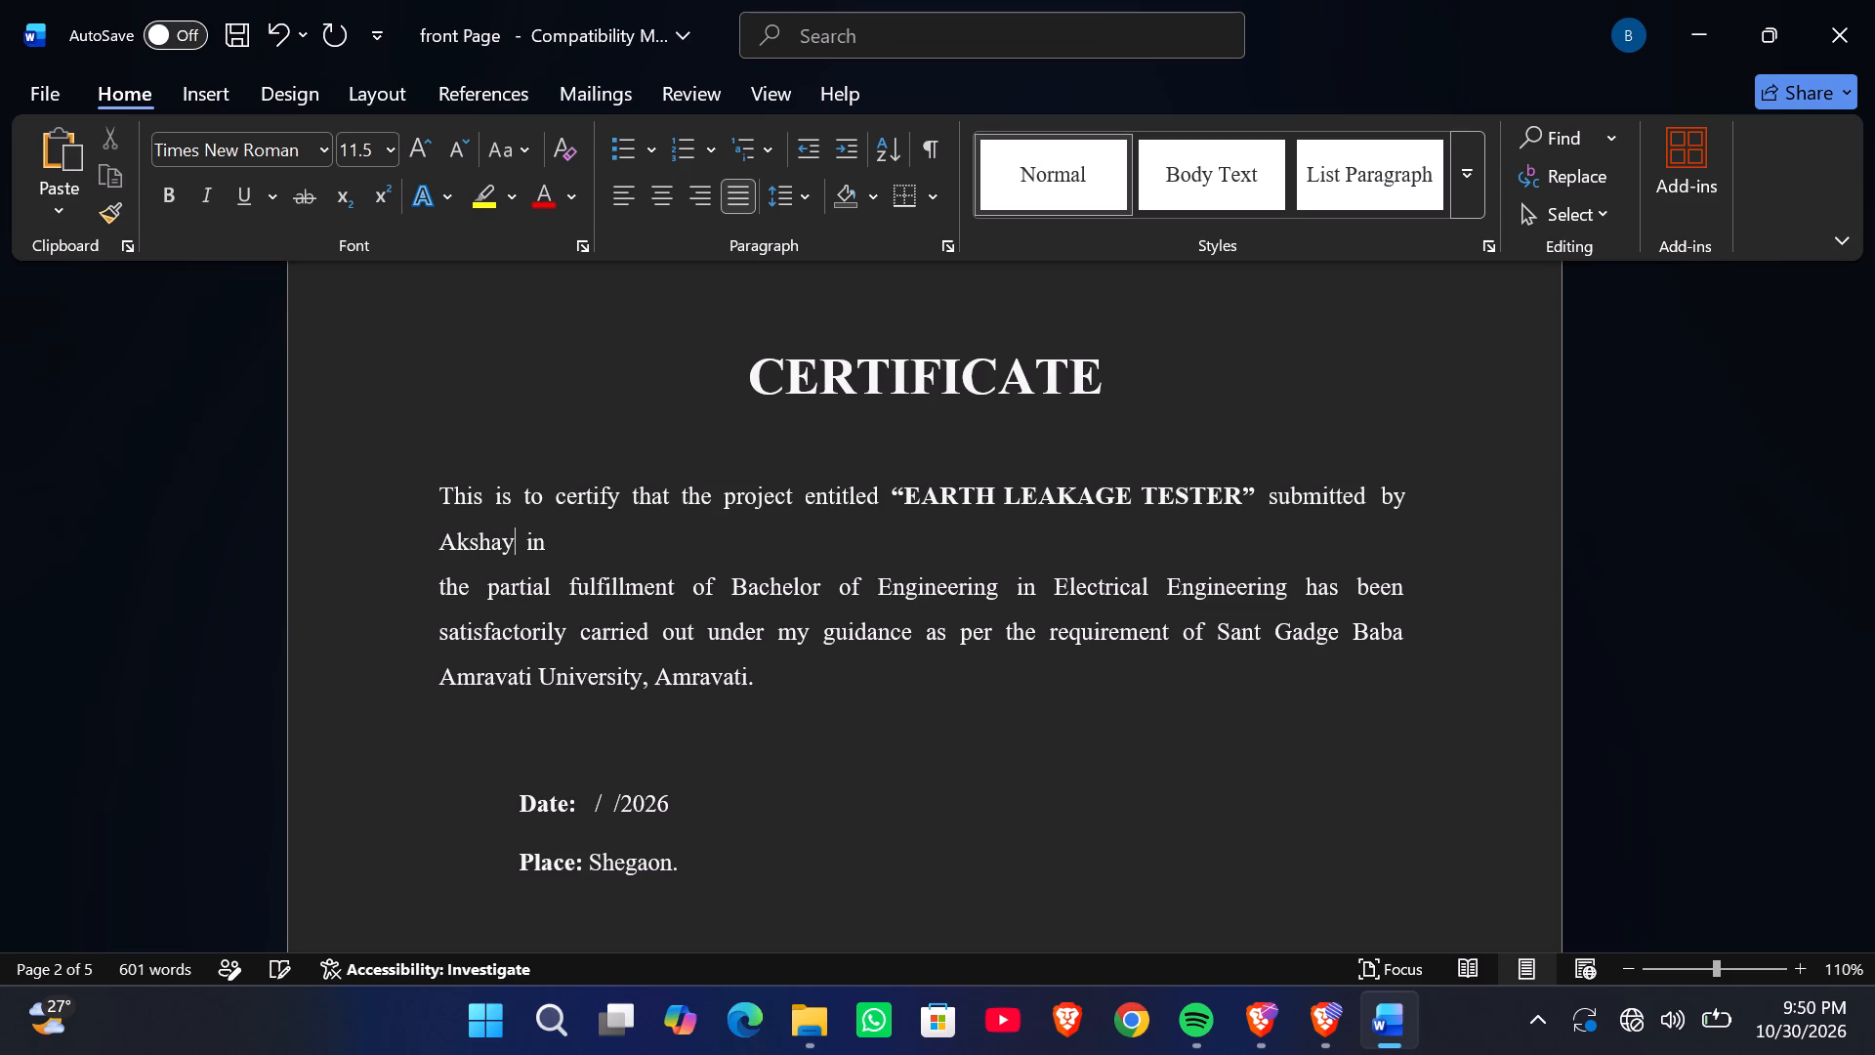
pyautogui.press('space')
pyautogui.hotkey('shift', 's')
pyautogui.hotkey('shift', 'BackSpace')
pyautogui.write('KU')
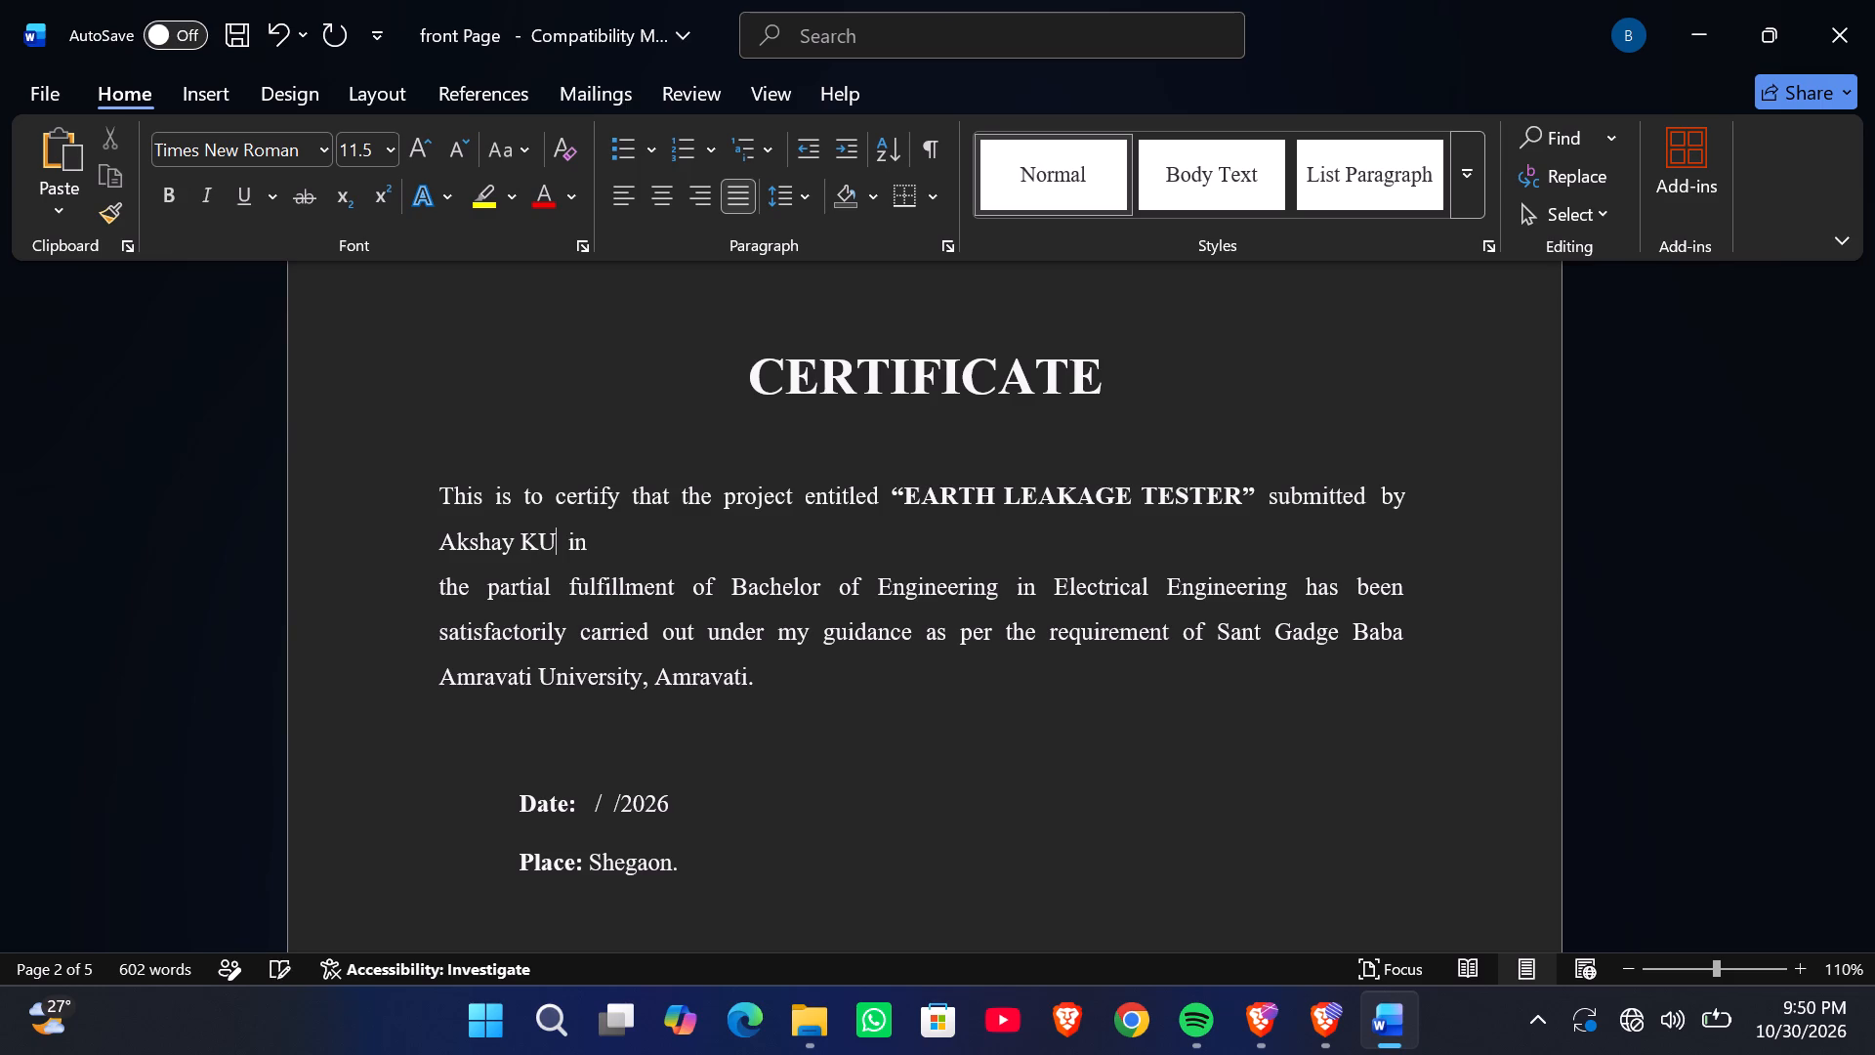
# Complete the first student's surname after "submitted by" in the Certificate paragraph, correcting its spelling and adding a comma after the name.
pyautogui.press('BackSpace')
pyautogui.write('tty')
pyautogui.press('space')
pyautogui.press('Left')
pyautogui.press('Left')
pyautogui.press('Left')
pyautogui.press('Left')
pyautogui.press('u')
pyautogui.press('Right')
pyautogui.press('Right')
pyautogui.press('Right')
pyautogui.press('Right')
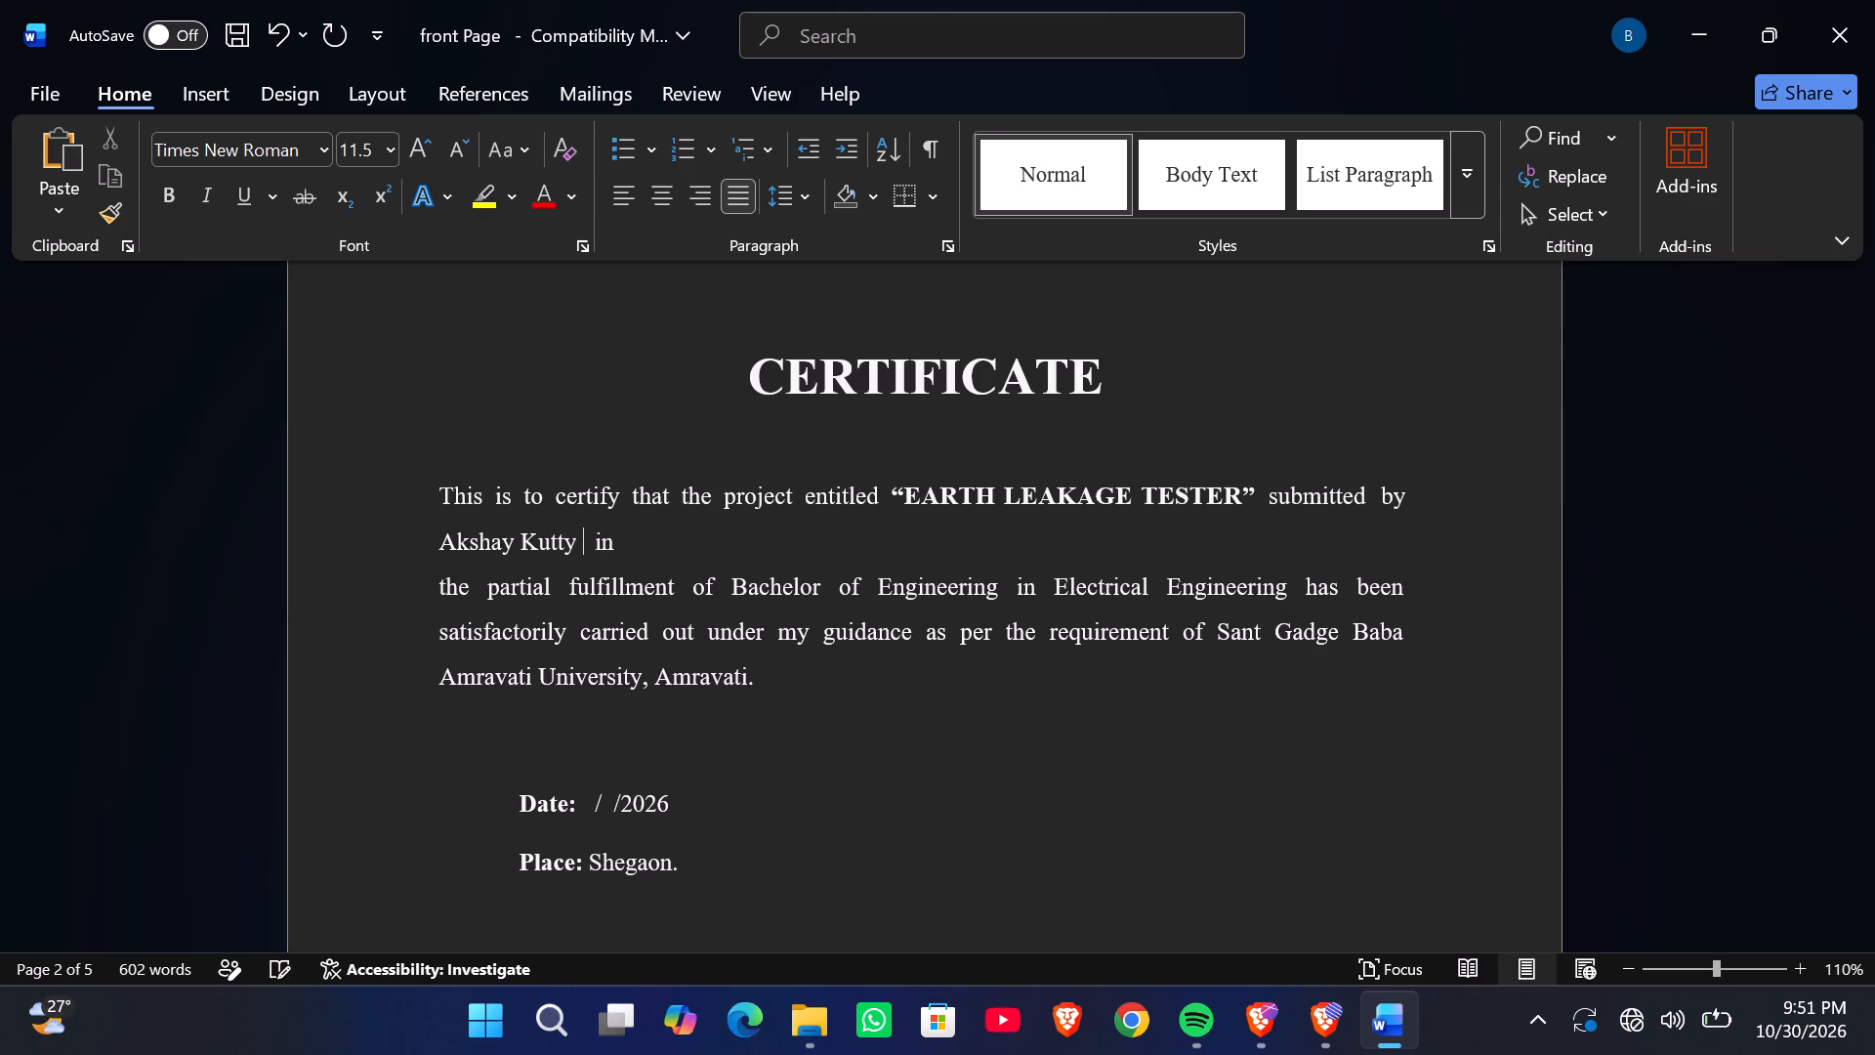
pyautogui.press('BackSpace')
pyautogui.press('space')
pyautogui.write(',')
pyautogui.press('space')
# Add the second student's full name followed by a comma after the first student's name in the Certificate paragraph.
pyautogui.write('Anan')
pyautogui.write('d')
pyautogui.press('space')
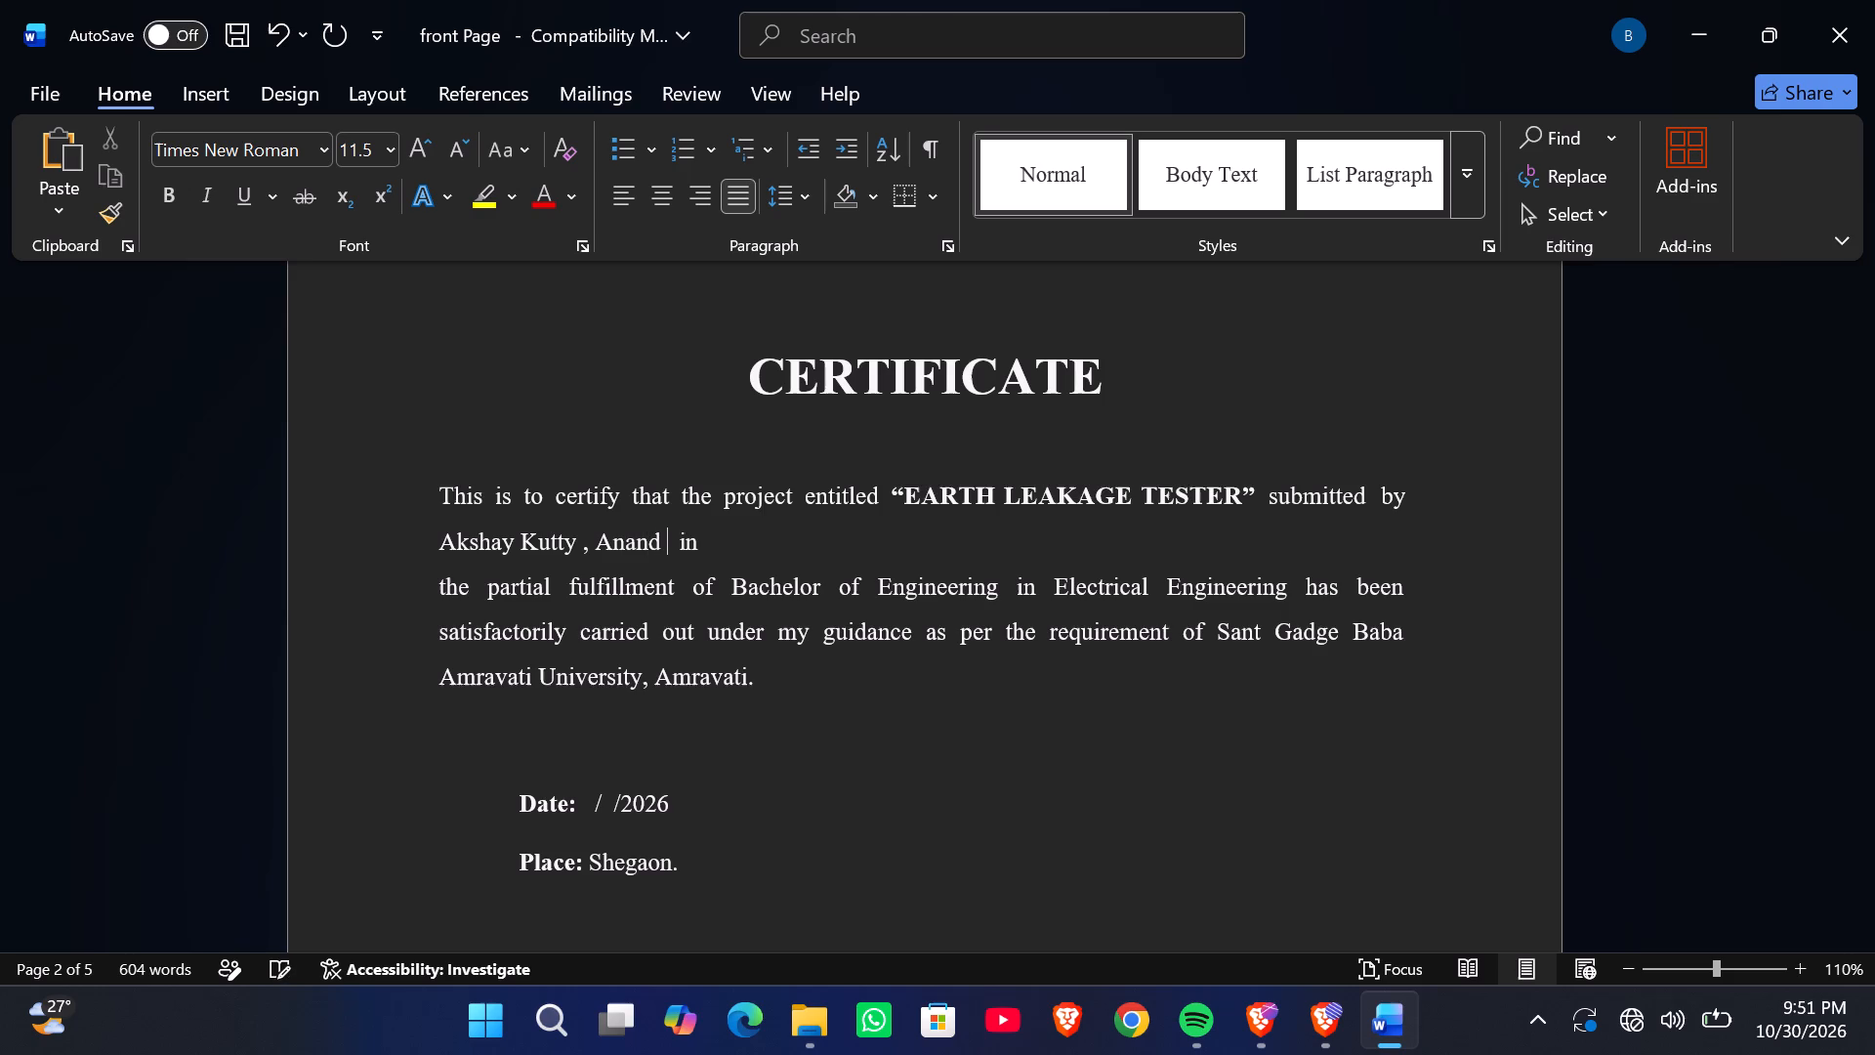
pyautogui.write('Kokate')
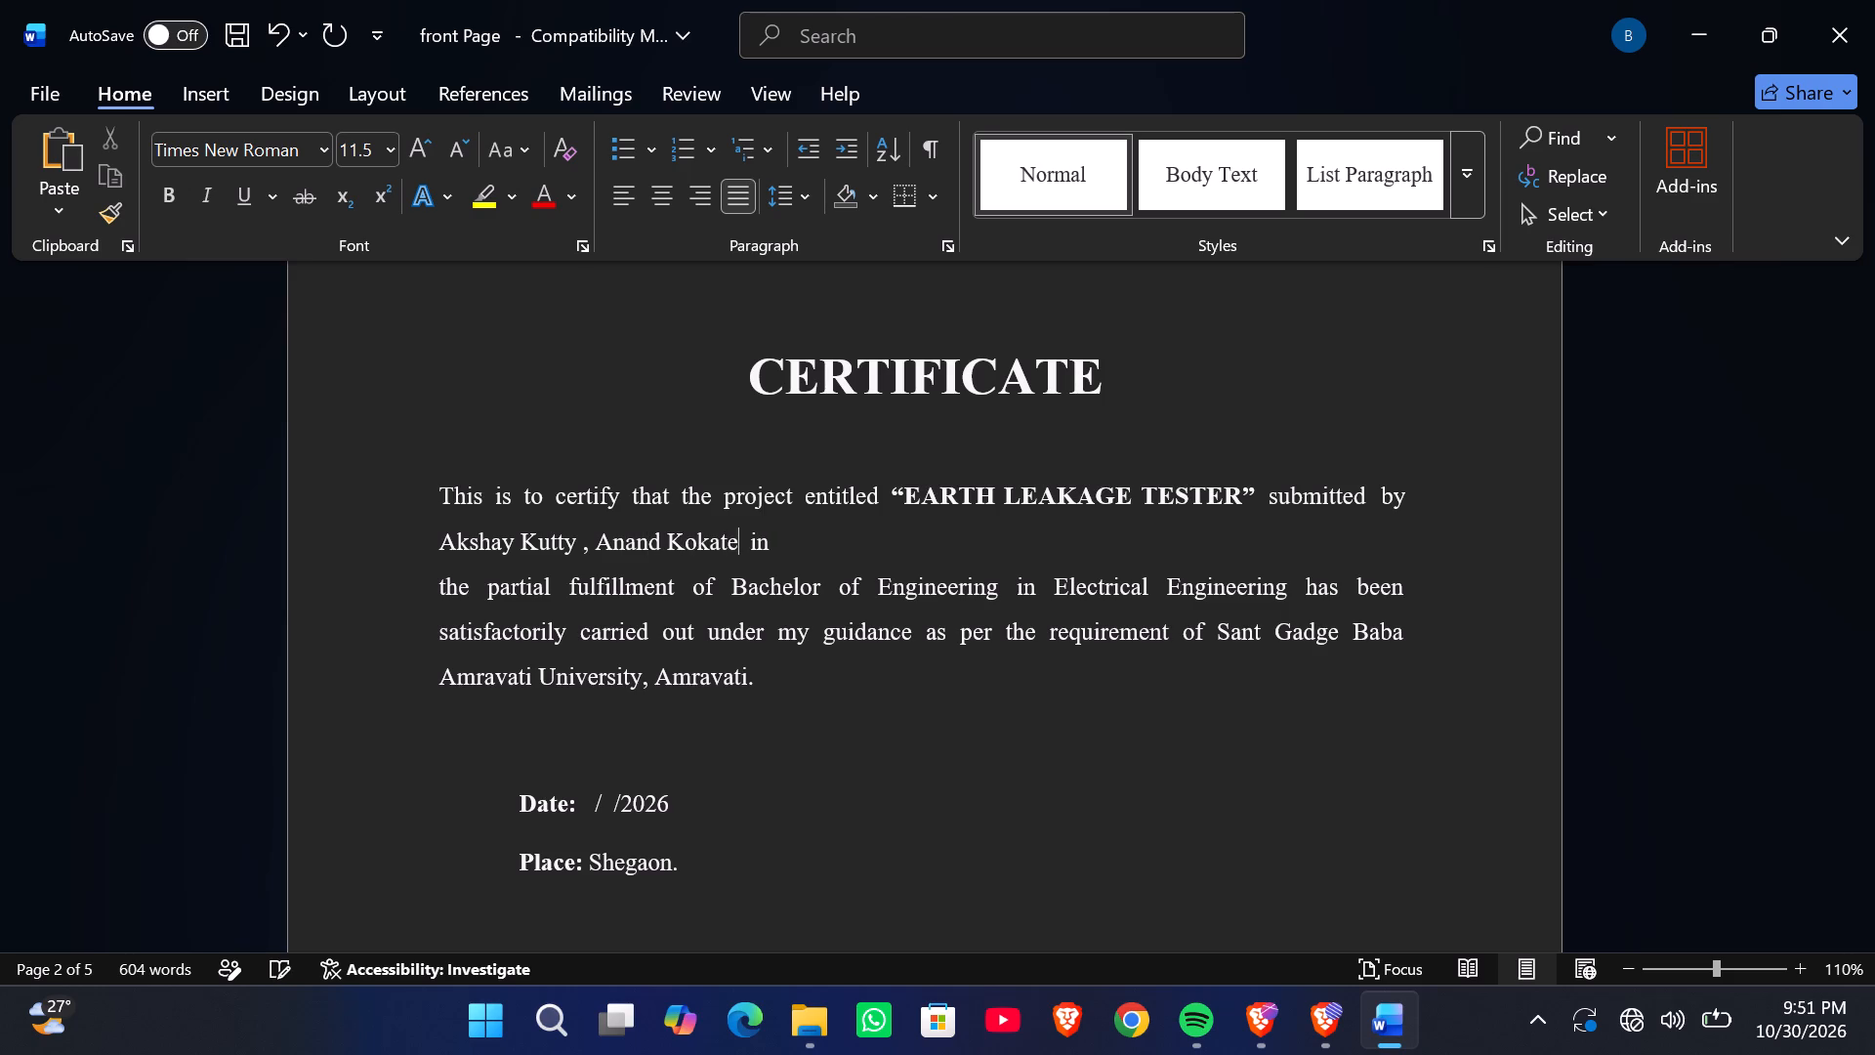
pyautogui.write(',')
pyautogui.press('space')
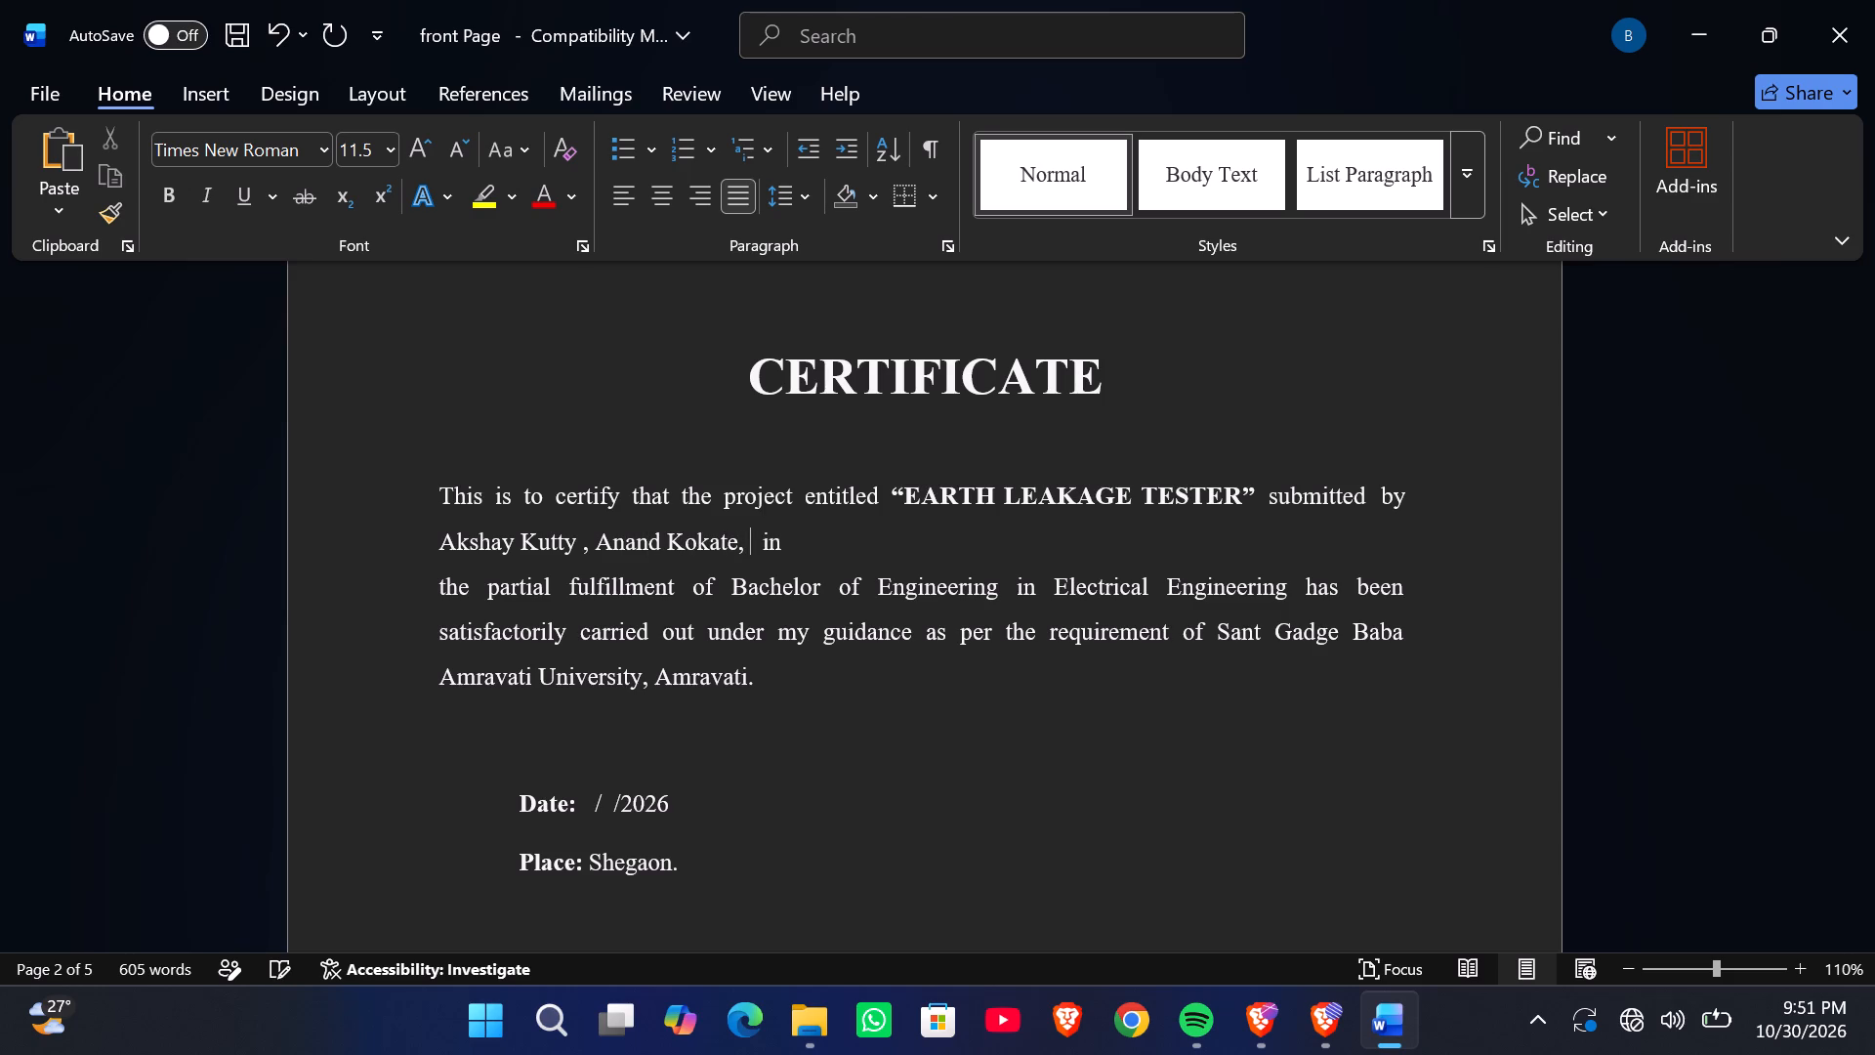
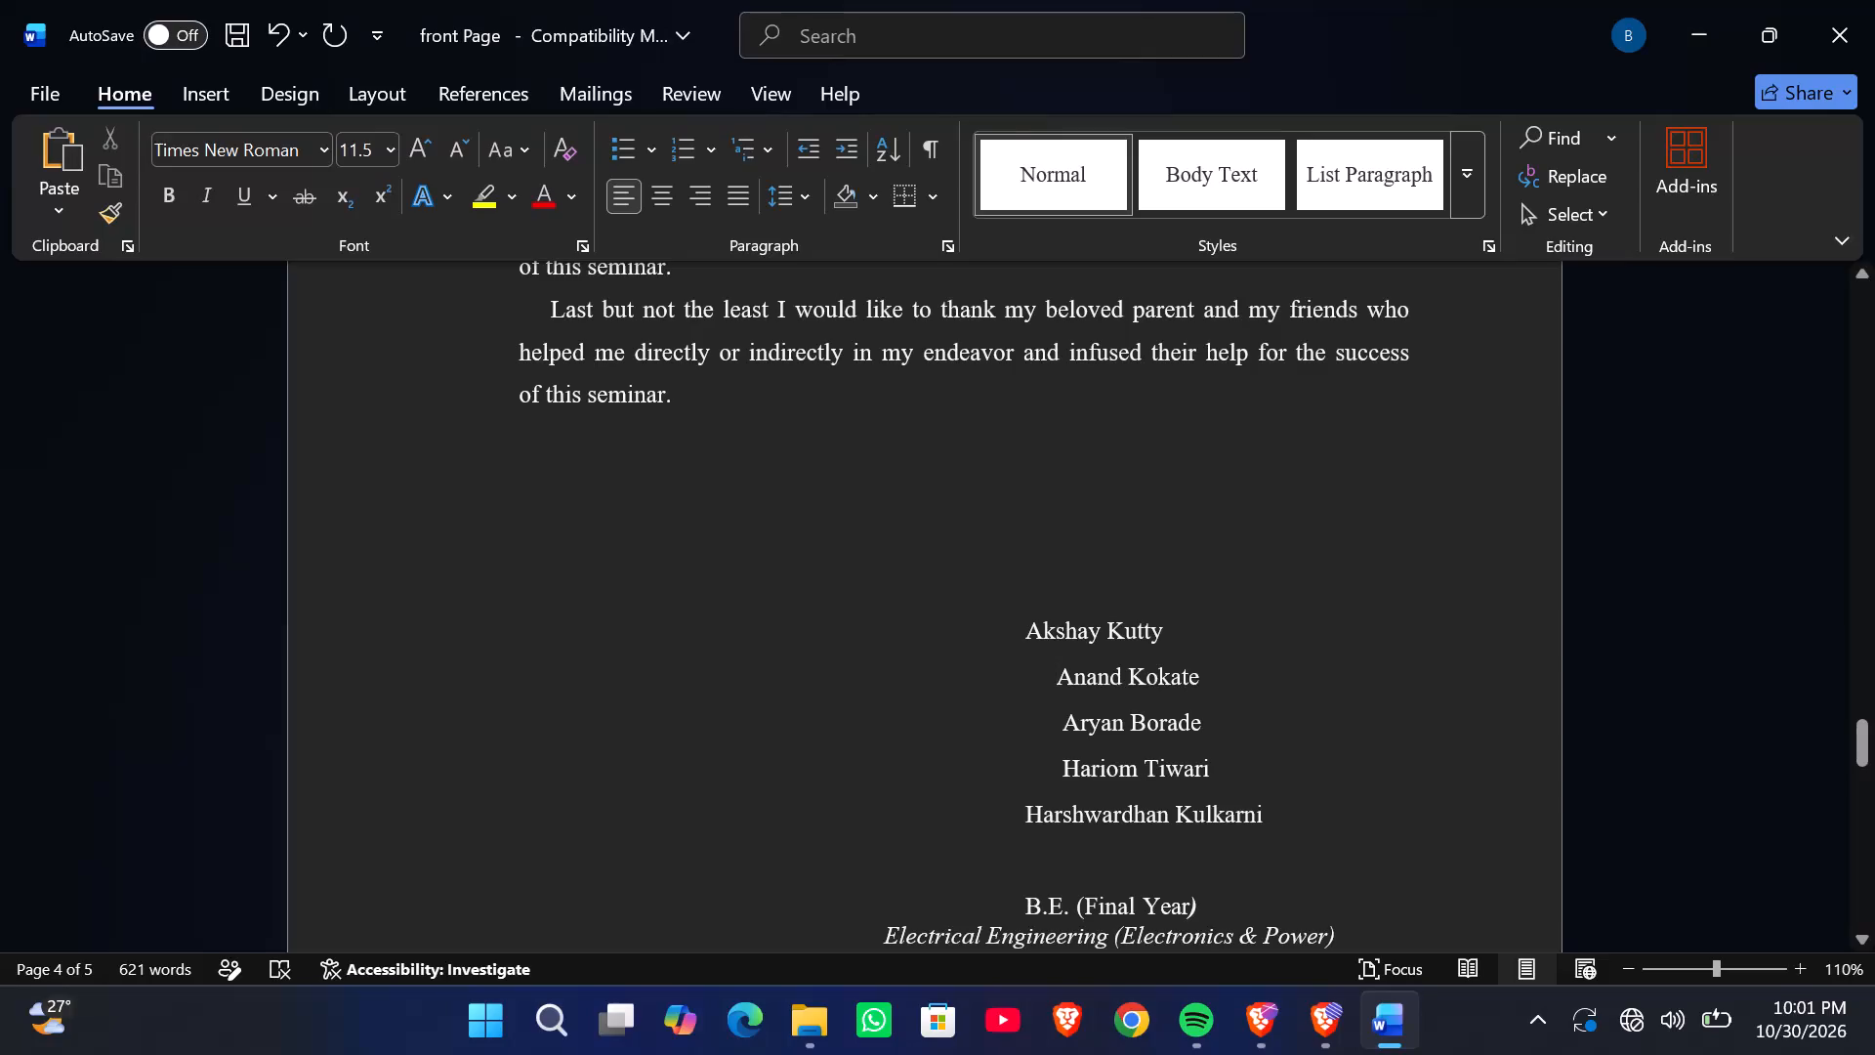
# Indent the first two student names below the closing thanks paragraph to align with the third and fourth names.
pyautogui.click(1013, 632)
pyautogui.press('space')
pyautogui.press('space')
pyautogui.press('space')
pyautogui.press('space')
pyautogui.press('space')
pyautogui.press('space')
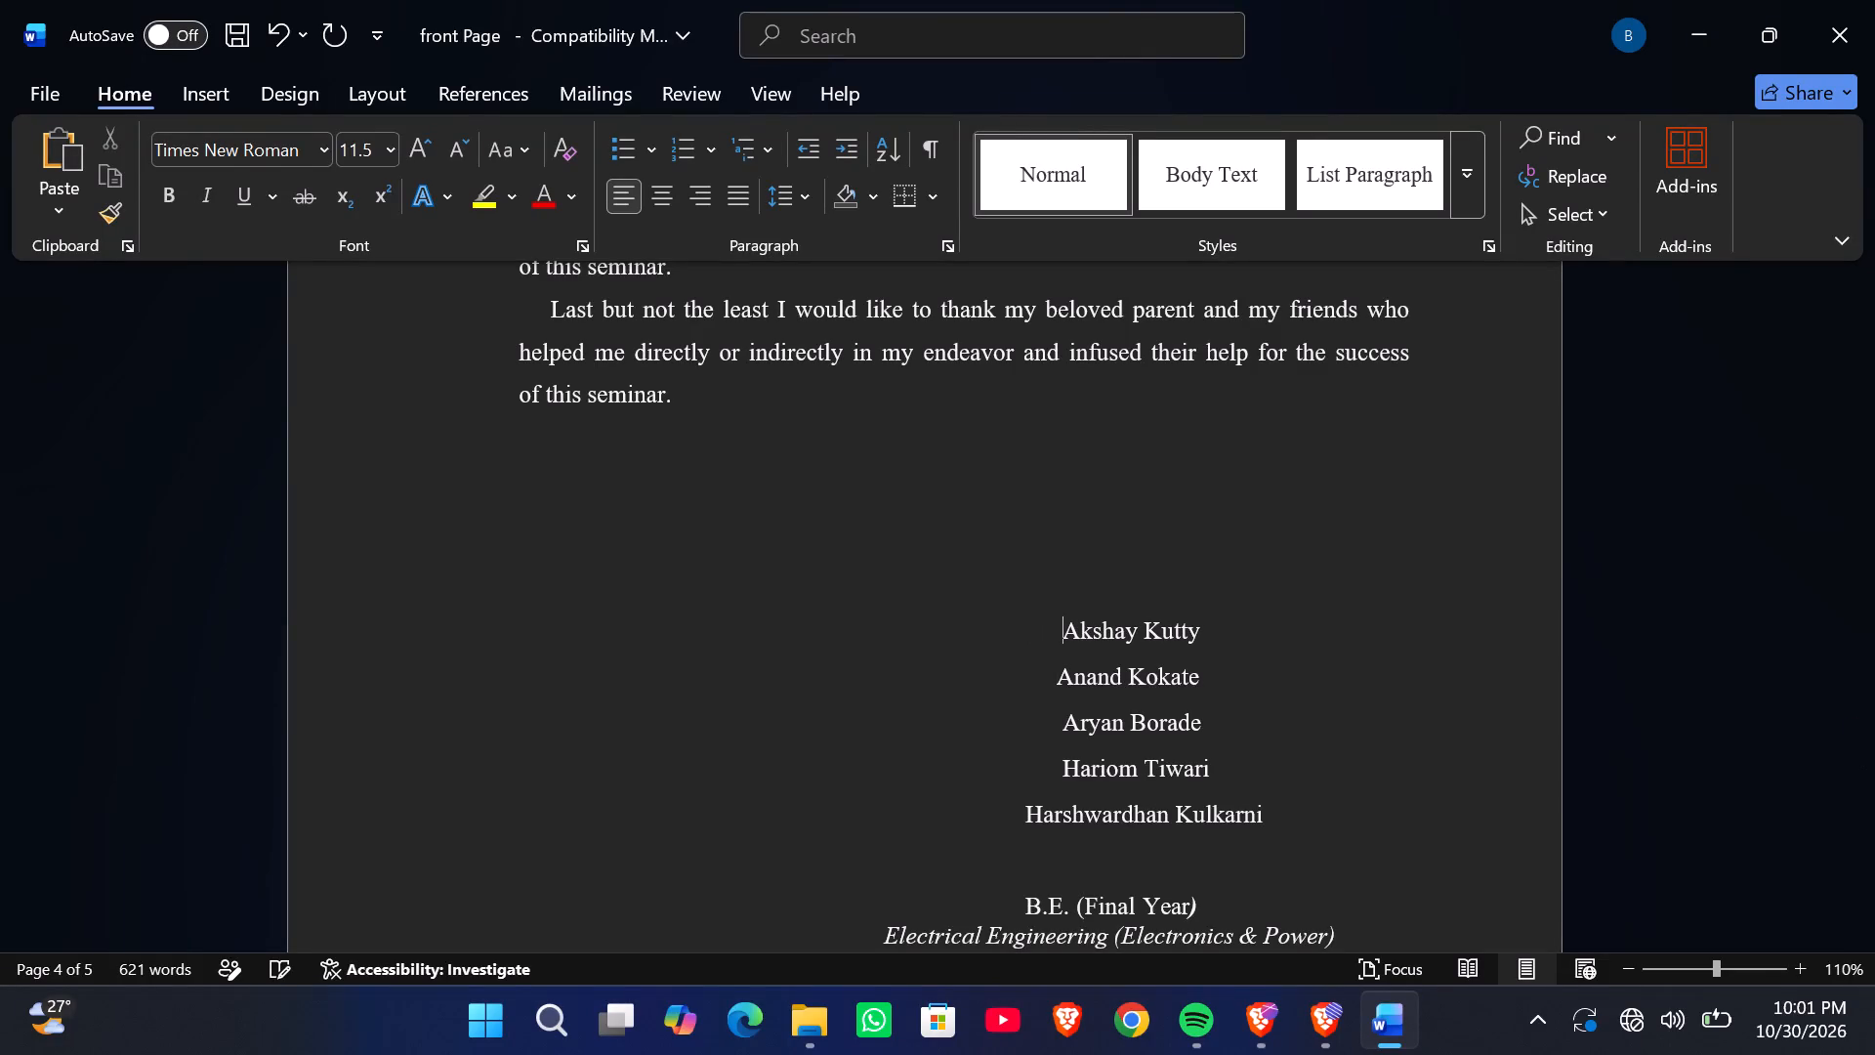
pyautogui.click(1048, 673)
pyautogui.press('space')
# Replace "Final" with "Second" in the B.E. year line below the student names.
pyautogui.scroll(-1, 1068, 778)
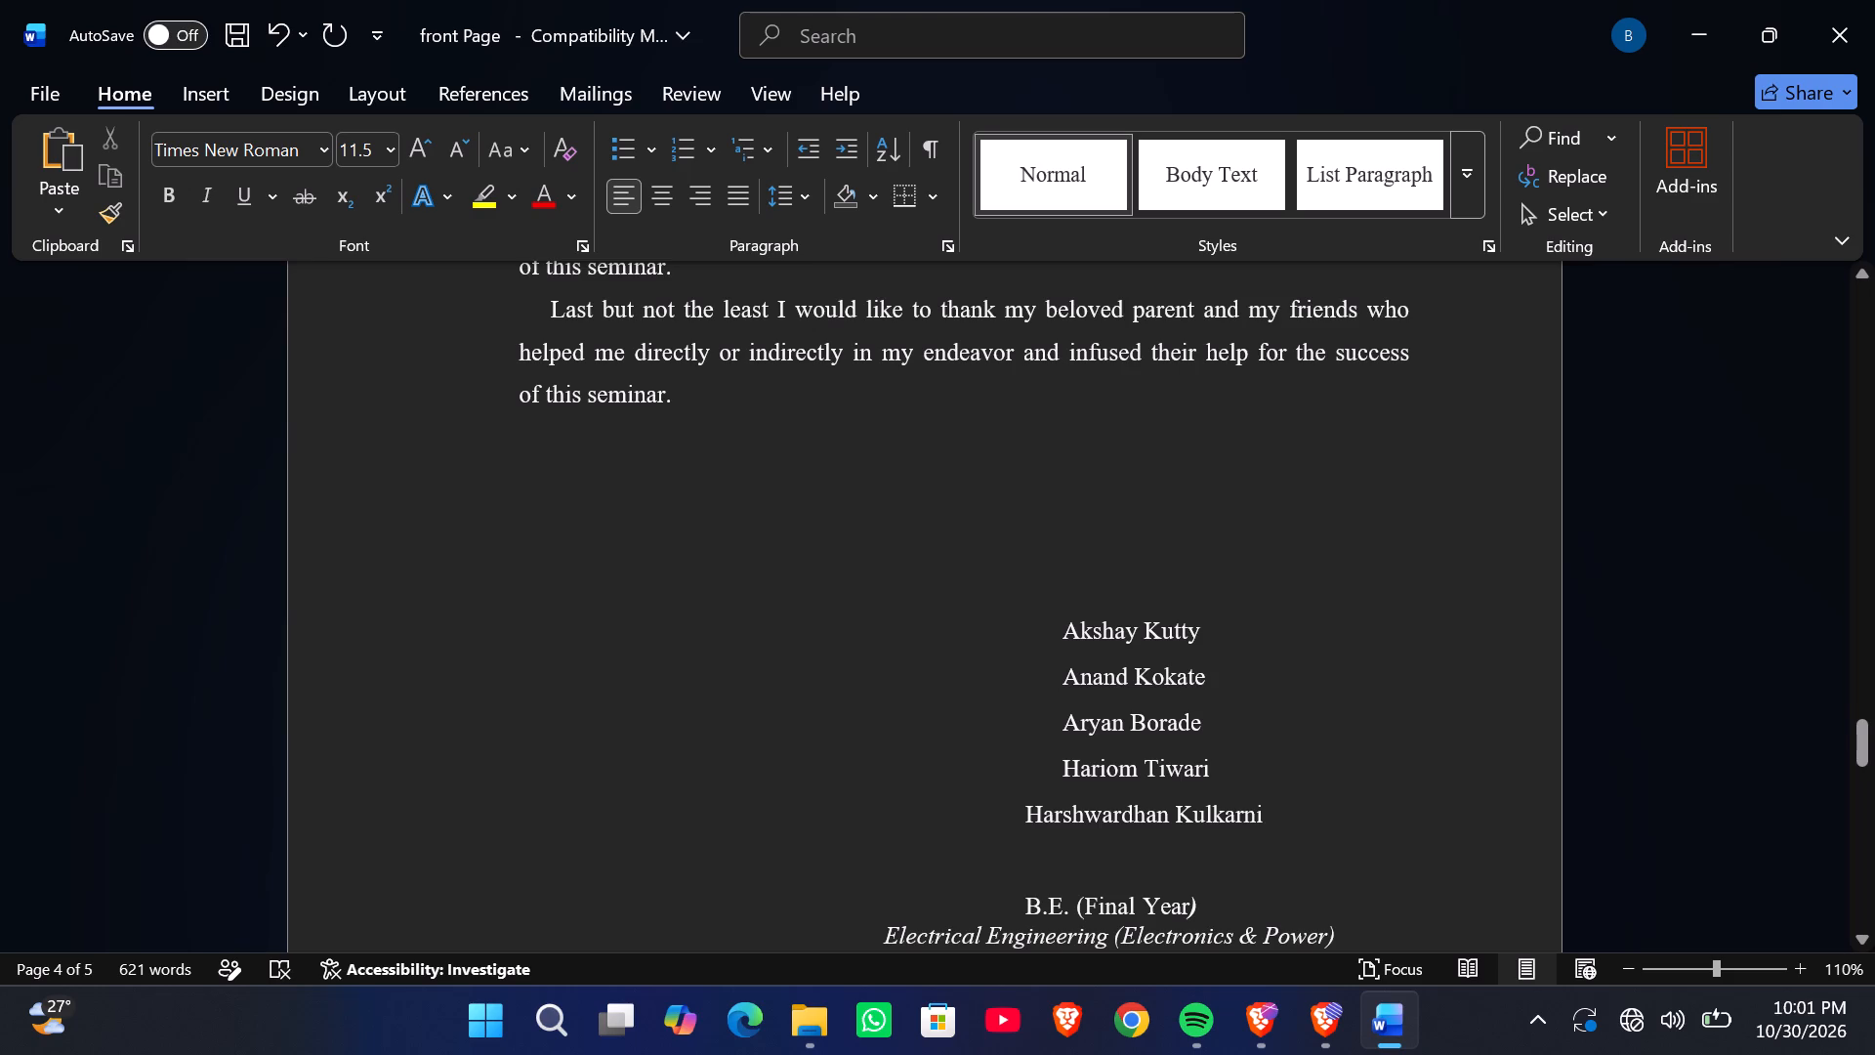
pyautogui.scroll(-2, 1068, 778)
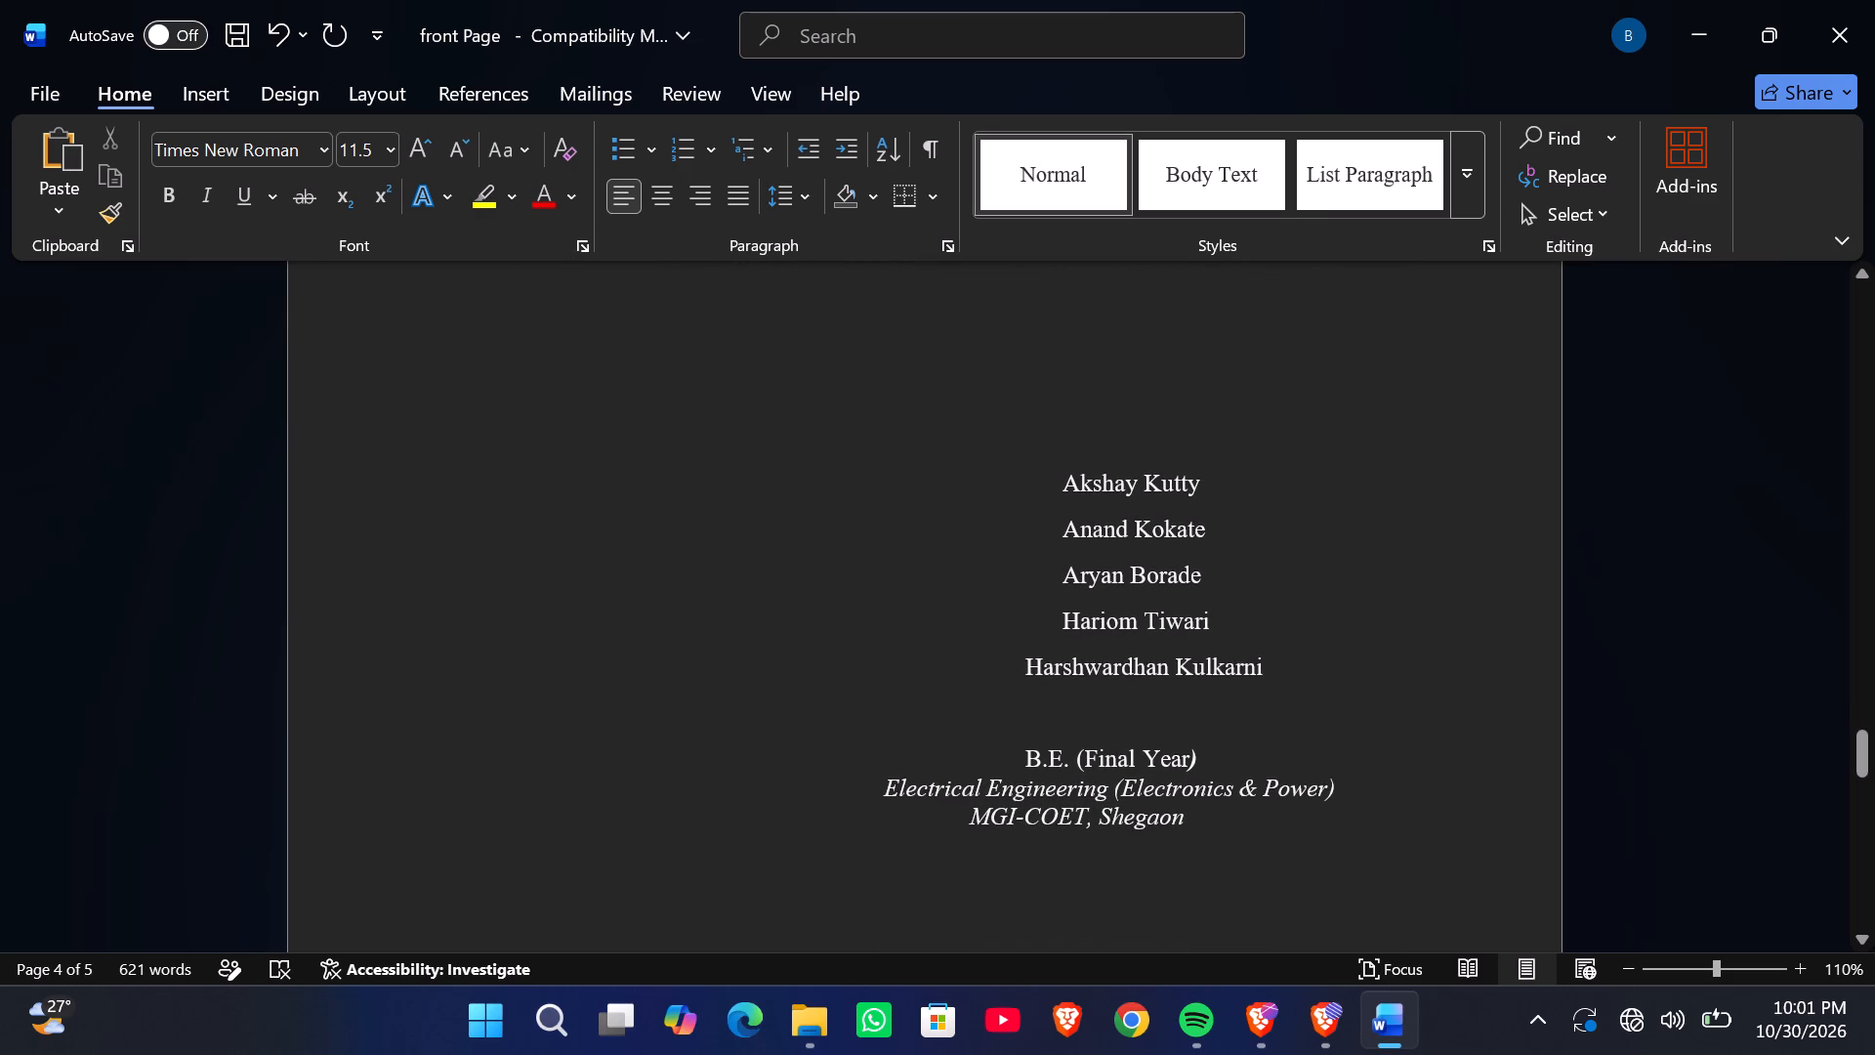
pyautogui.click(1133, 751)
pyautogui.hotkey('ctrl', 'BackSpace')
pyautogui.write('Second')
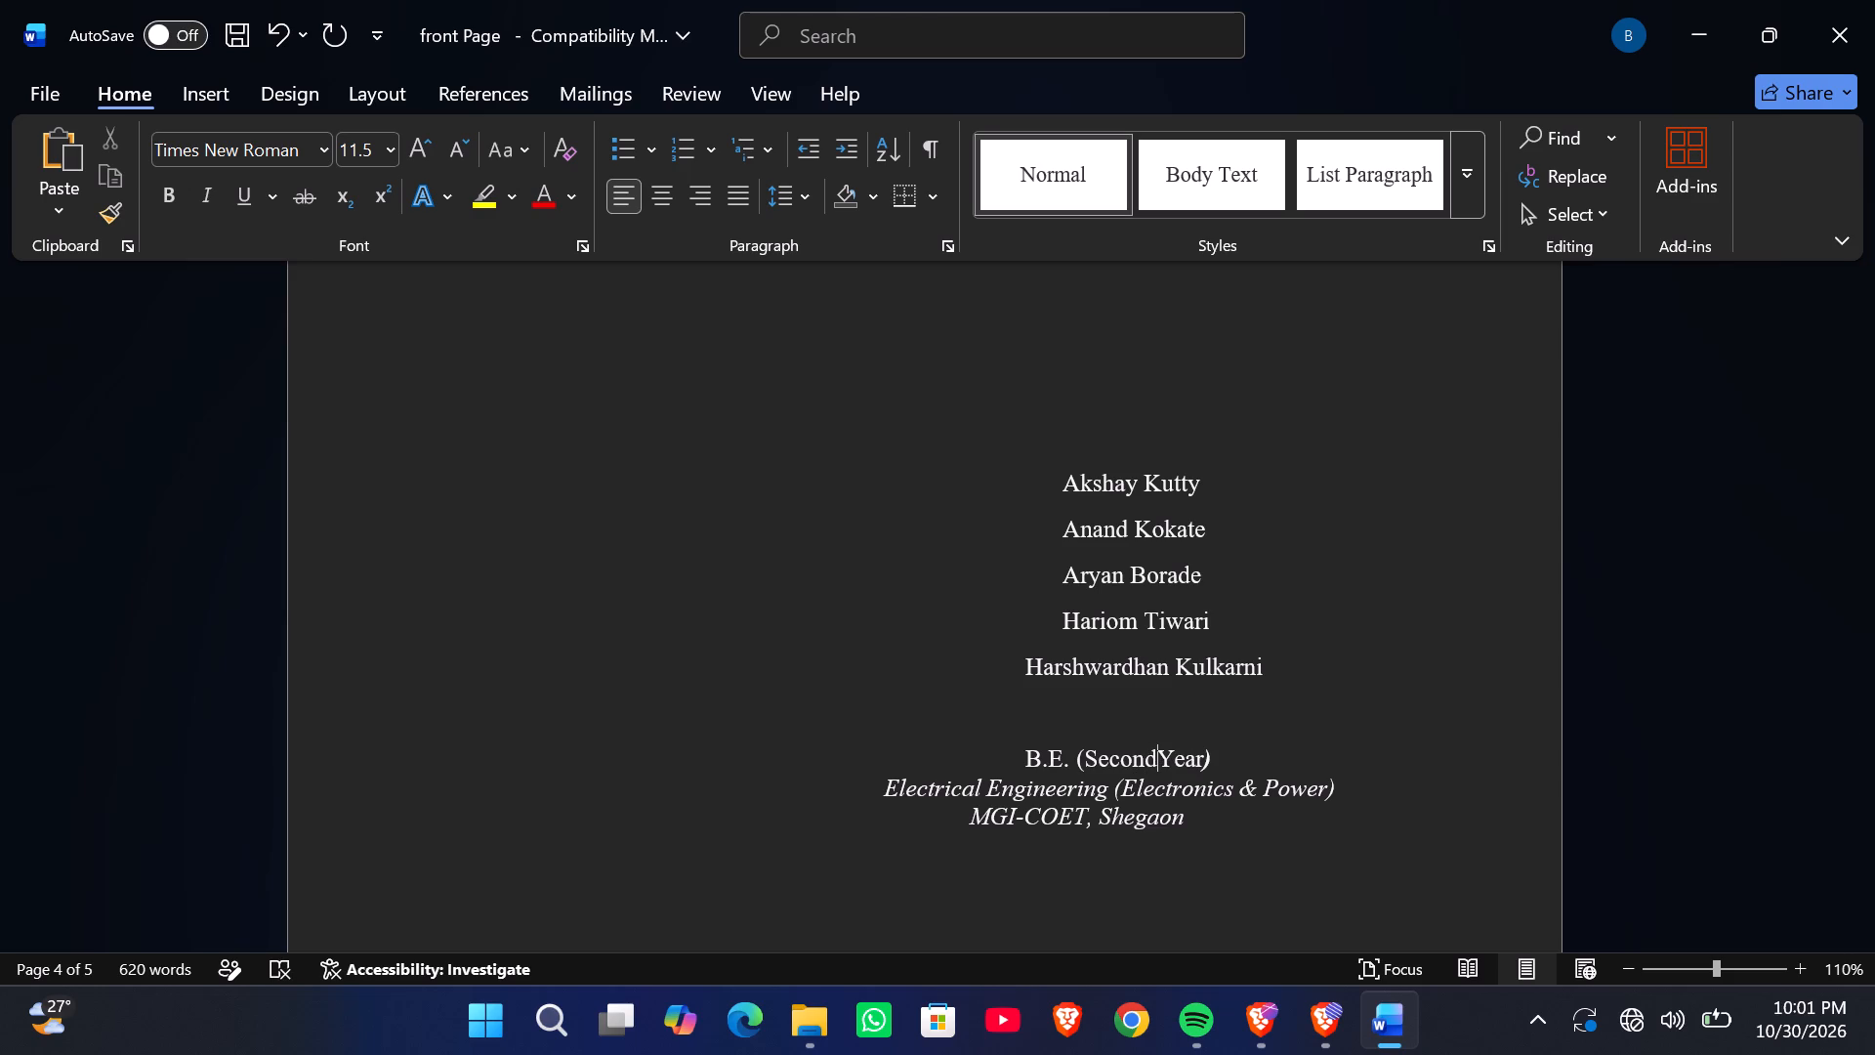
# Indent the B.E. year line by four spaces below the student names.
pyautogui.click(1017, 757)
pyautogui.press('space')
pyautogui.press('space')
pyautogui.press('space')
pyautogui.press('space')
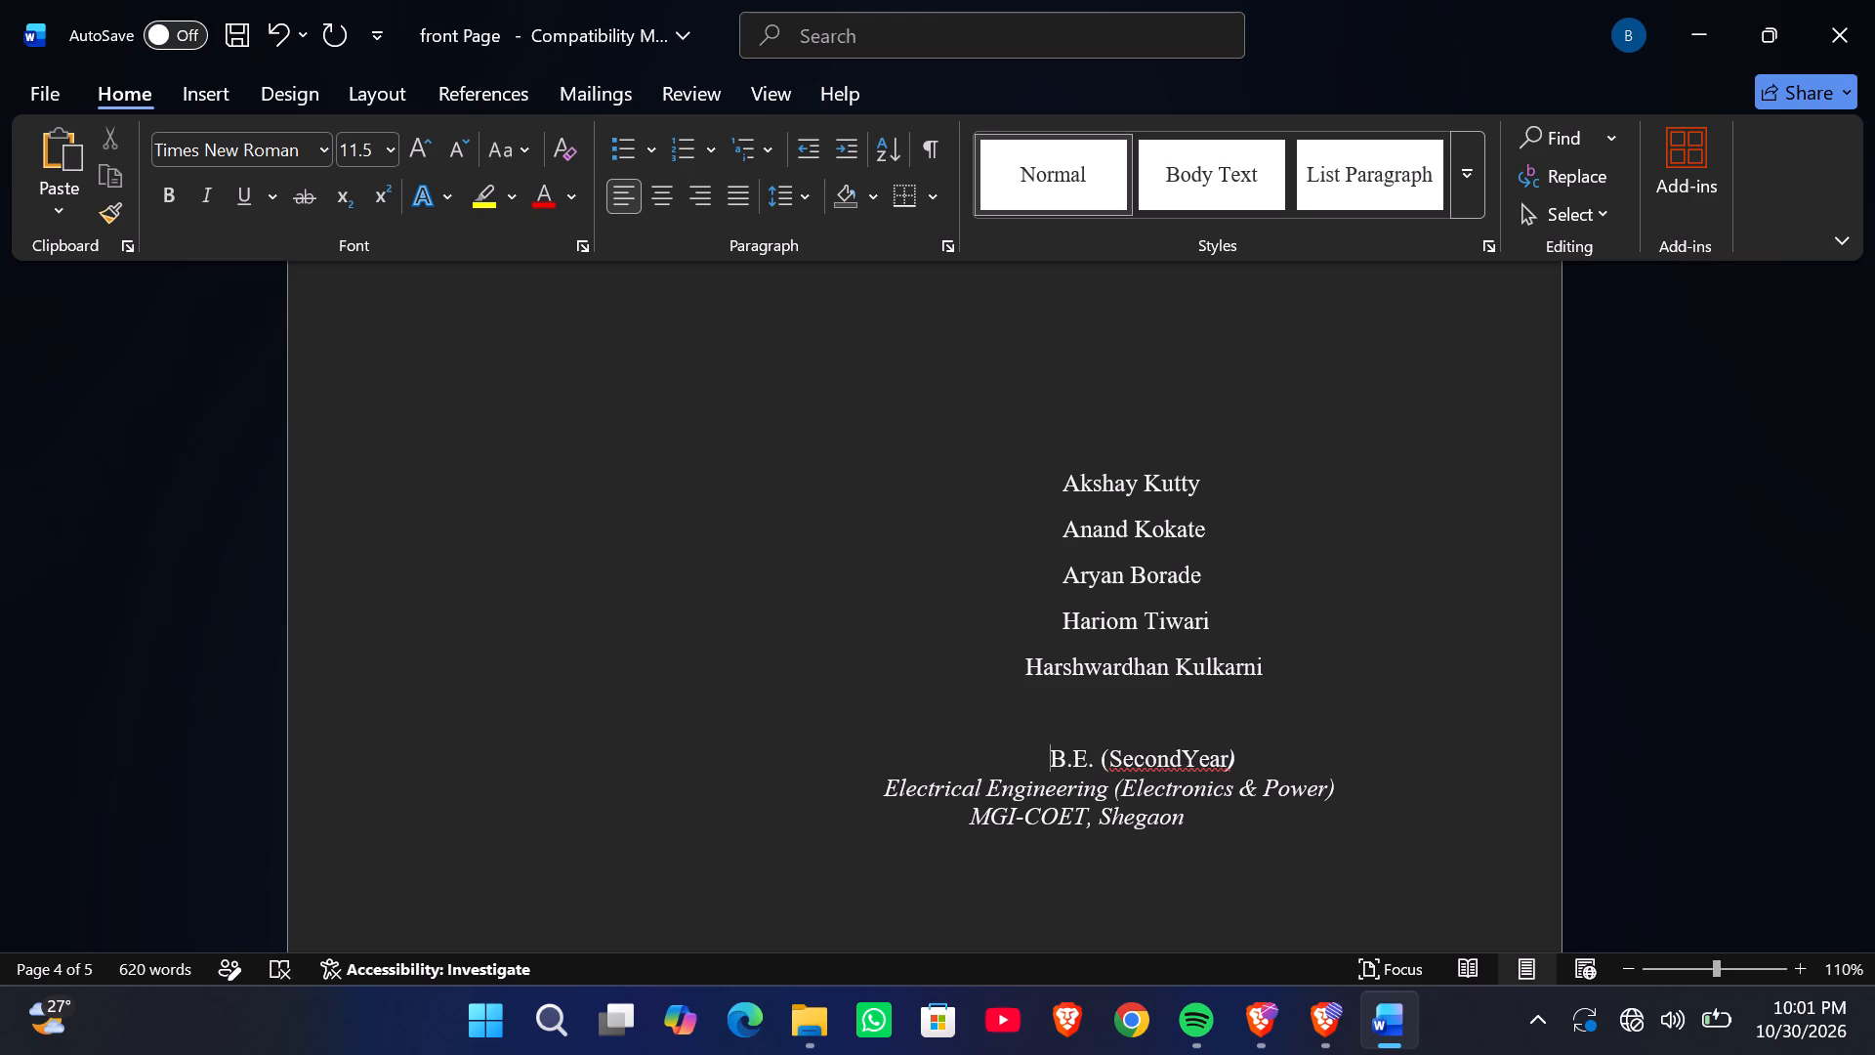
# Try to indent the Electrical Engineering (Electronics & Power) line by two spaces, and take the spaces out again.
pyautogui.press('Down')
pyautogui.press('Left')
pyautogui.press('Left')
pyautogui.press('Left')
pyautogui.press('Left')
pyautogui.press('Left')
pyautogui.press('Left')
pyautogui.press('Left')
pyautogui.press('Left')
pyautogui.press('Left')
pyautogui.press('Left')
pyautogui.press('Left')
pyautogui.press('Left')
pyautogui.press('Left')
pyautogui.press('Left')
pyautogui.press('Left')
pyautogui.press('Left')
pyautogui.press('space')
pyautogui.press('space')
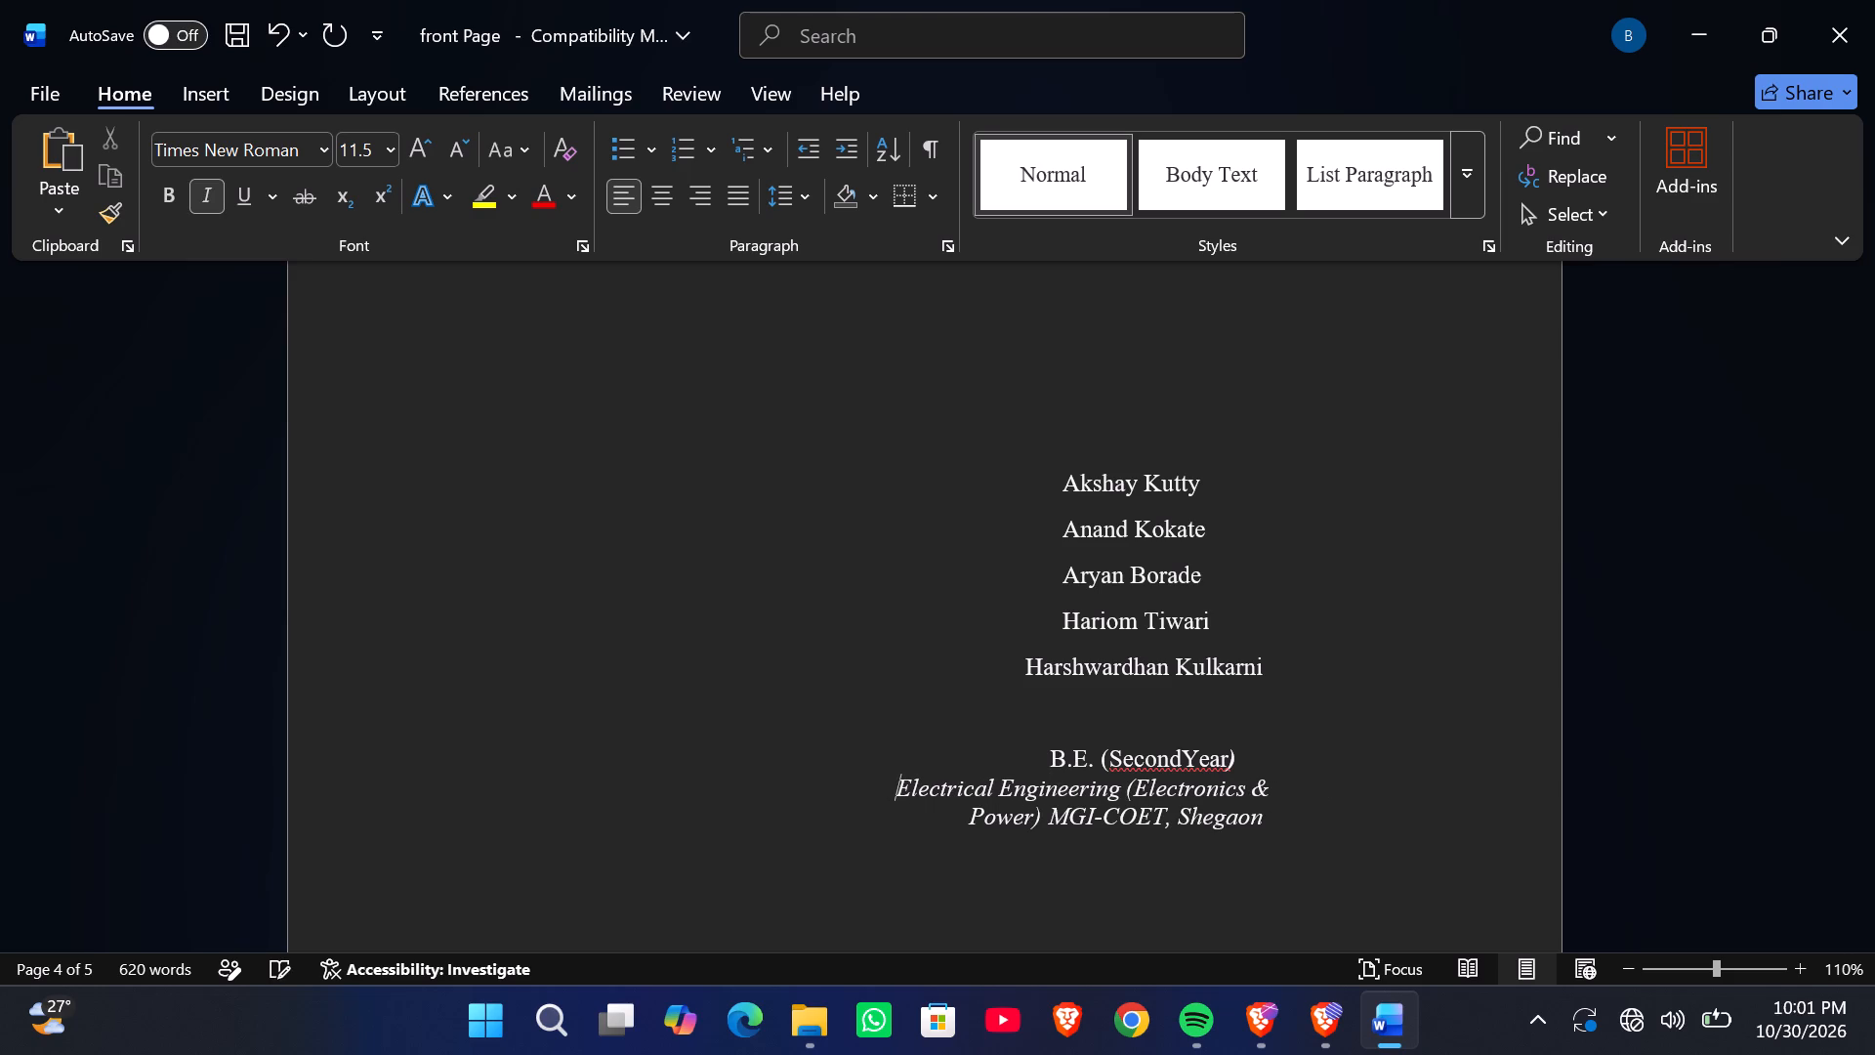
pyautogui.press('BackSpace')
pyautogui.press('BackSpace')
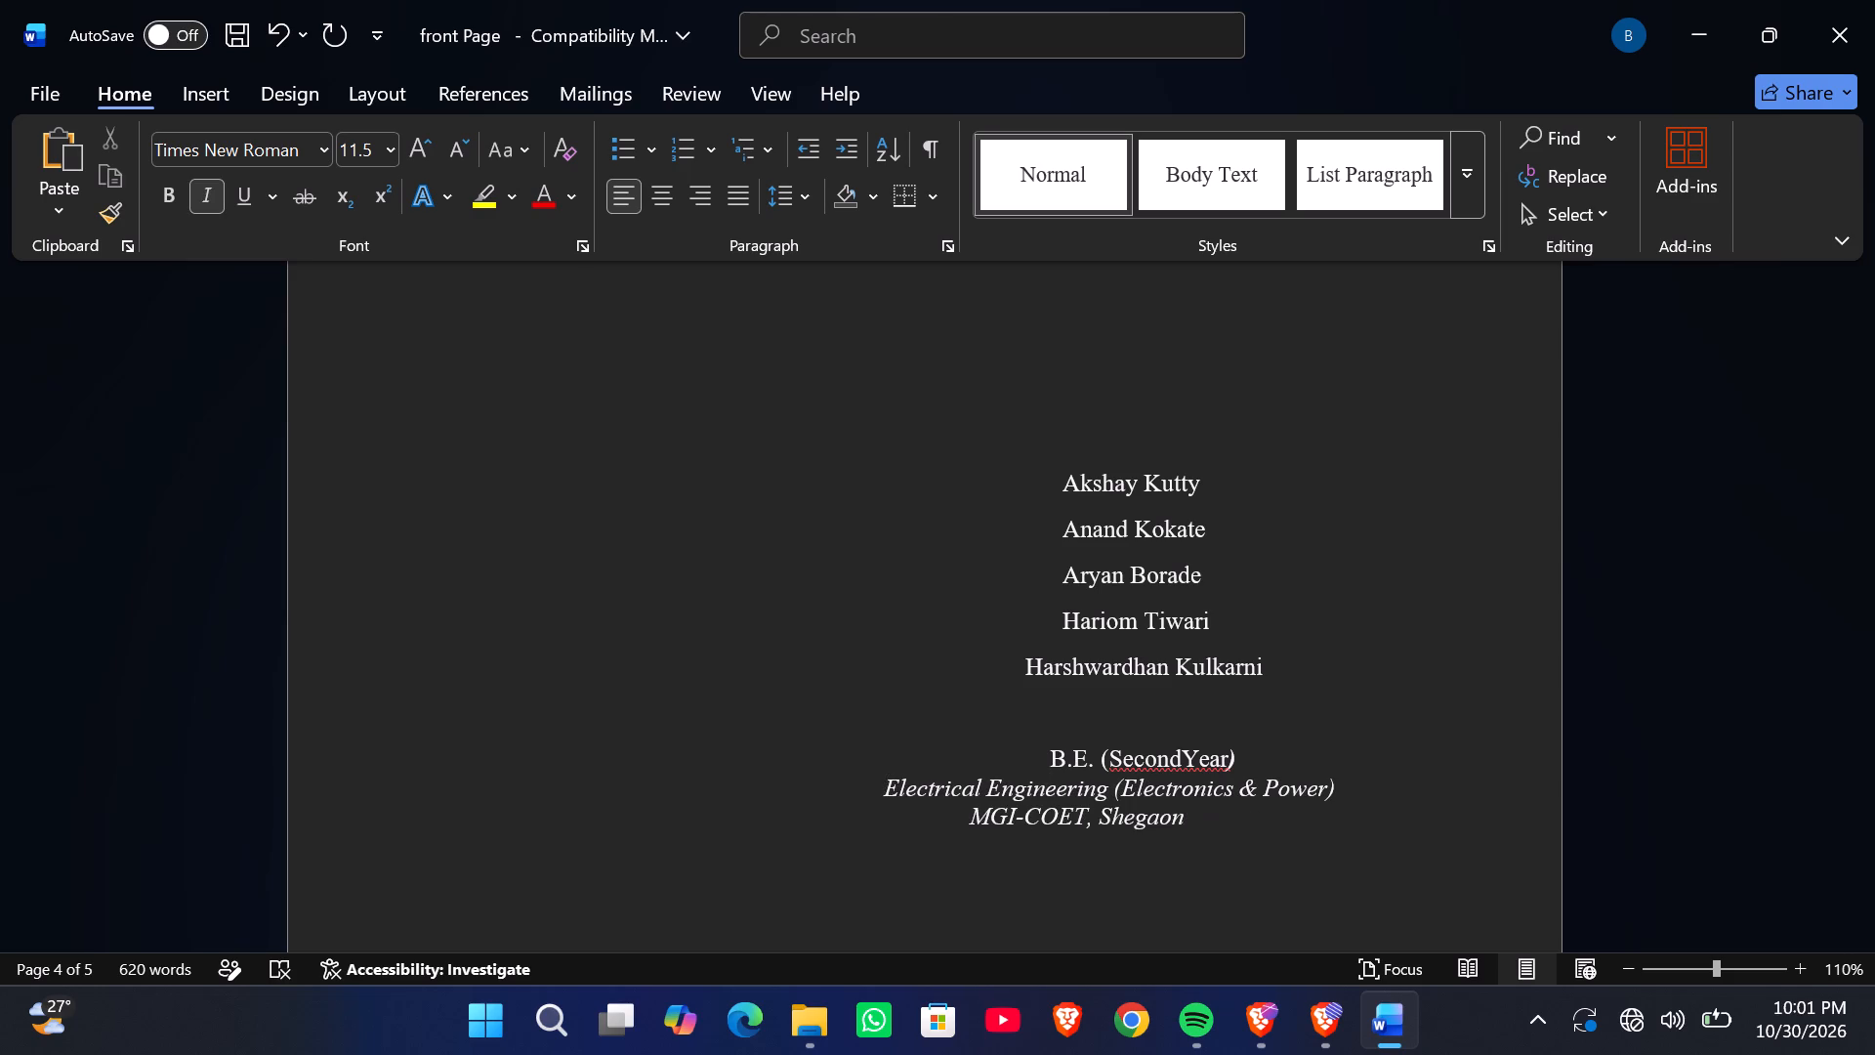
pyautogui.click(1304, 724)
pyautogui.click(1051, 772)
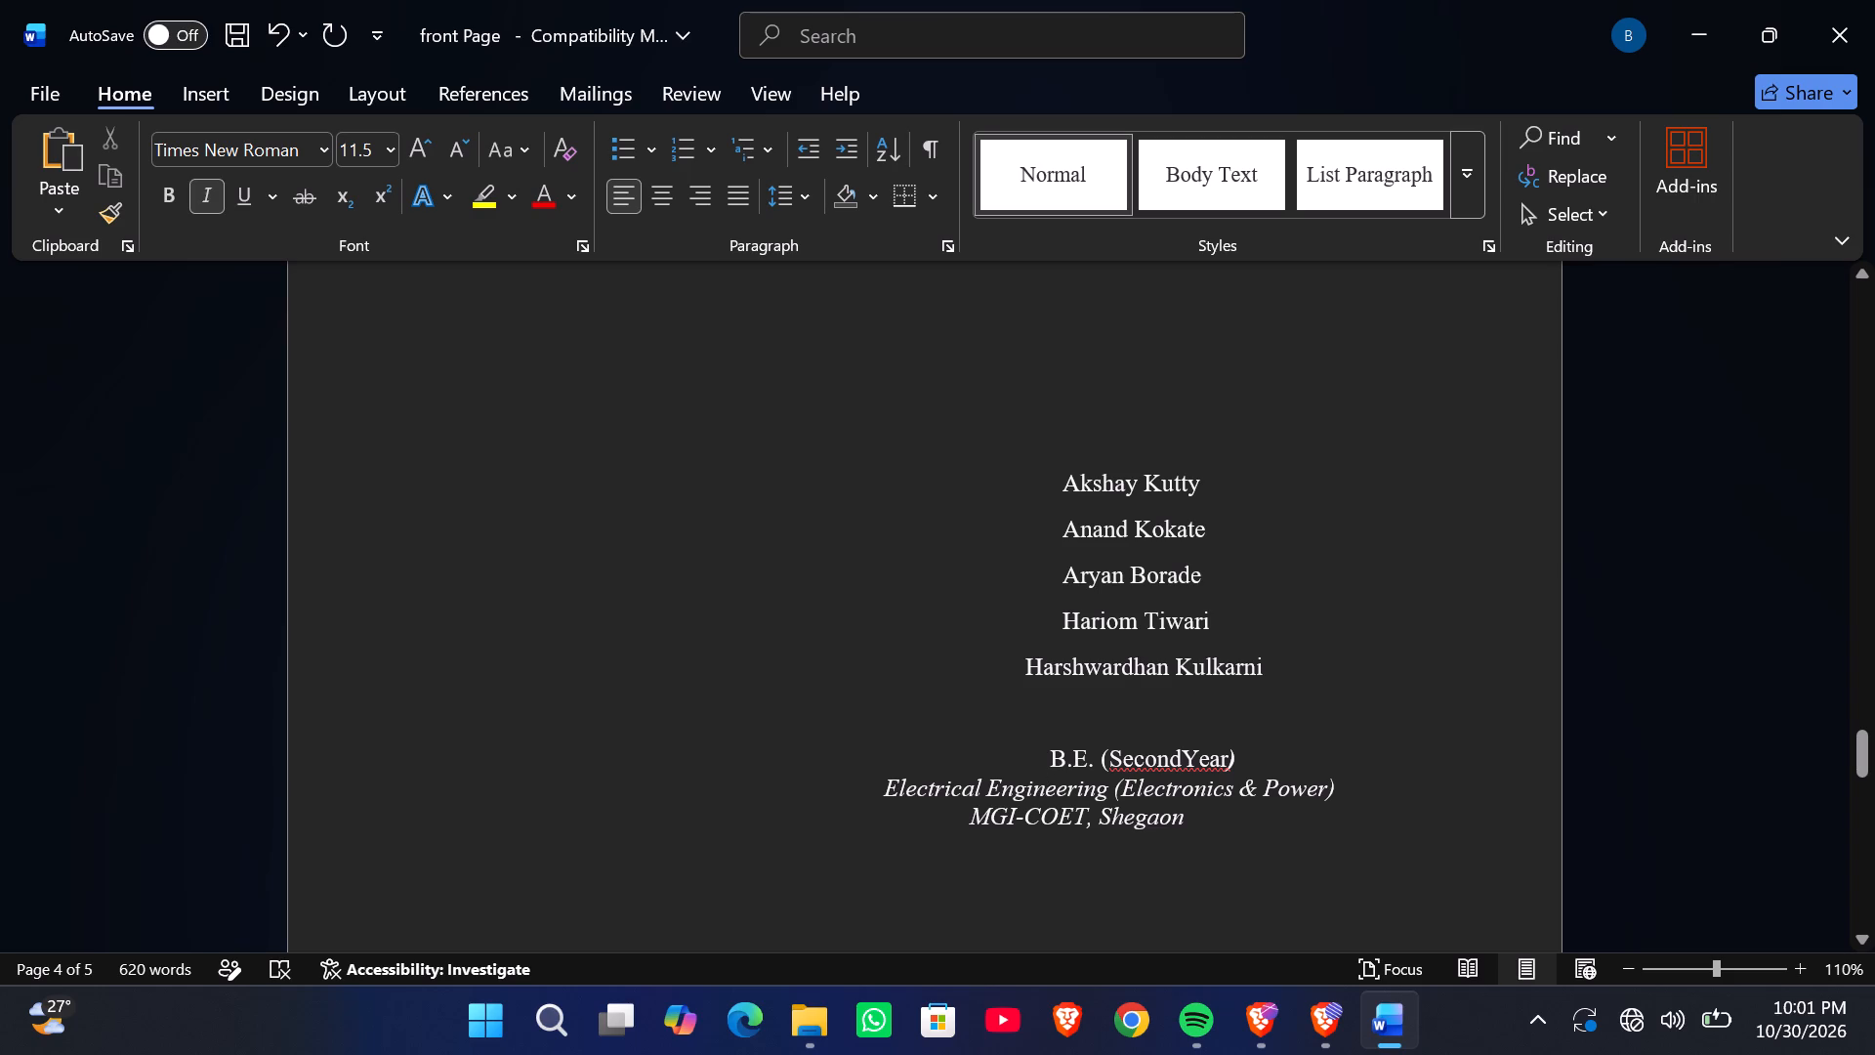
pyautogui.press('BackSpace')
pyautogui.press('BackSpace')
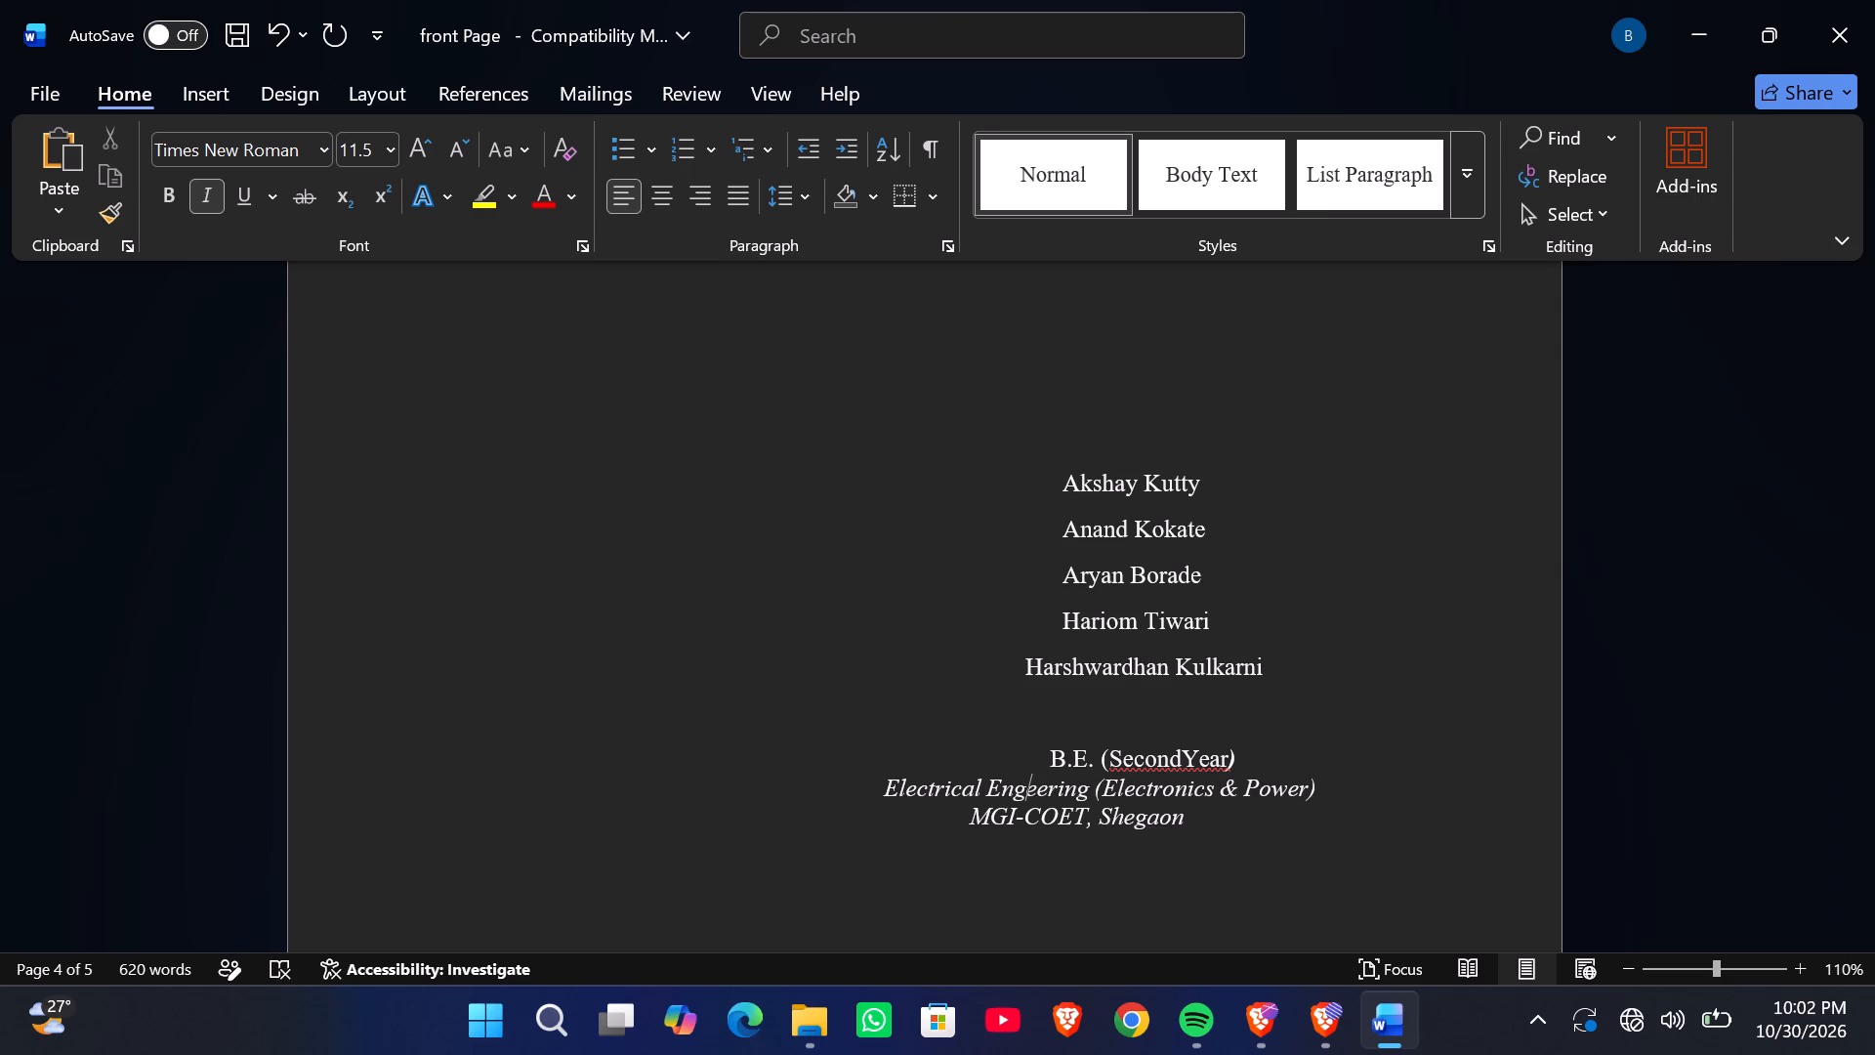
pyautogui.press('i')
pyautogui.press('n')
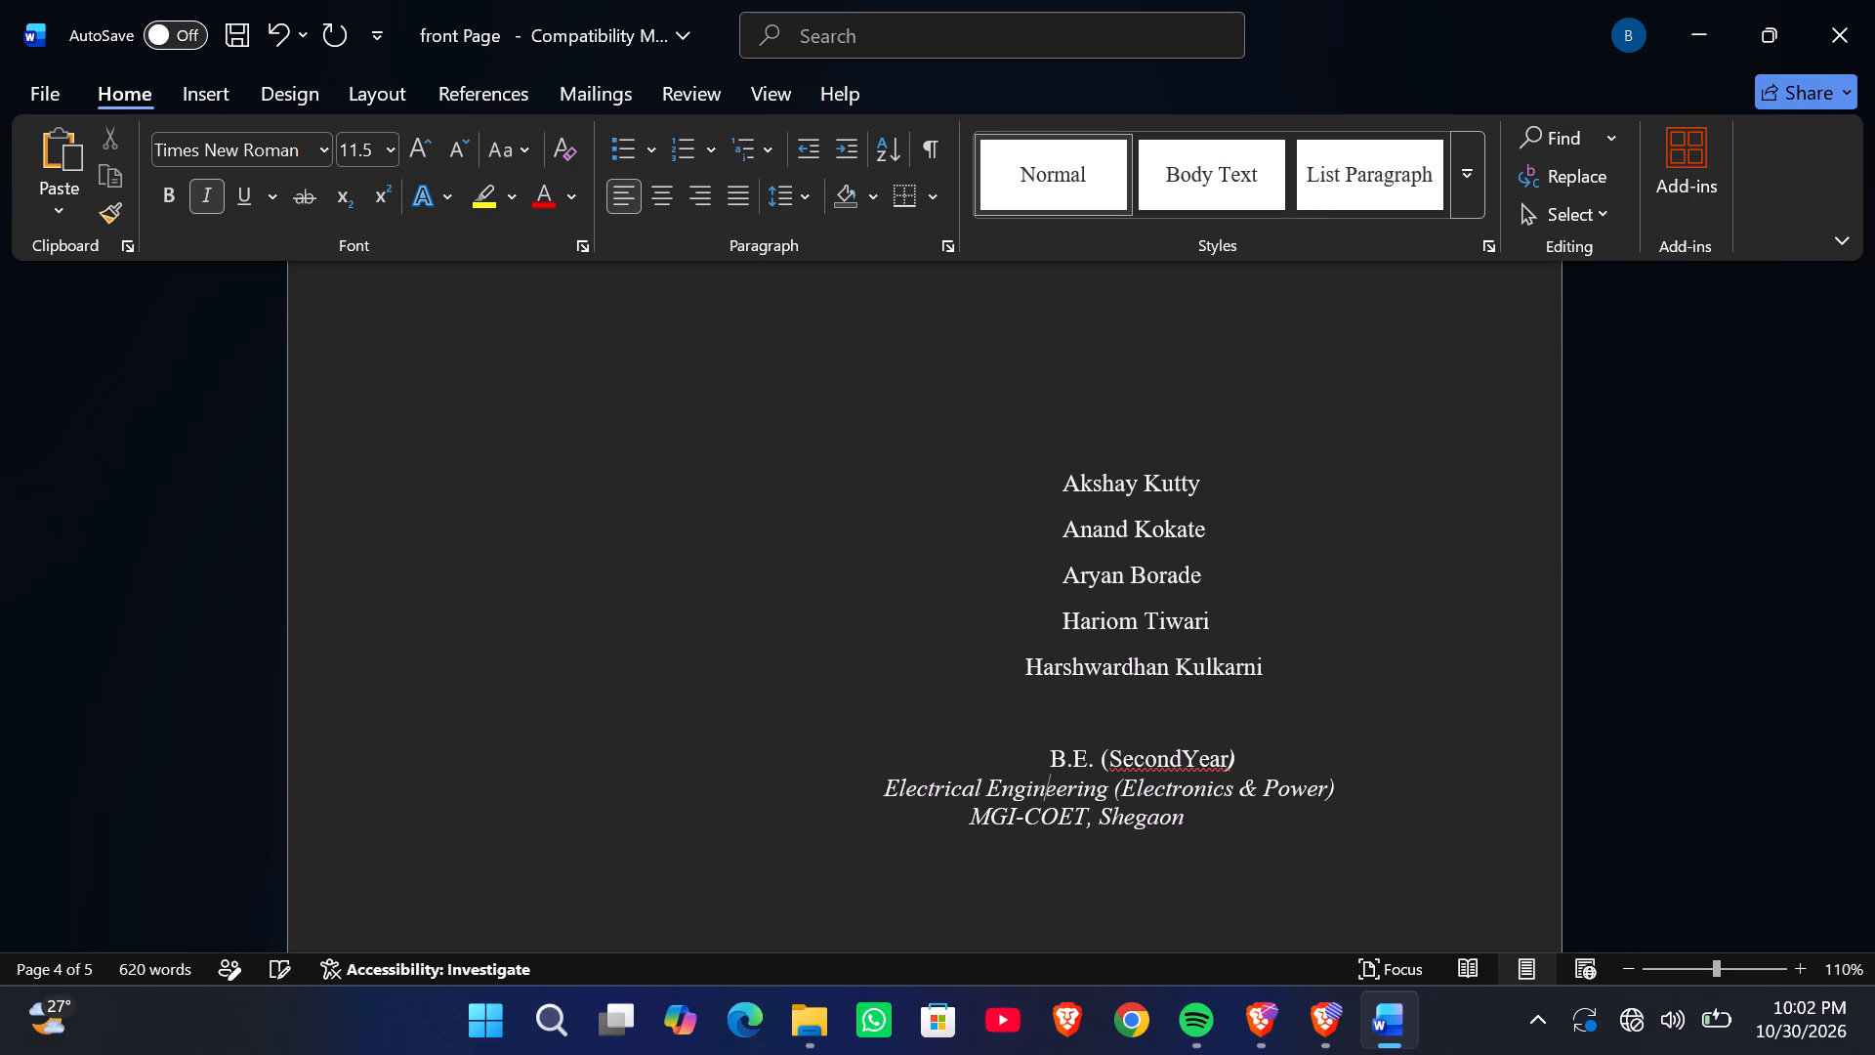
# Remove the B.E. year line's existing indent and re-space the line to sit centred above the Electrical Engineering line.
pyautogui.press('Up')
pyautogui.press('BackSpace')
pyautogui.press('BackSpace')
pyautogui.press('BackSpace')
pyautogui.press('BackSpace')
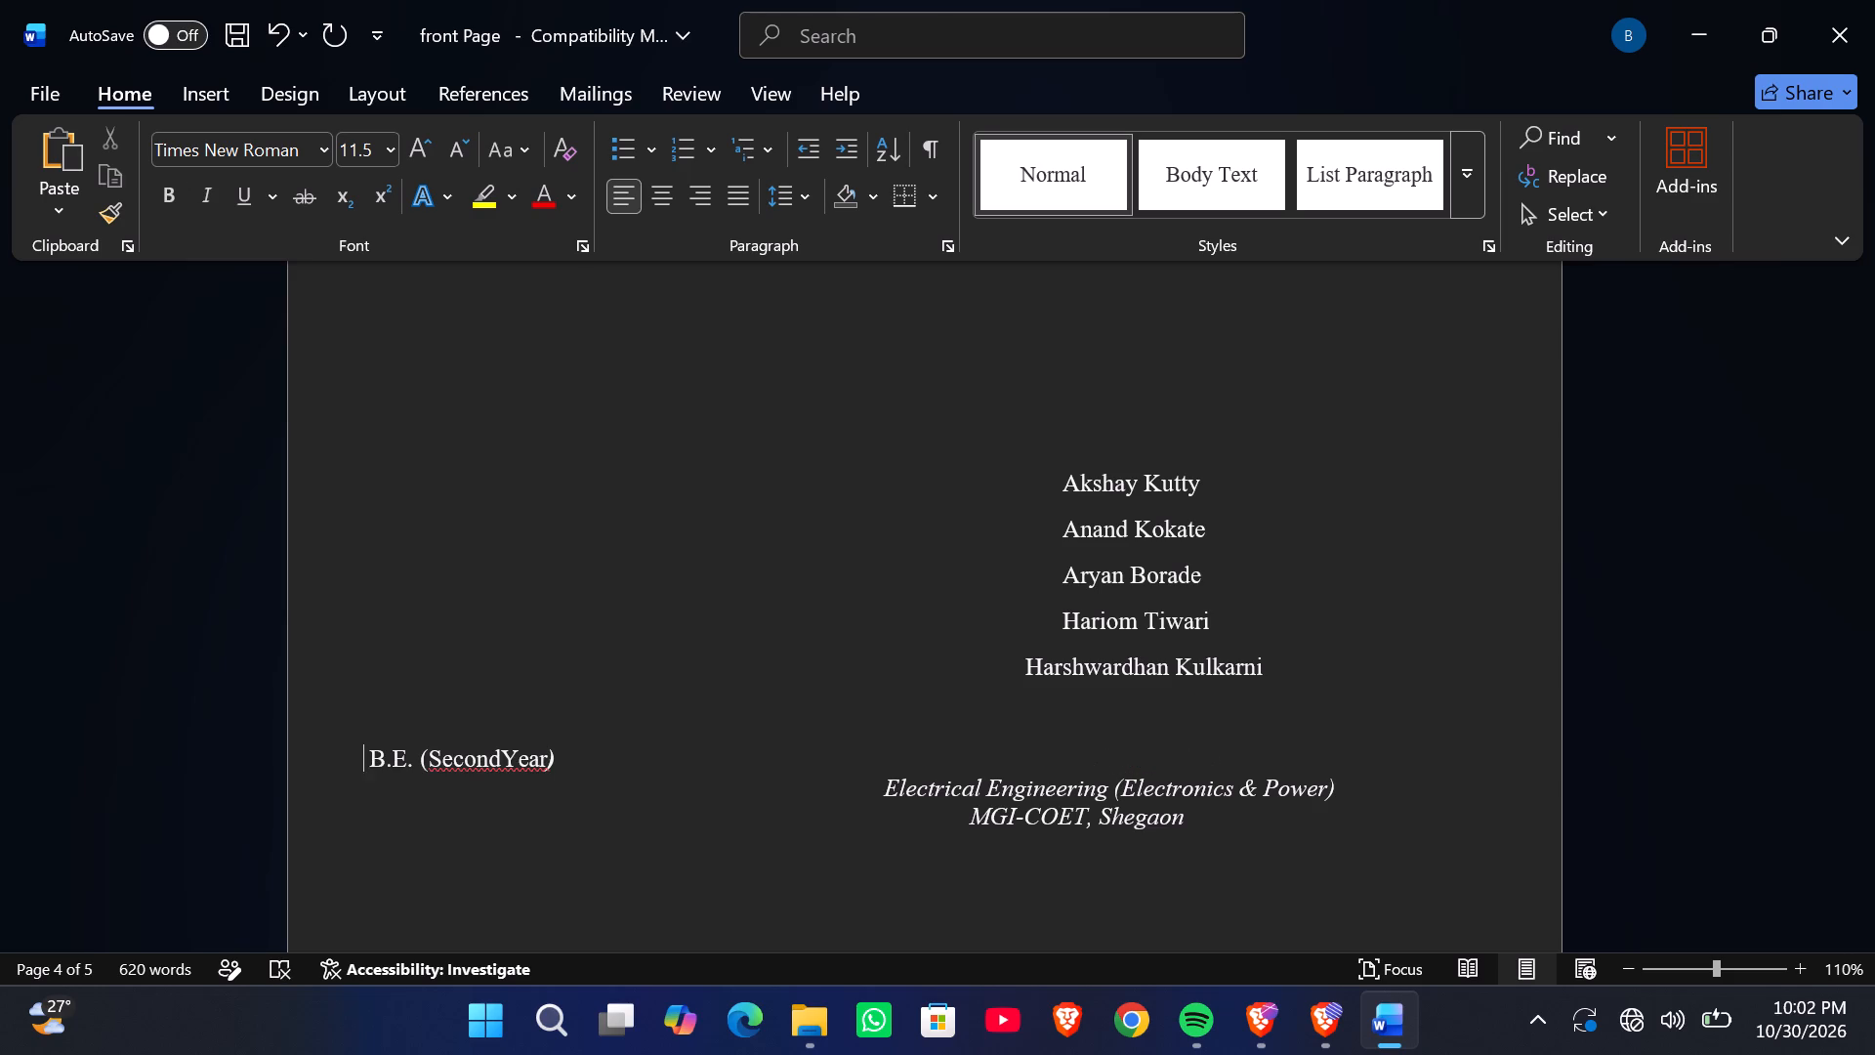
pyautogui.press('space')
pyautogui.press('space')
pyautogui.press('space')
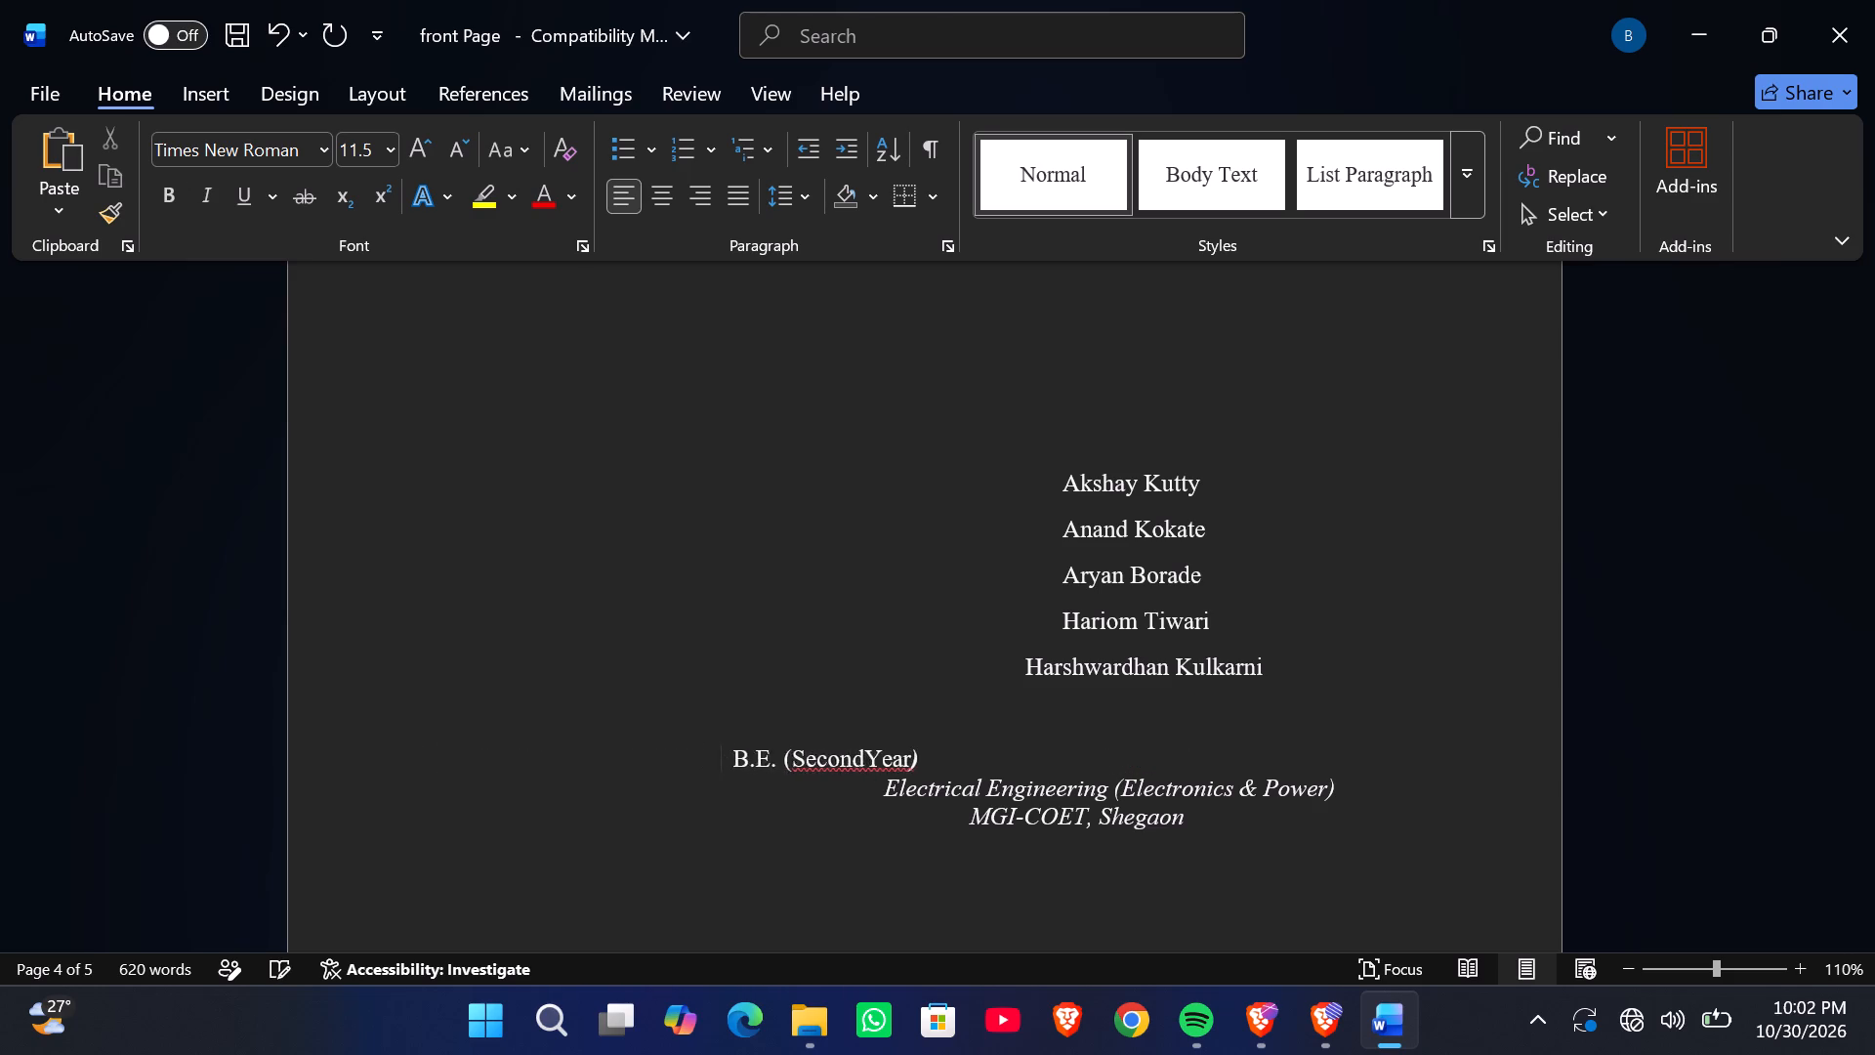
pyautogui.press('space')
pyautogui.press('space')
pyautogui.press('space')
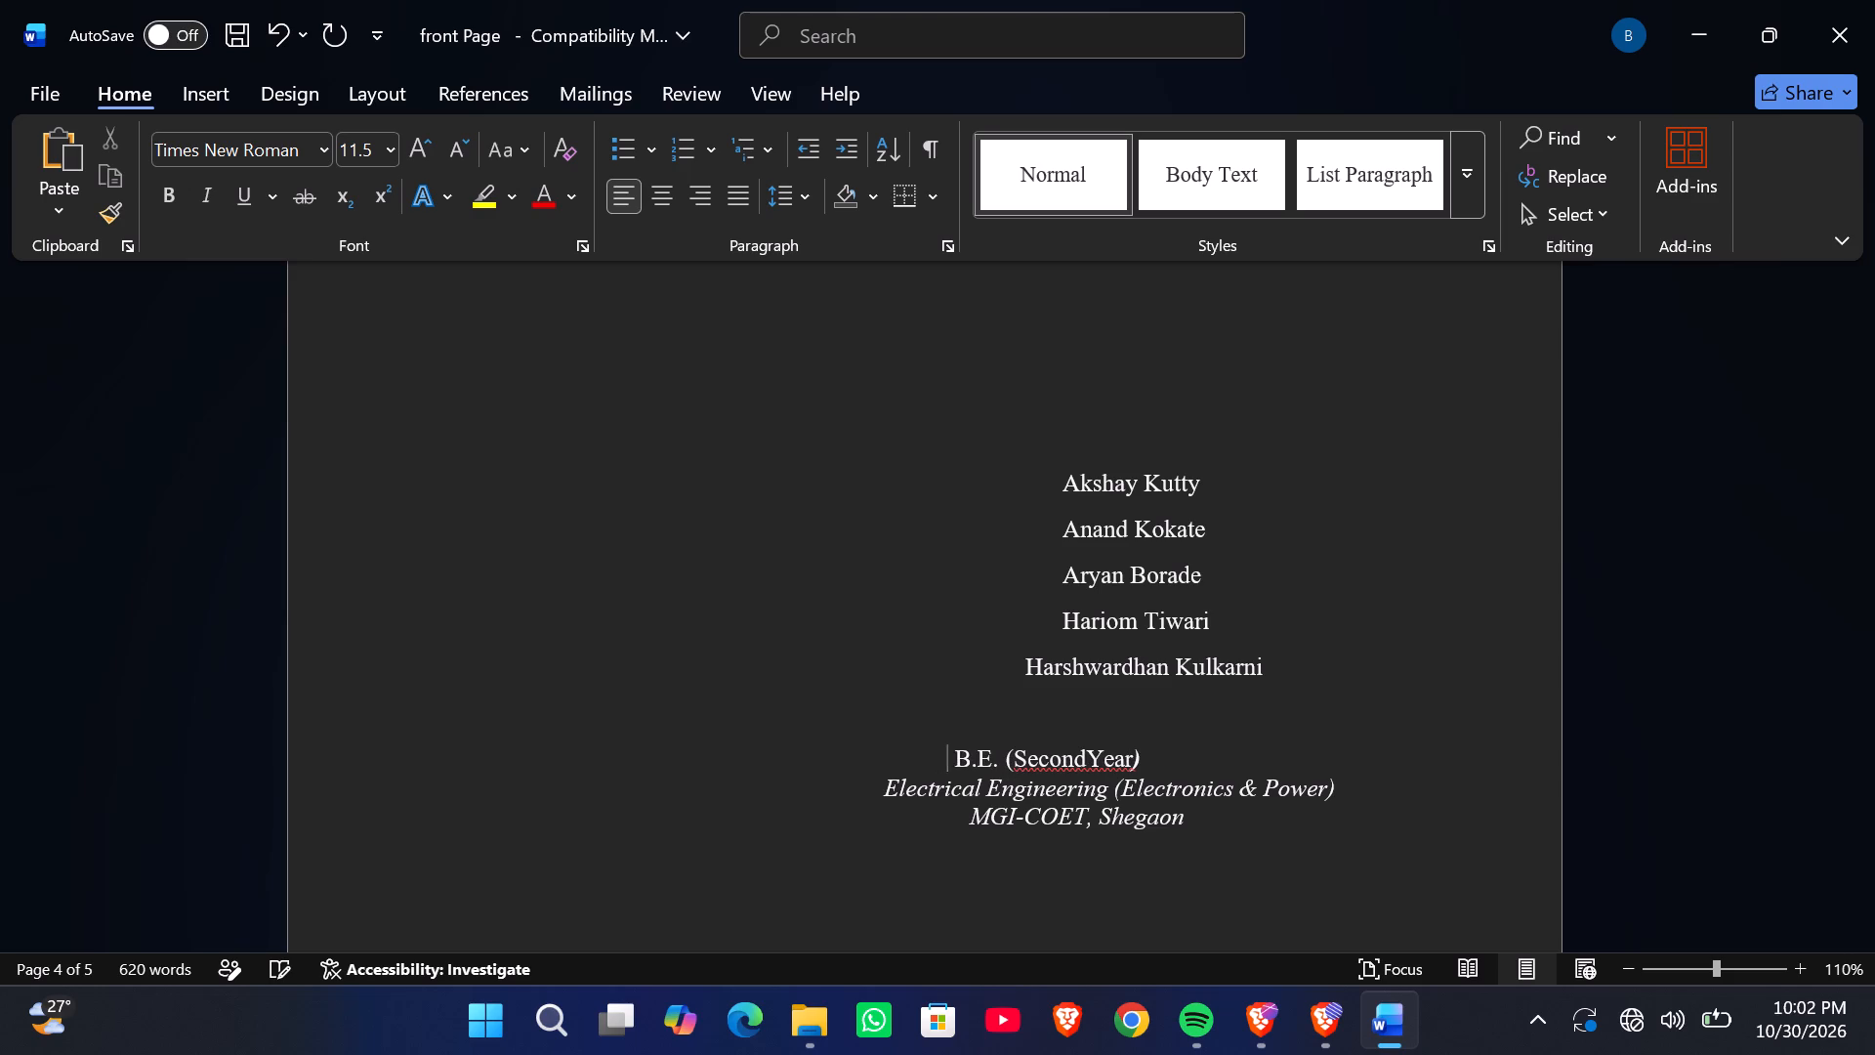
pyautogui.press('space')
pyautogui.press('space')
pyautogui.press('space')
pyautogui.press('space')
pyautogui.press('space')
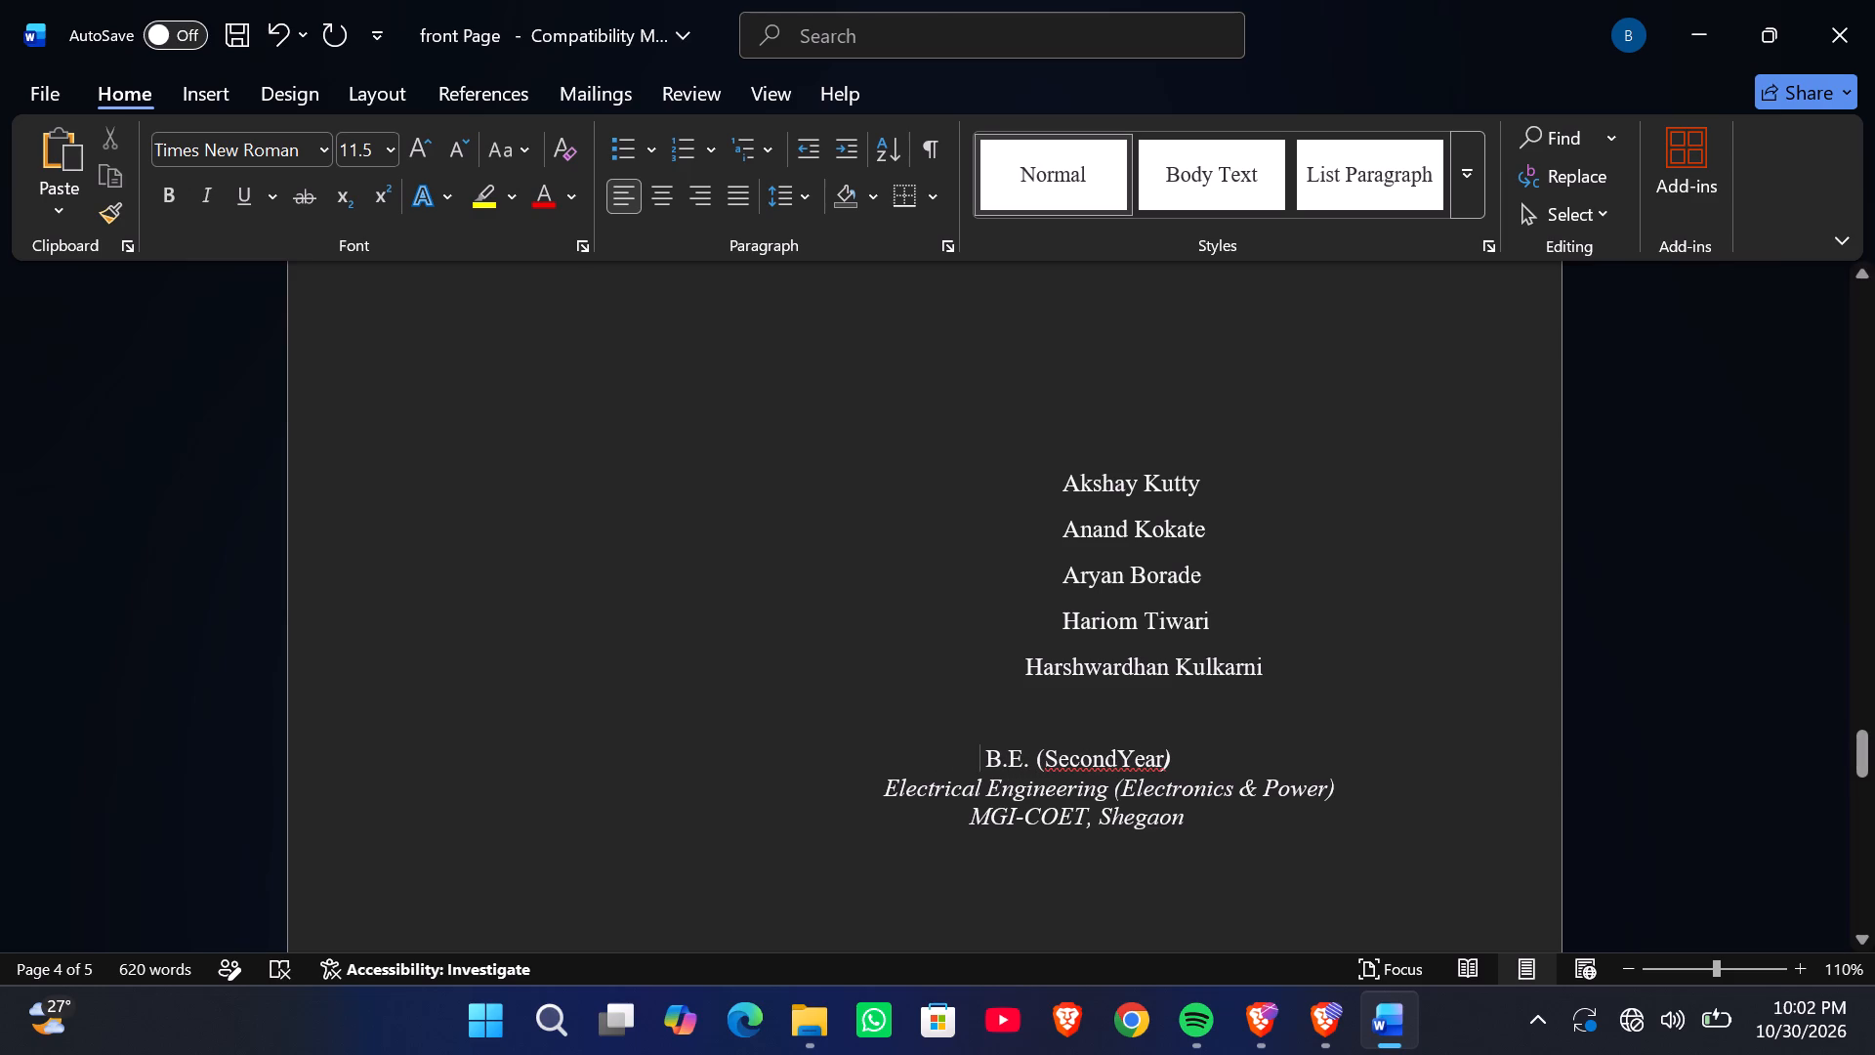
# Look through the rest of the document, including the Abstract page, down to its end.
pyautogui.scroll(-2, 955, 485)
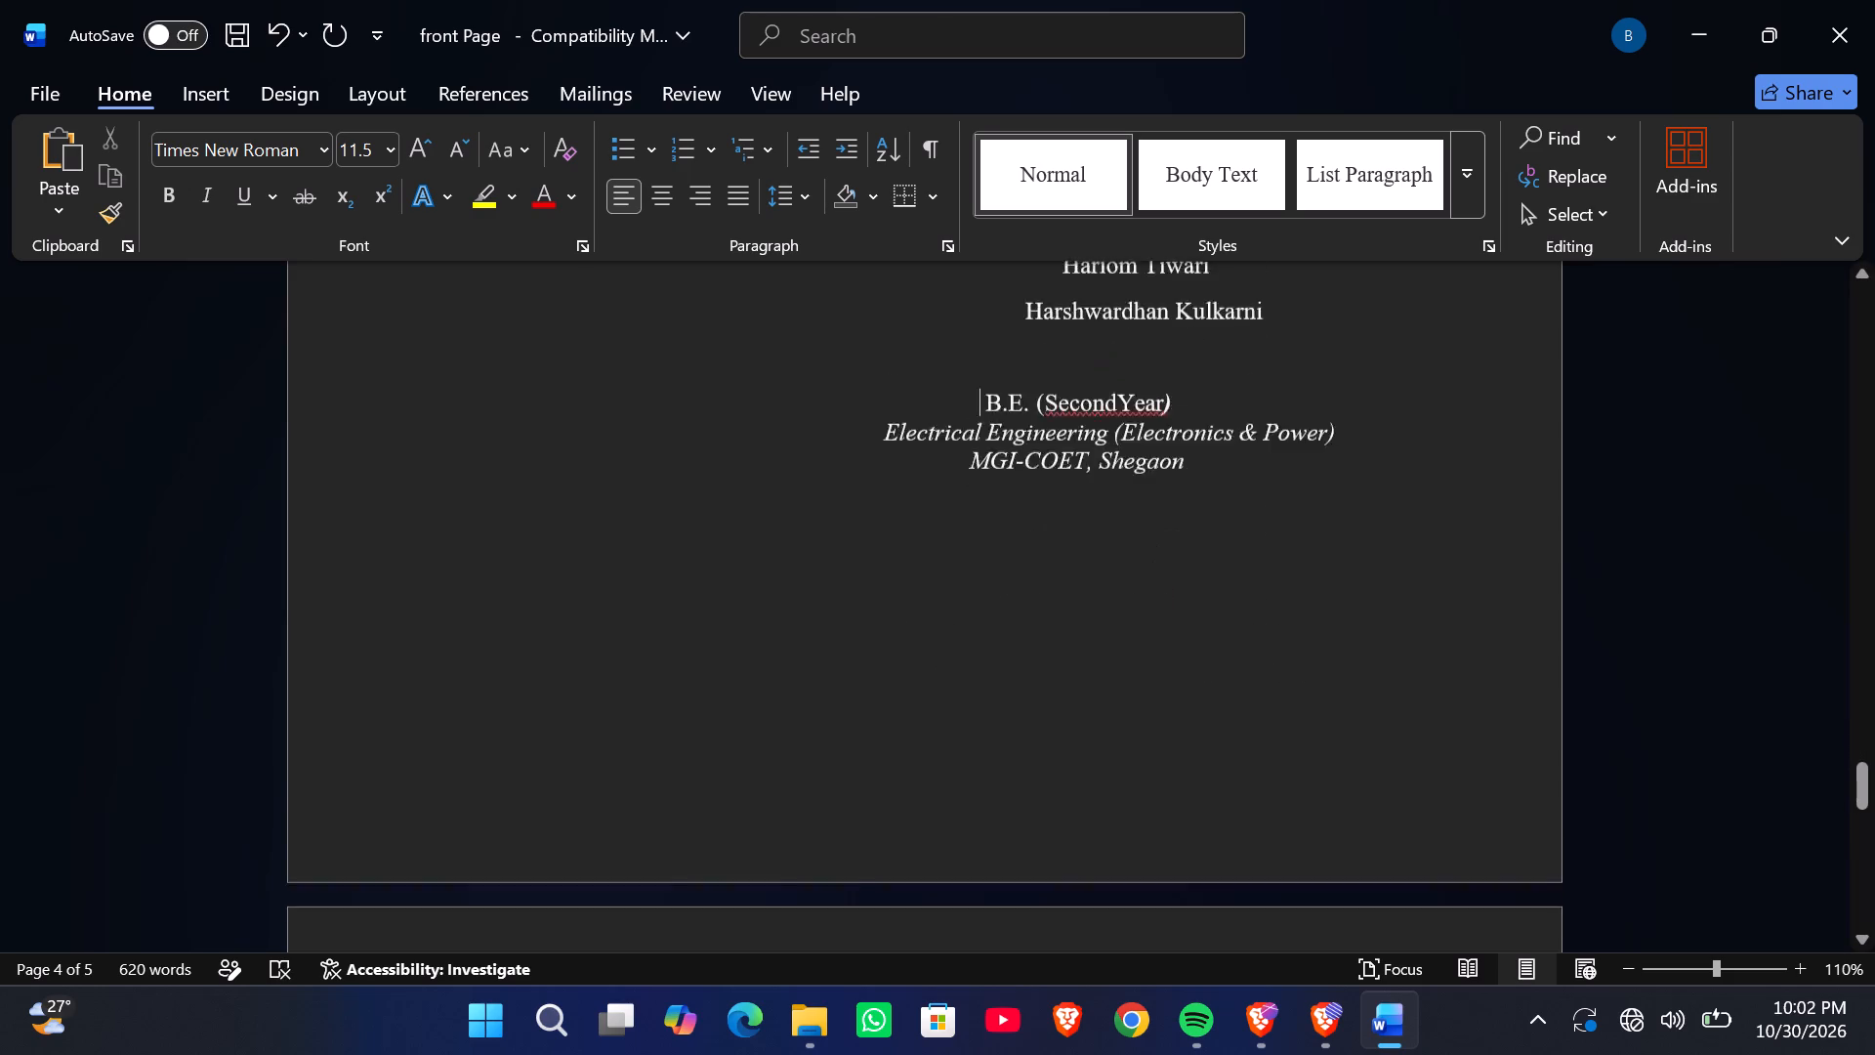
pyautogui.scroll(-4, 955, 485)
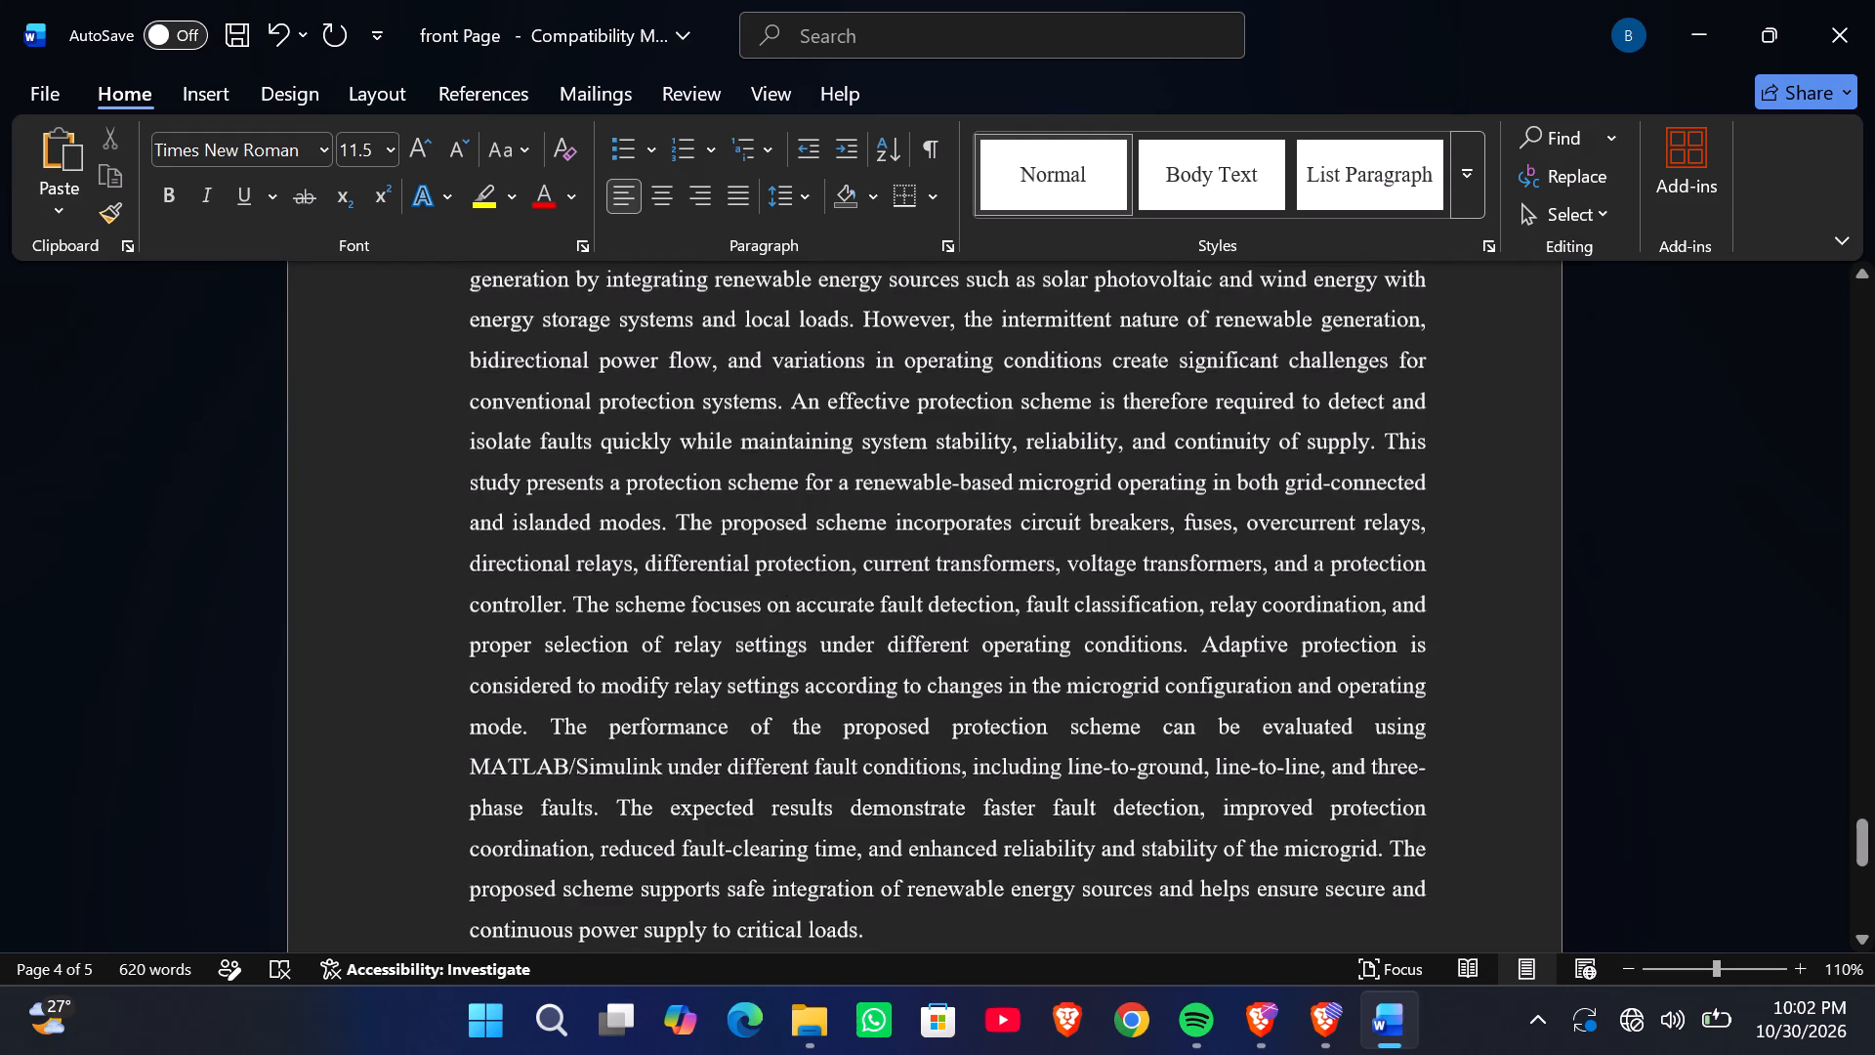
pyautogui.scroll(-1, 955, 485)
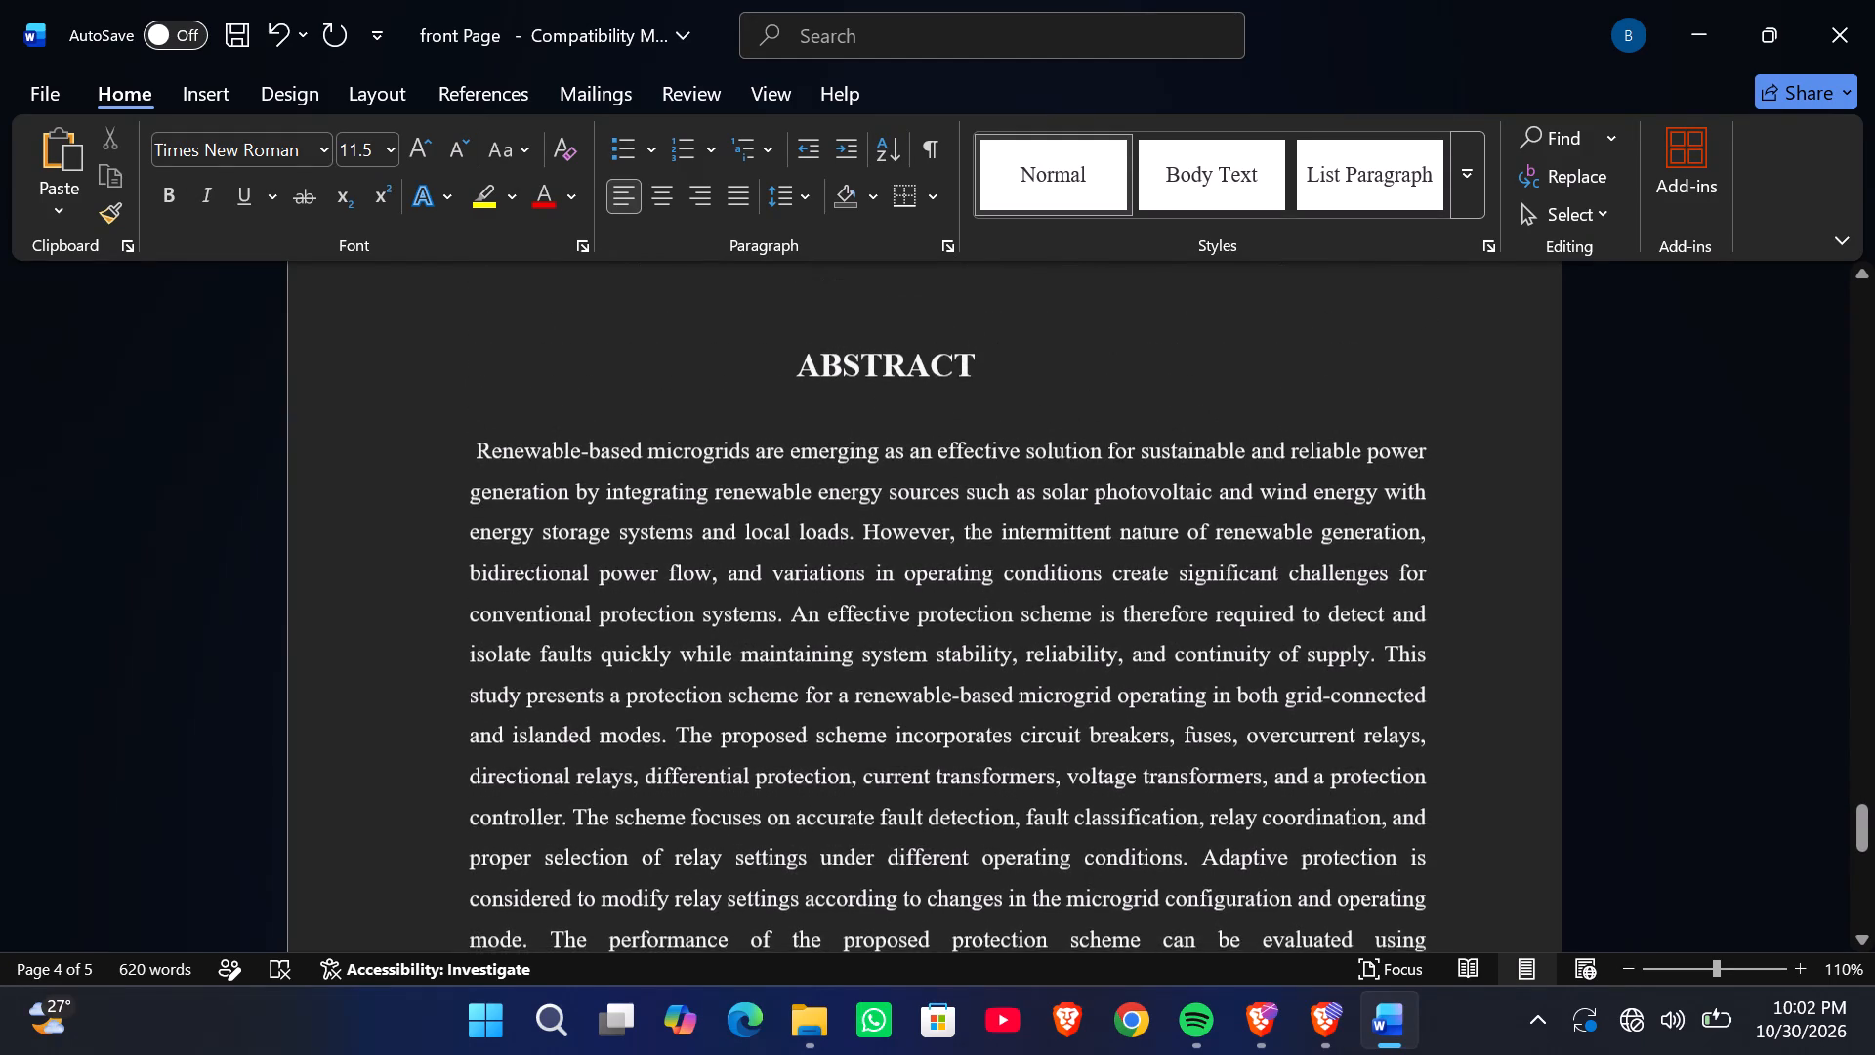
pyautogui.scroll(-3, 955, 485)
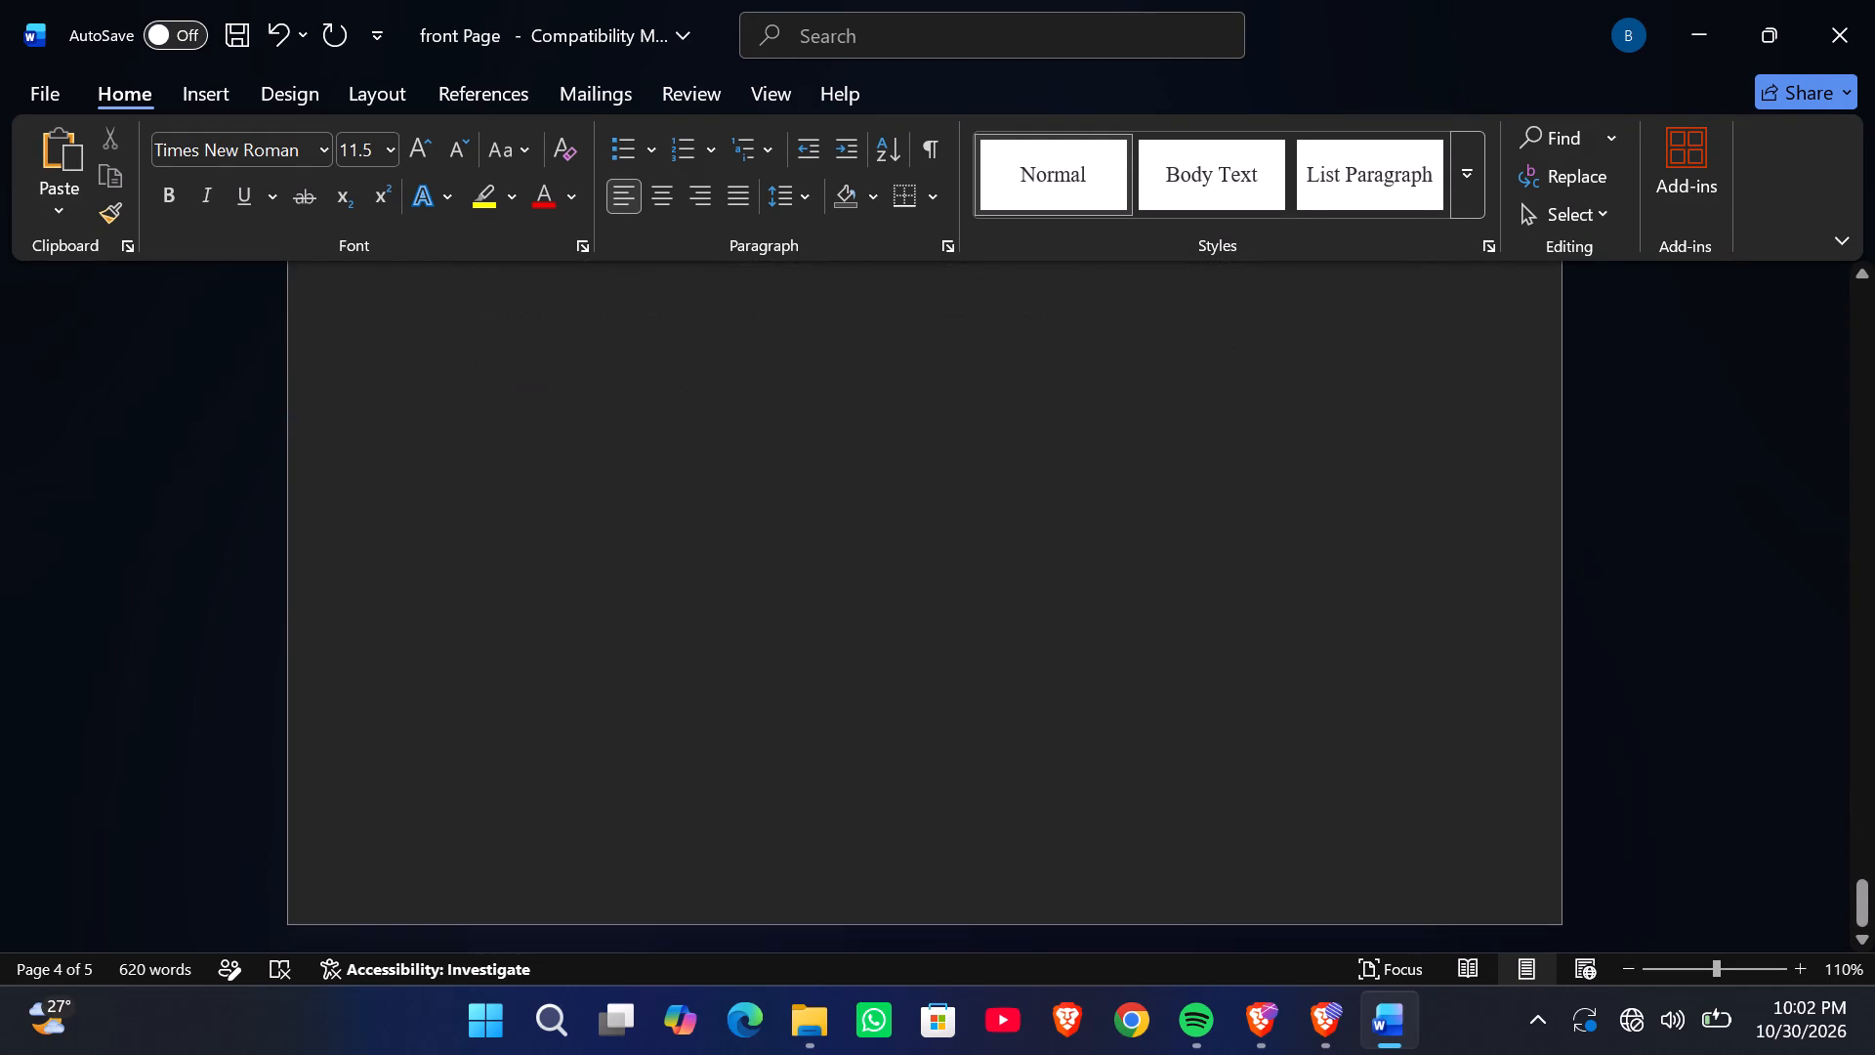
pyautogui.scroll(-1, 955, 485)
pyautogui.scroll(2, 955, 485)
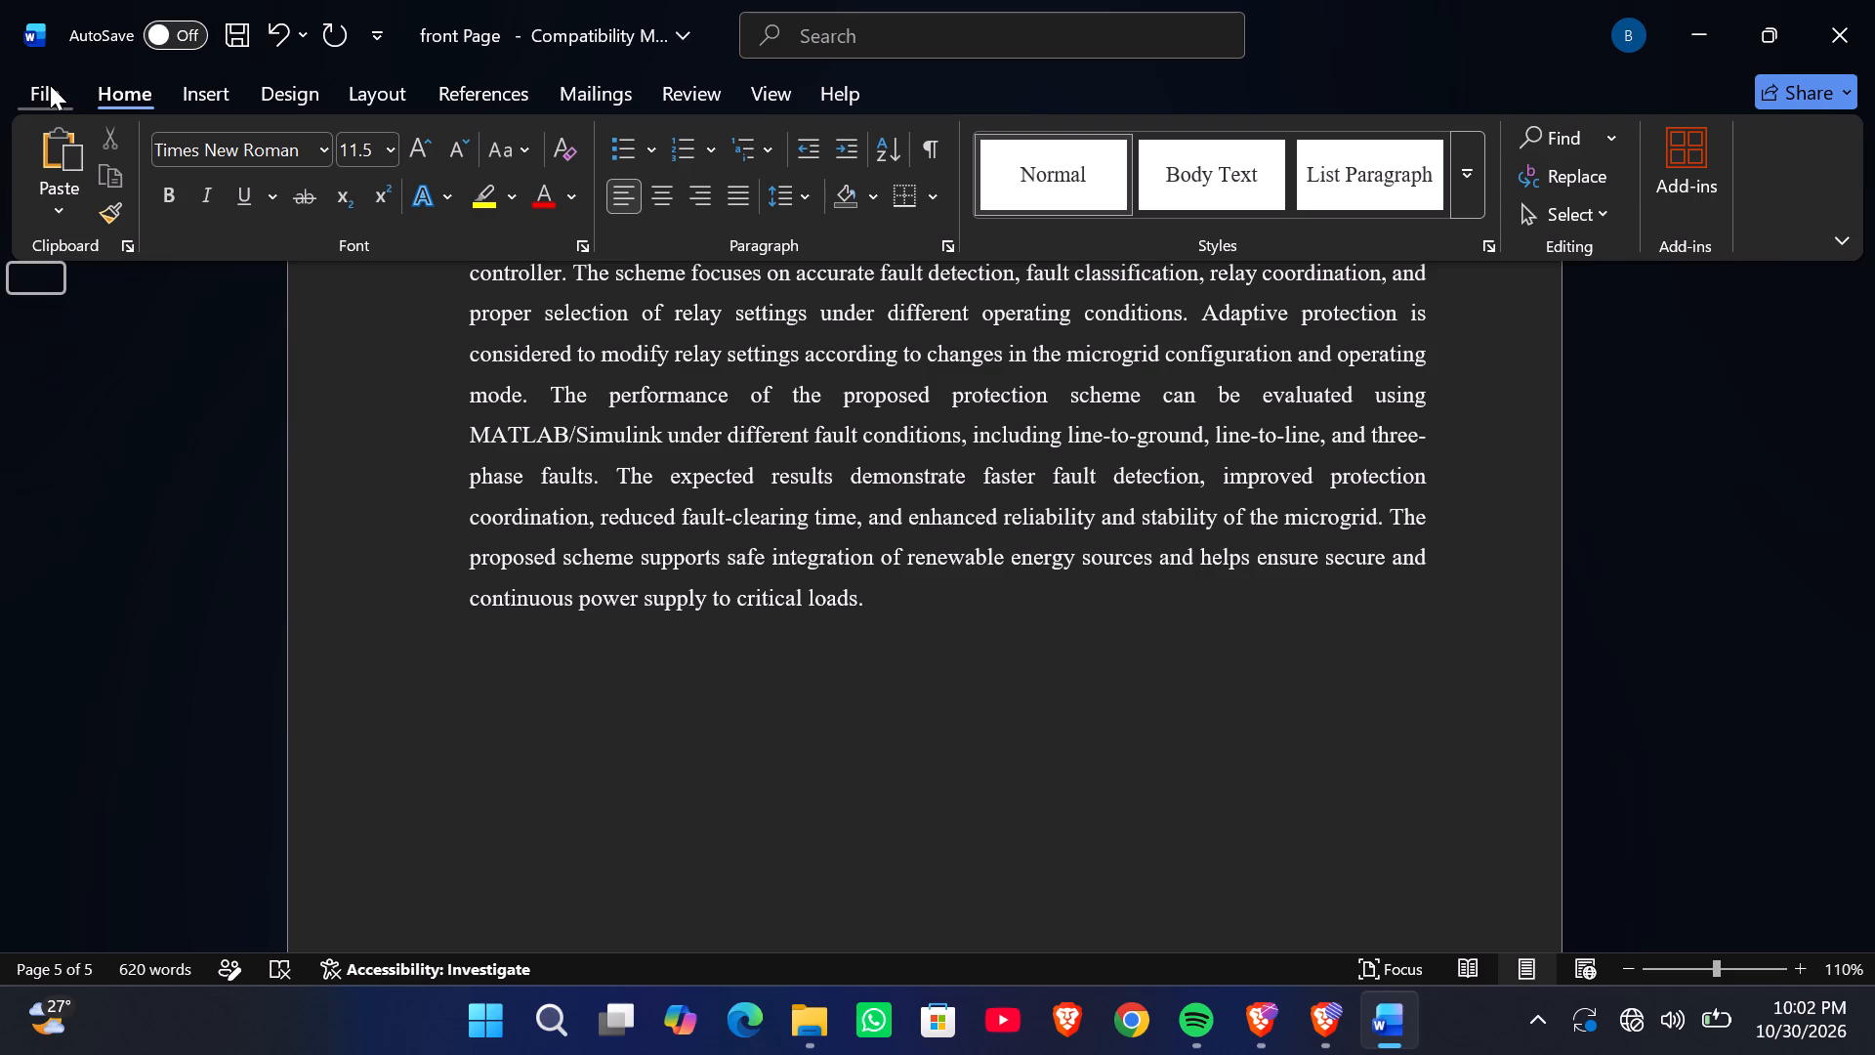
# Save the front-matter document.
pyautogui.click(169, 11)
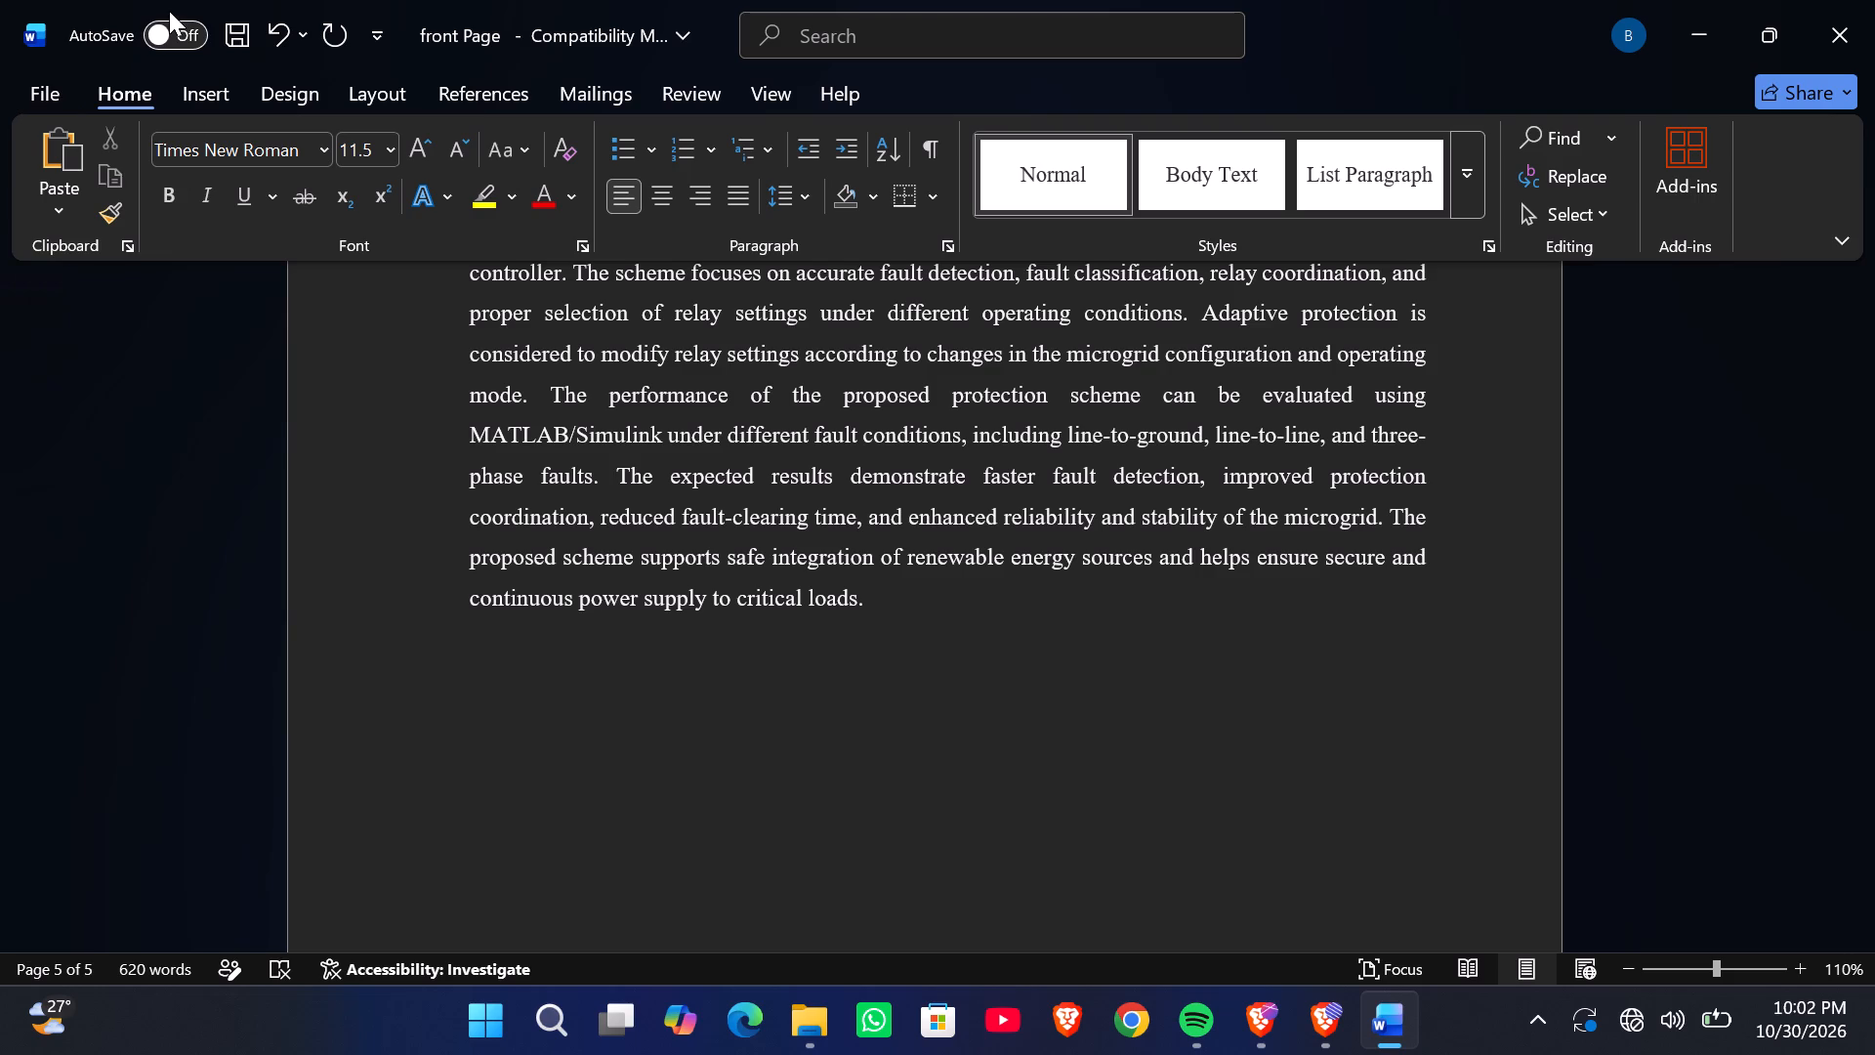
pyautogui.click(171, 21)
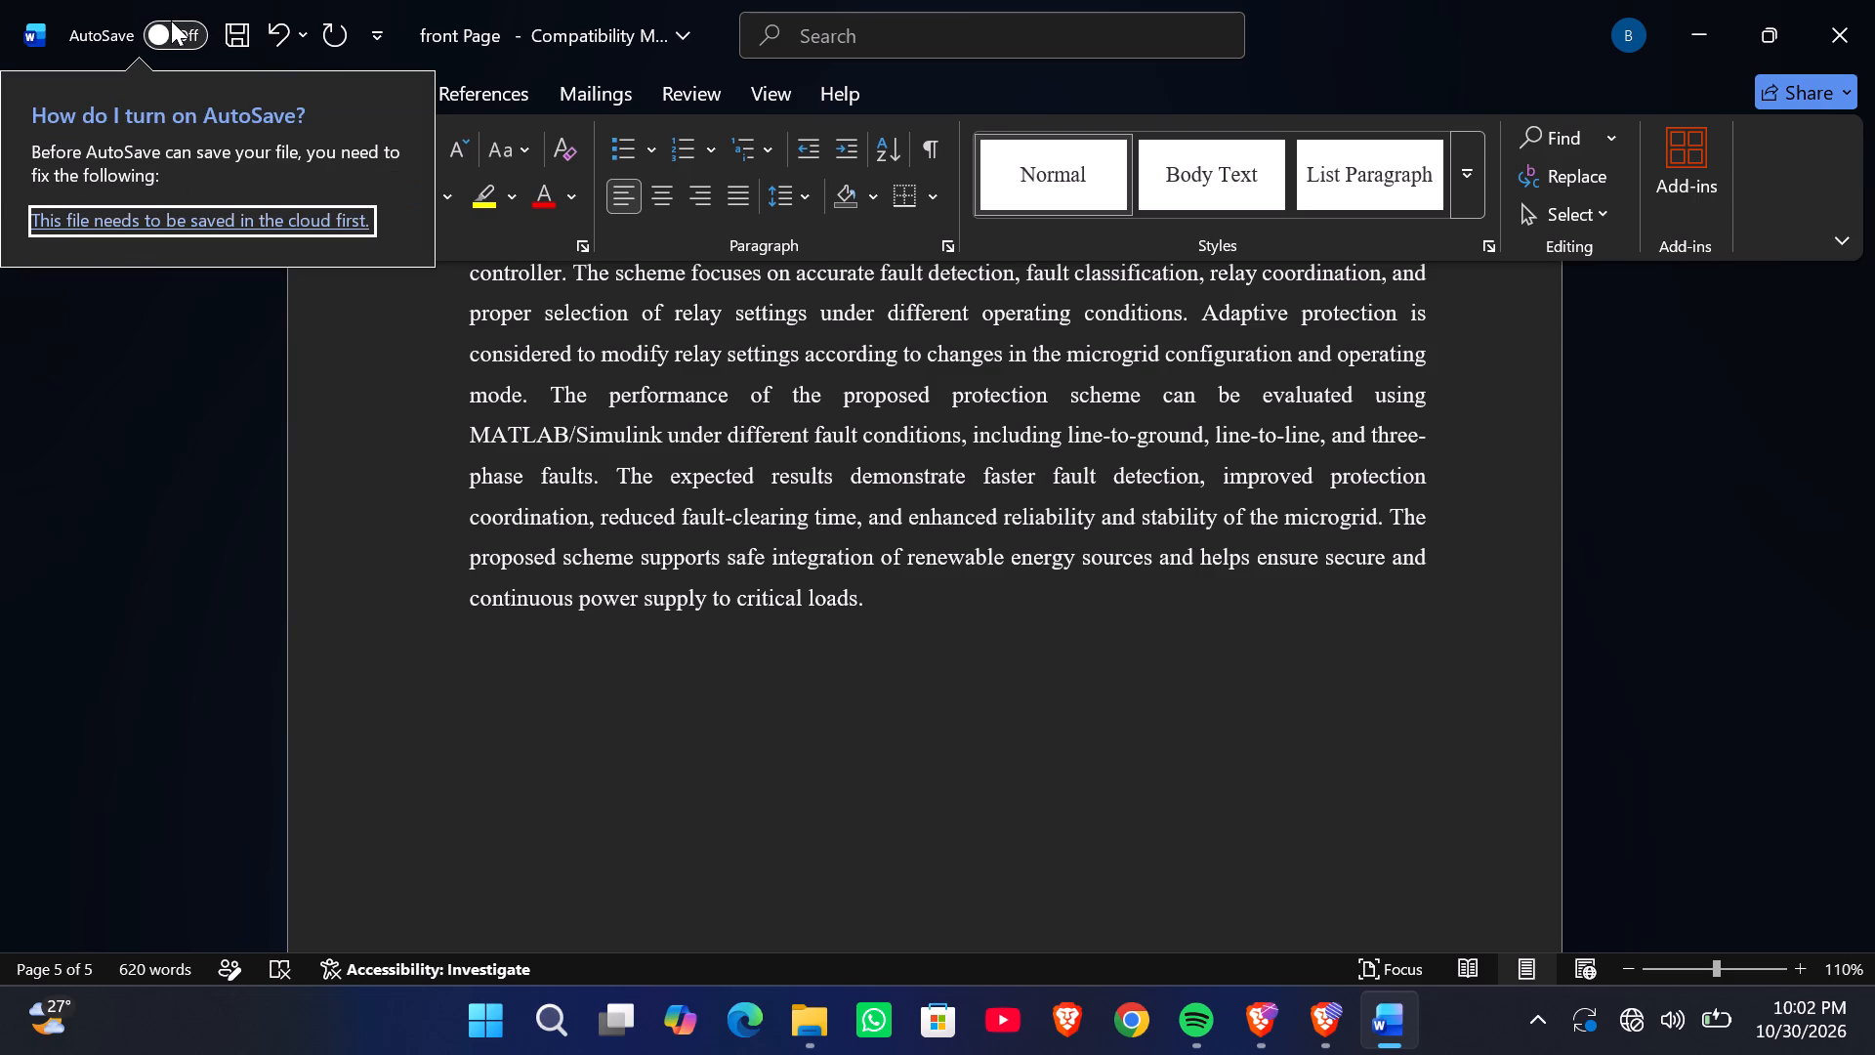
pyautogui.click(226, 24)
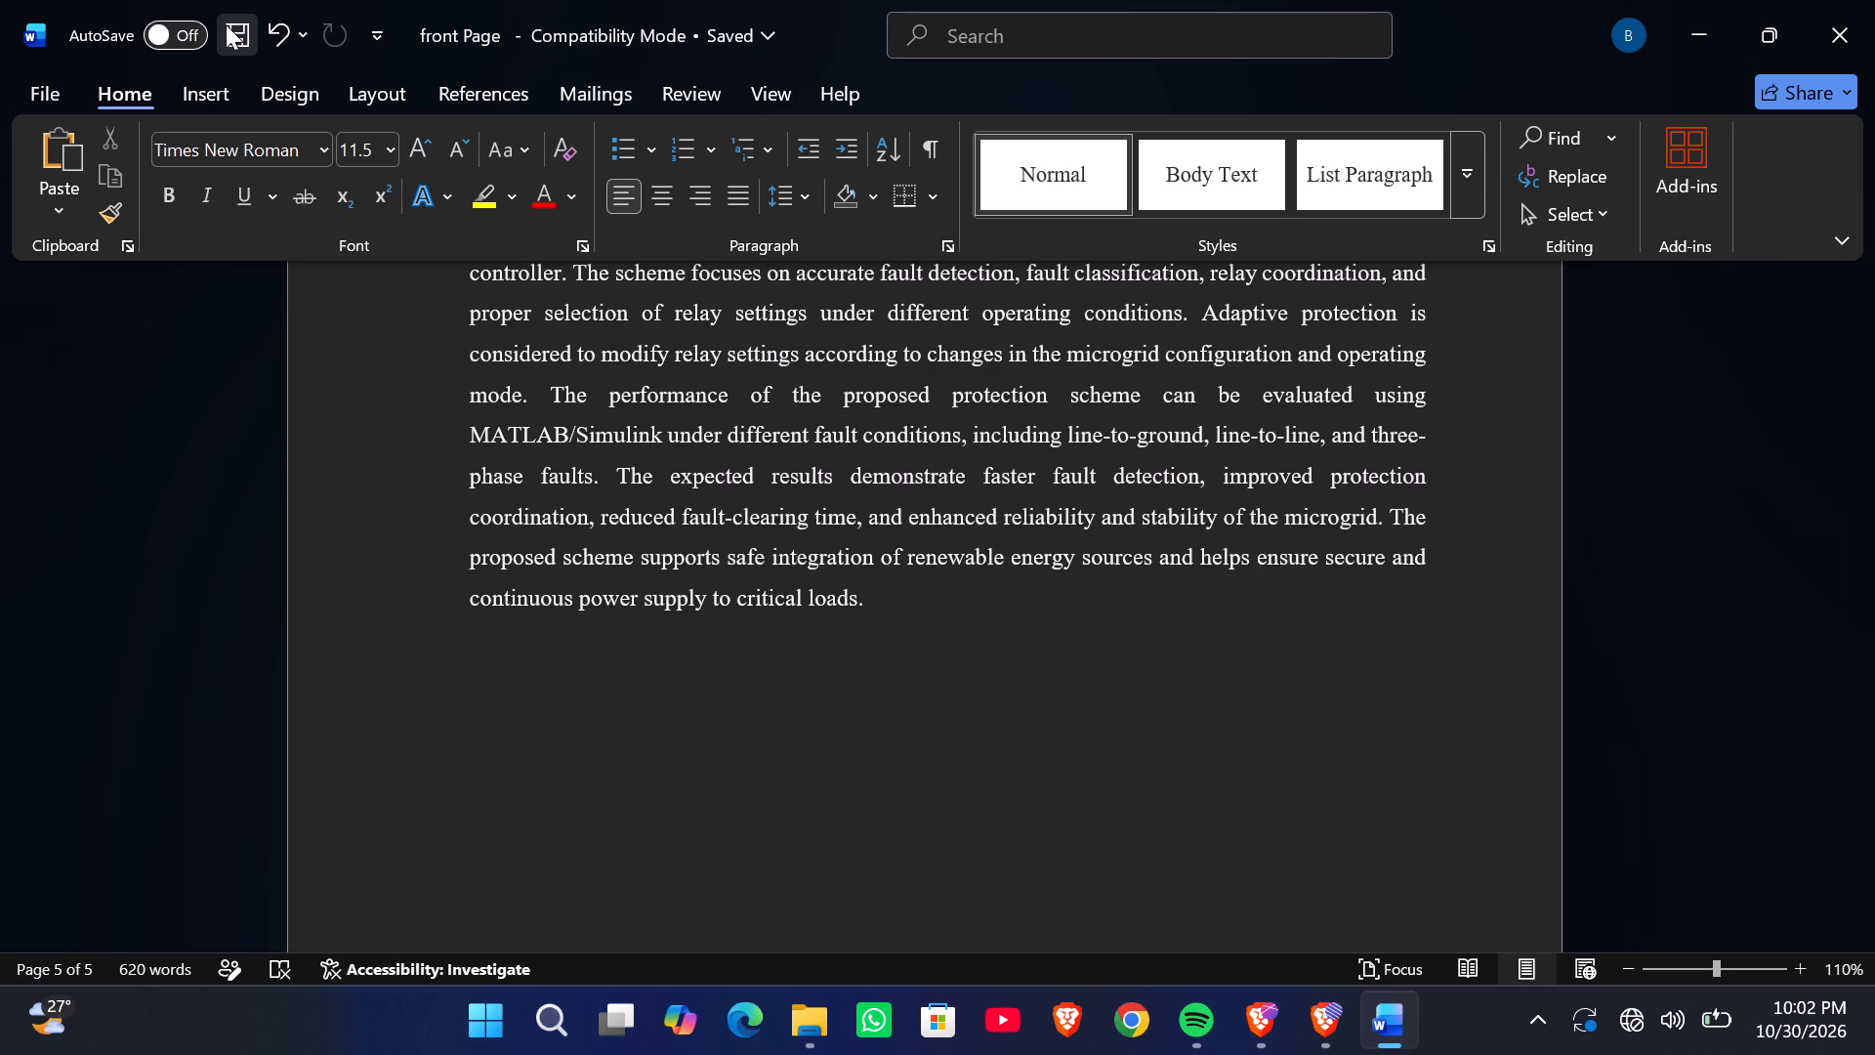
pyautogui.click(226, 24)
pyautogui.click(226, 24)
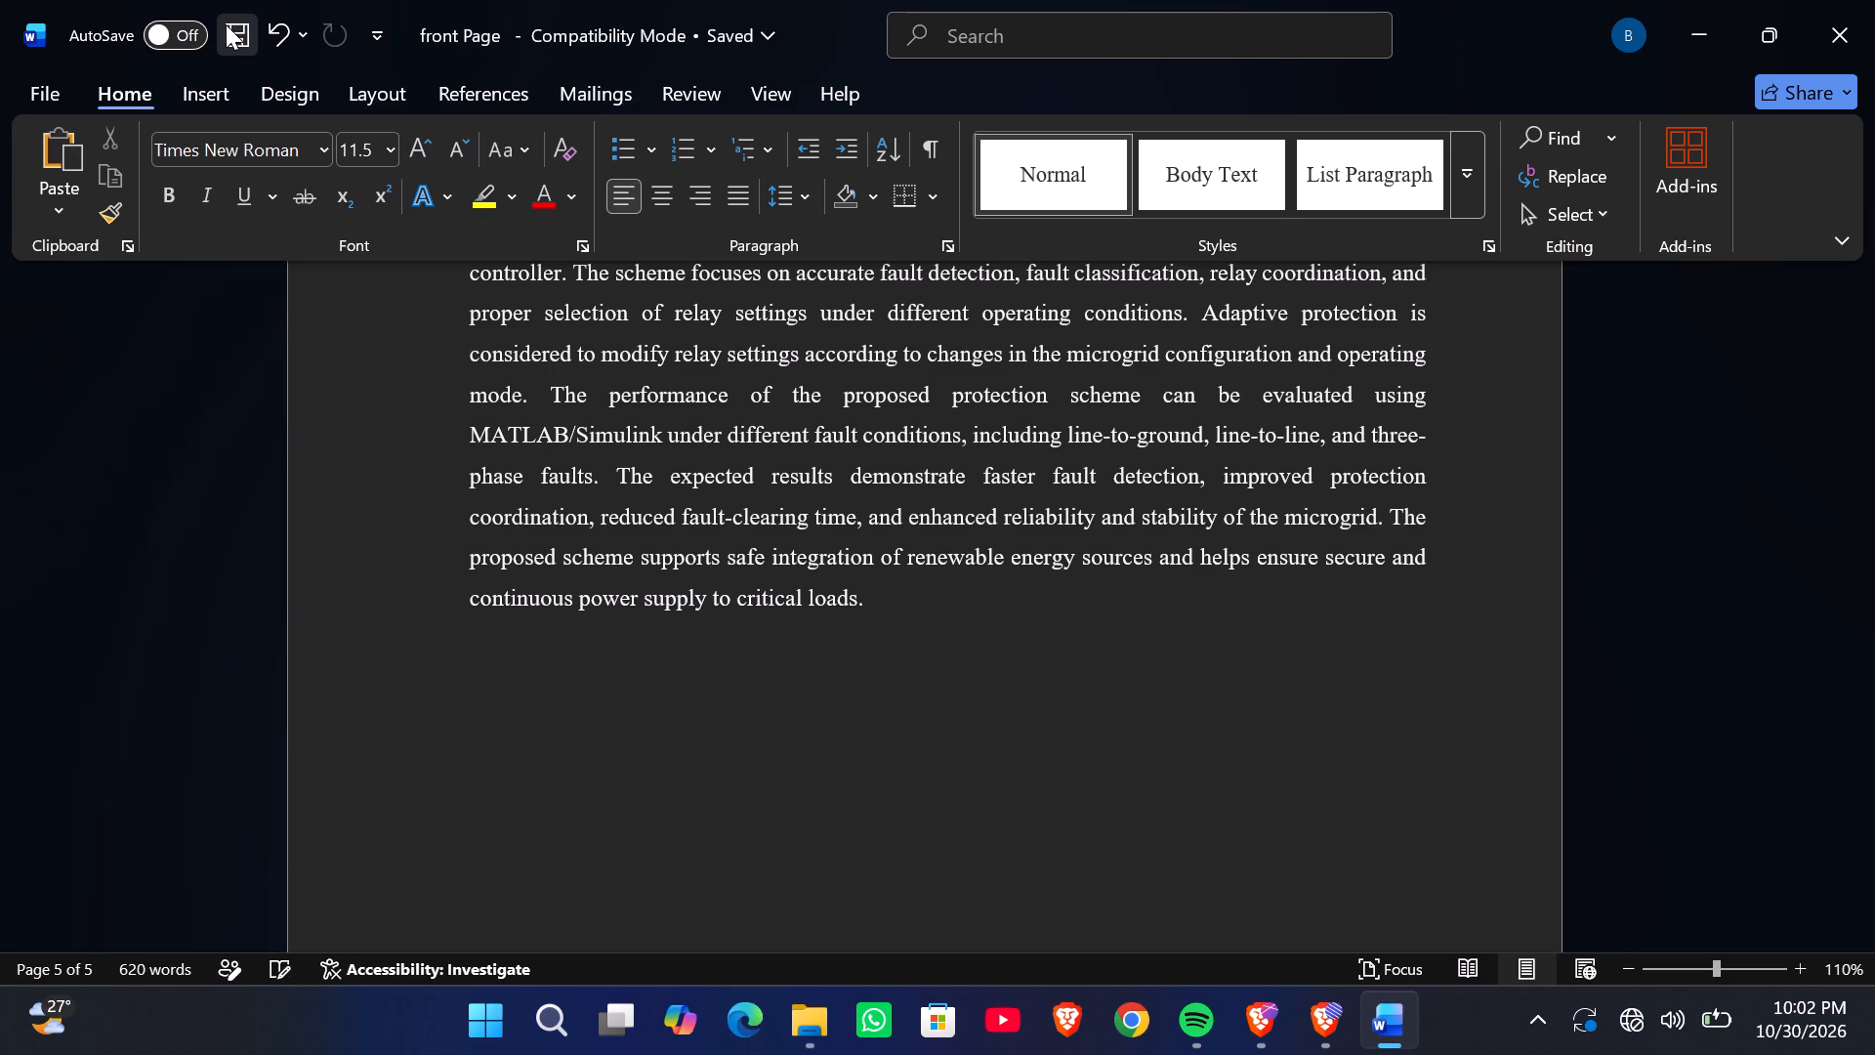
pyautogui.tripleClick(226, 24)
pyautogui.tripleClick(226, 24)
pyautogui.tripleClick(226, 24)
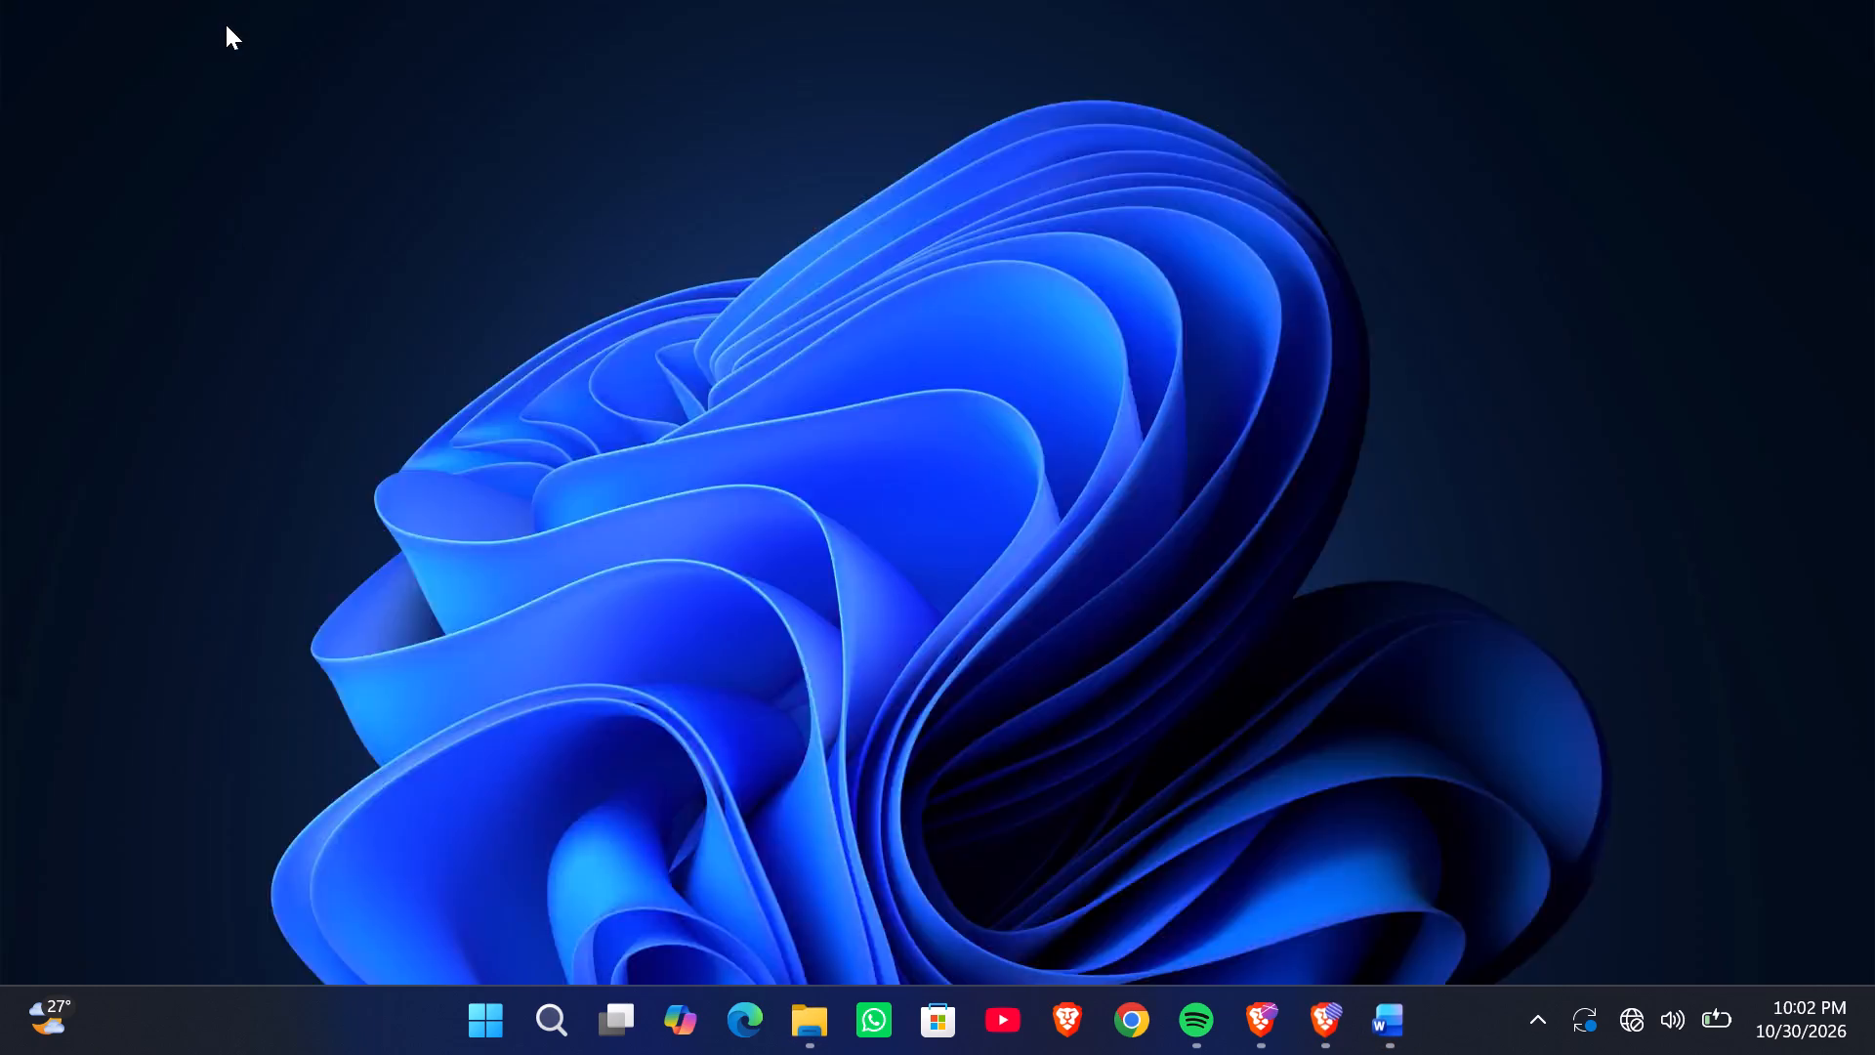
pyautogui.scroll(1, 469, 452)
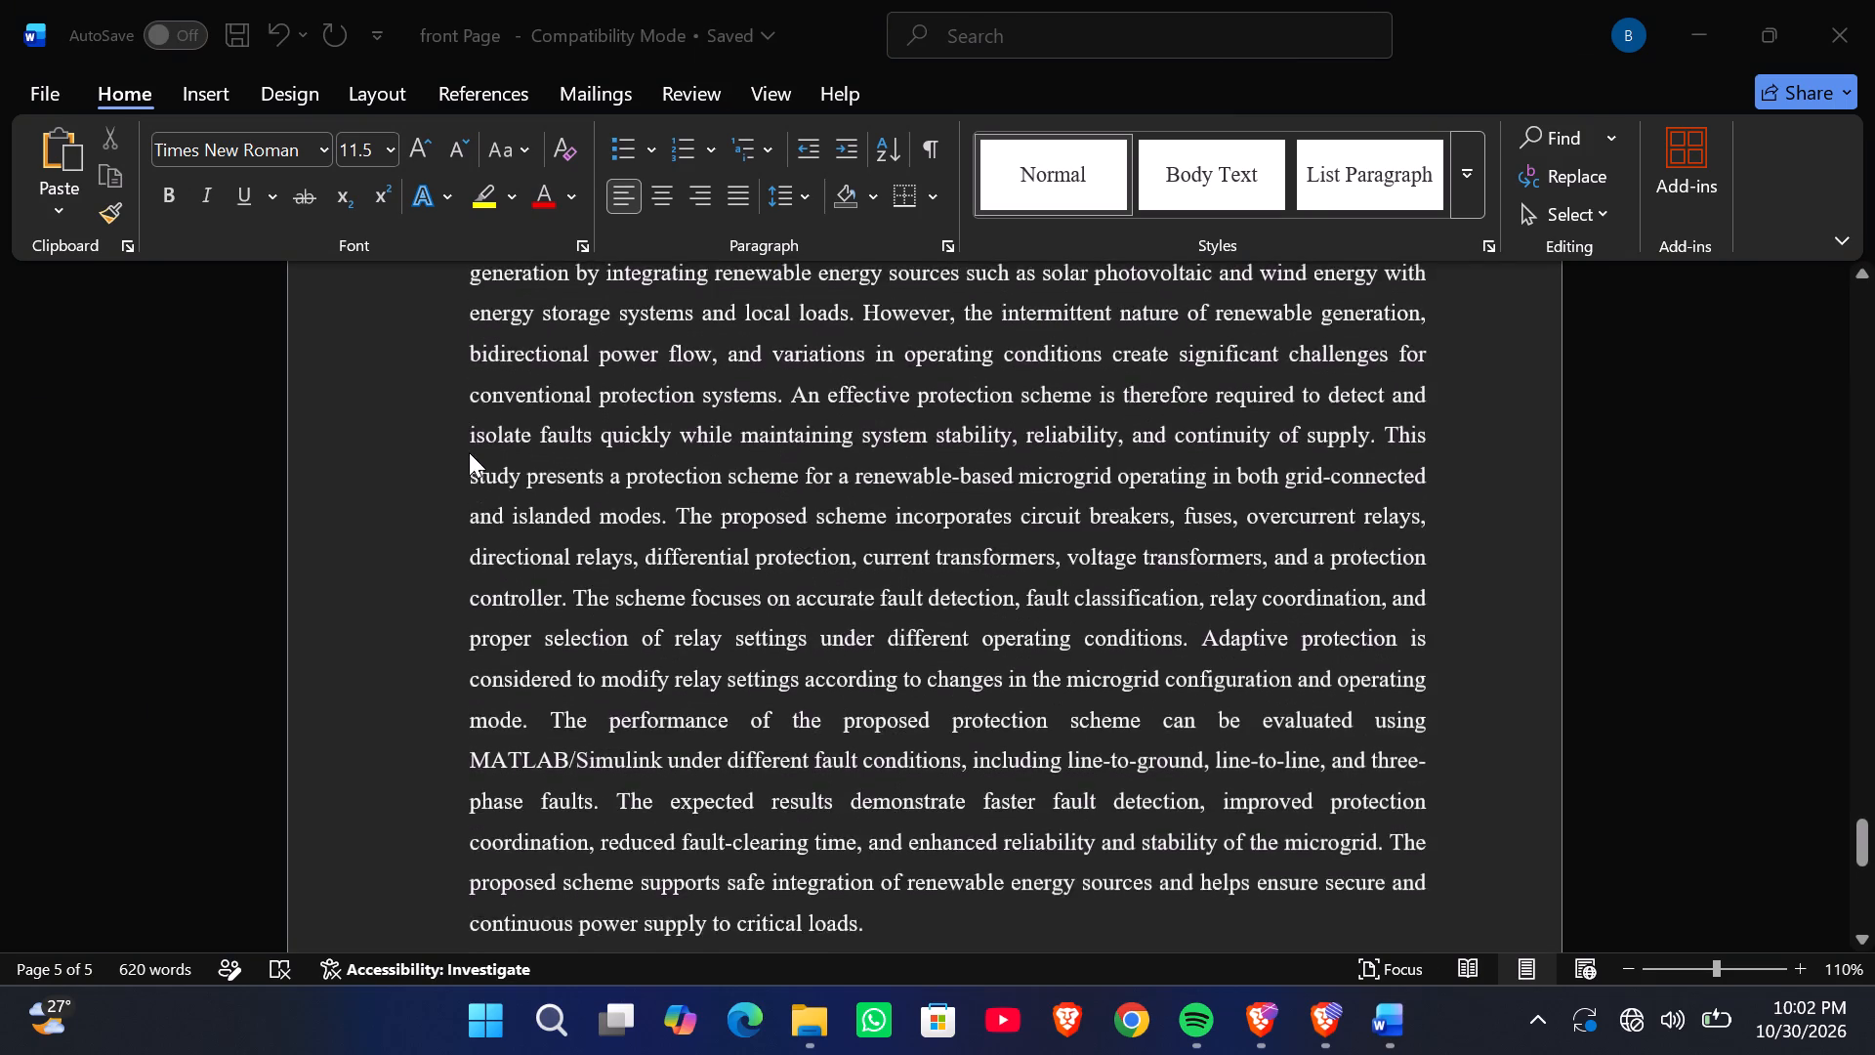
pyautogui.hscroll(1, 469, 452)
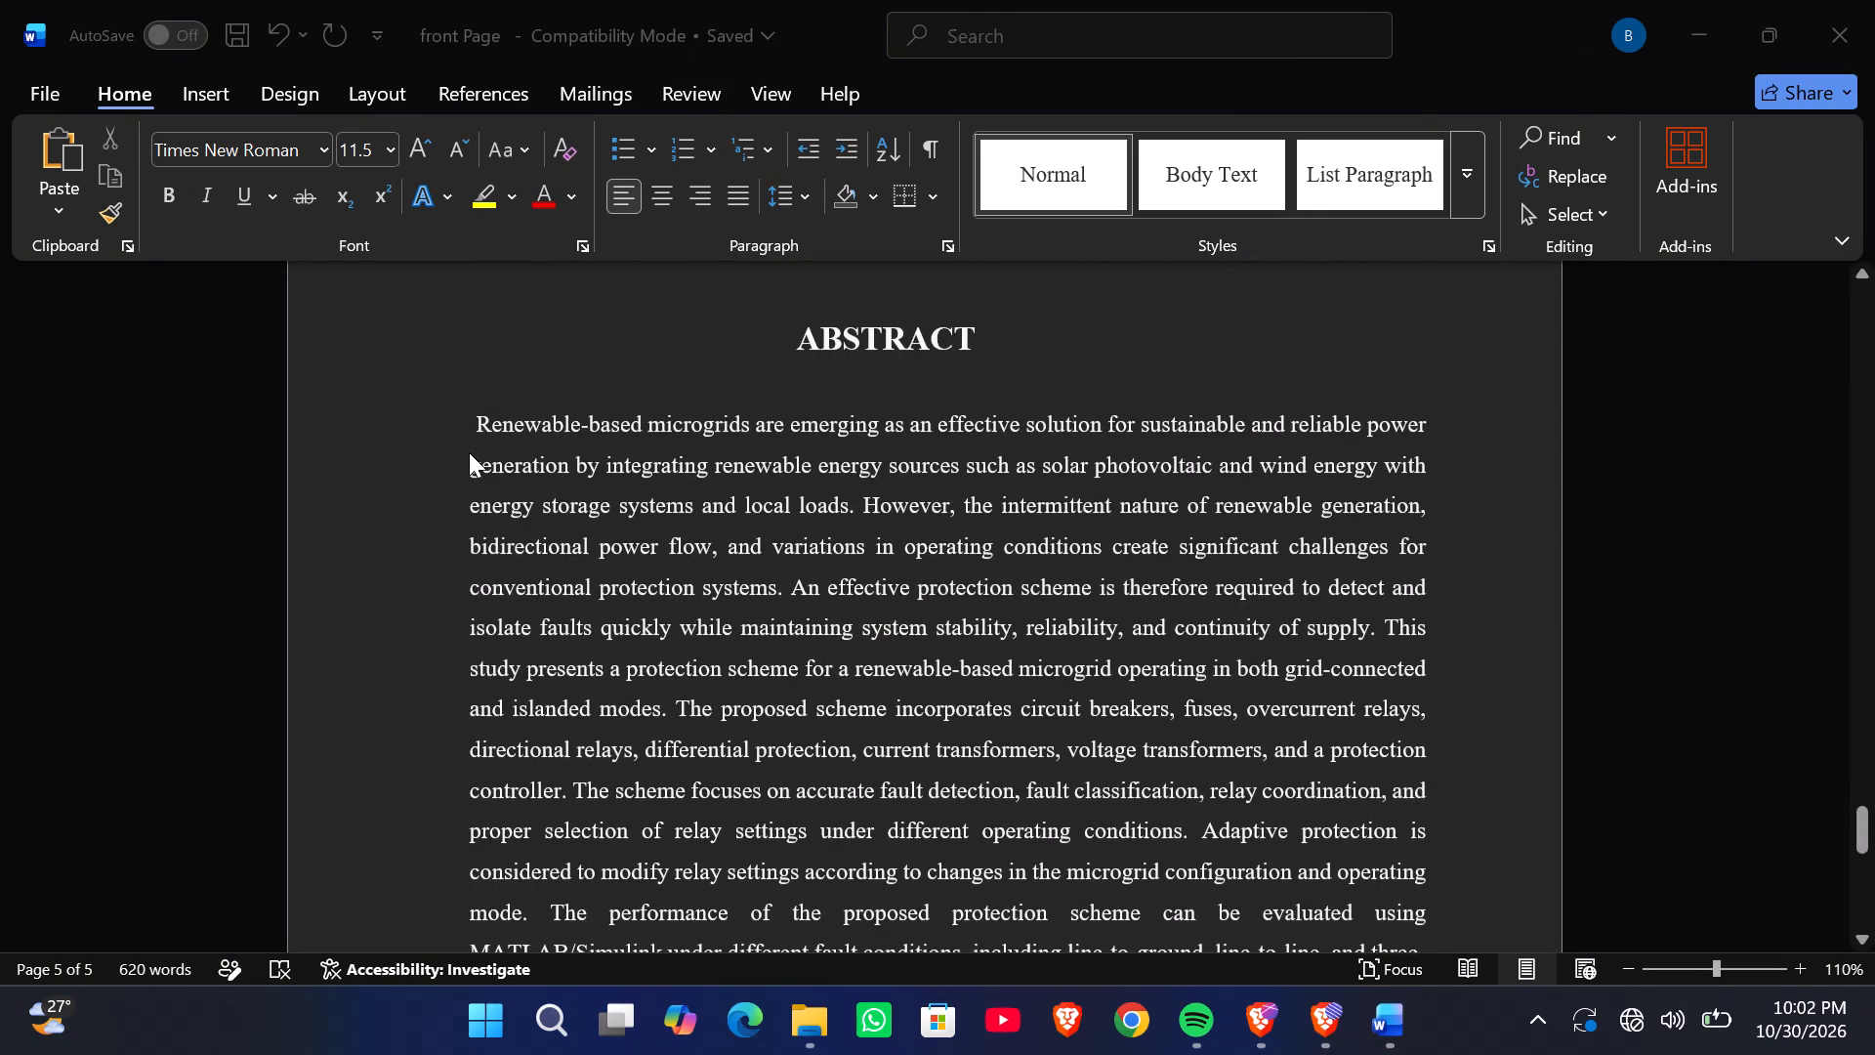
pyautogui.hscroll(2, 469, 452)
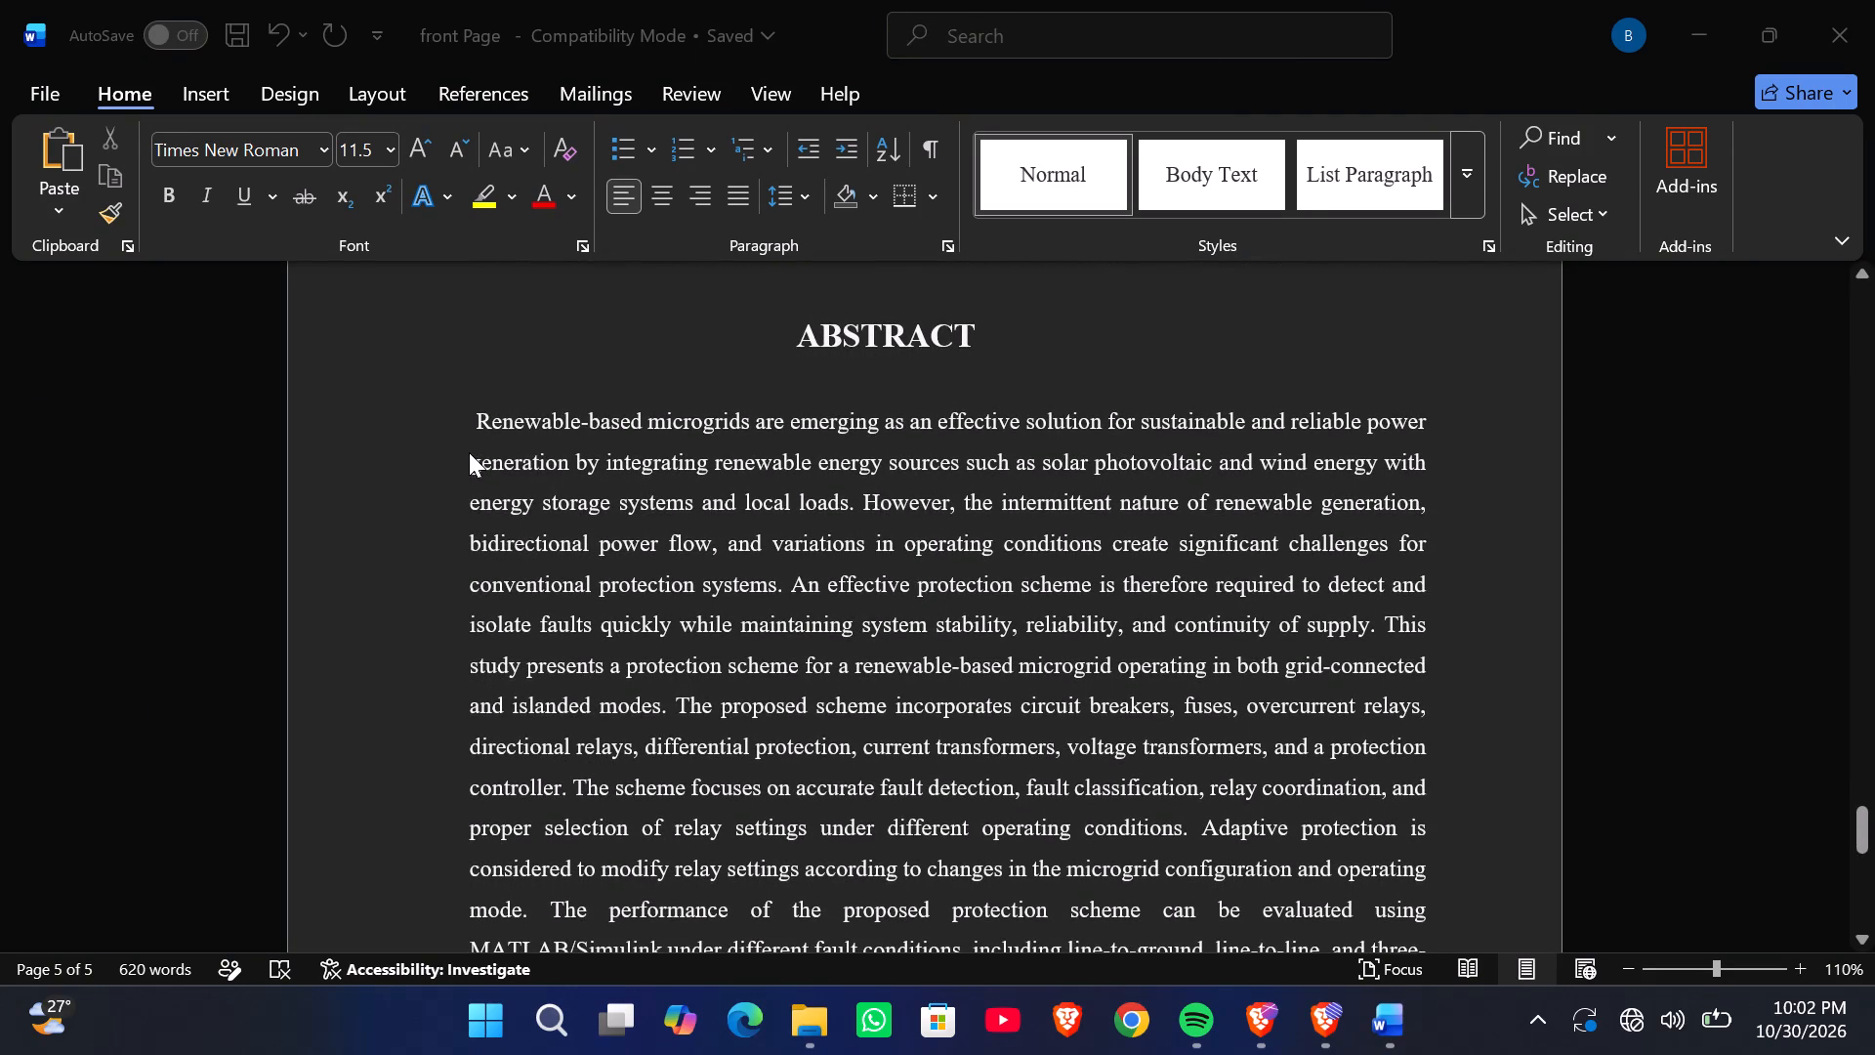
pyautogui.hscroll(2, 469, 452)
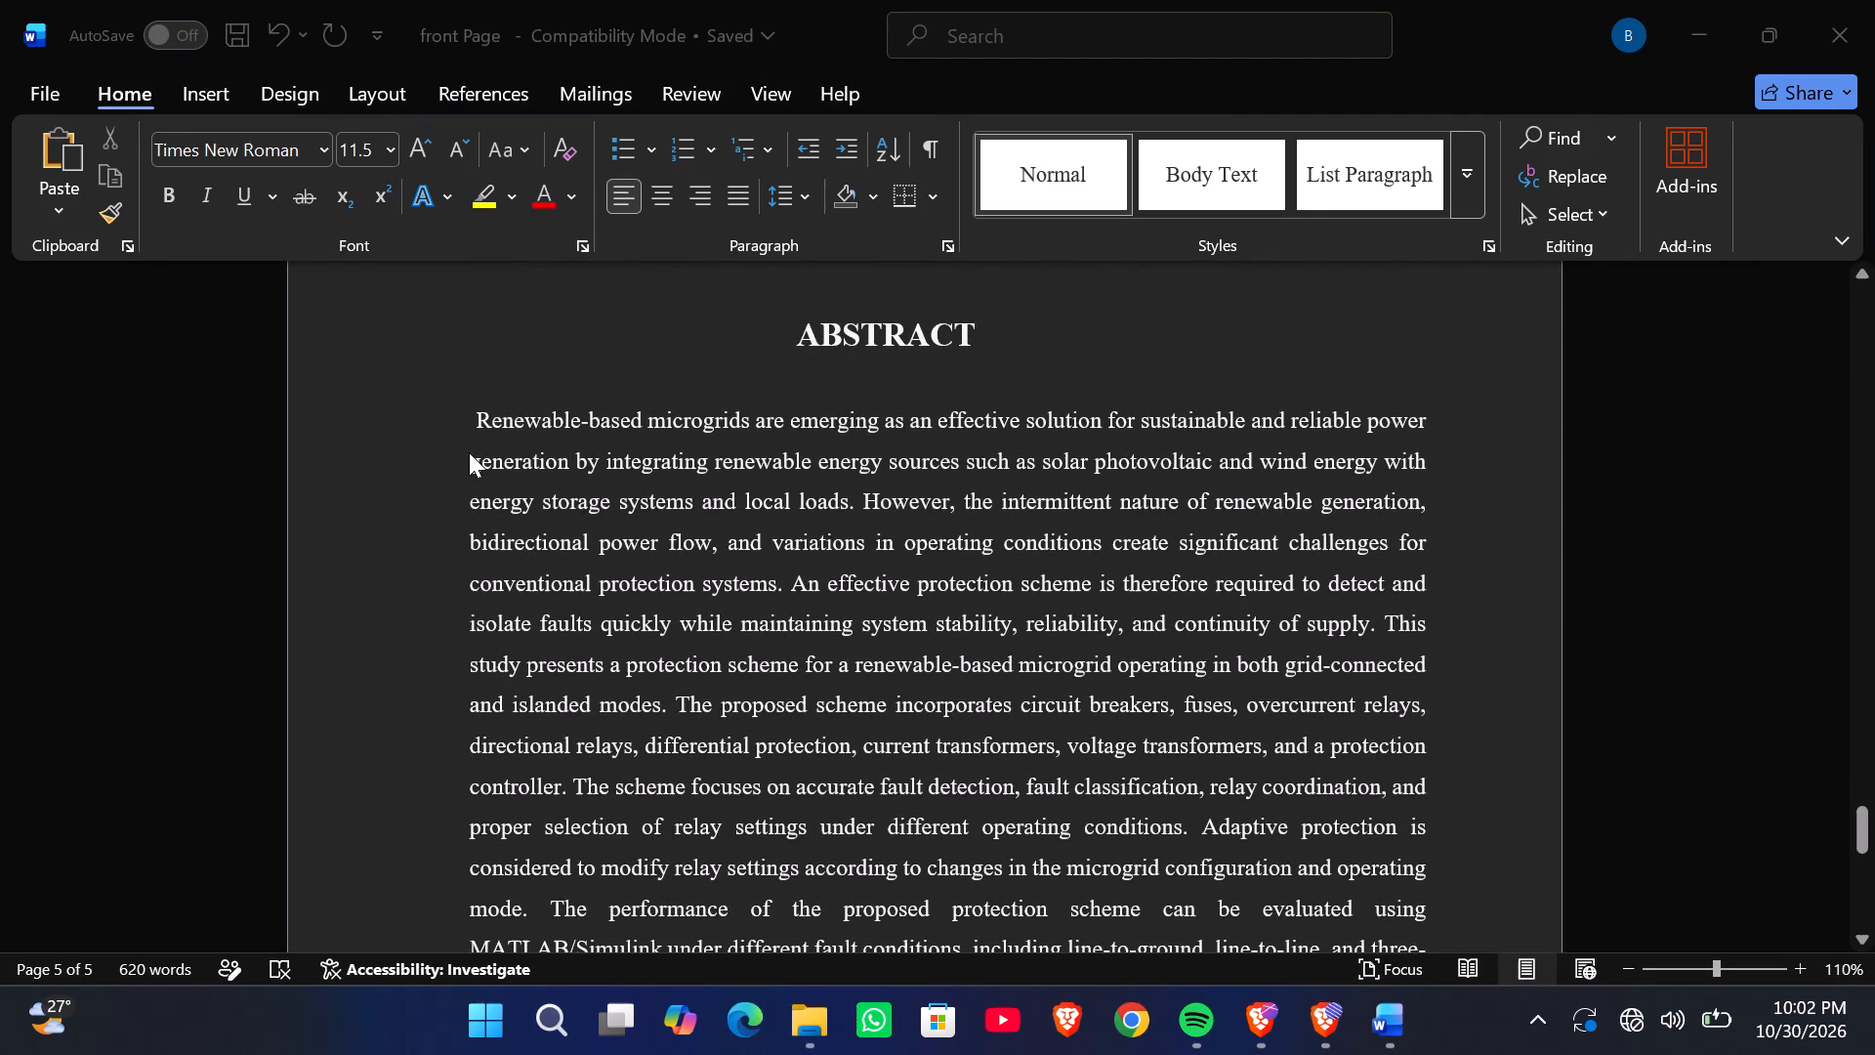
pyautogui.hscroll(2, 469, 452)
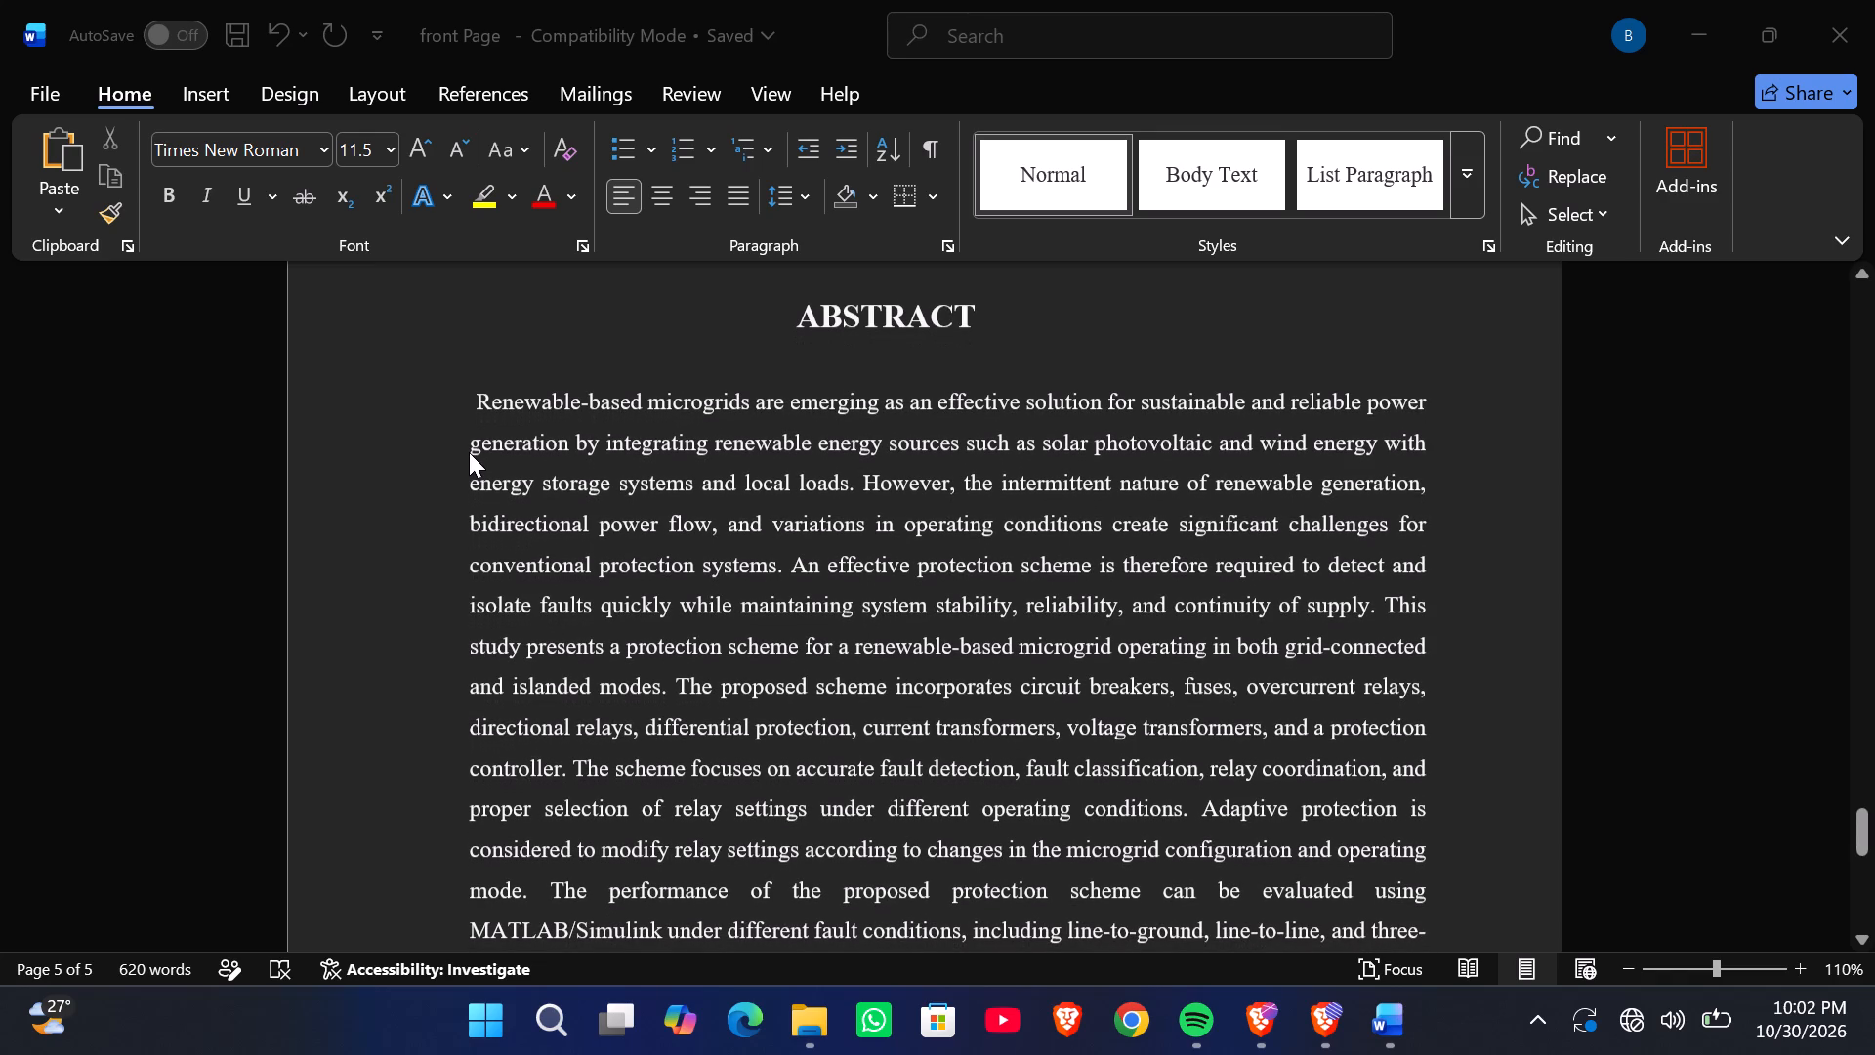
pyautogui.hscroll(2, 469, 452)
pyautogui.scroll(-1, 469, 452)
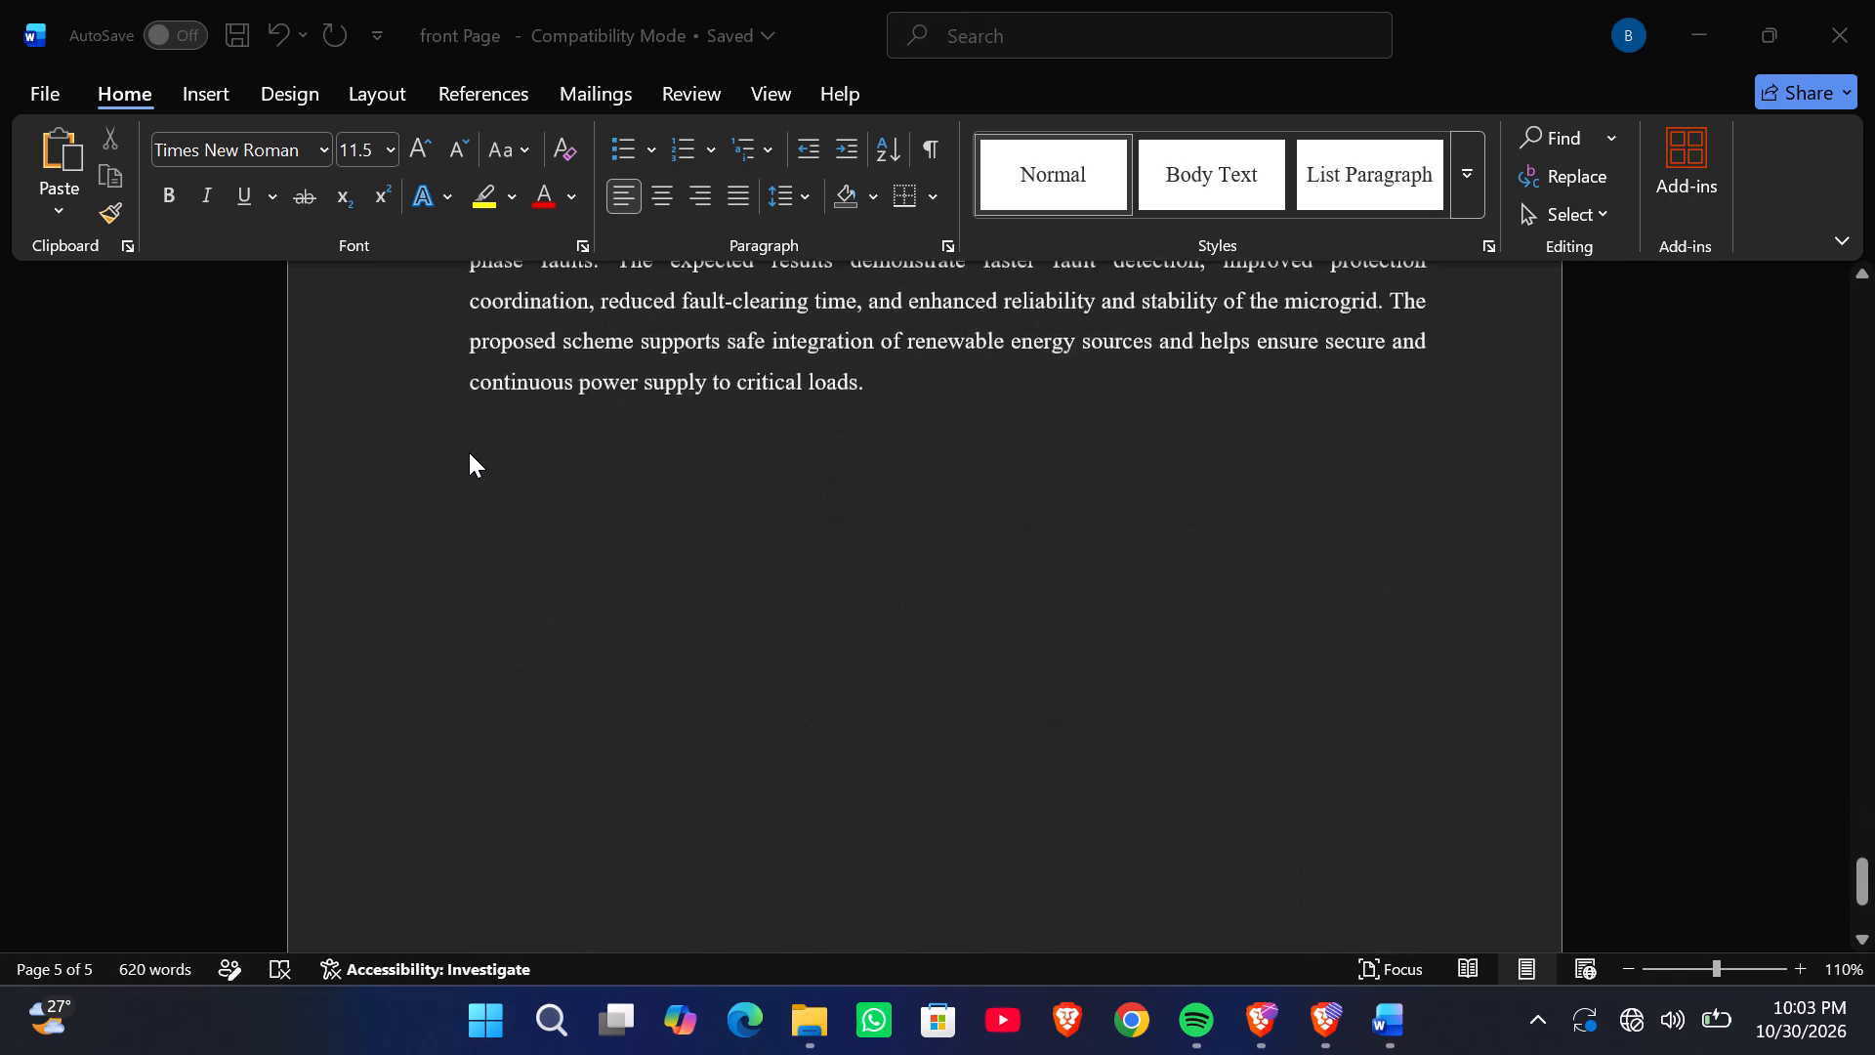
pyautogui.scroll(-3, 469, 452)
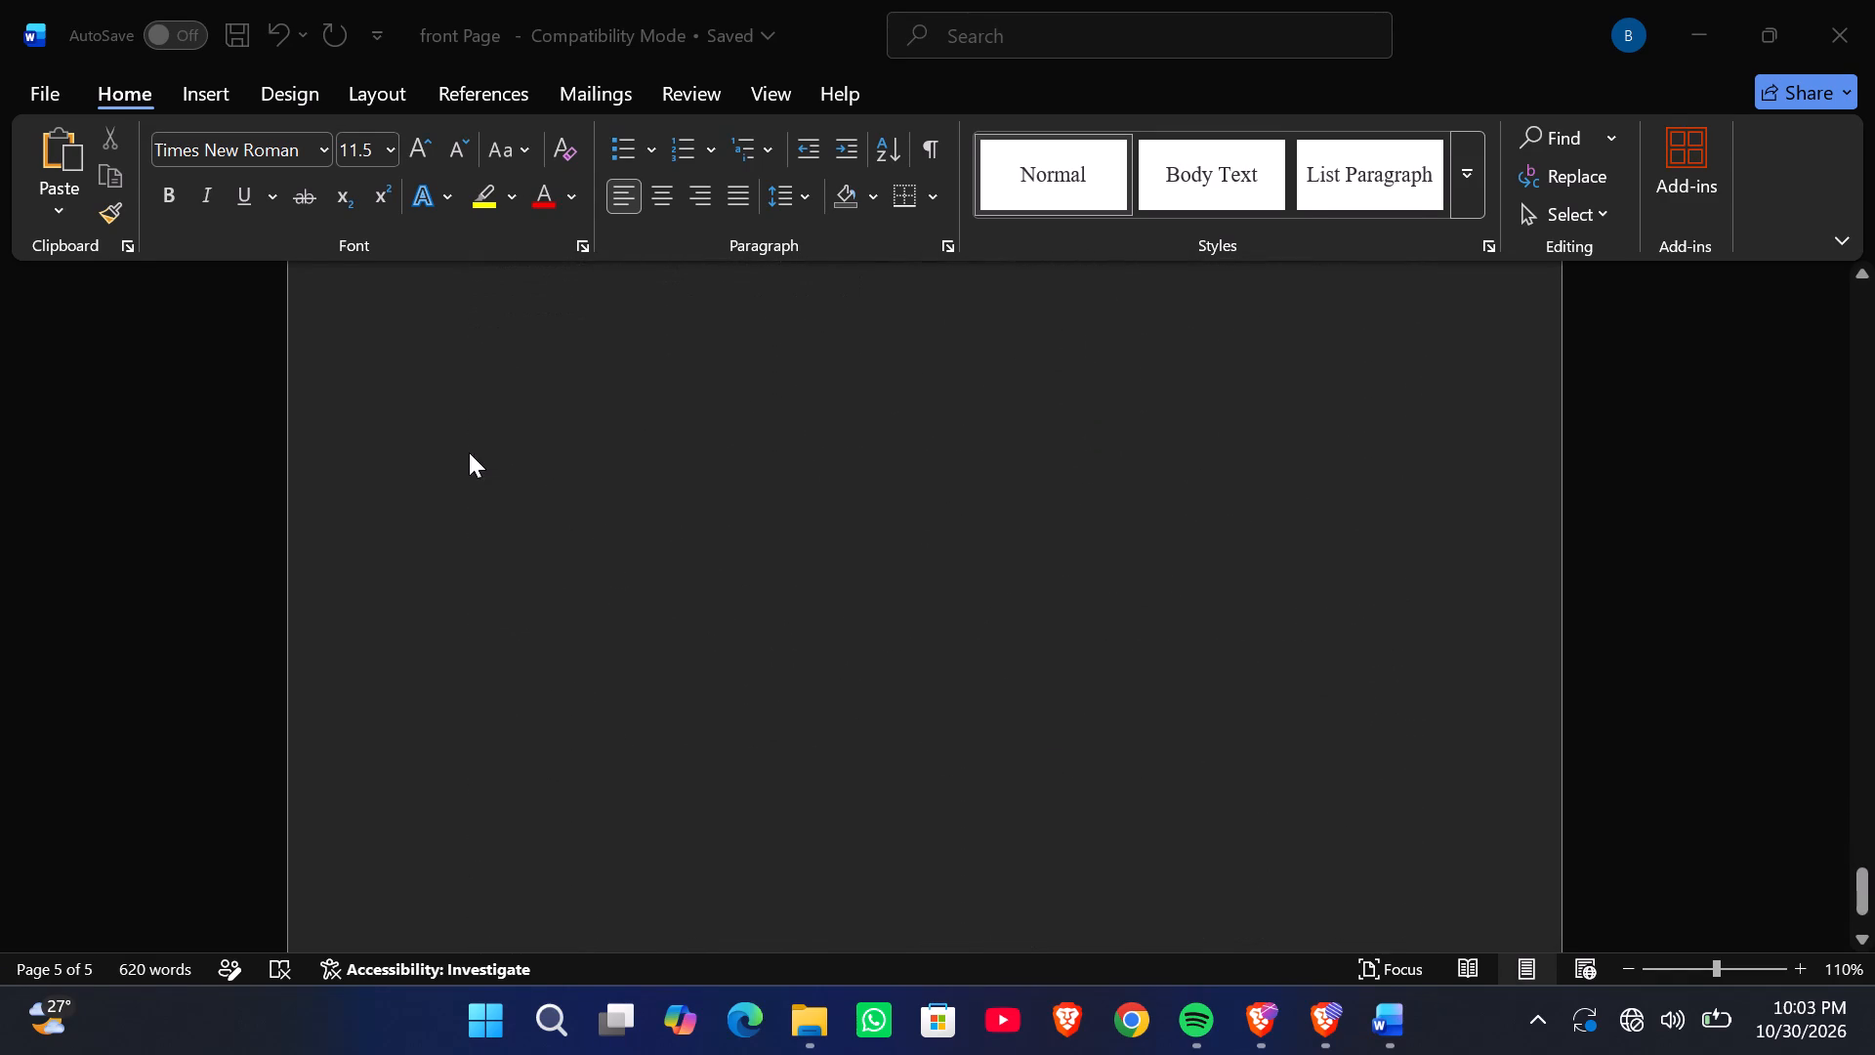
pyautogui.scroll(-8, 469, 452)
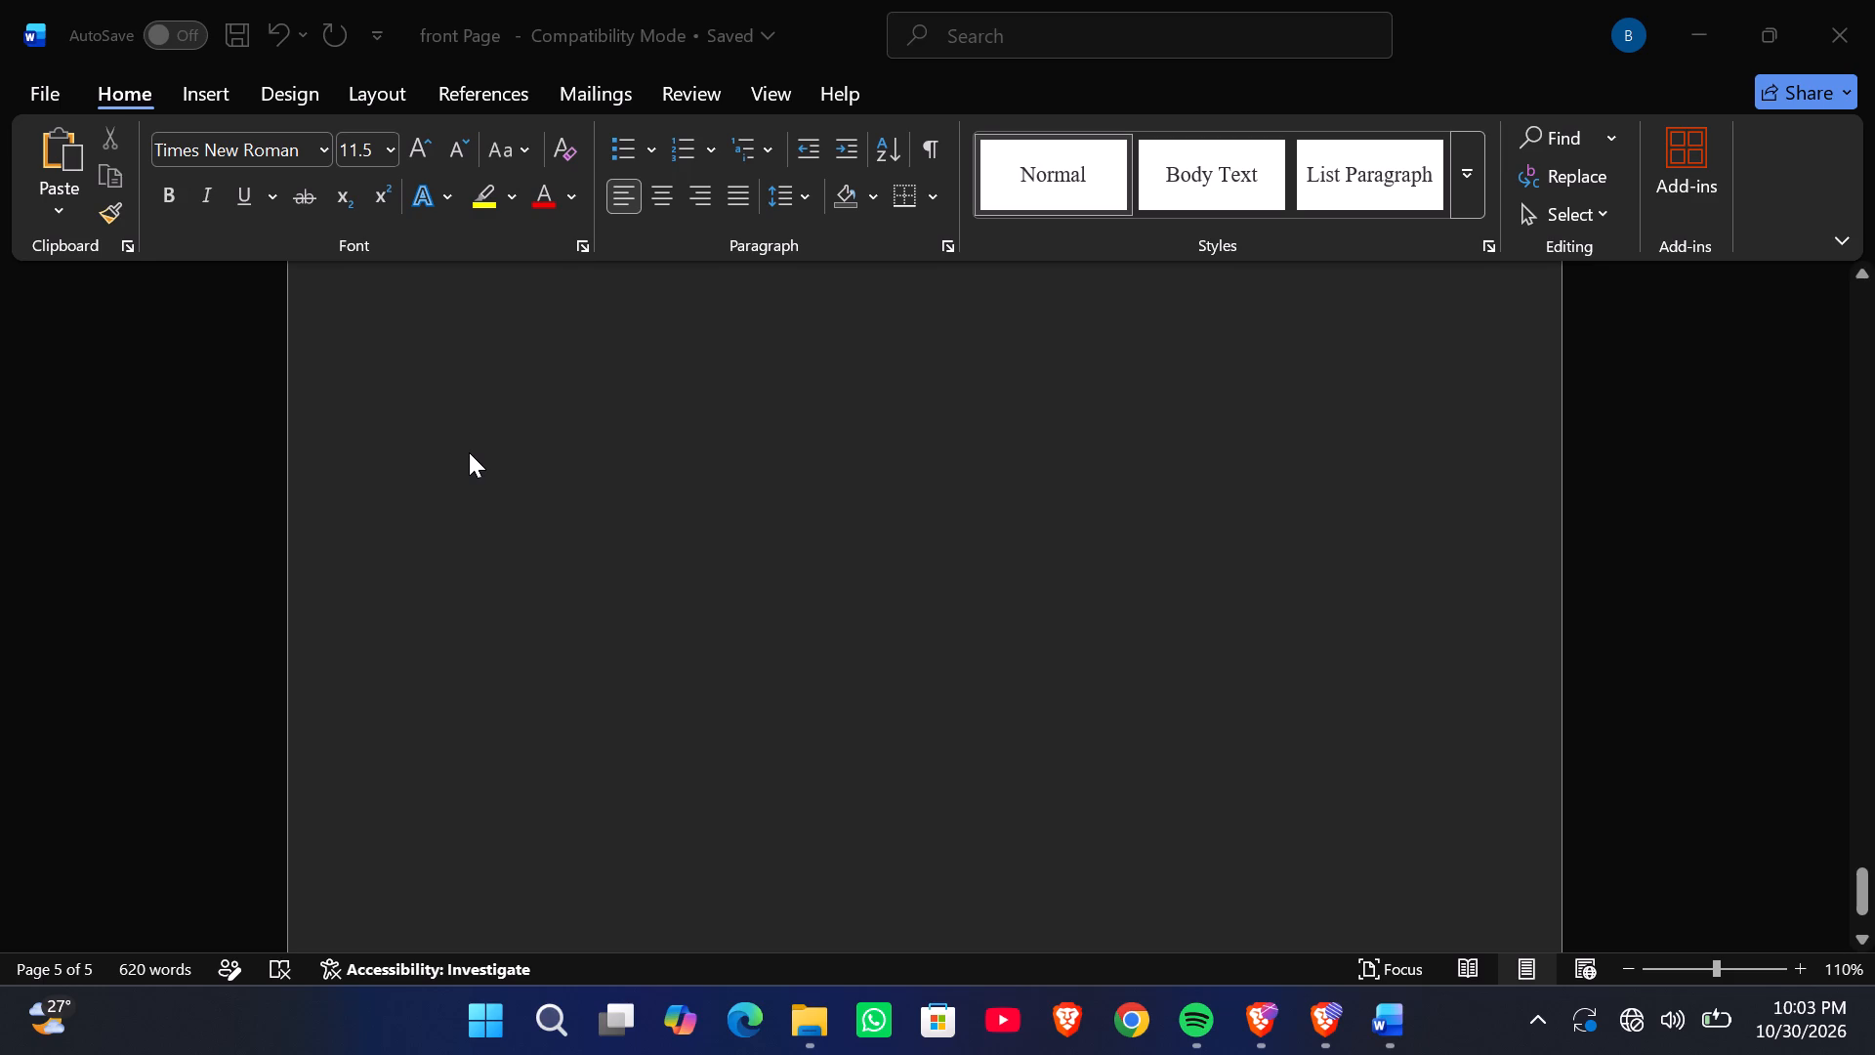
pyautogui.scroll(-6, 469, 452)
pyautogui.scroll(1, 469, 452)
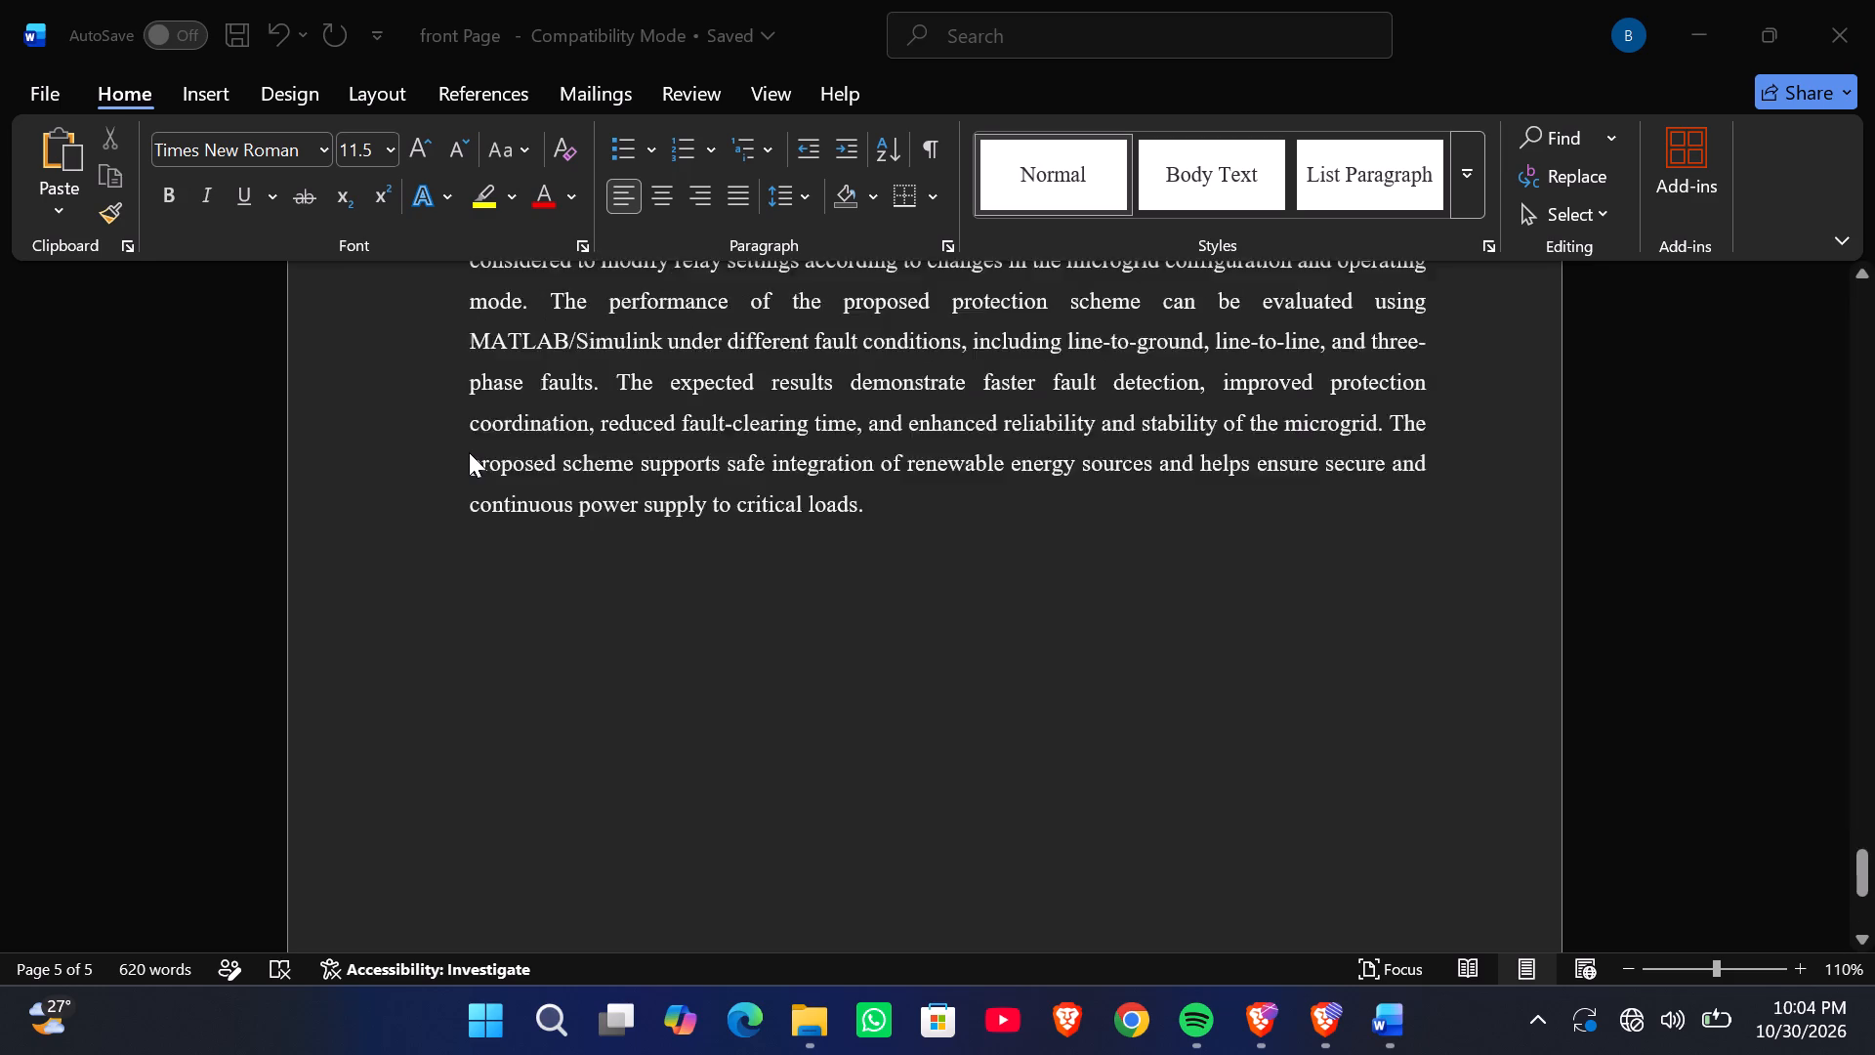
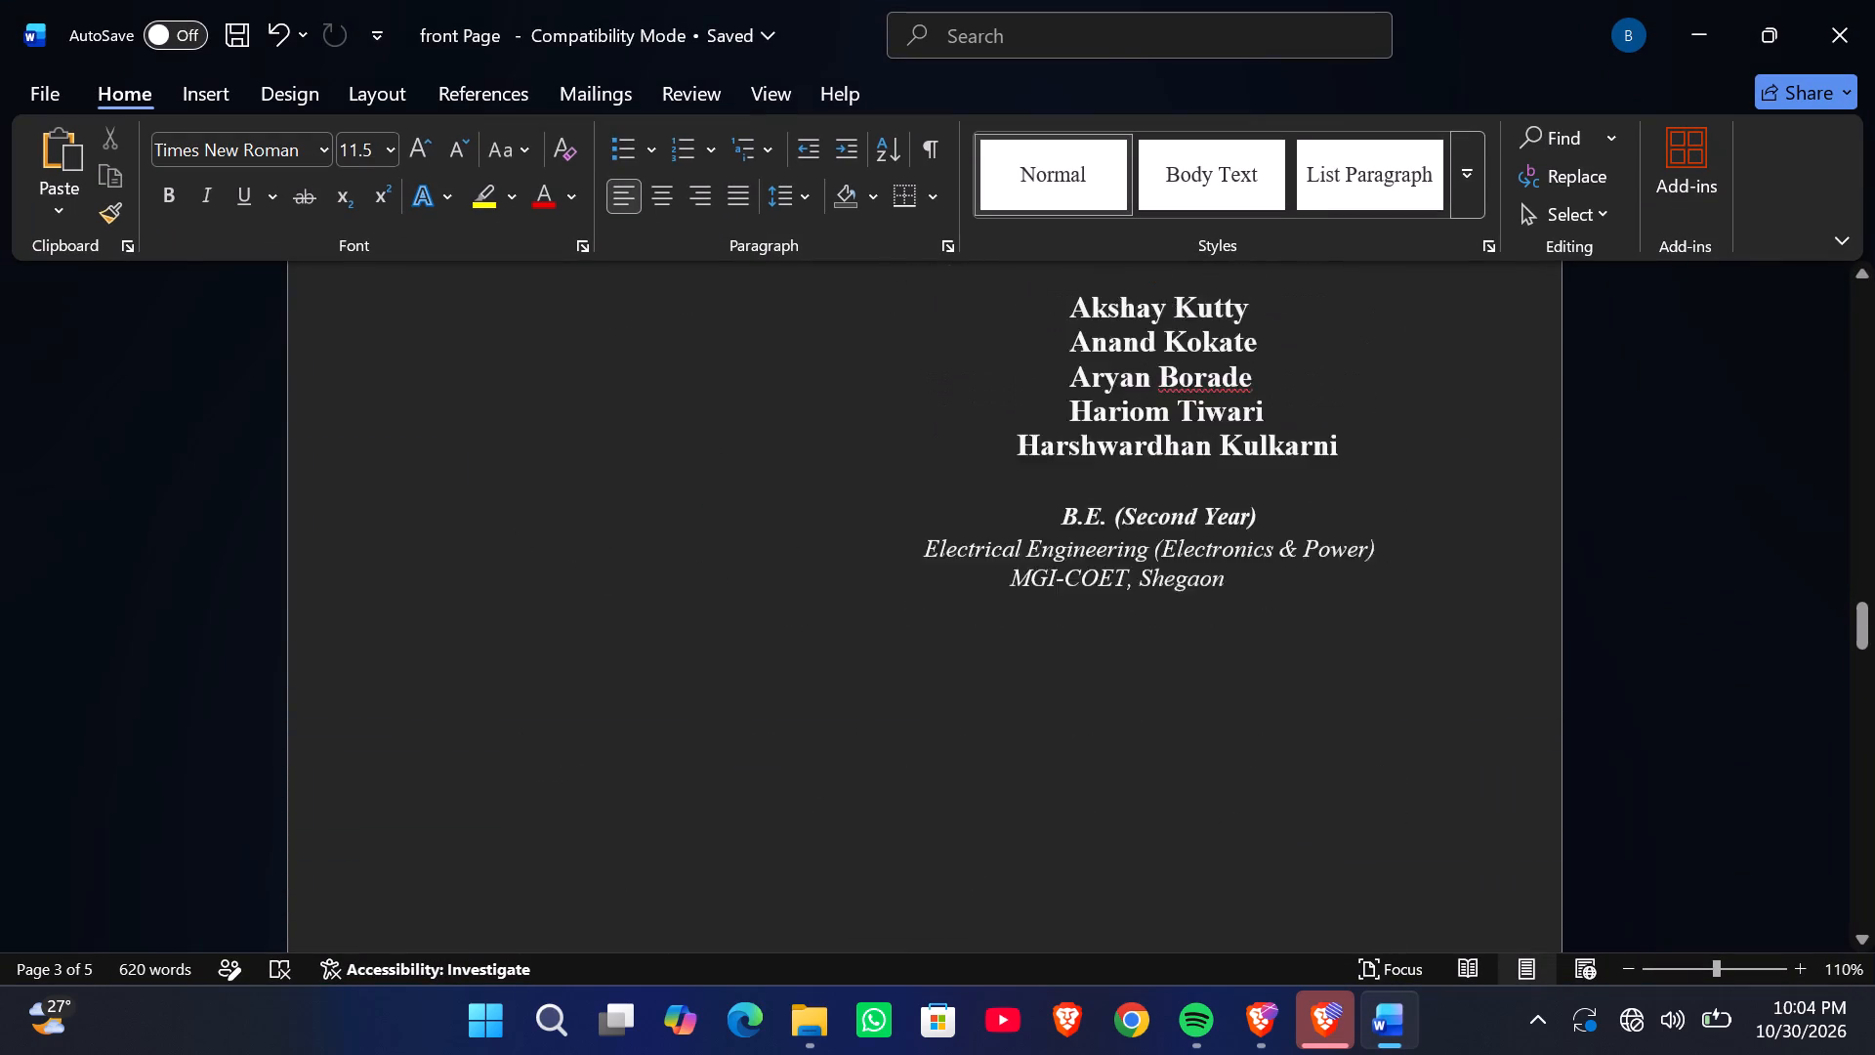
# Check back over the cover, certificate and acknowledgement pages of the front-matter document and save it.
pyautogui.scroll(10, 469, 452)
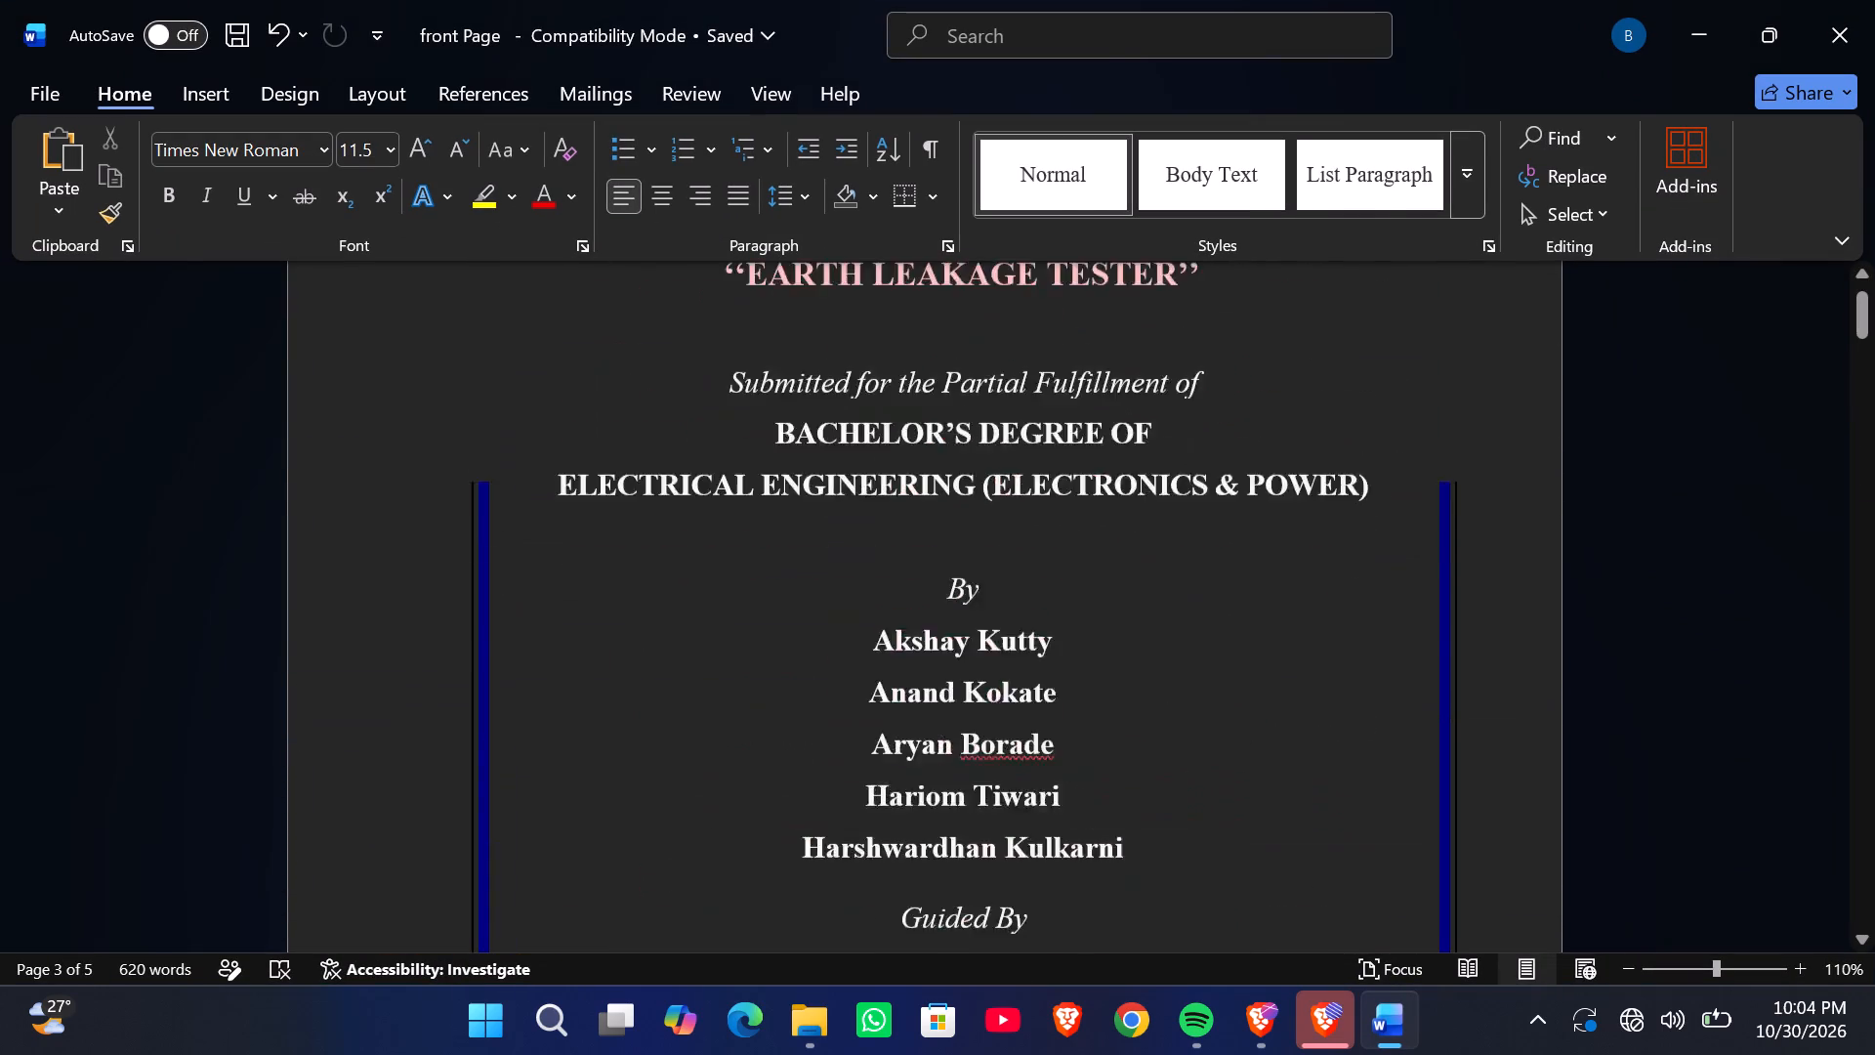
pyautogui.scroll(-10, 469, 452)
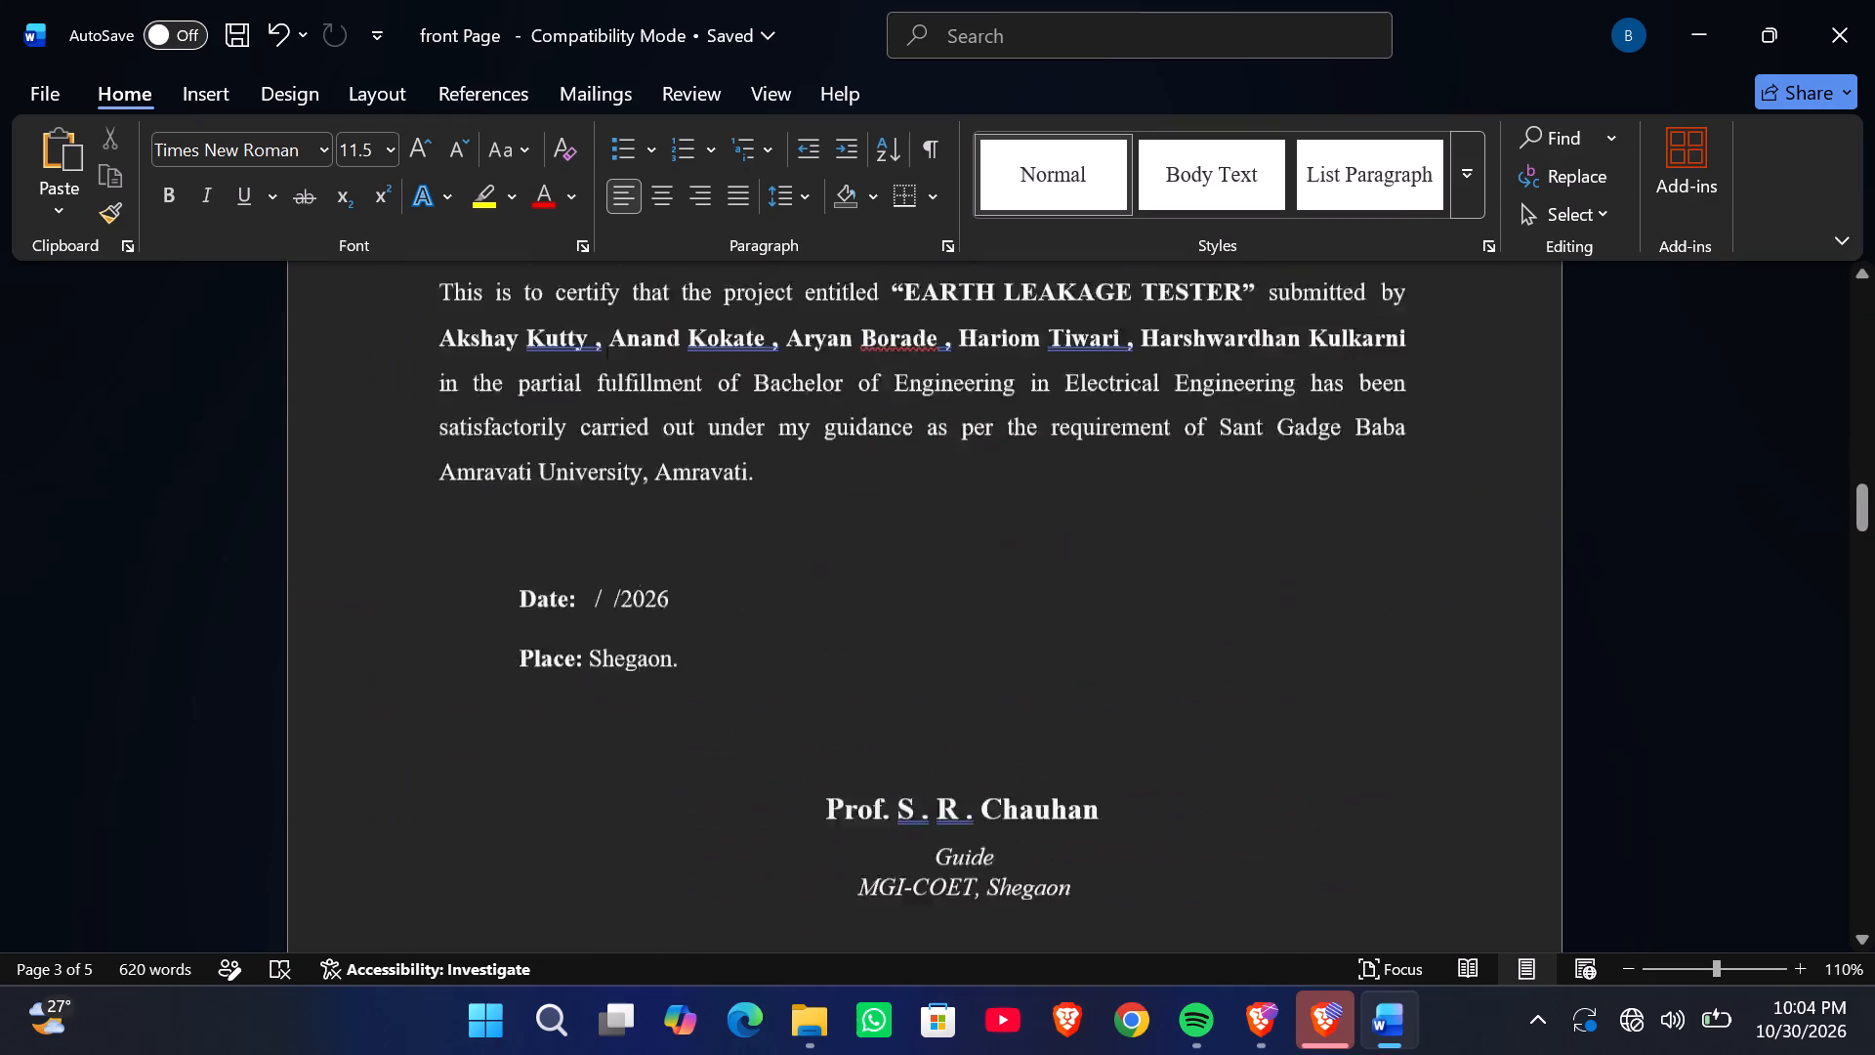
pyautogui.scroll(-9, 469, 452)
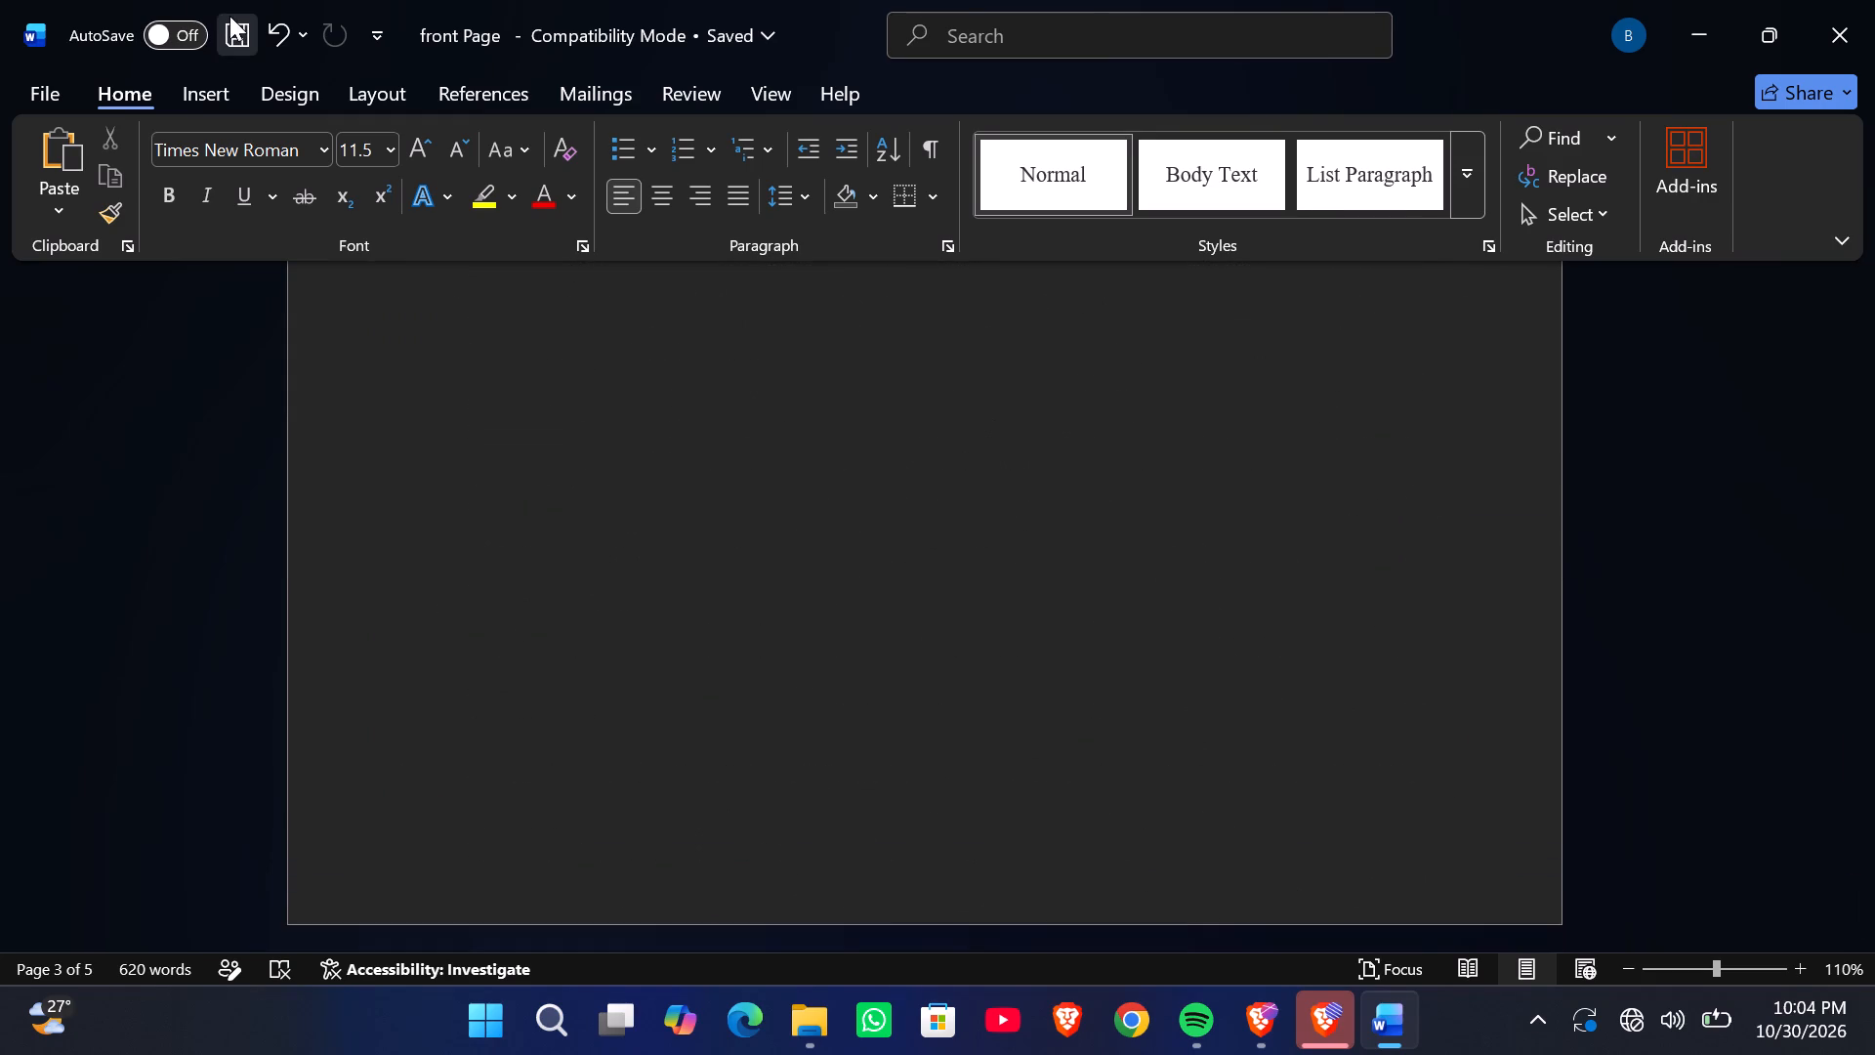
pyautogui.tripleClick(229, 16)
pyautogui.tripleClick(229, 16)
pyautogui.tripleClick(229, 16)
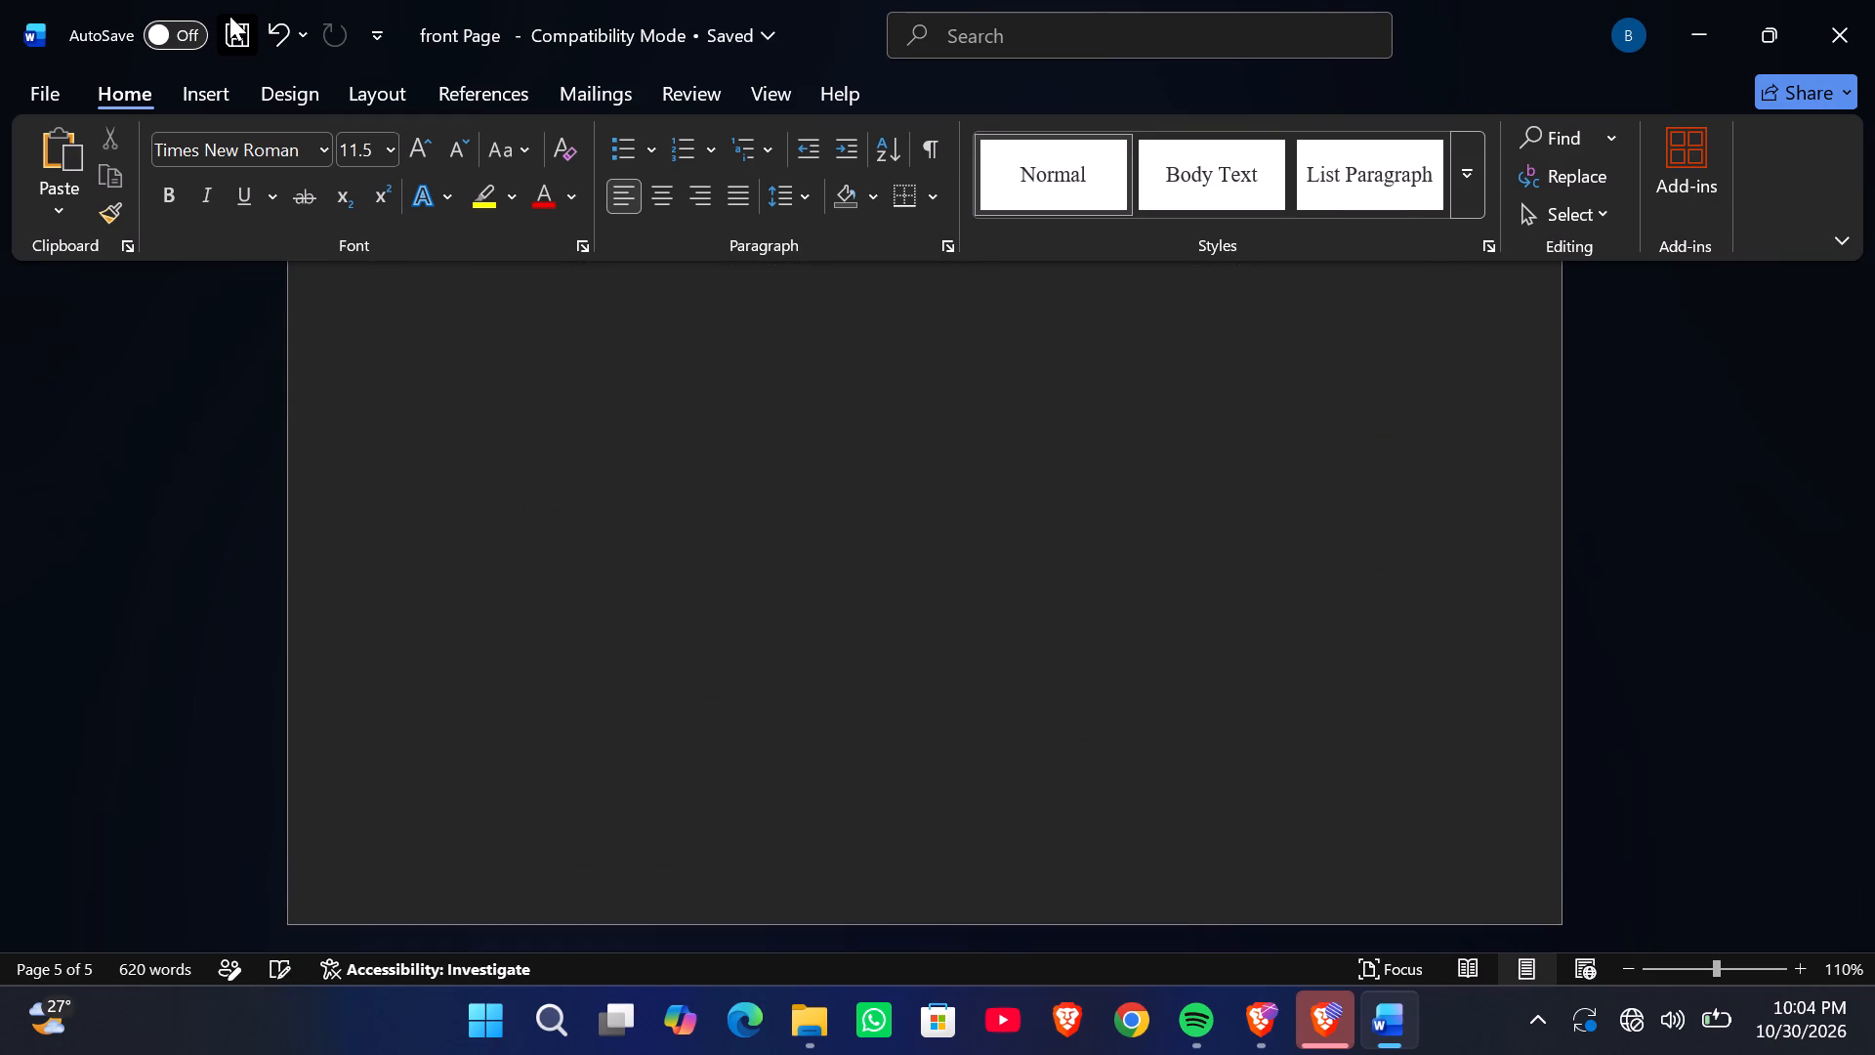
pyautogui.doubleClick(229, 16)
pyautogui.click(229, 16)
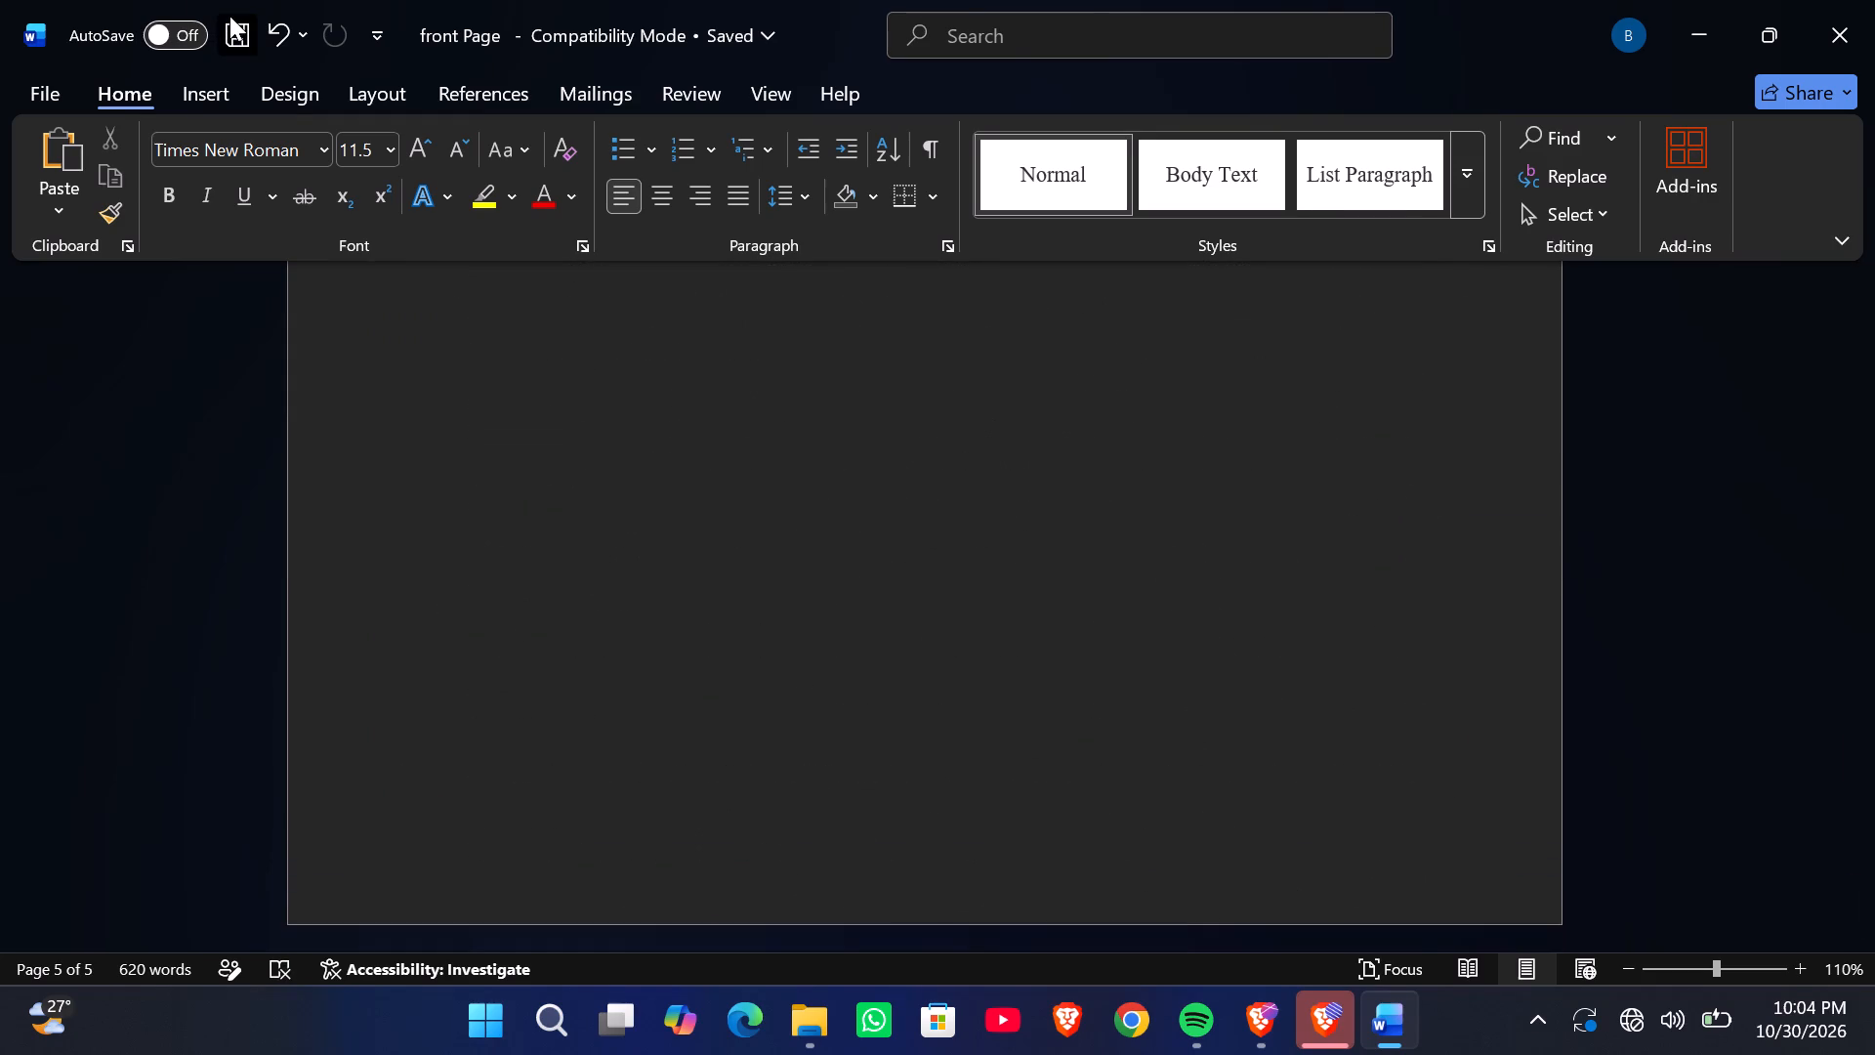
pyautogui.tripleClick(229, 16)
pyautogui.tripleClick(229, 16)
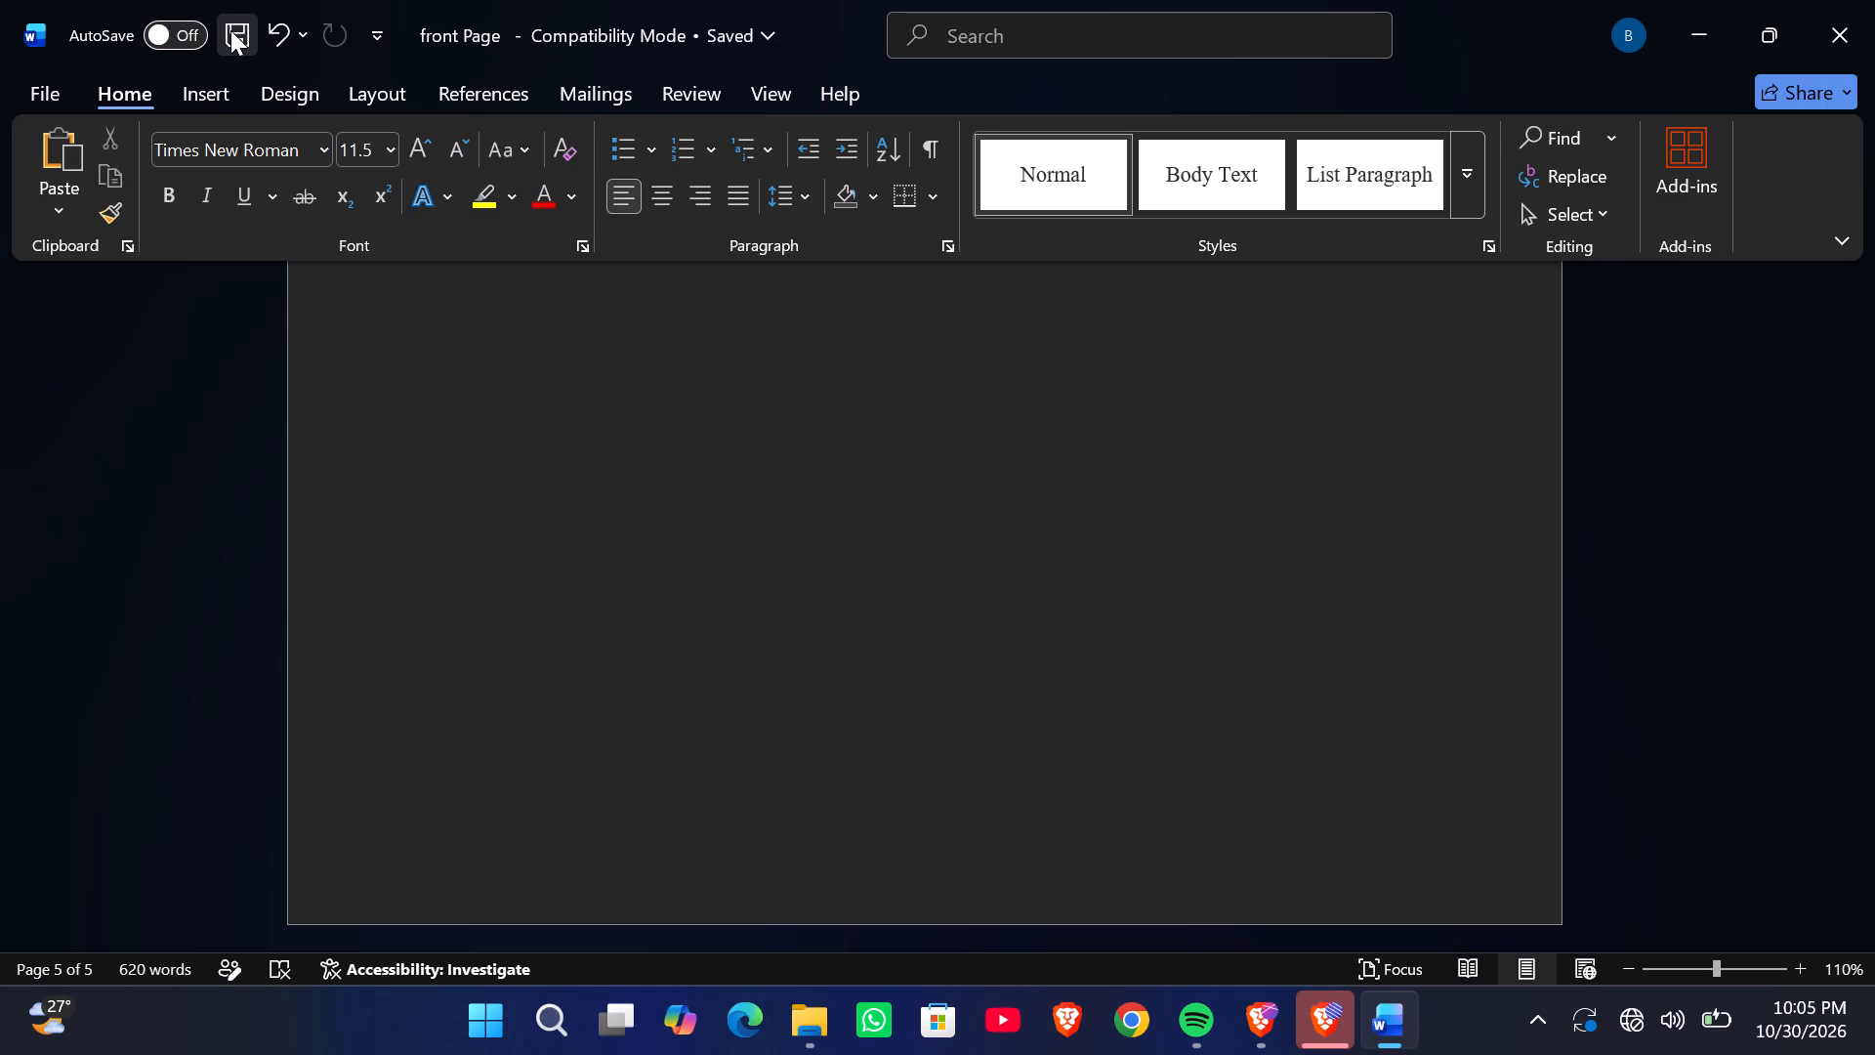
pyautogui.tripleClick(227, 34)
pyautogui.tripleClick(227, 34)
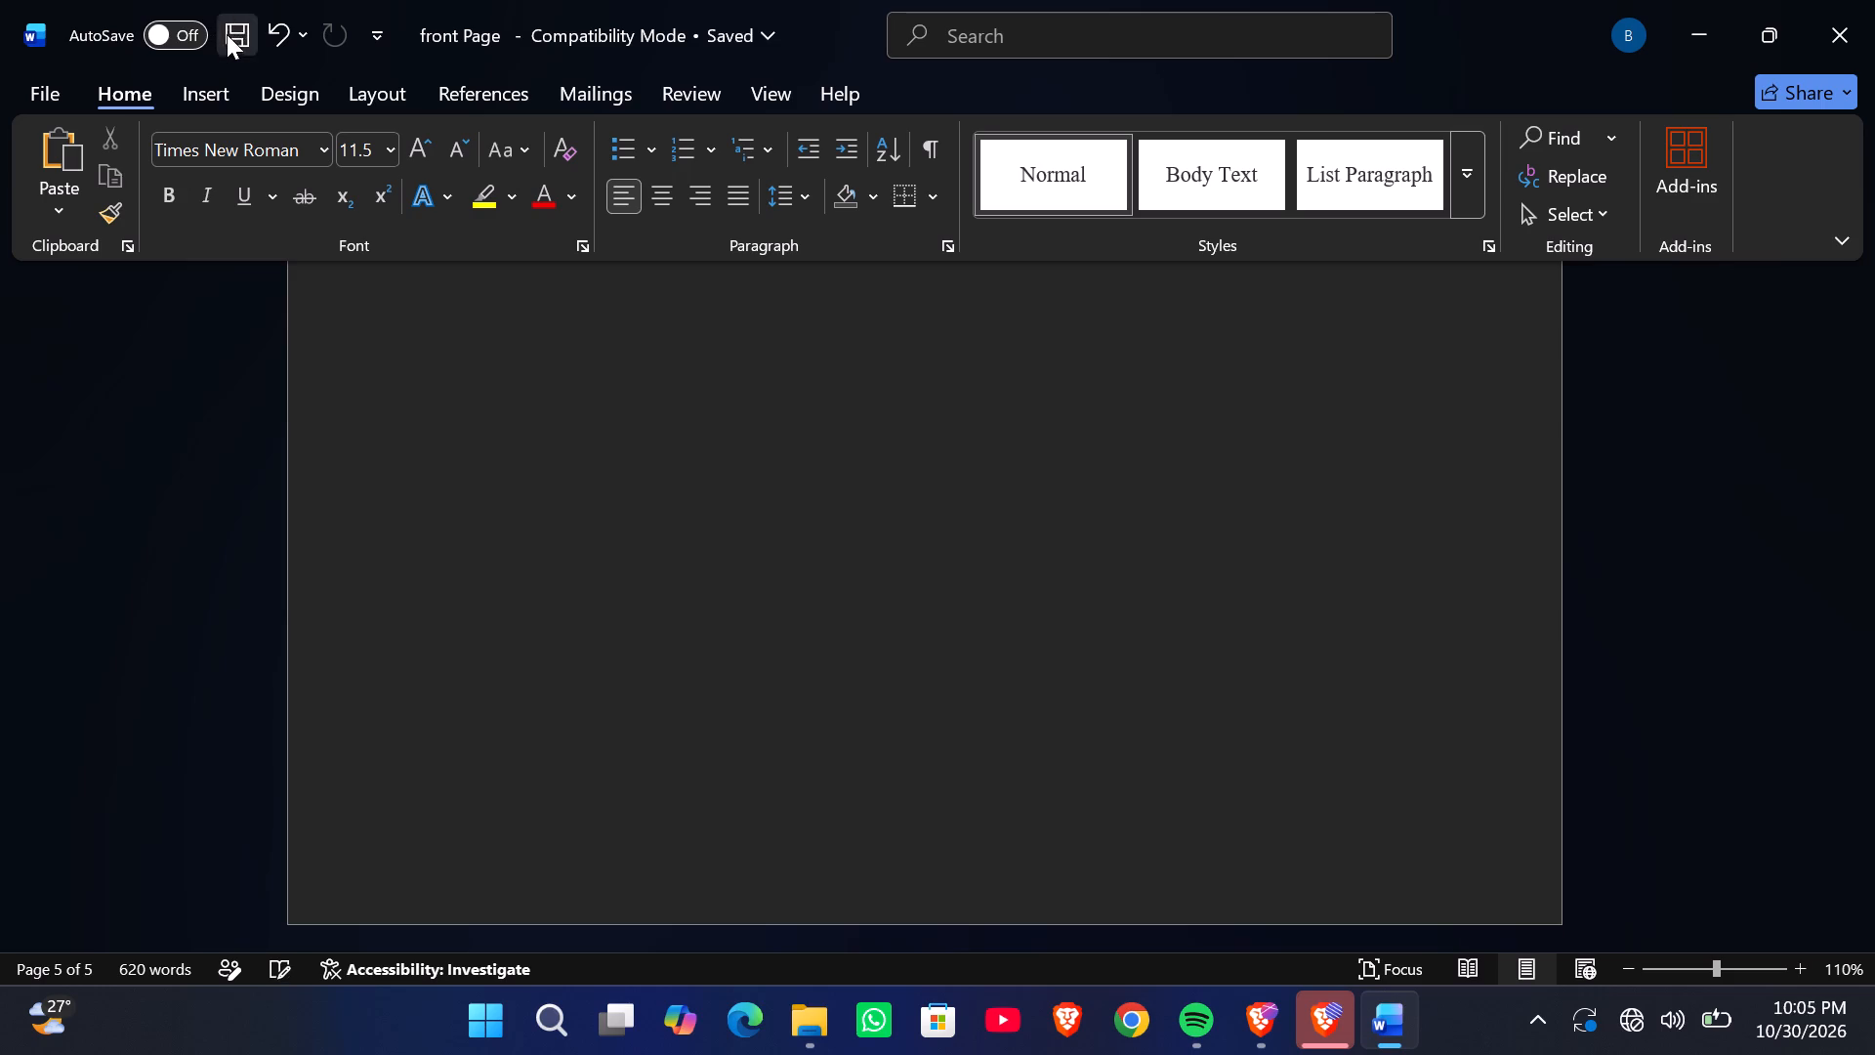
pyautogui.click(227, 34)
pyautogui.hotkey('ctrl', 's')
pyautogui.hotkey('ctrl', 's')
pyautogui.hotkey('ctrl', 's')
pyautogui.hotkey('ctrl', 's')
pyautogui.hotkey('ctrl', 's')
pyautogui.hotkey('ctrl', 's')
pyautogui.hotkey('ctrl', 's')
pyautogui.hotkey('ctrl', 's')
pyautogui.hotkey('ctrl', 's')
pyautogui.hotkey('ctrl', 's')
pyautogui.hotkey('ctrl', 's')
pyautogui.hotkey('ctrl', 's')
pyautogui.hotkey('ctrl', 's')
pyautogui.hotkey('ctrl', 's')
pyautogui.hotkey('ctrl', 's')
pyautogui.hotkey('ctrl', 's')
pyautogui.hotkey('ctrl', 's')
pyautogui.hotkey('ctrl', 's')
pyautogui.hotkey('ctrl', 's')
pyautogui.hotkey('ctrl', 's')
pyautogui.hotkey('ctrl', 's')
pyautogui.hotkey('ctrl', 's')
pyautogui.hotkey('ctrl', 's')
pyautogui.press('s')
pyautogui.hotkey('ctrl', 's')
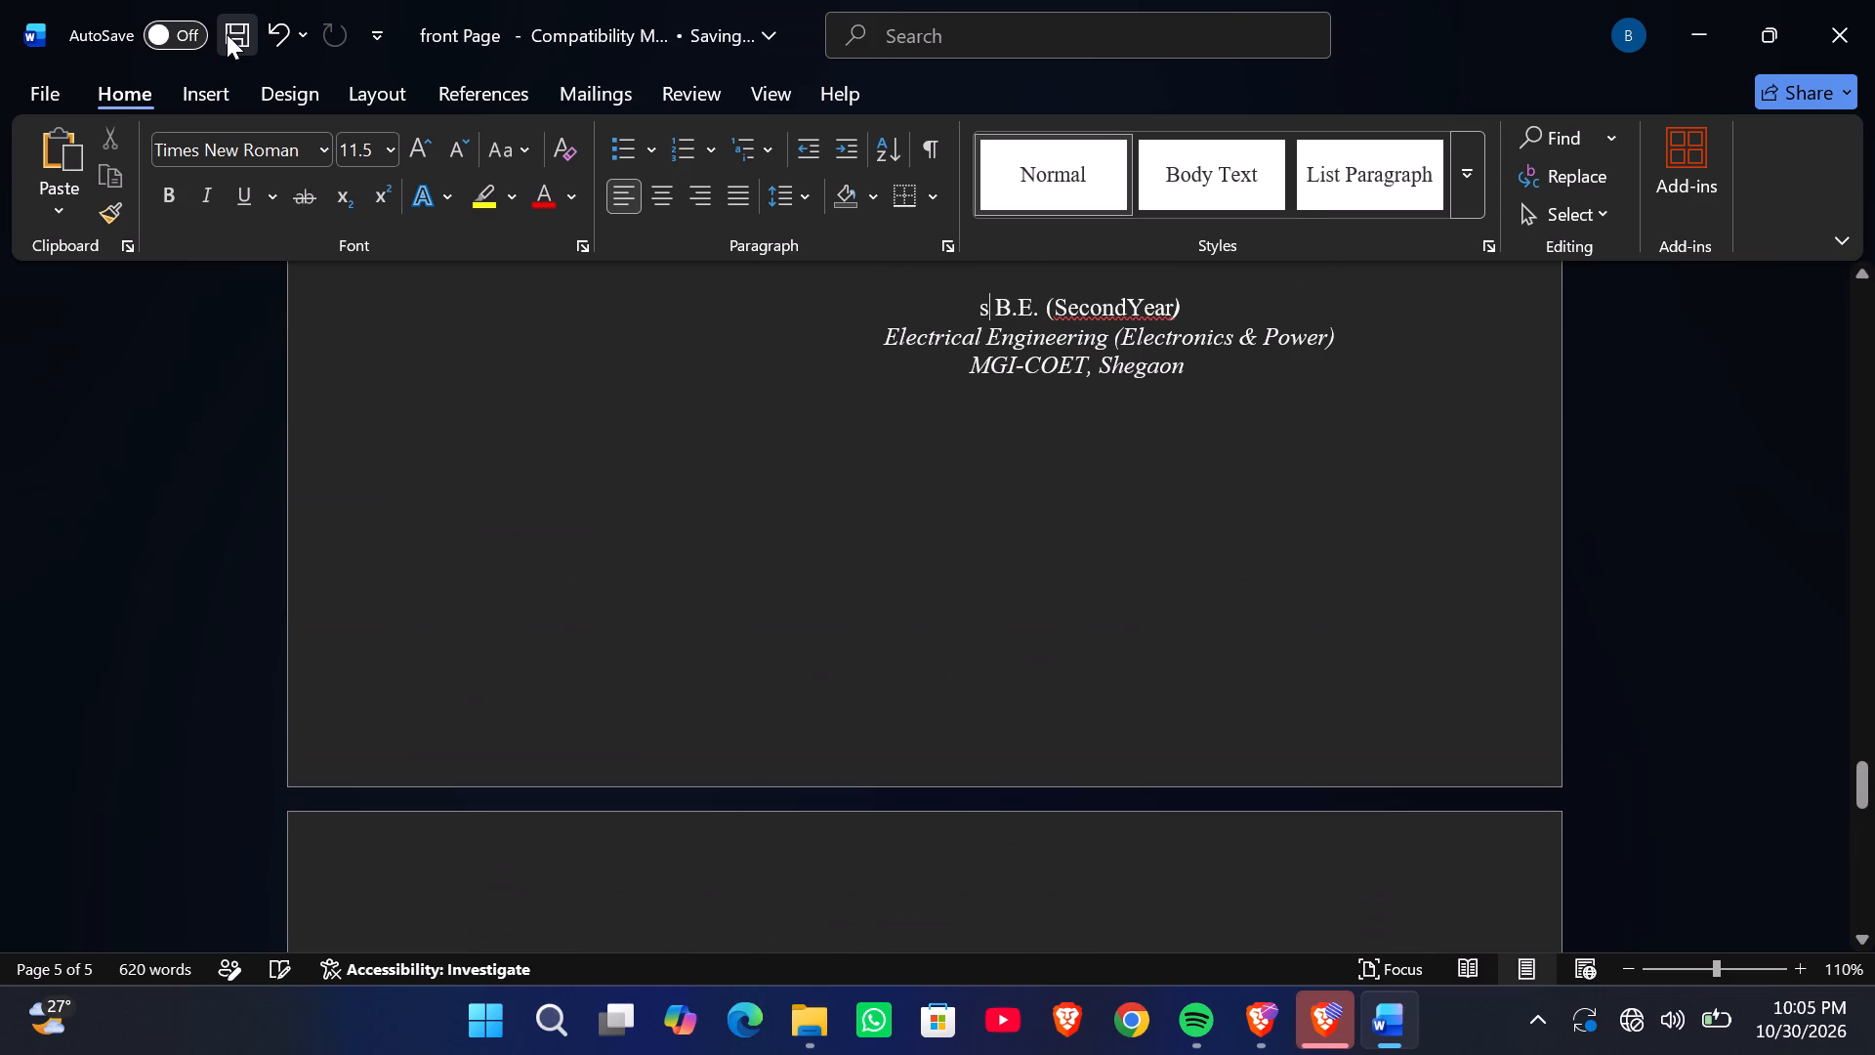
# Delete the stray letter s in front of the B.E. (SecondYear) line on page 4 and save the document again.
pyautogui.press('BackSpace')
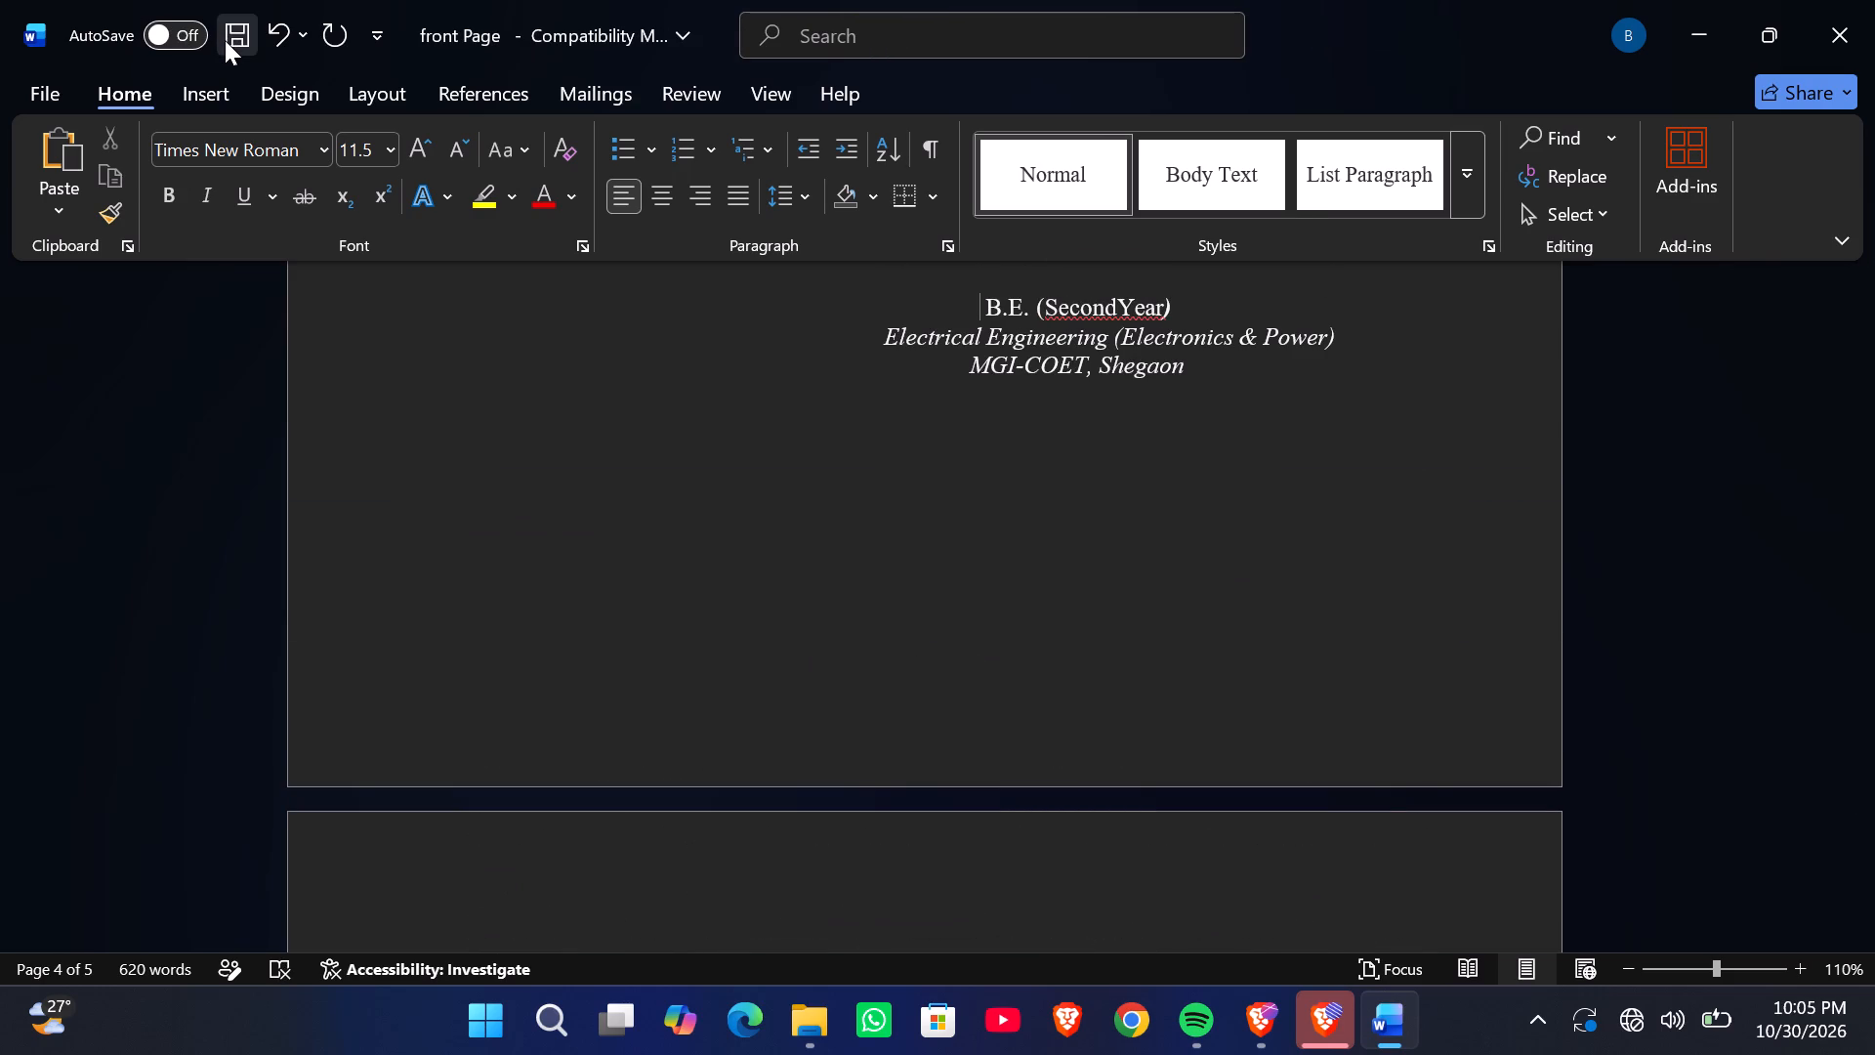
pyautogui.tripleClick(225, 40)
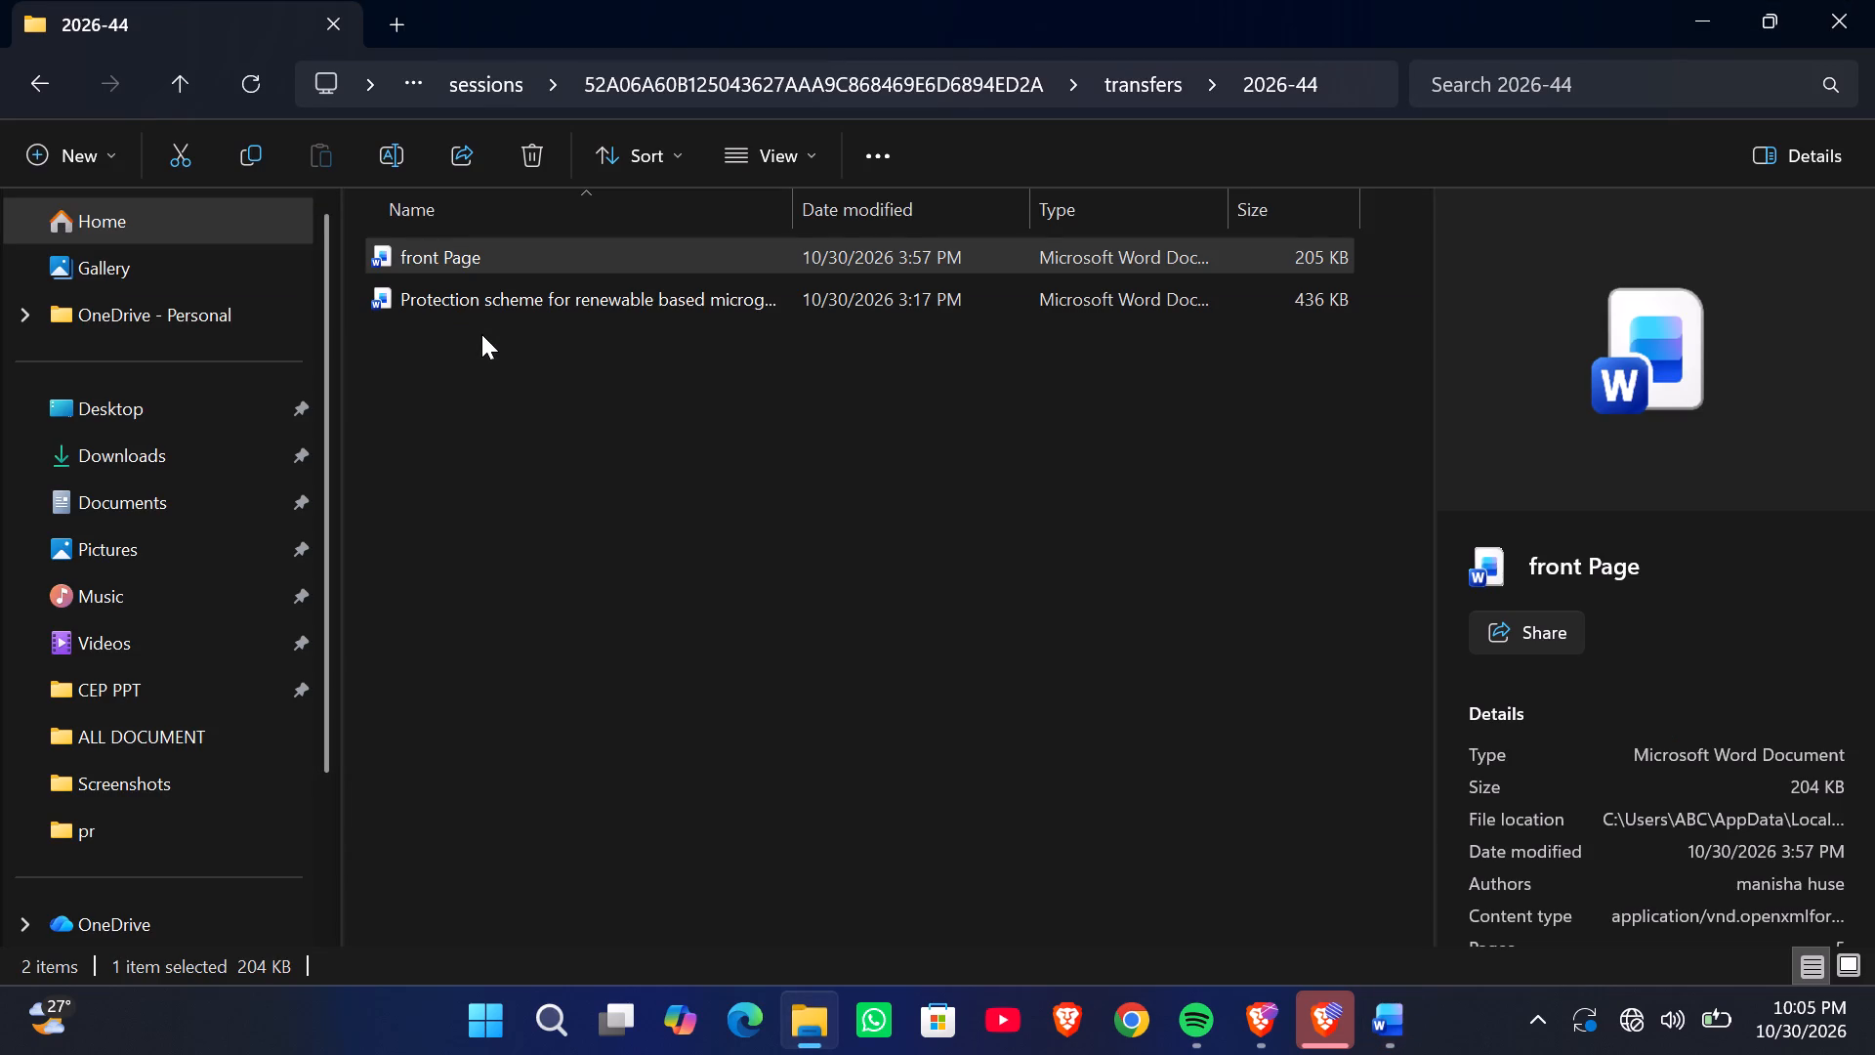
# In File Explorer, look through the Downloads folder, the Local Disk (C:) root and the Desktop folder.
pyautogui.click(203, 424)
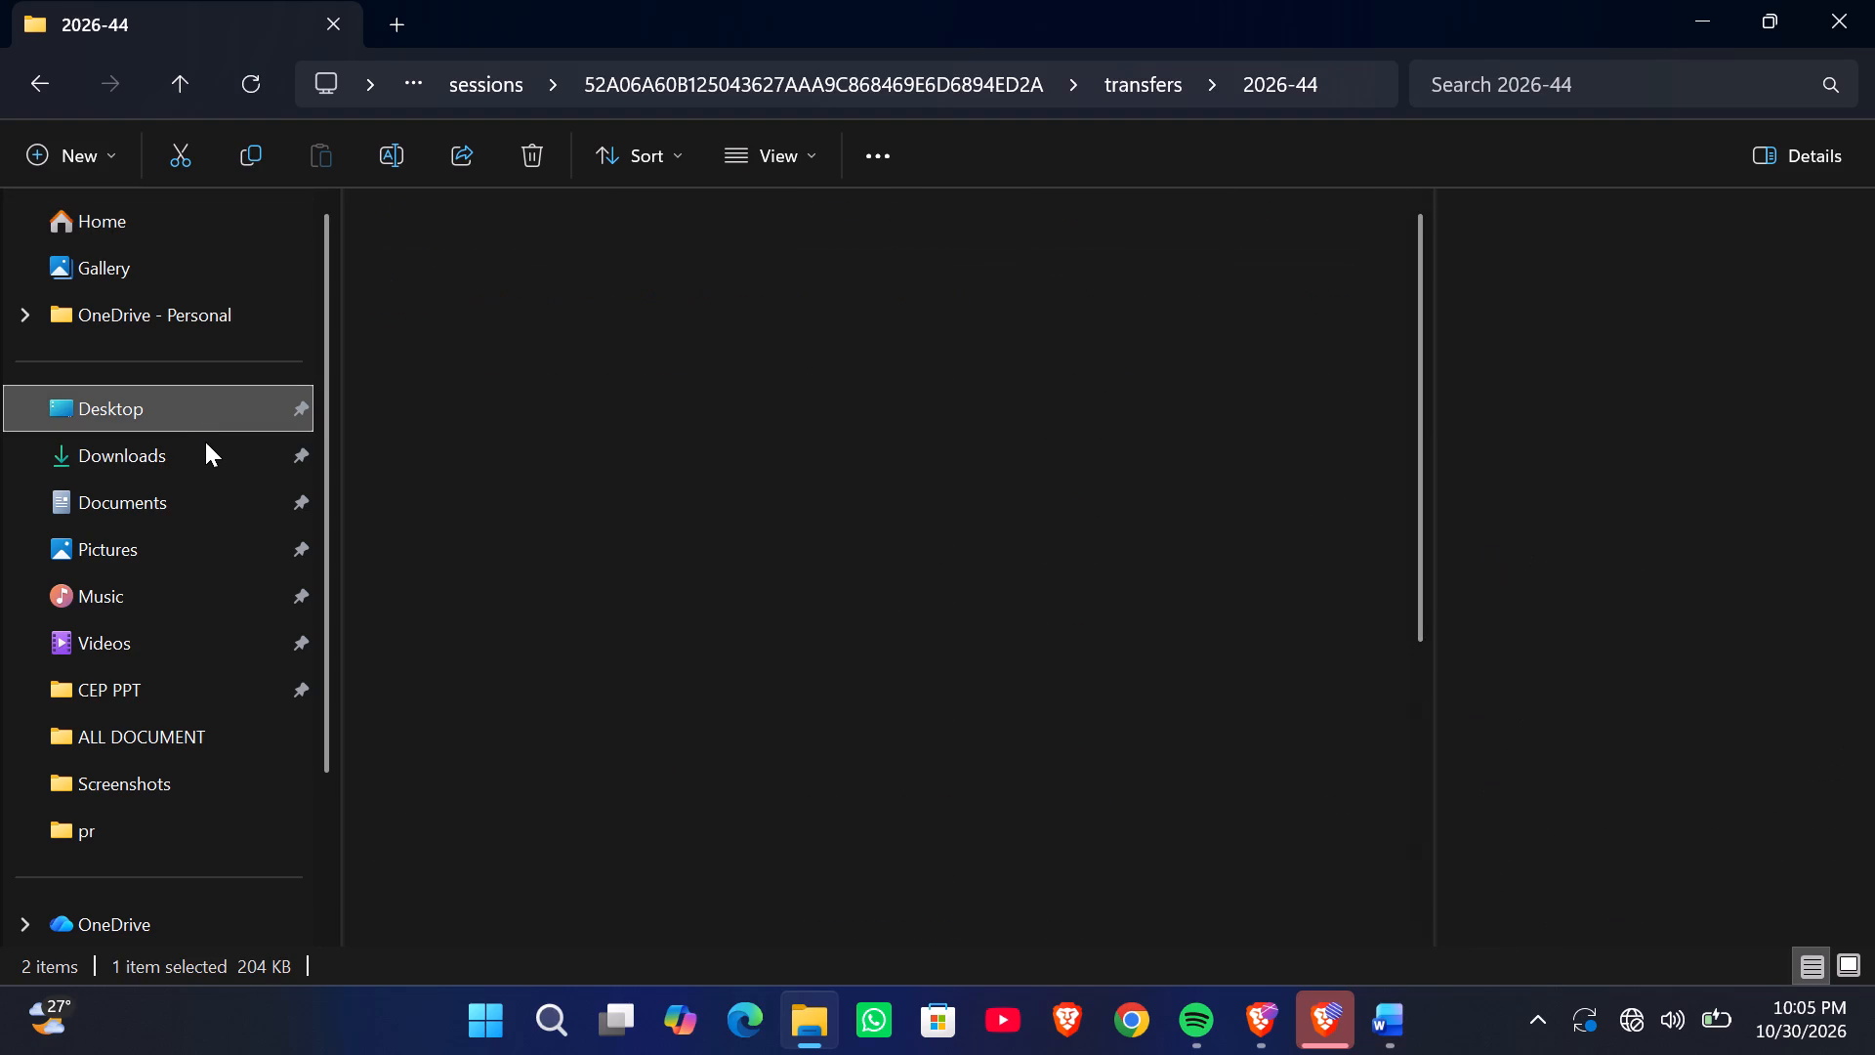
pyautogui.click(208, 459)
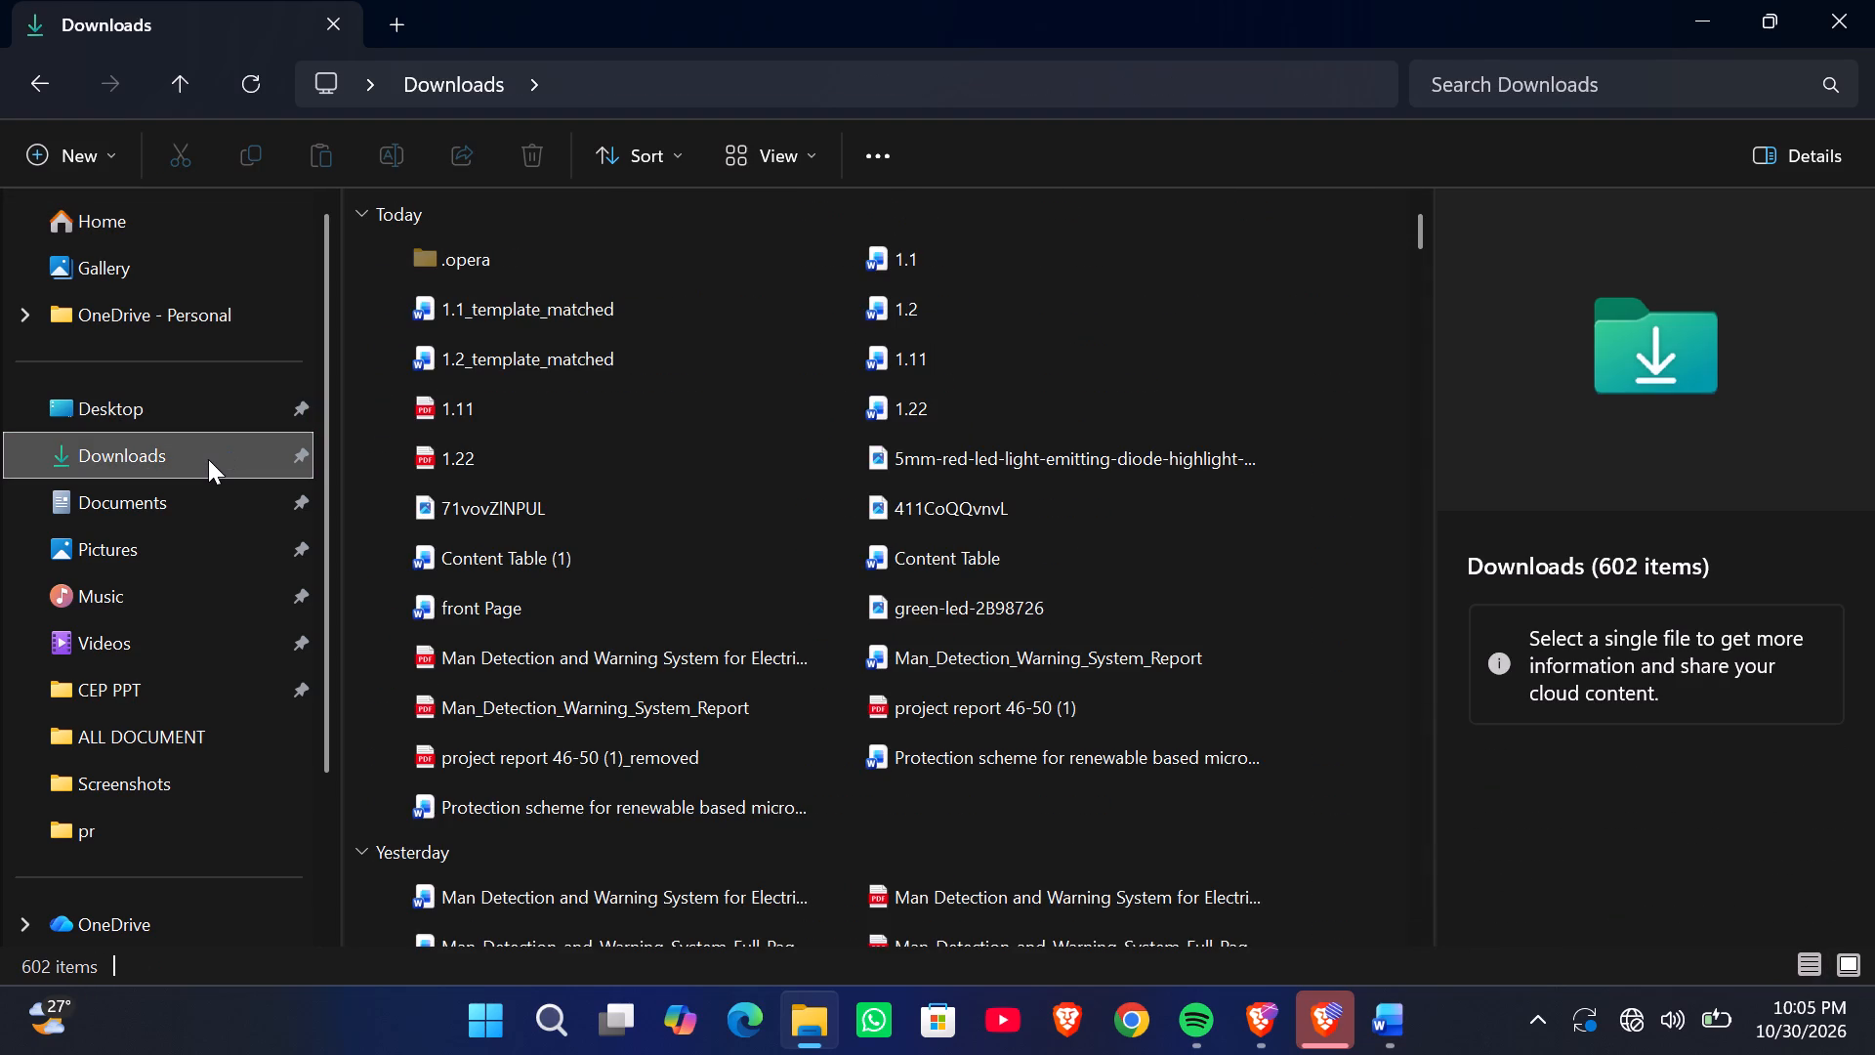
pyautogui.scroll(-1, 215, 545)
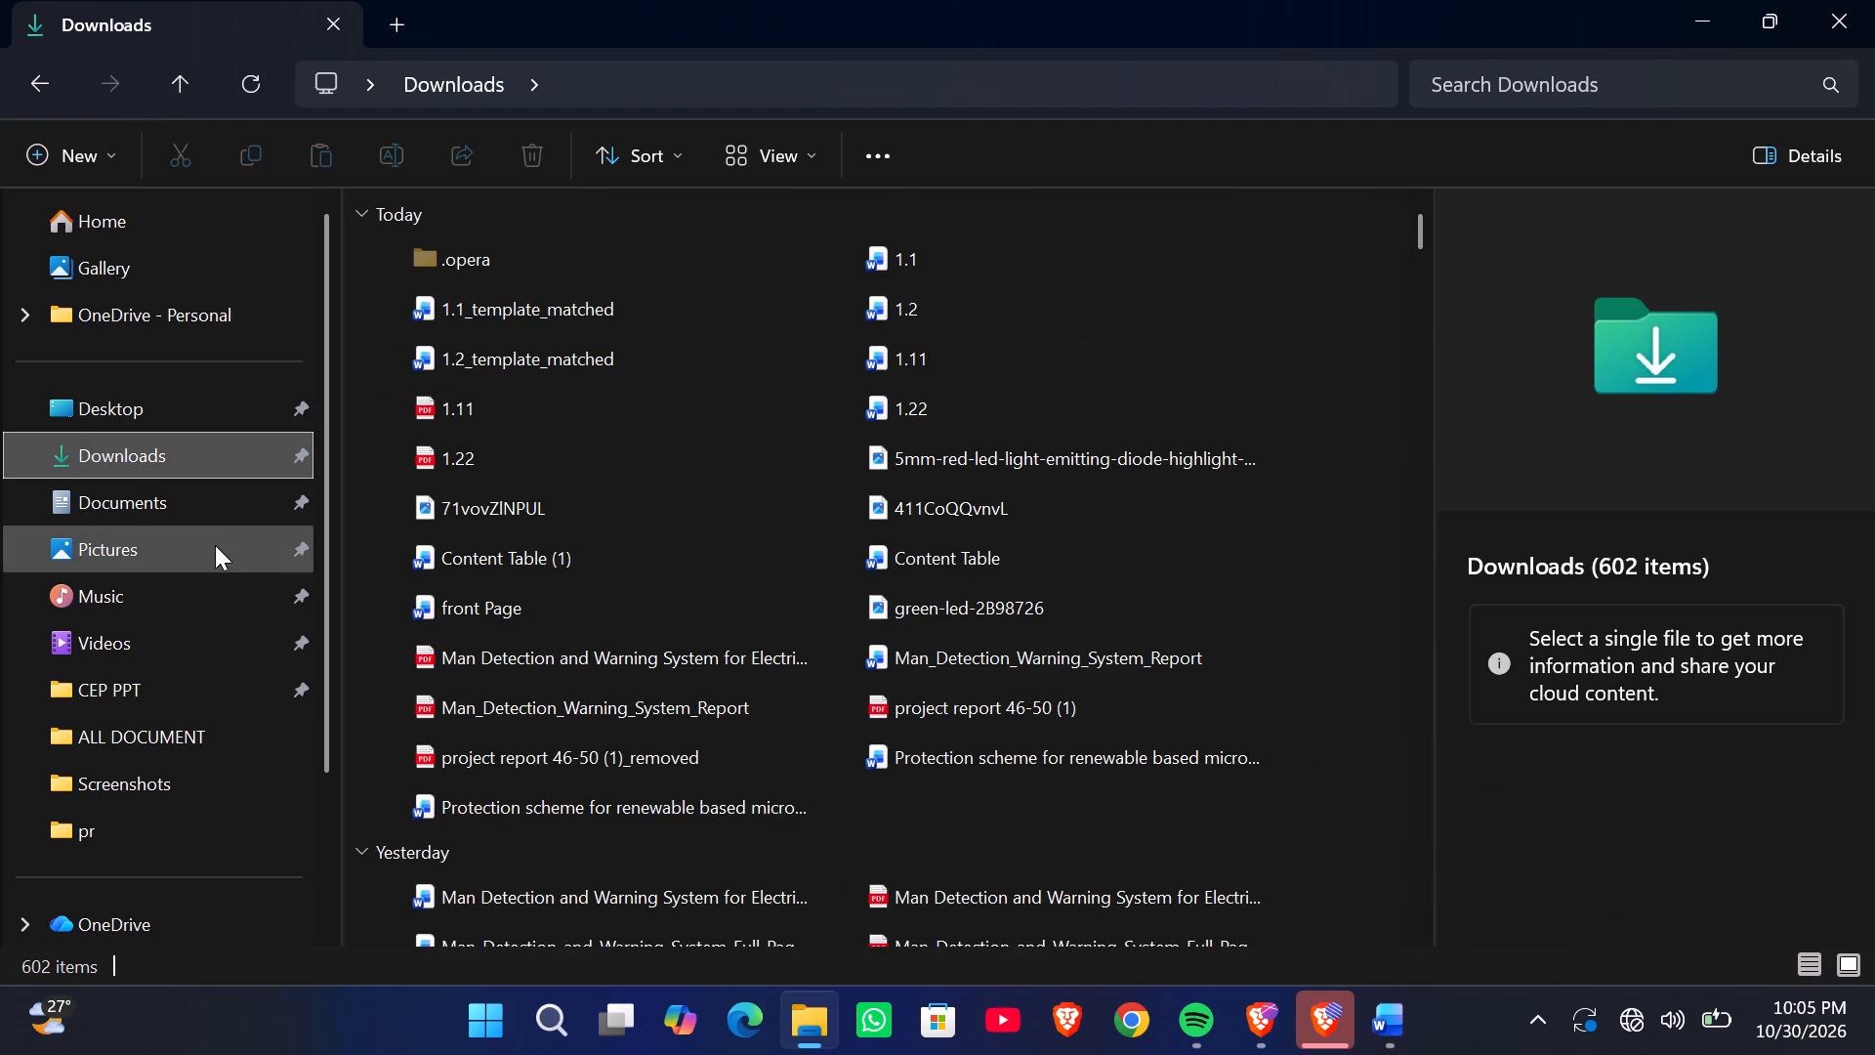
pyautogui.scroll(-1, 215, 545)
pyautogui.scroll(-2, 205, 696)
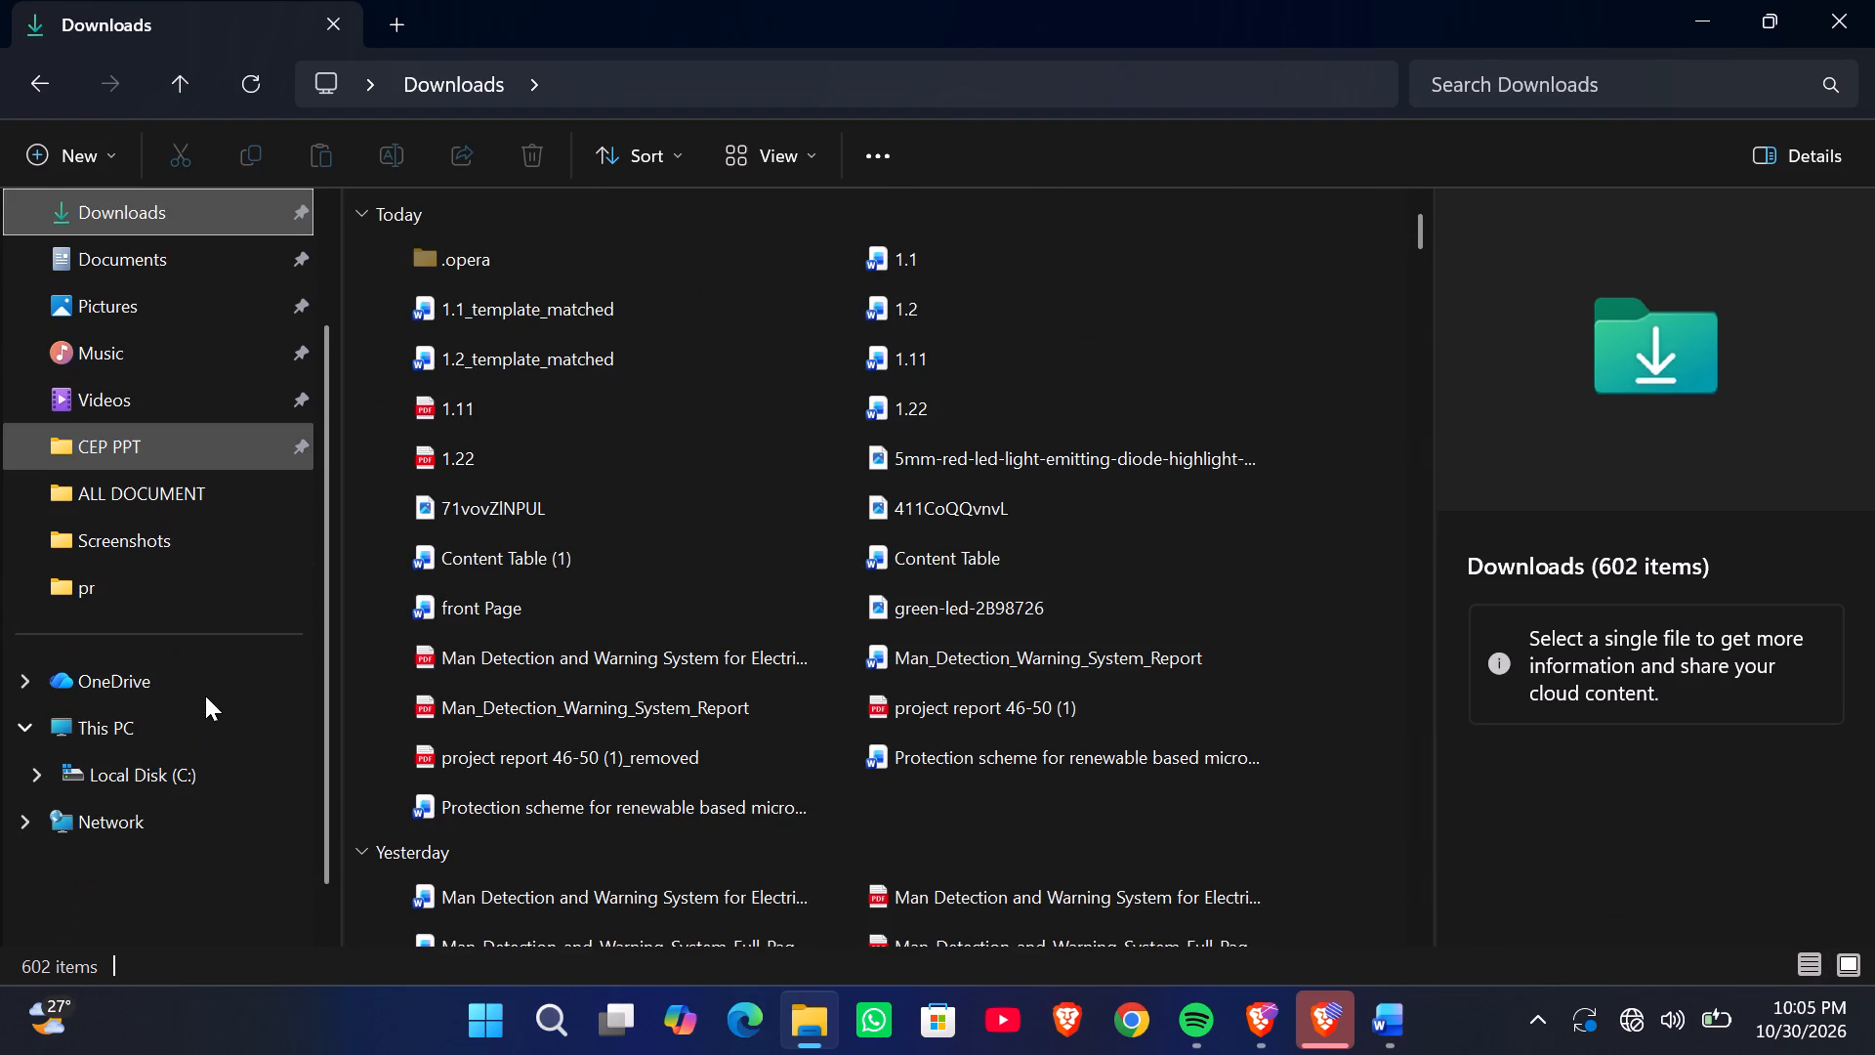
pyautogui.click(192, 741)
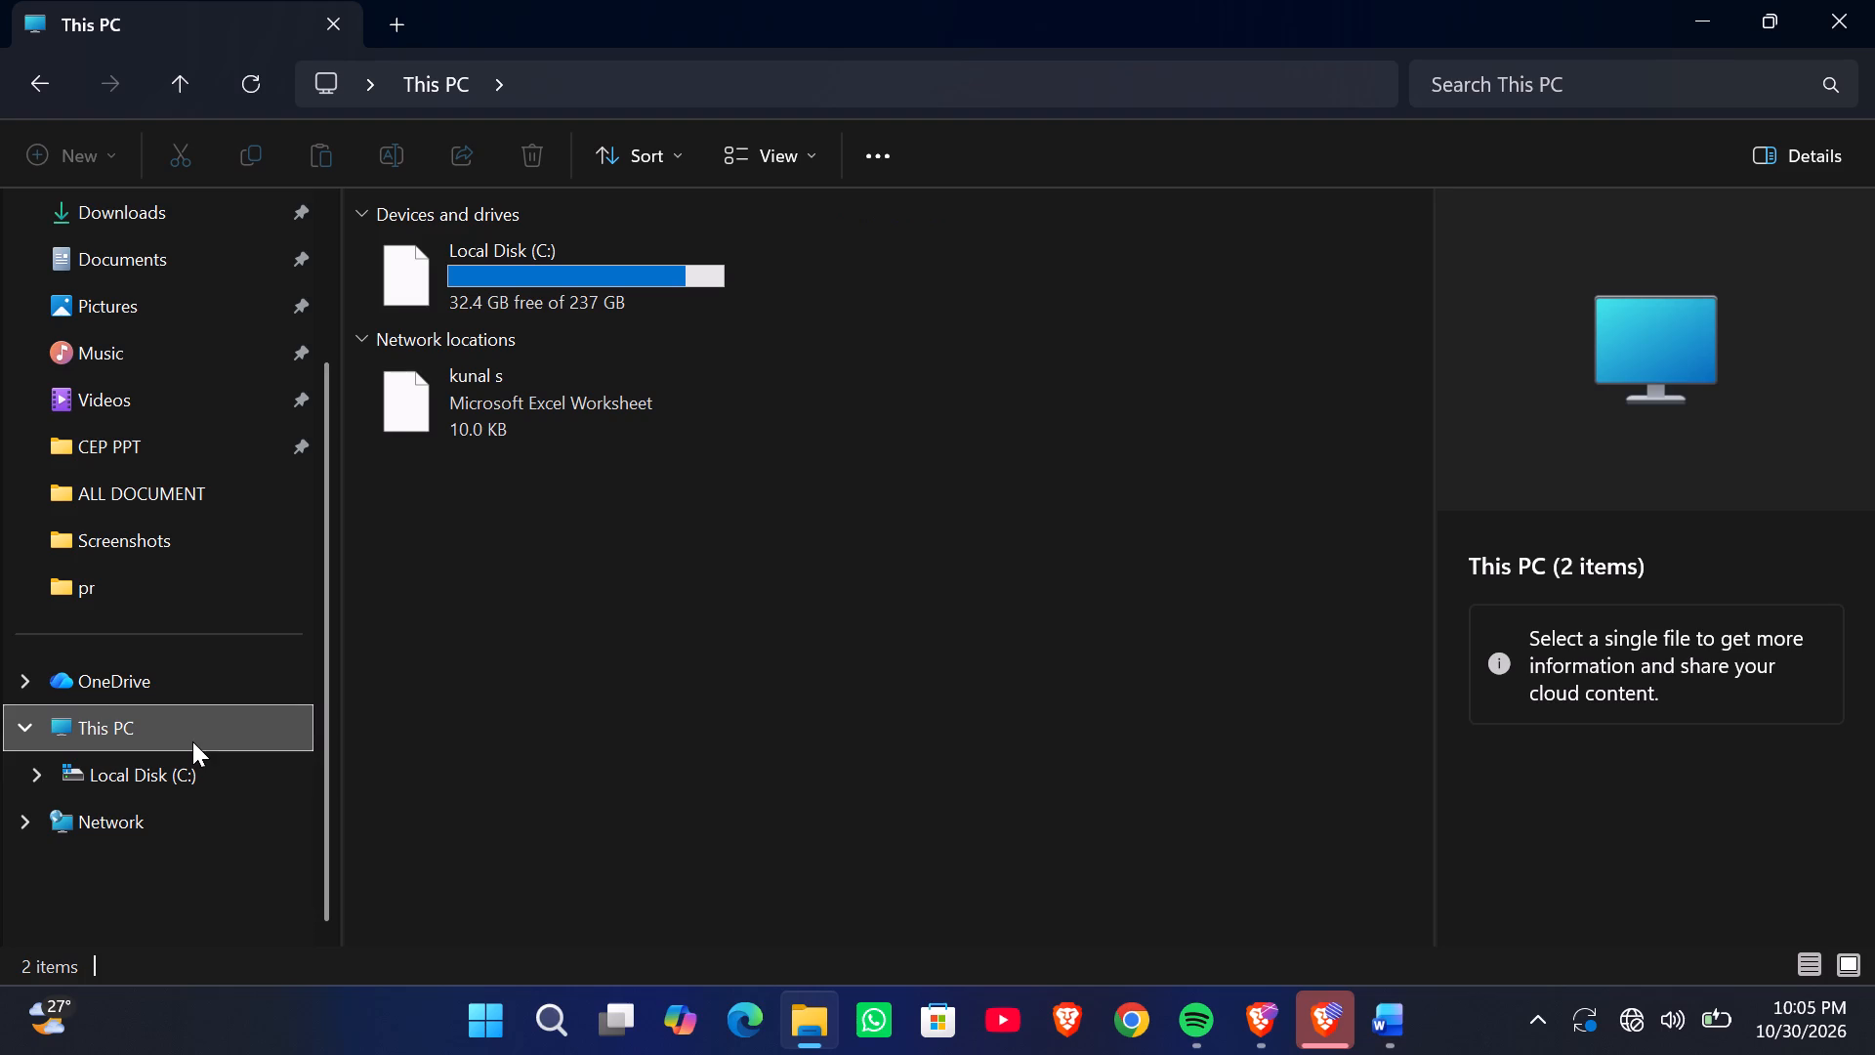
pyautogui.doubleClick(479, 240)
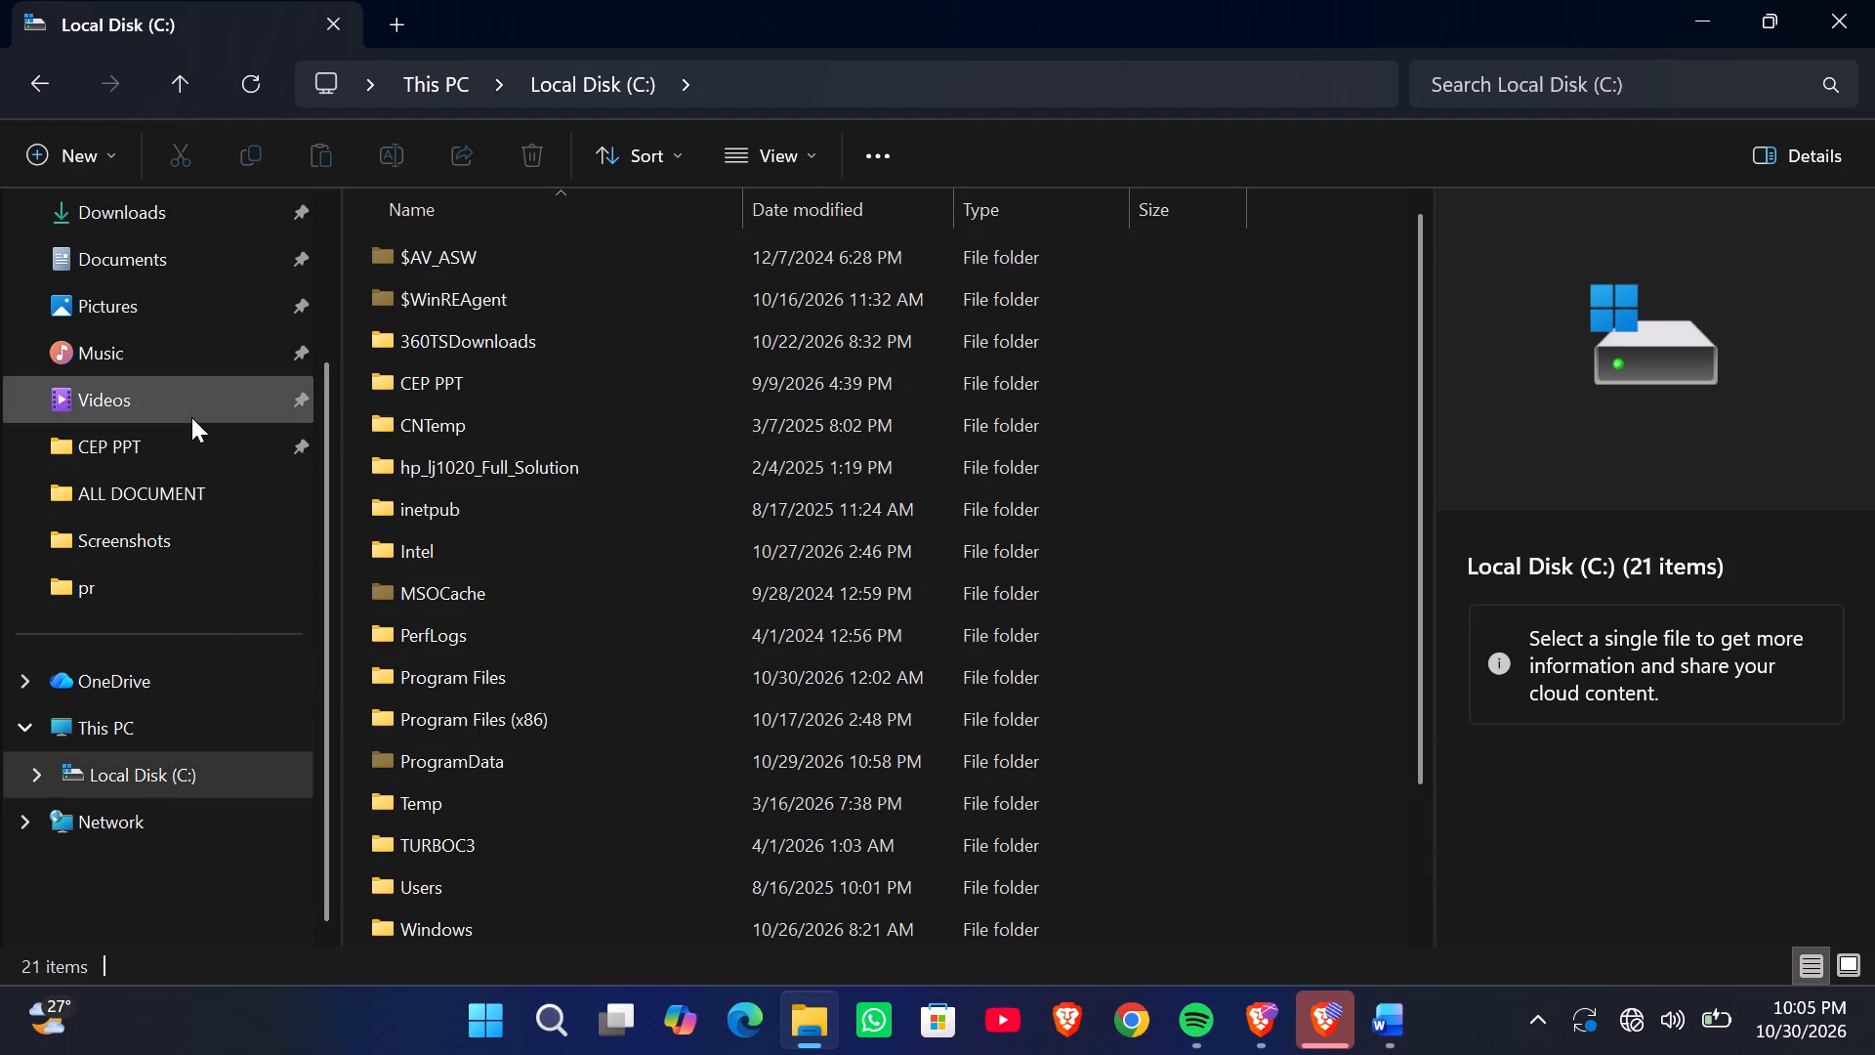
pyautogui.scroll(1, 191, 417)
pyautogui.click(214, 315)
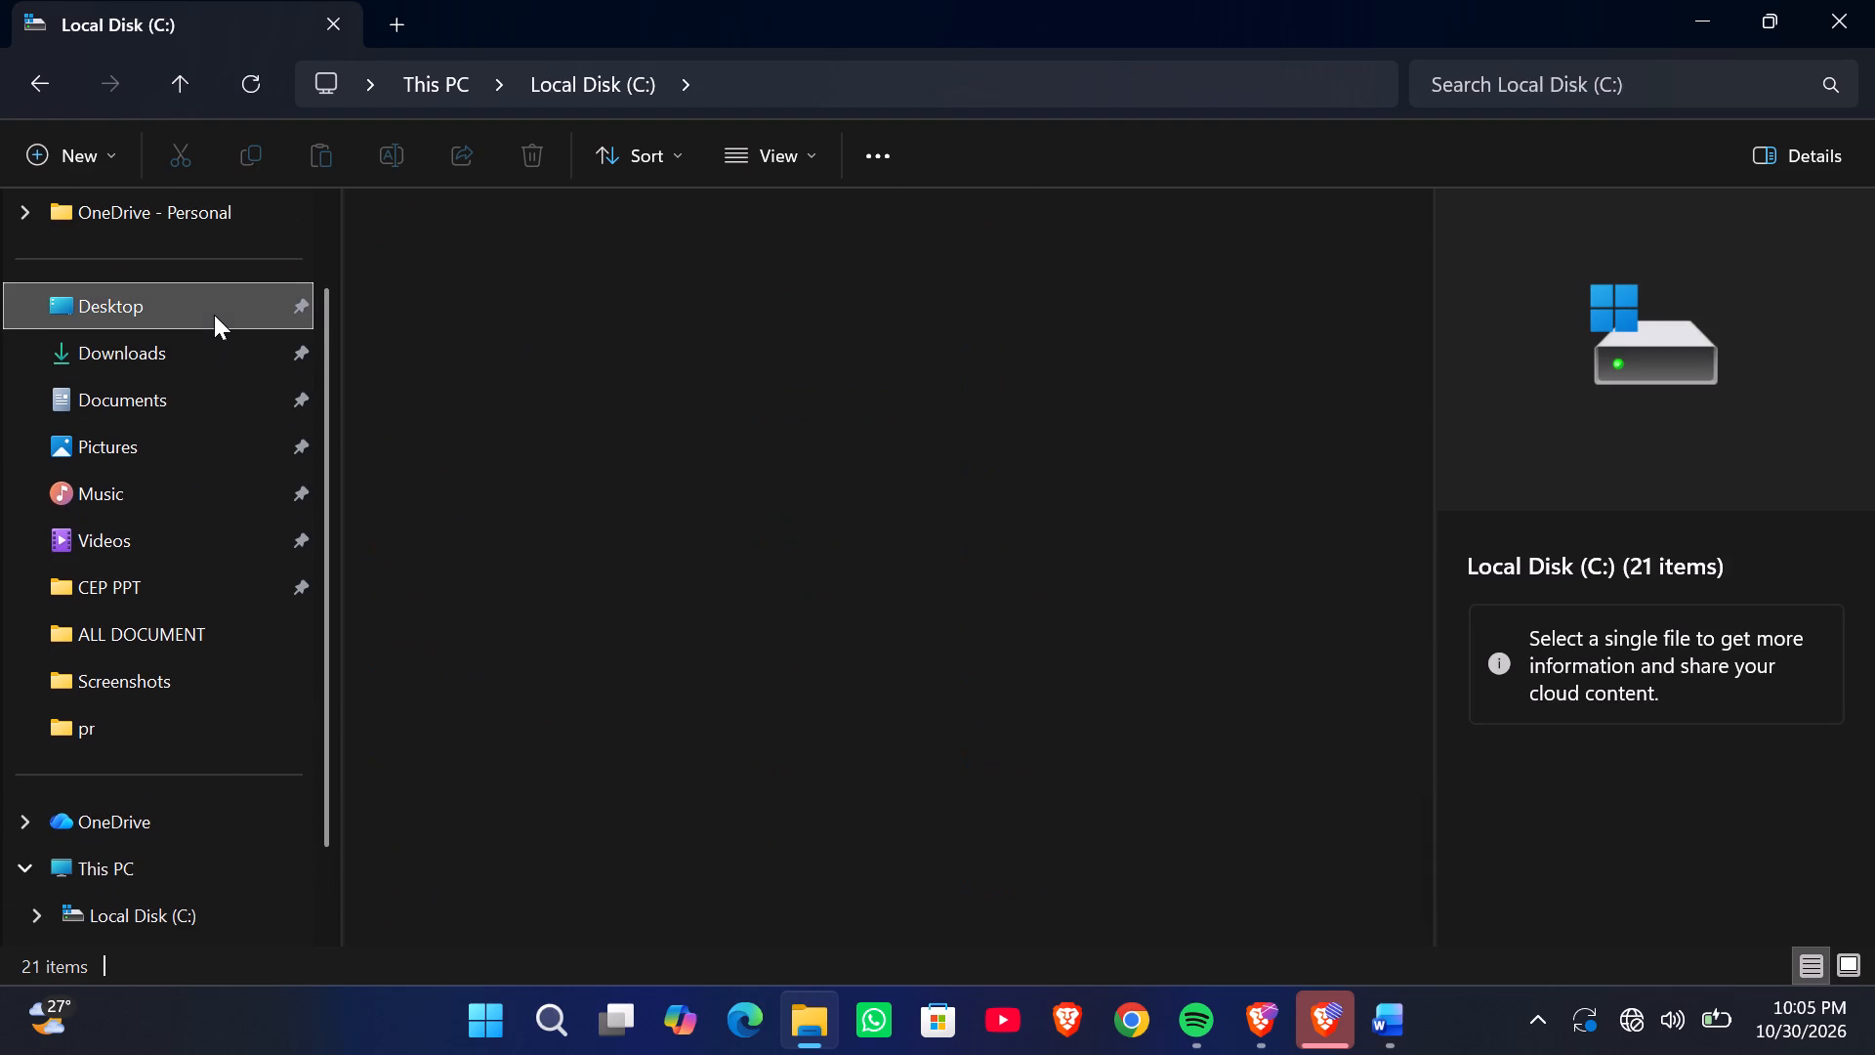
pyautogui.scroll(-2, 515, 524)
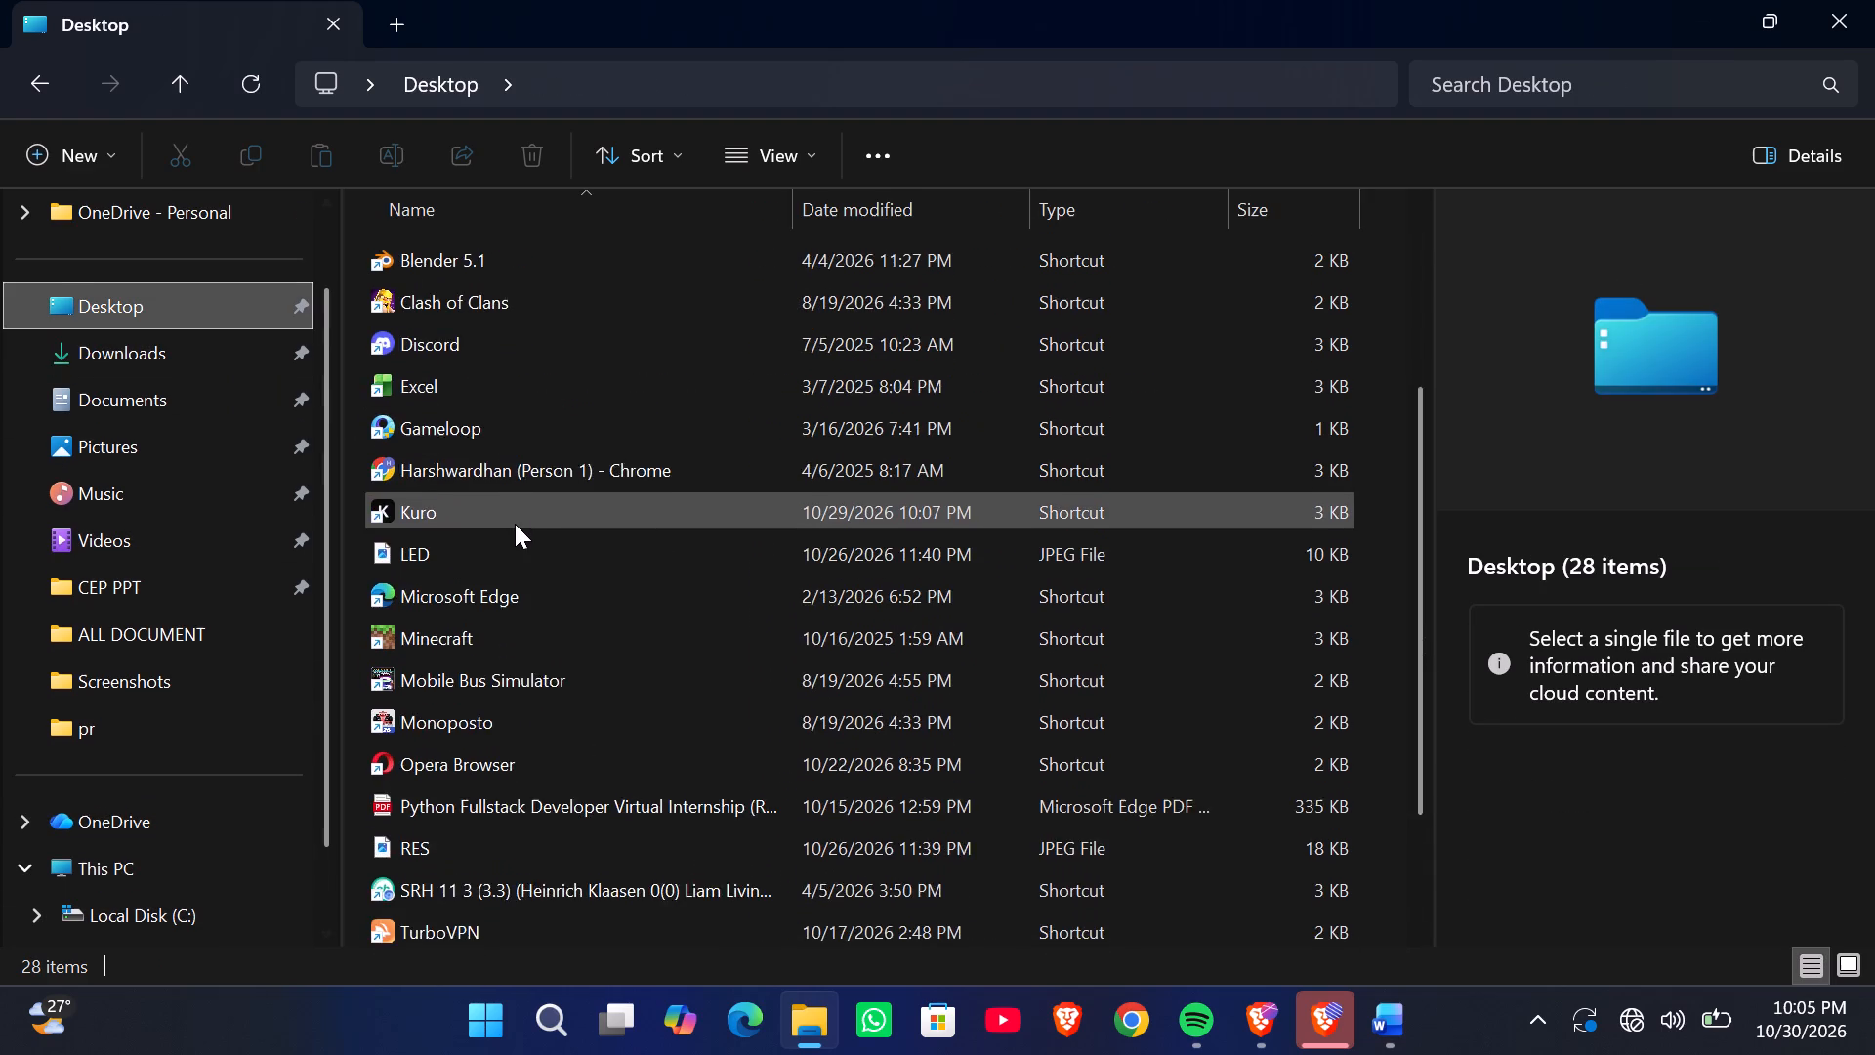
pyautogui.scroll(-5, 515, 524)
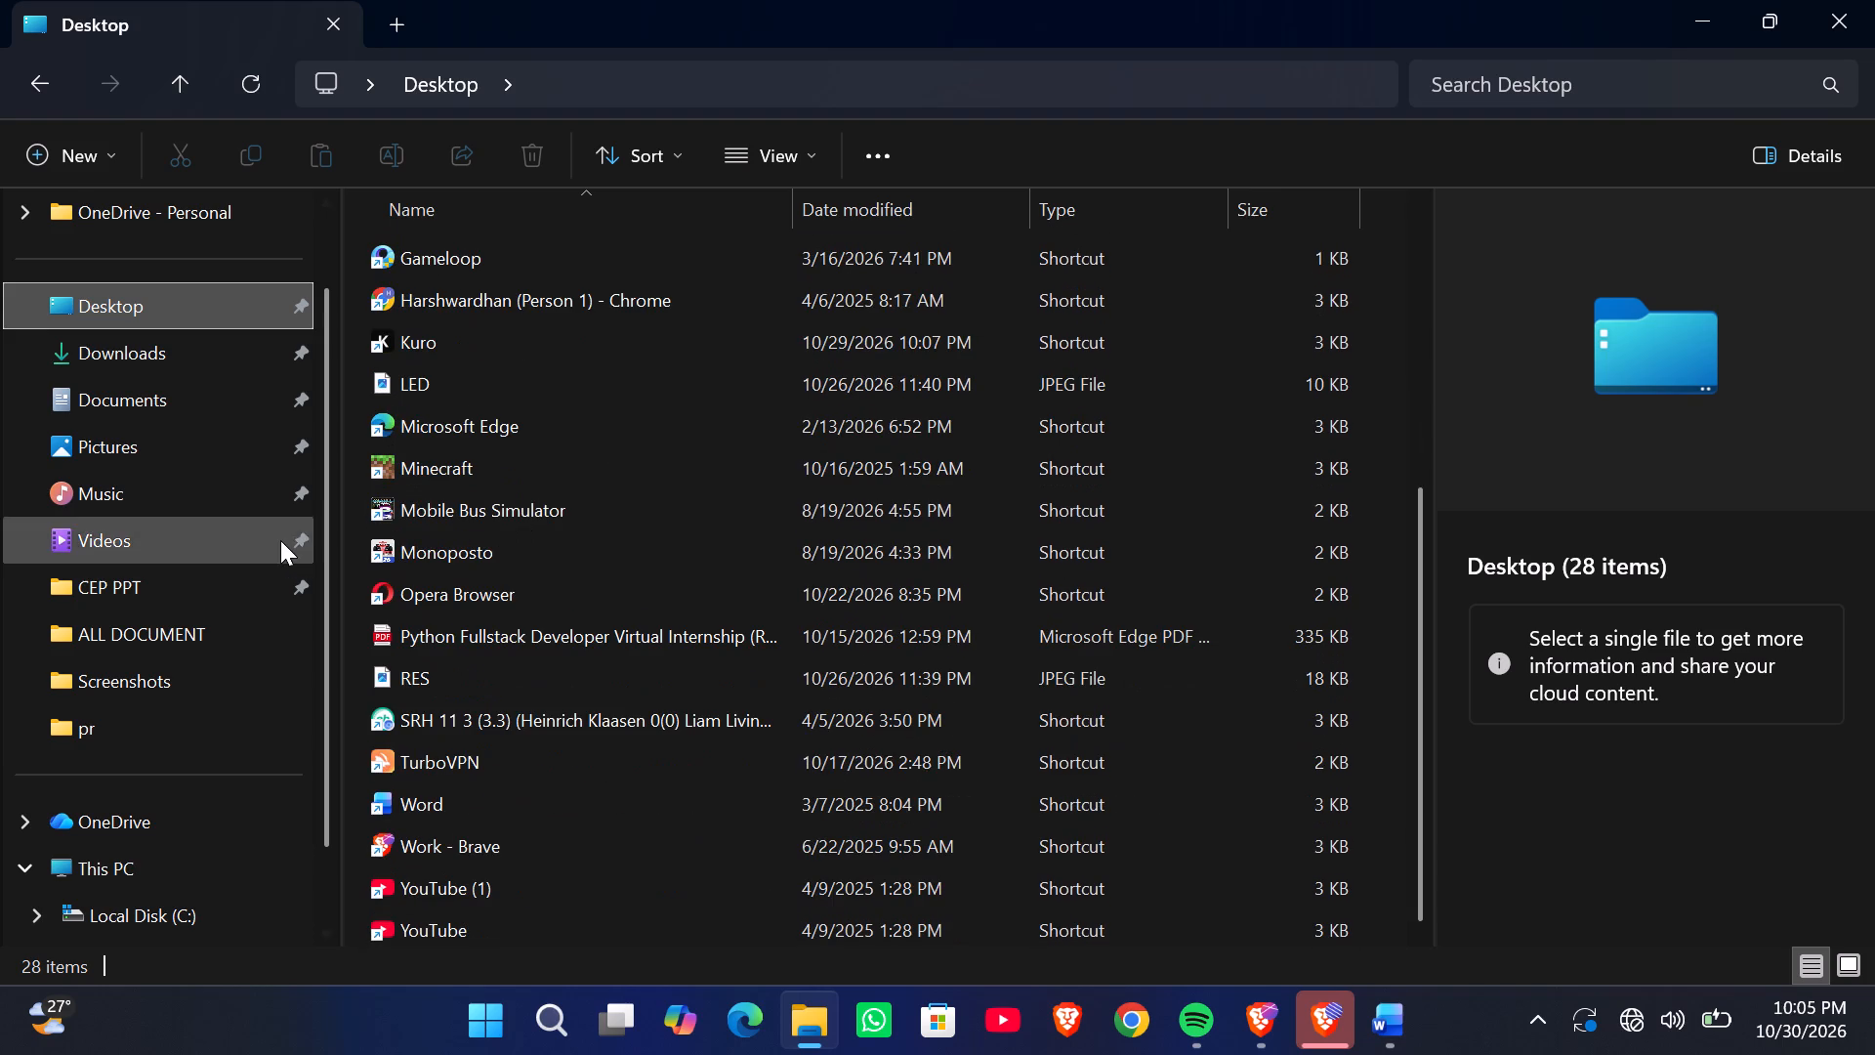
# Look through the files in the Downloads folder, from today's back to those from earlier this week and last week.
pyautogui.scroll(2, 280, 540)
pyautogui.click(150, 466)
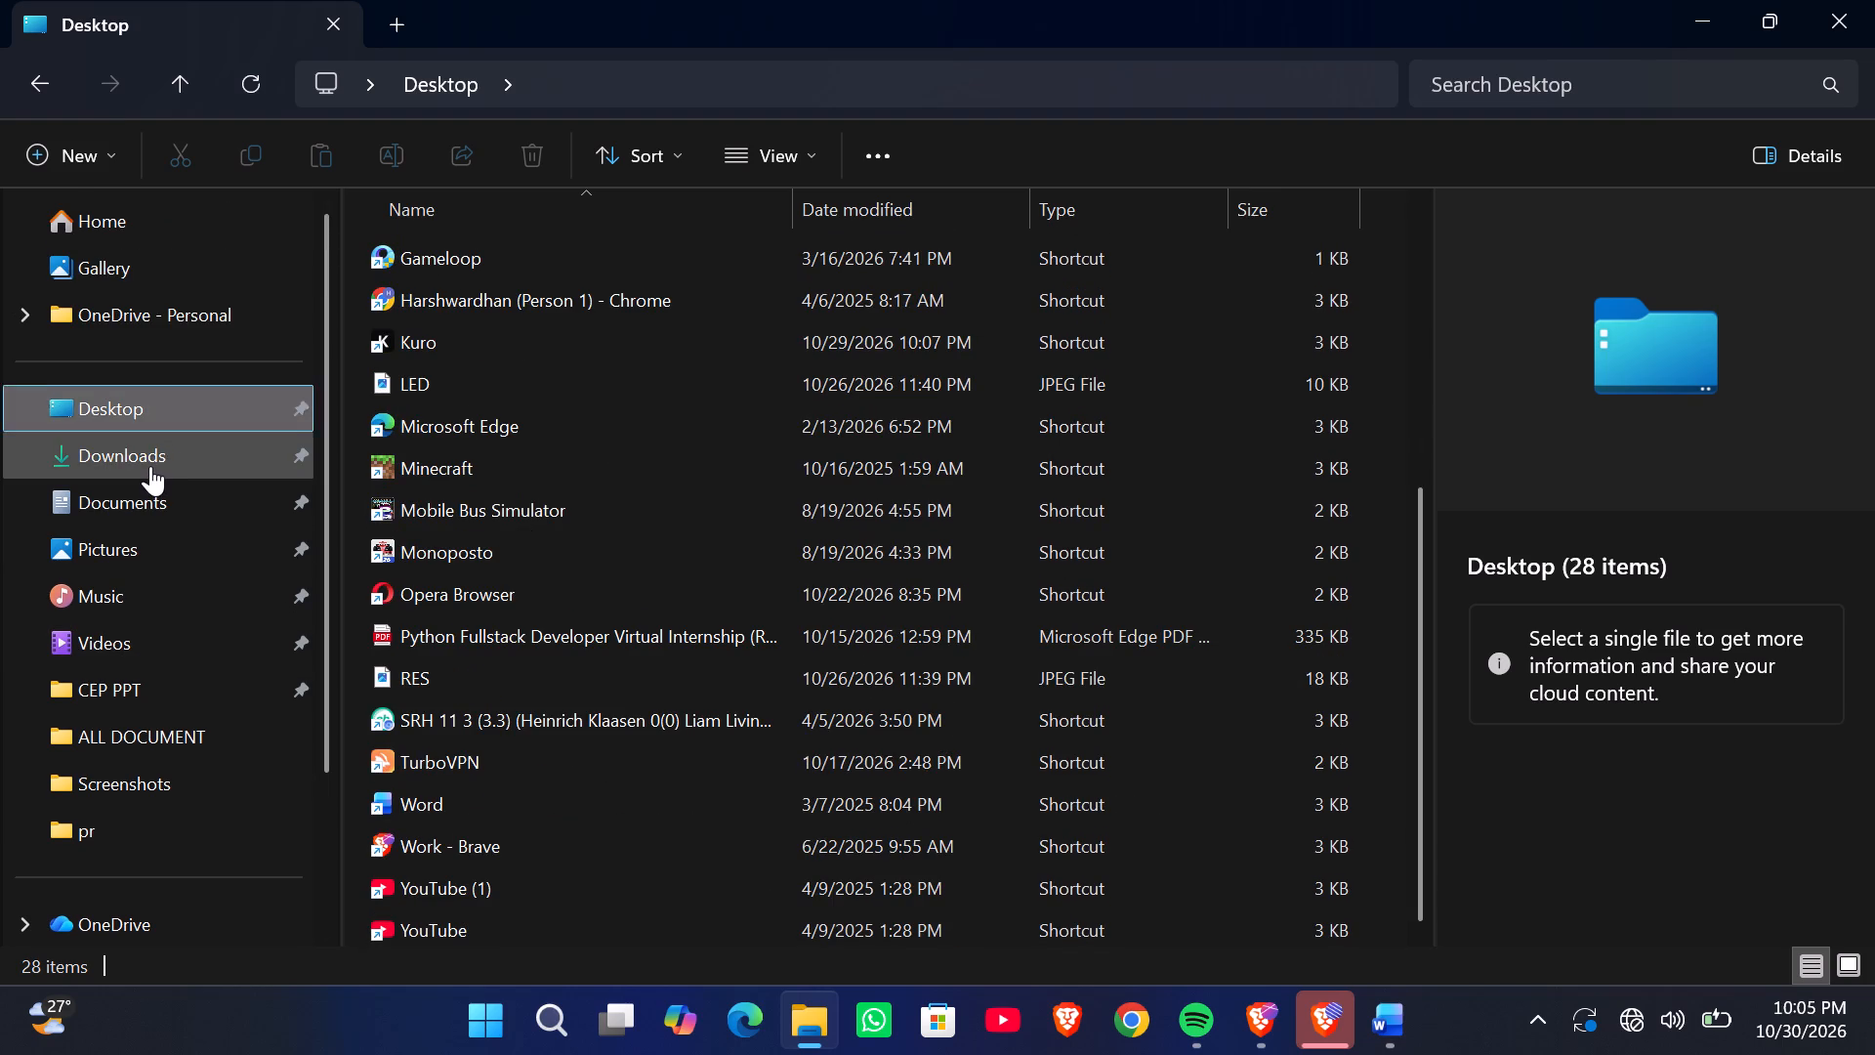
pyautogui.scroll(-1, 451, 557)
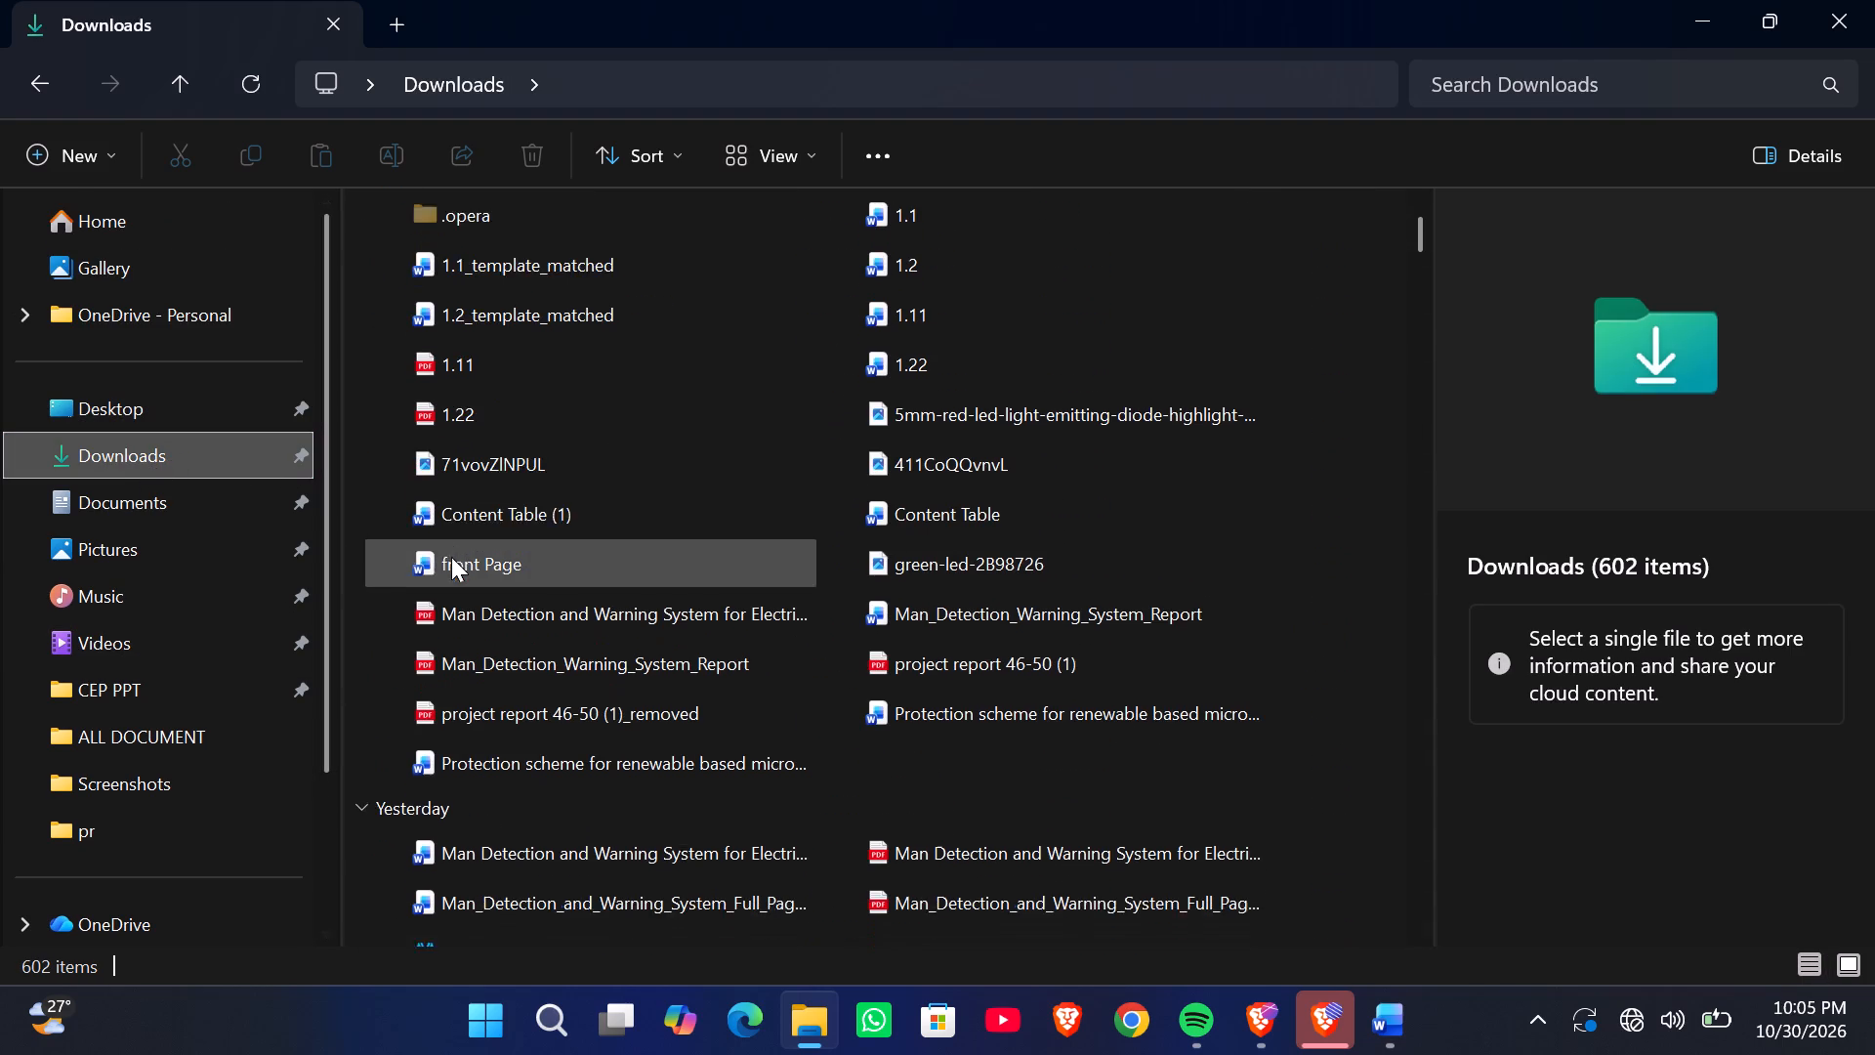
pyautogui.scroll(-3, 451, 557)
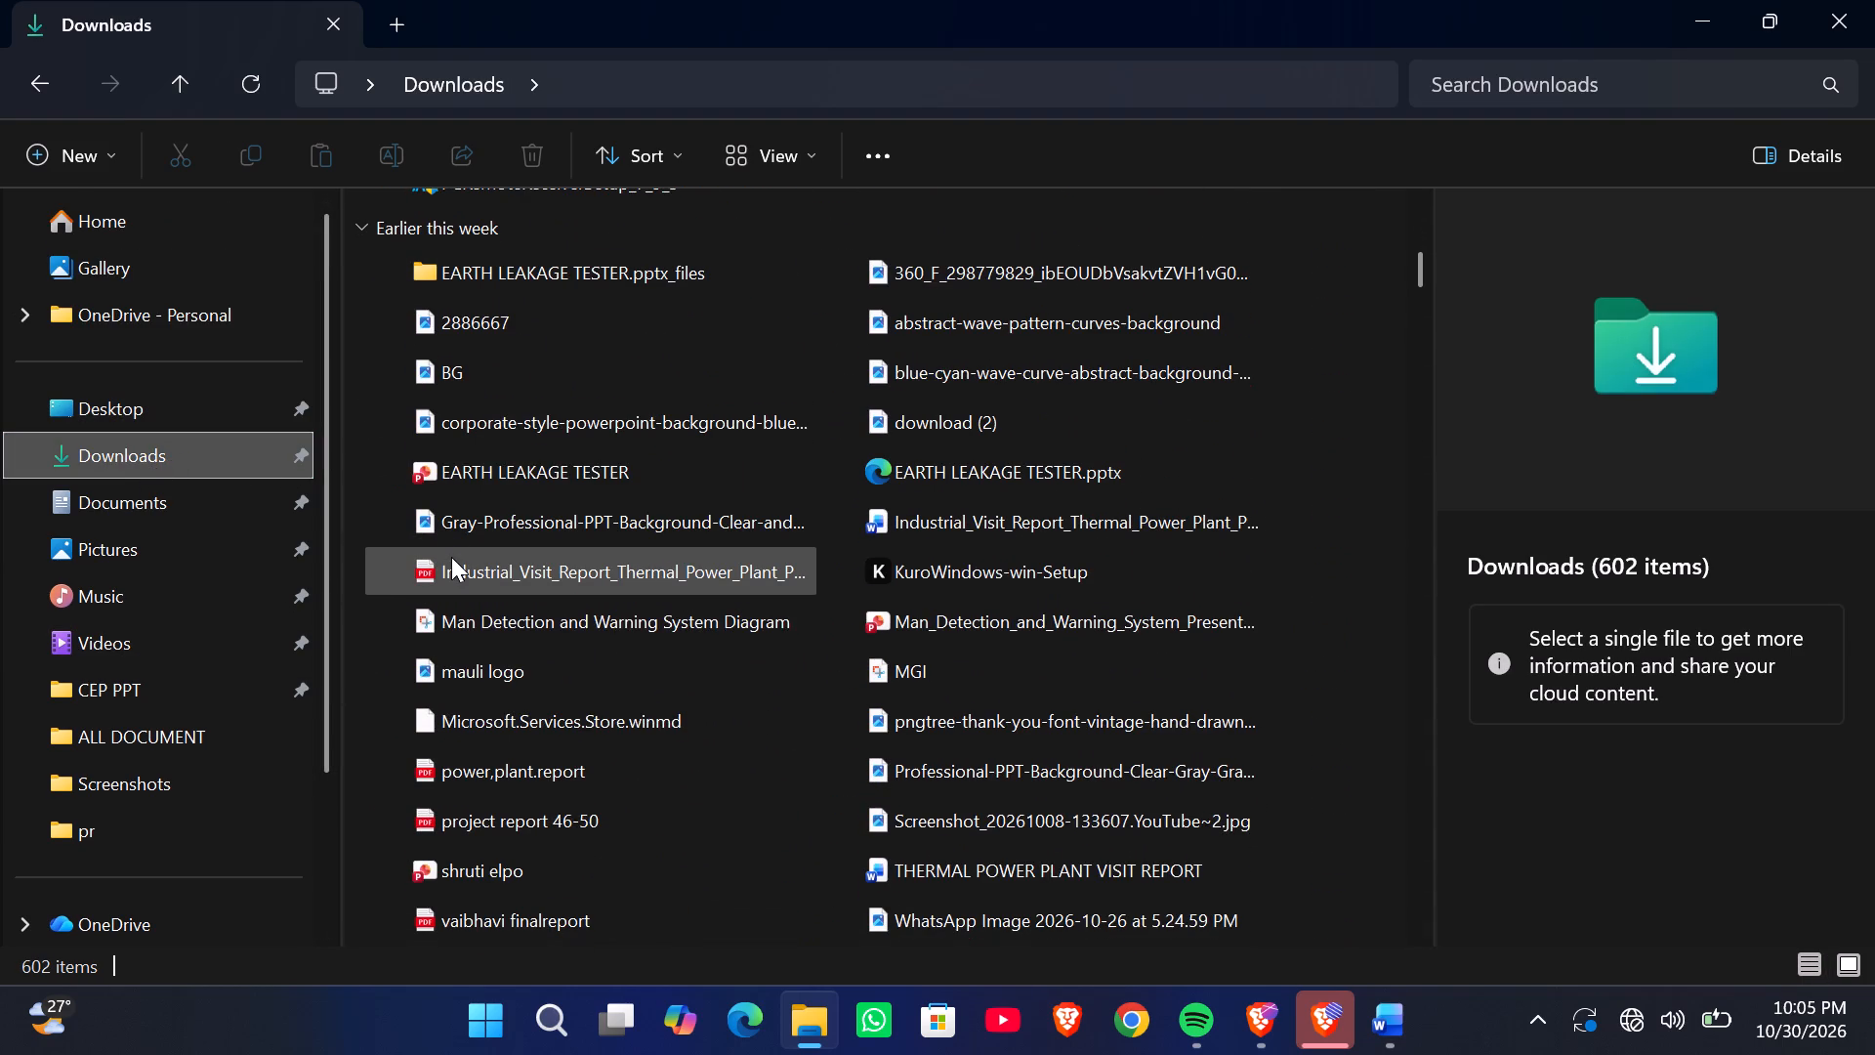
pyautogui.scroll(-2, 451, 557)
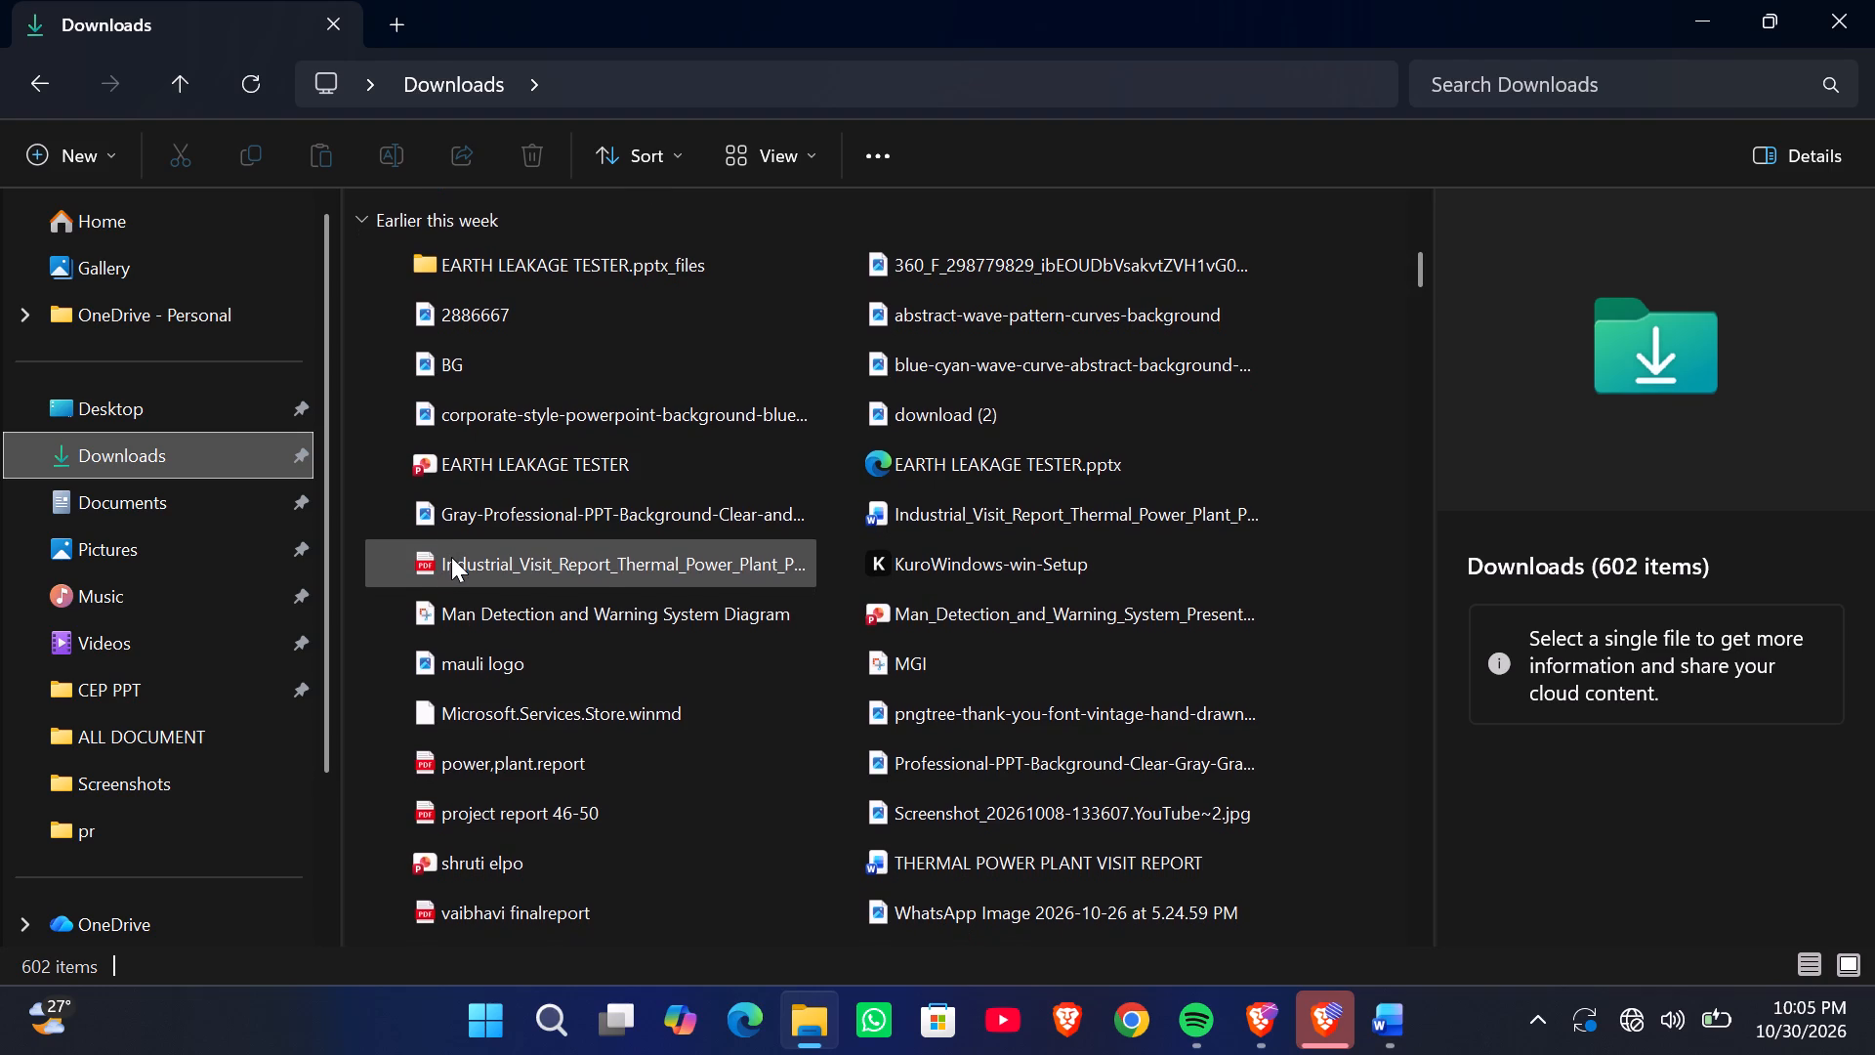
pyautogui.scroll(-2, 451, 557)
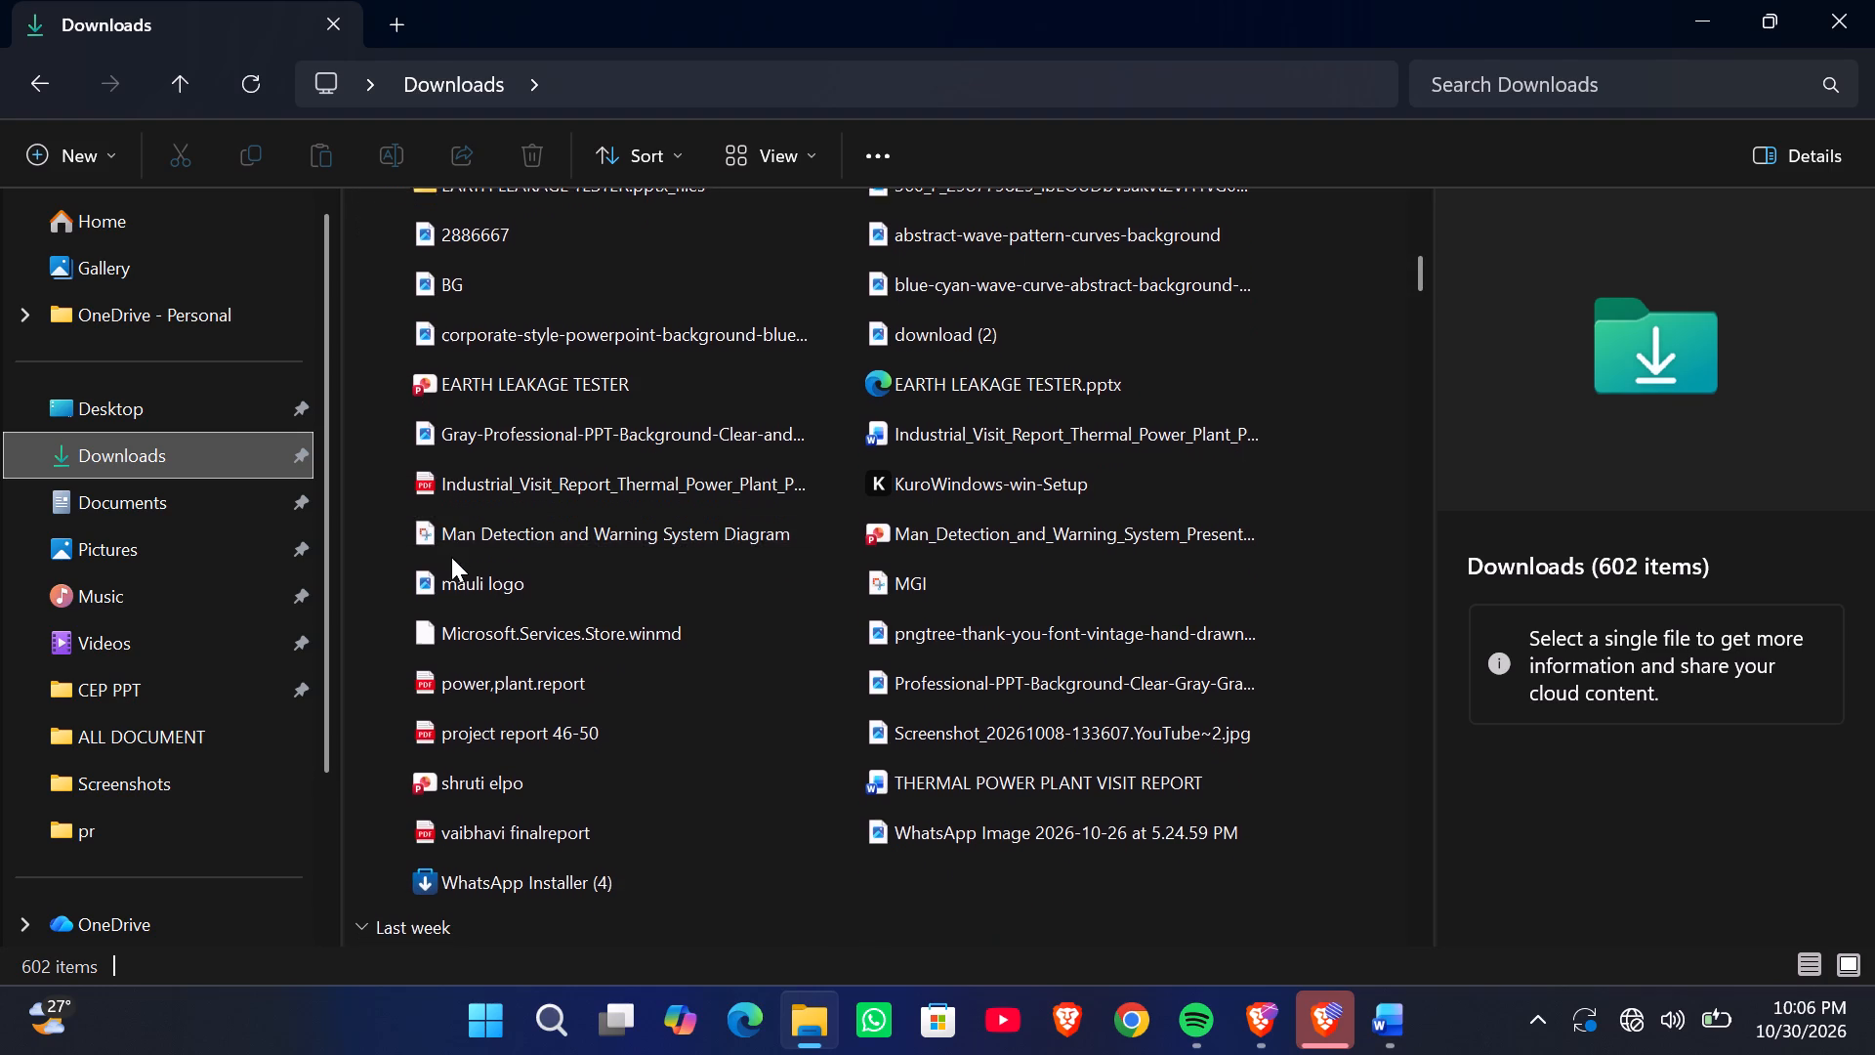
pyautogui.scroll(-2, 451, 557)
pyautogui.scroll(8, 451, 557)
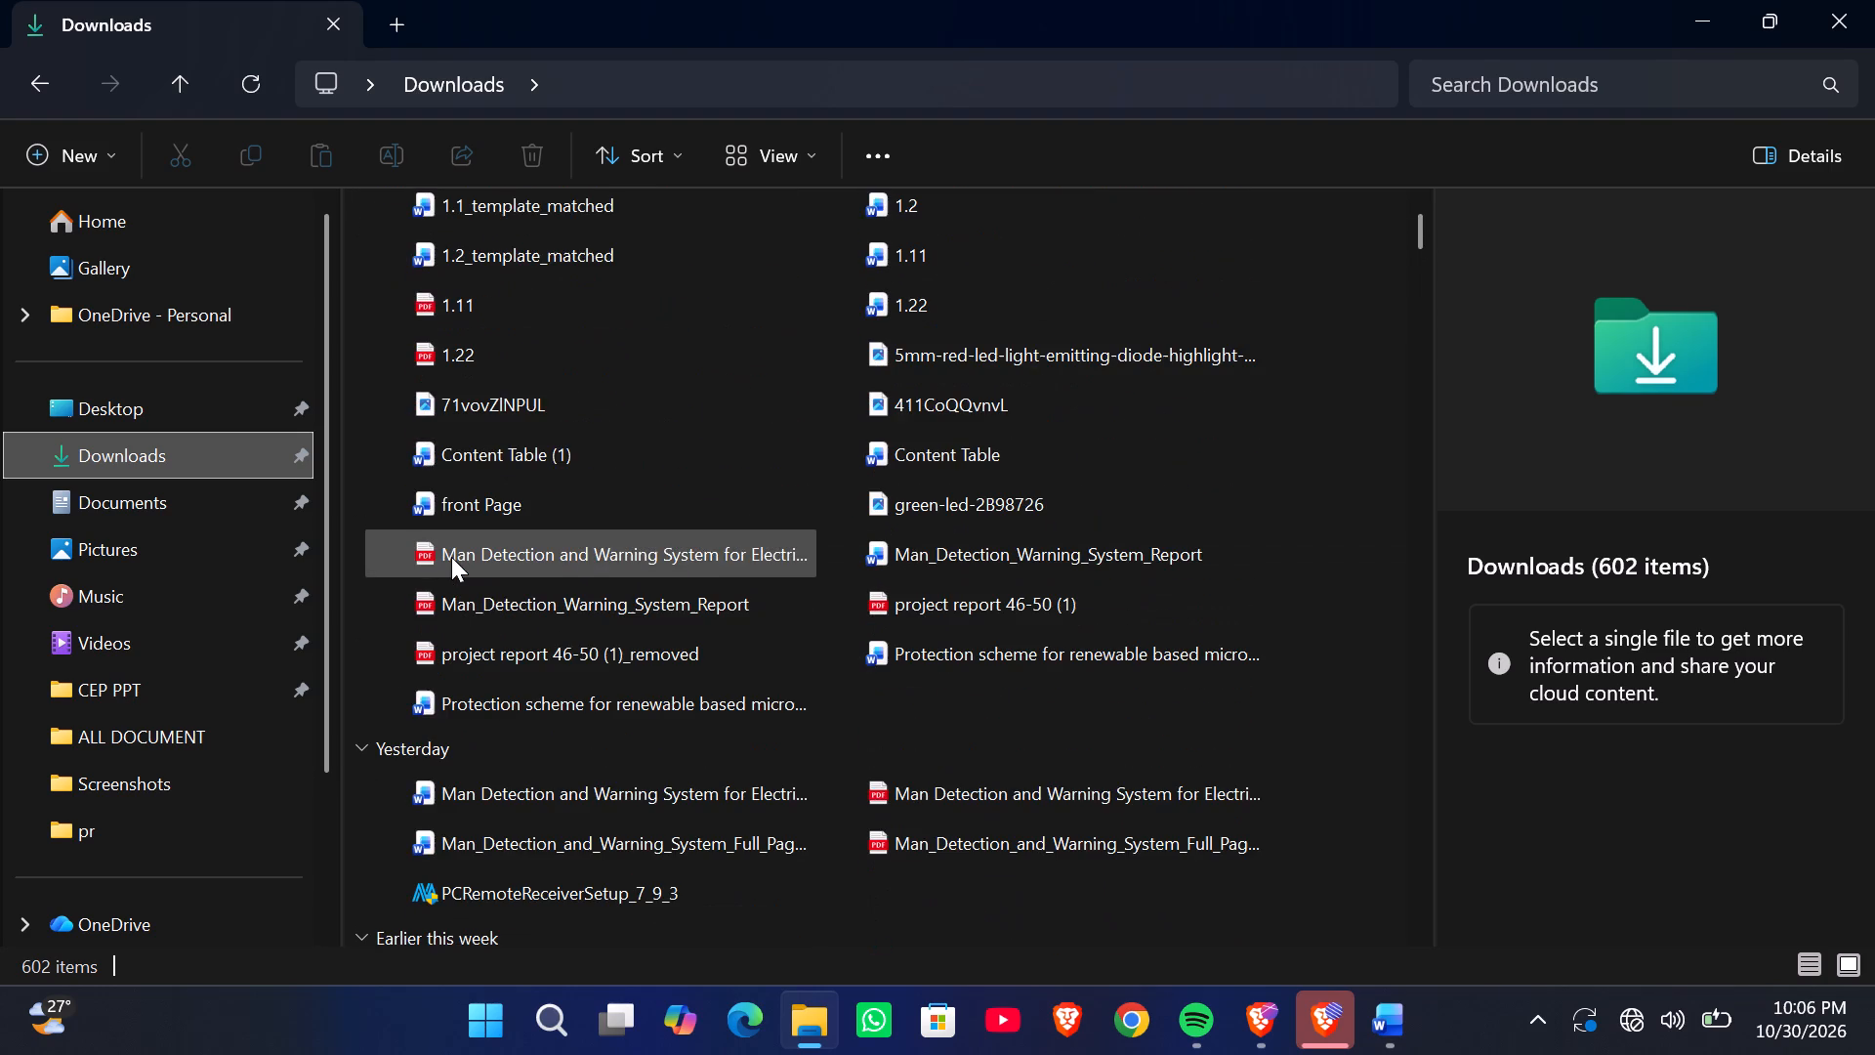
pyautogui.scroll(5, 451, 557)
# Look through the Documents folder's files, and check the Pictures and Videos folders.
pyautogui.click(193, 501)
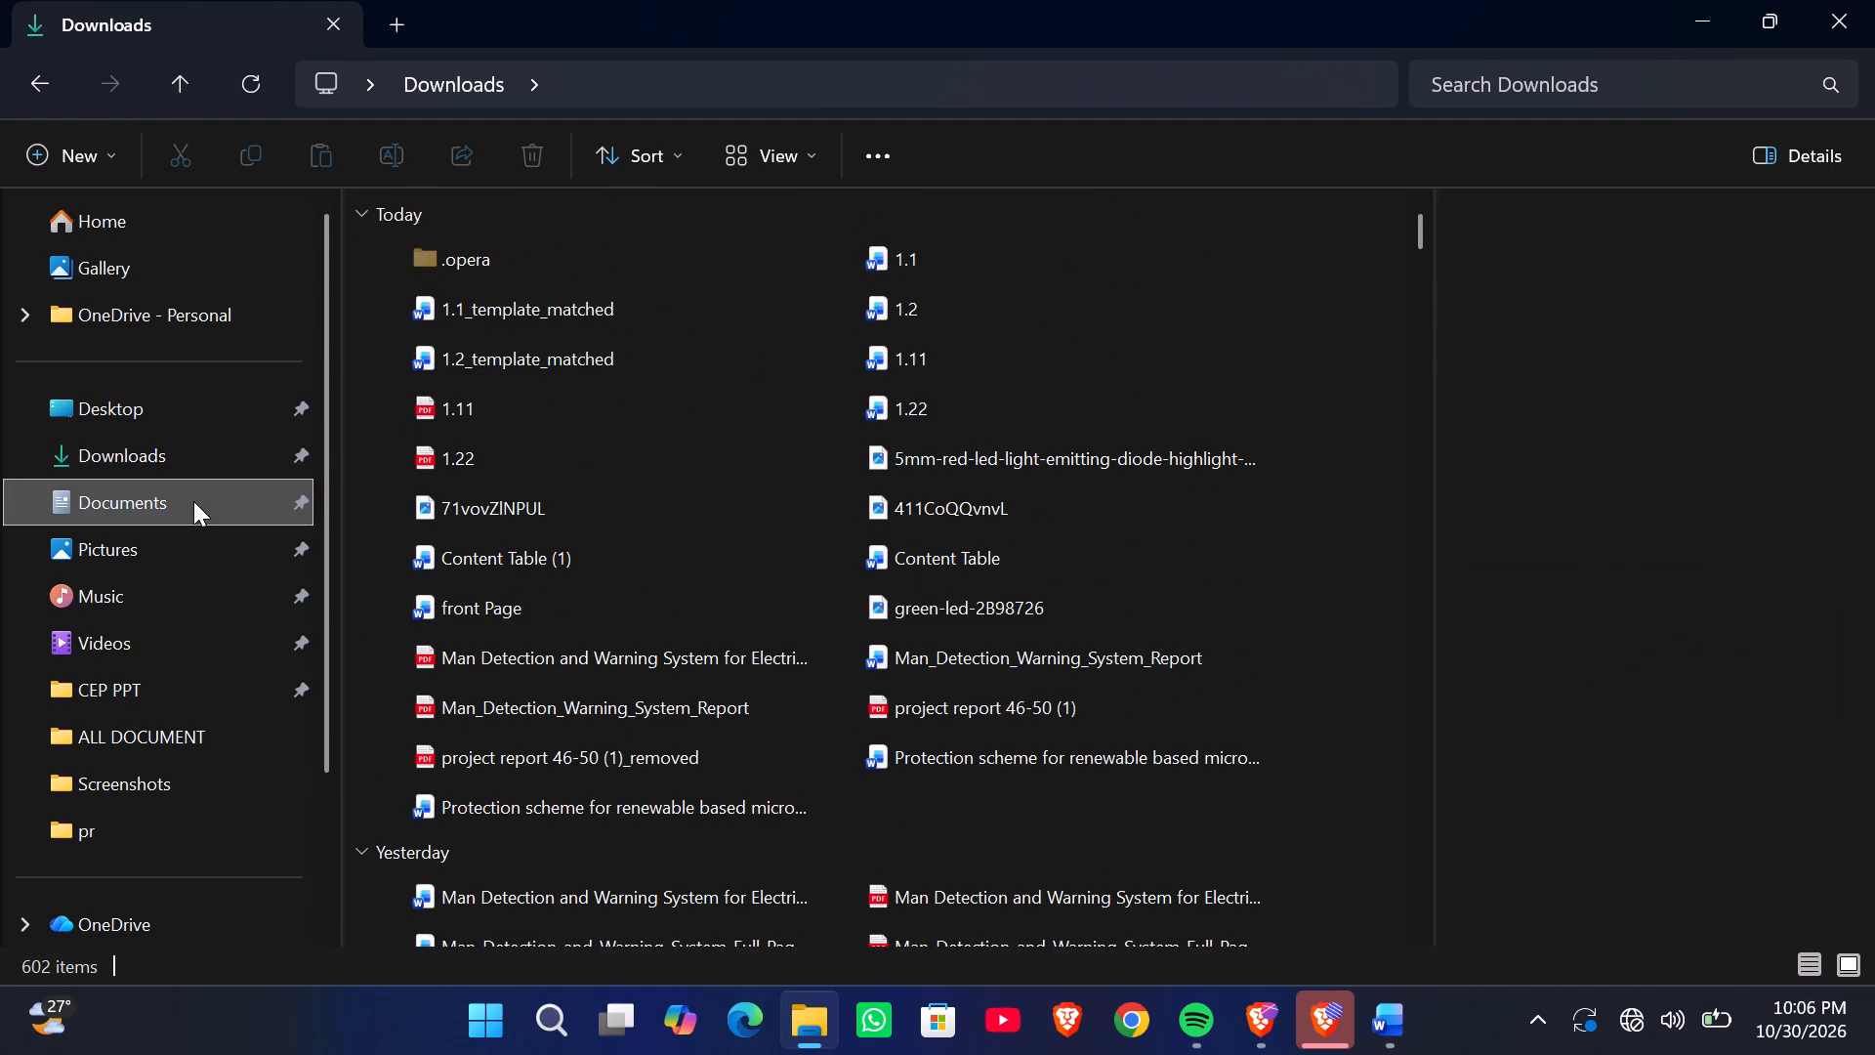
pyautogui.scroll(-2, 469, 550)
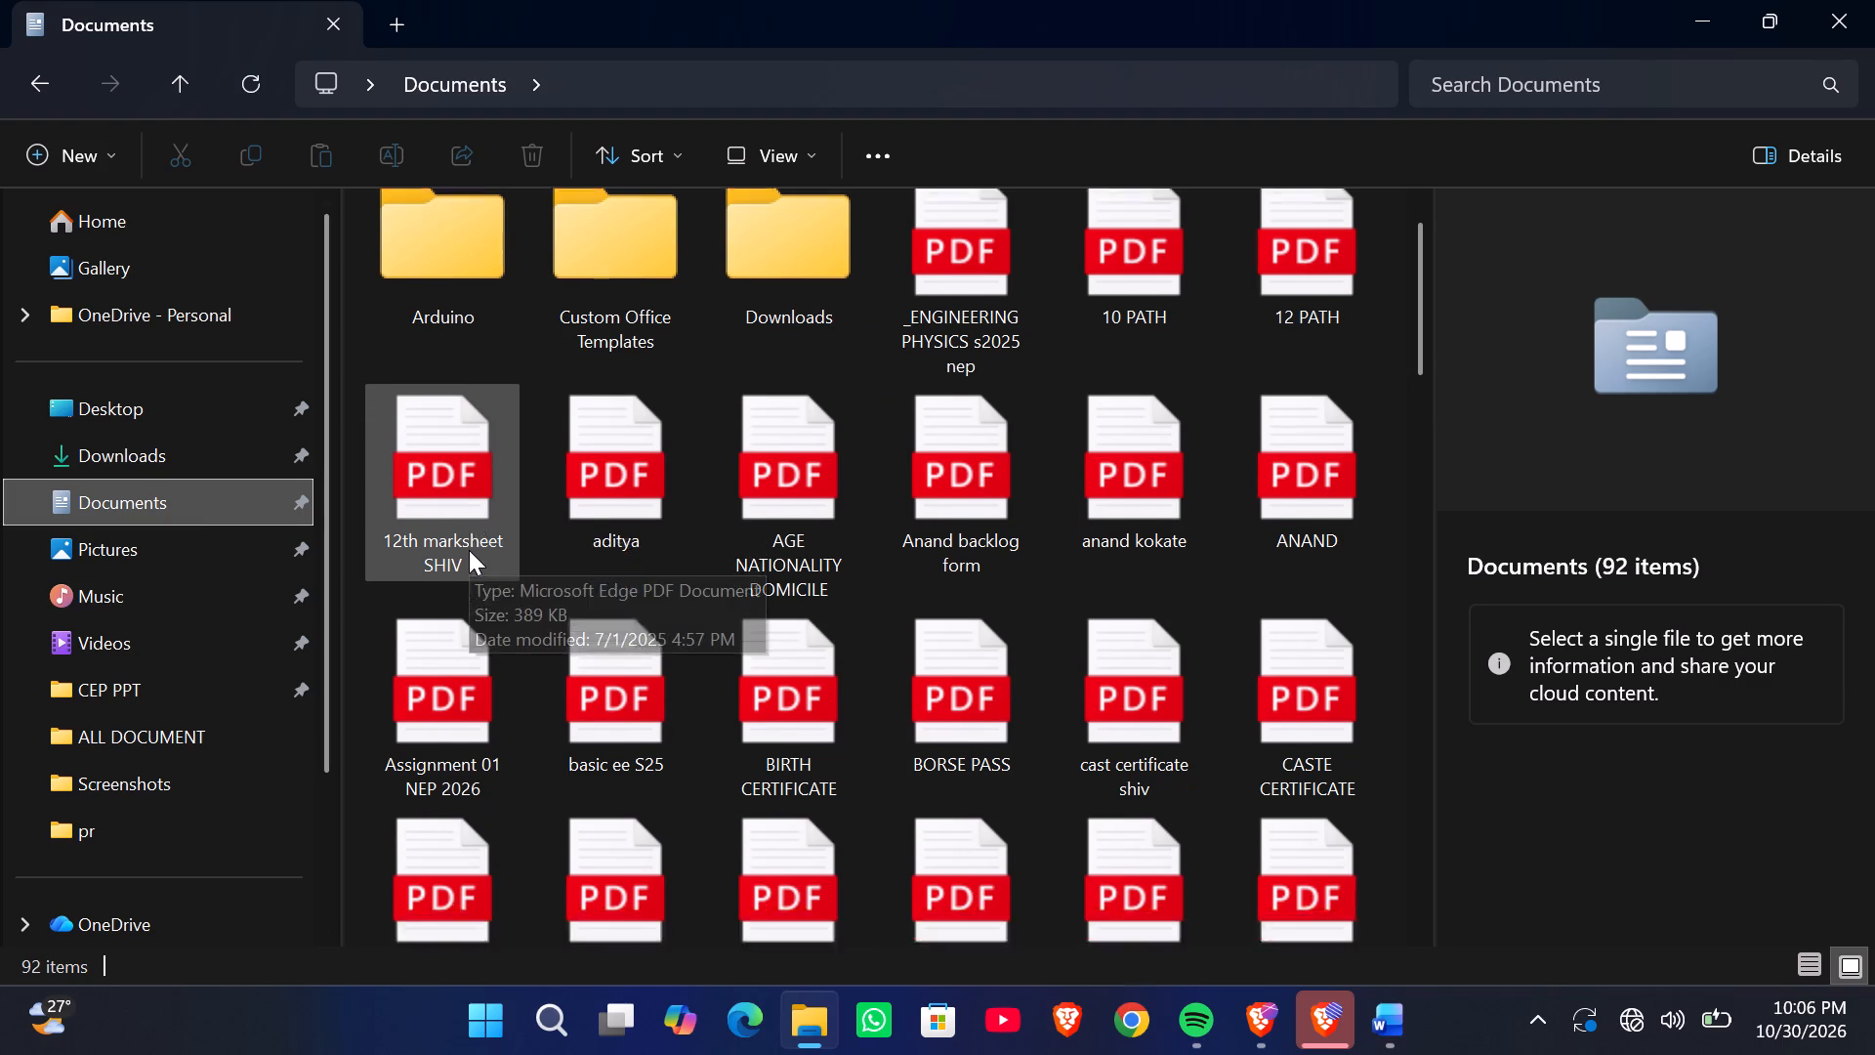
pyautogui.scroll(-6, 469, 550)
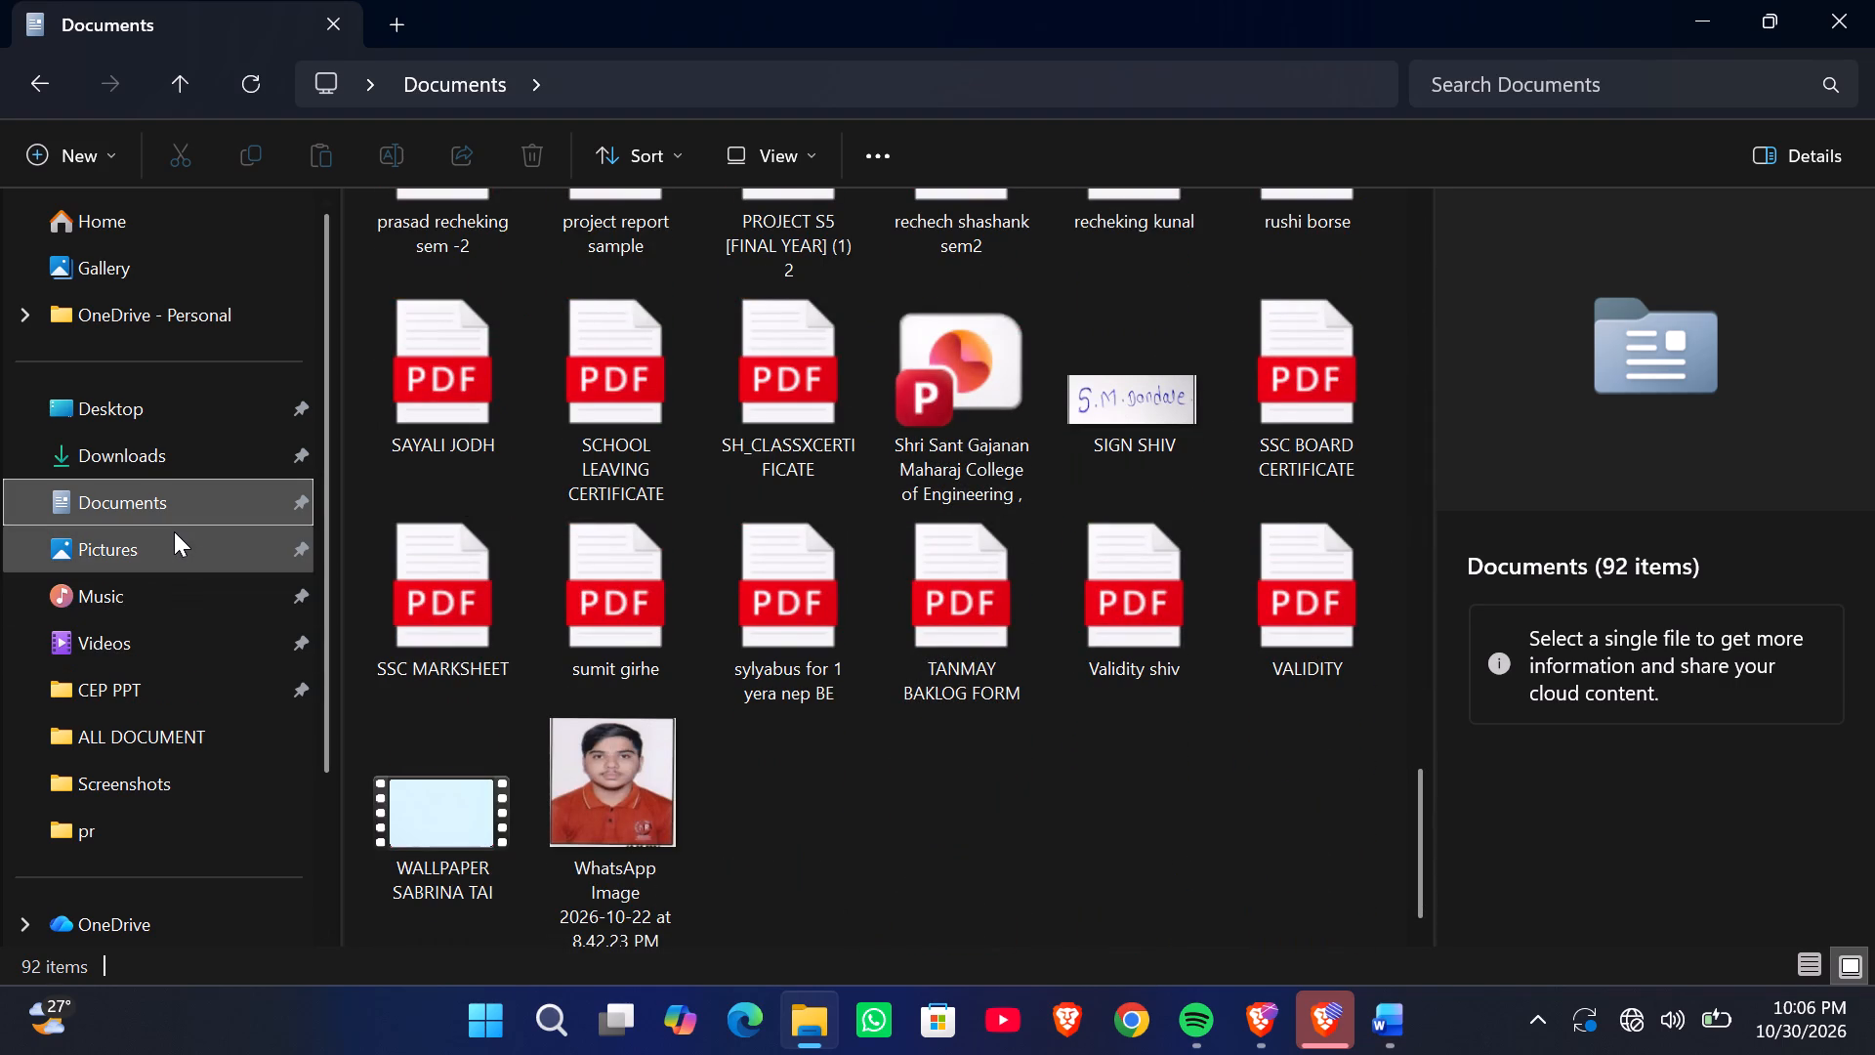
pyautogui.click(174, 531)
pyautogui.click(162, 665)
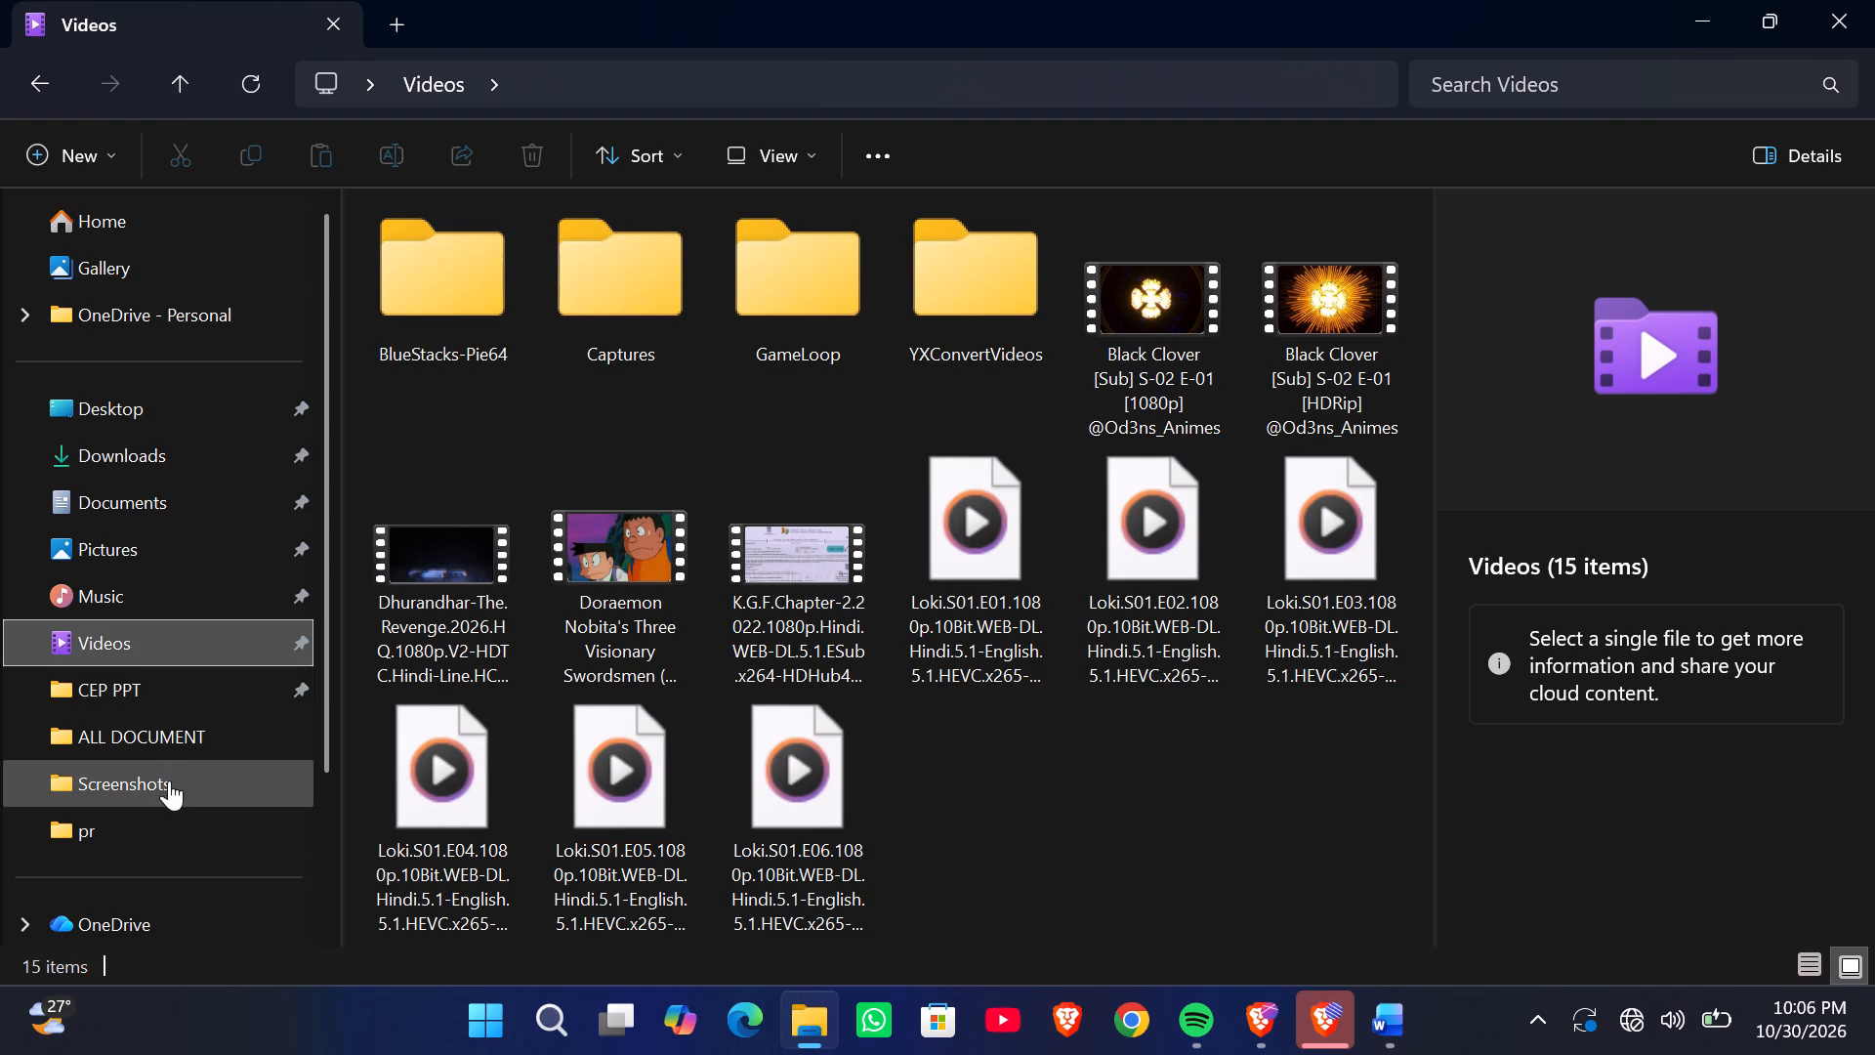
pyautogui.click(166, 814)
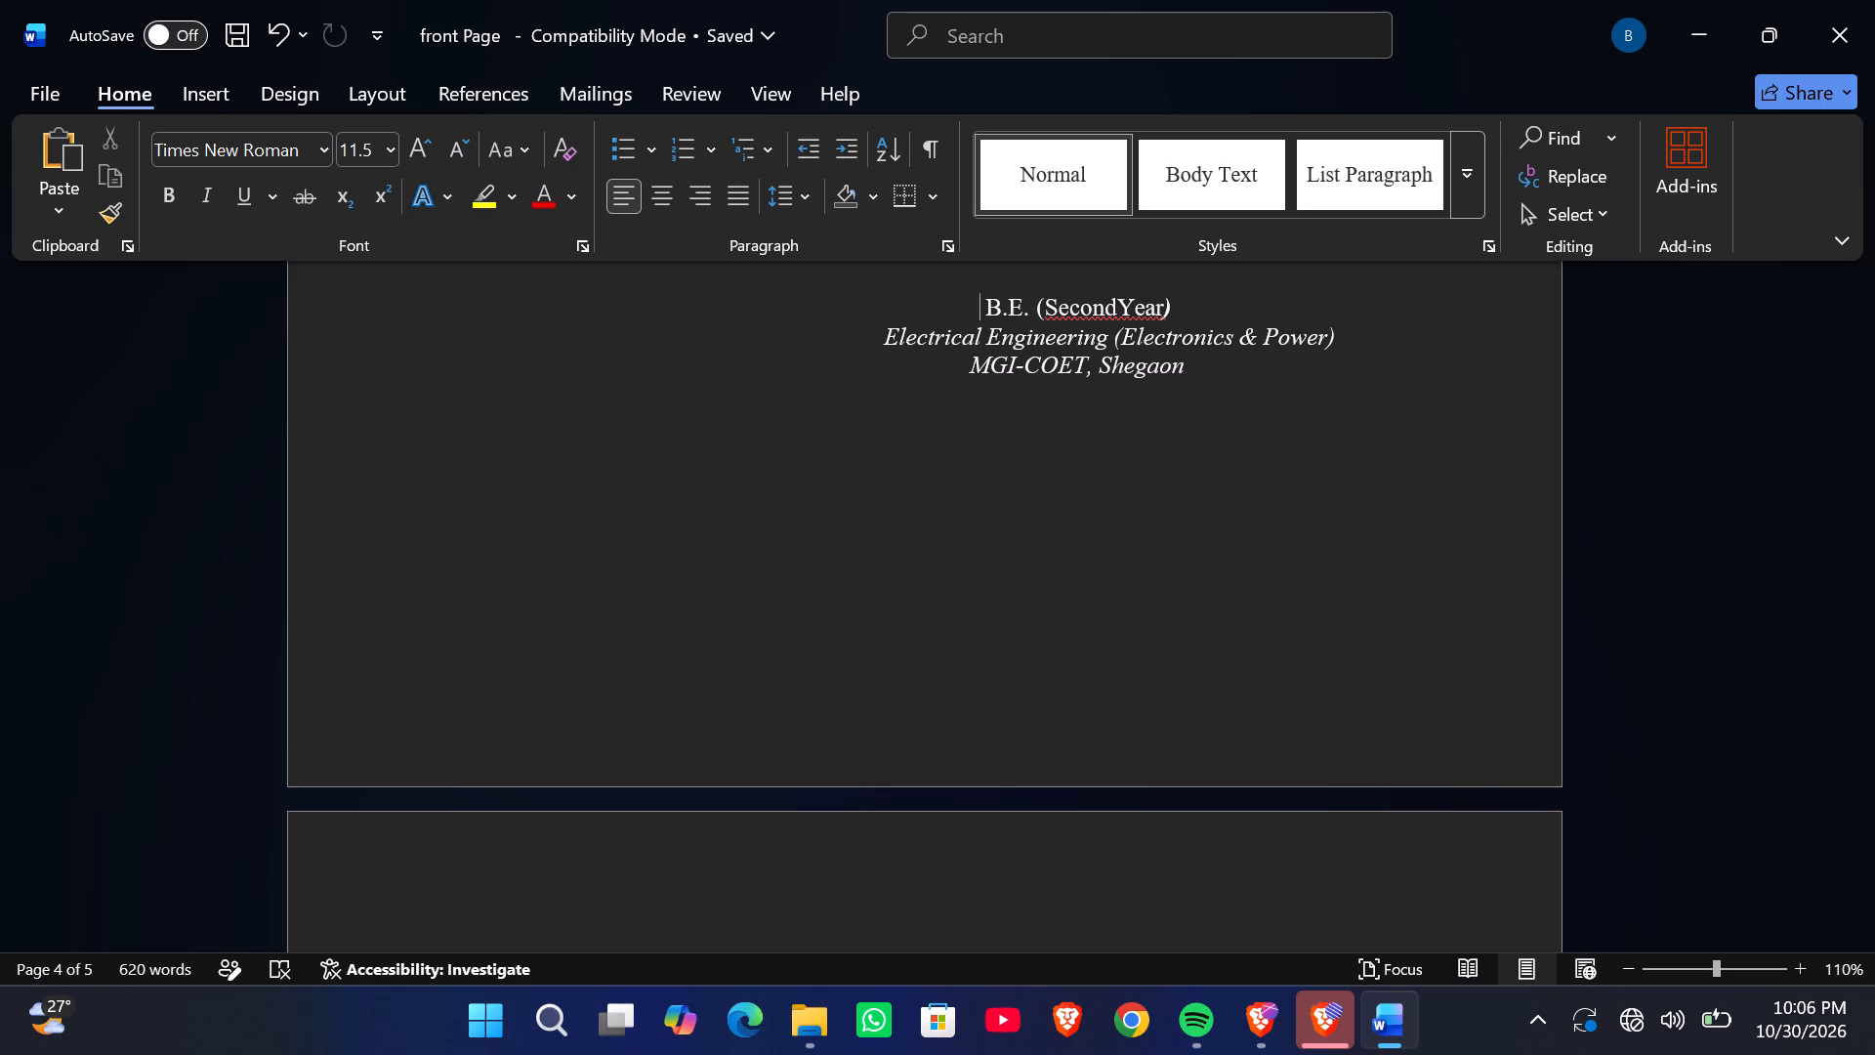
# Switch back to the front Page document in Word and review its pages at 60% zoom, from the Abstract back to the cover.
pyautogui.scroll(-1, 589, 711)
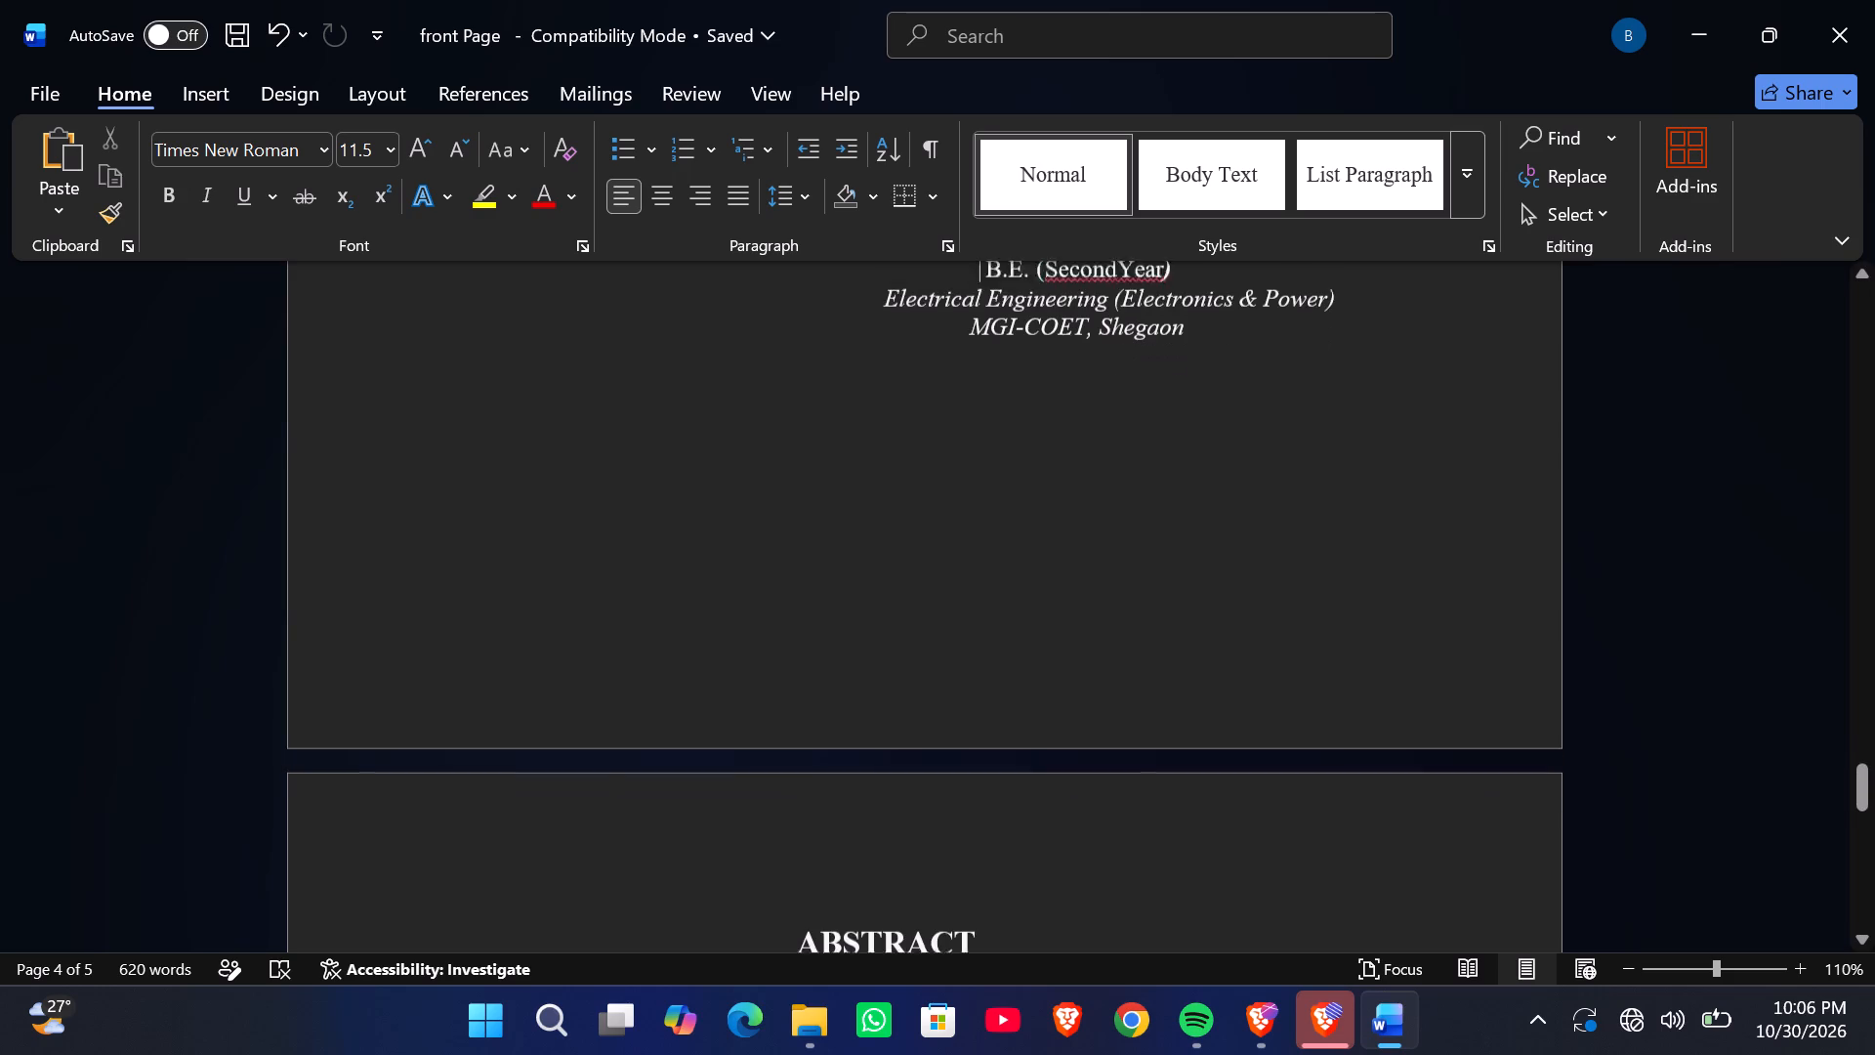
pyautogui.hscroll(1, 589, 711)
pyautogui.keyDown('ctrl'); pyautogui.scroll(-5, 865, 535); pyautogui.keyUp('ctrl')
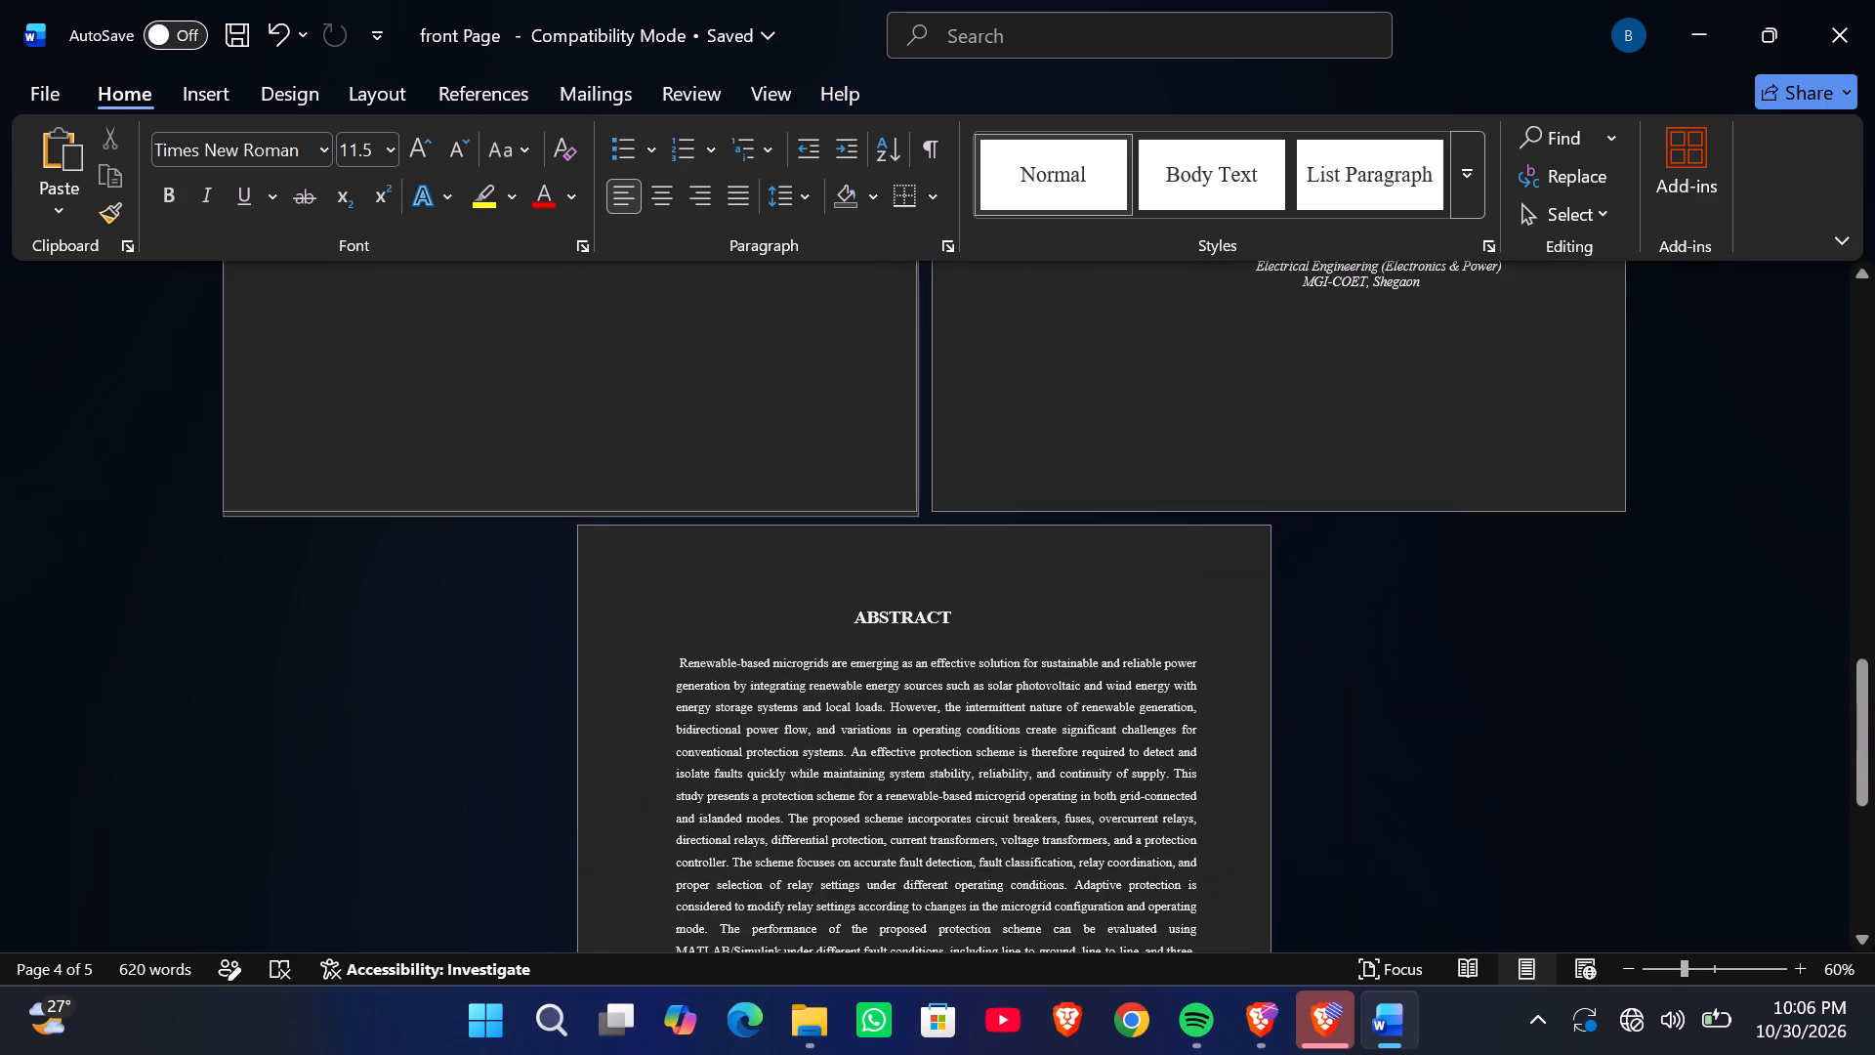
pyautogui.scroll(7, 865, 535)
pyautogui.scroll(-1, 661, 571)
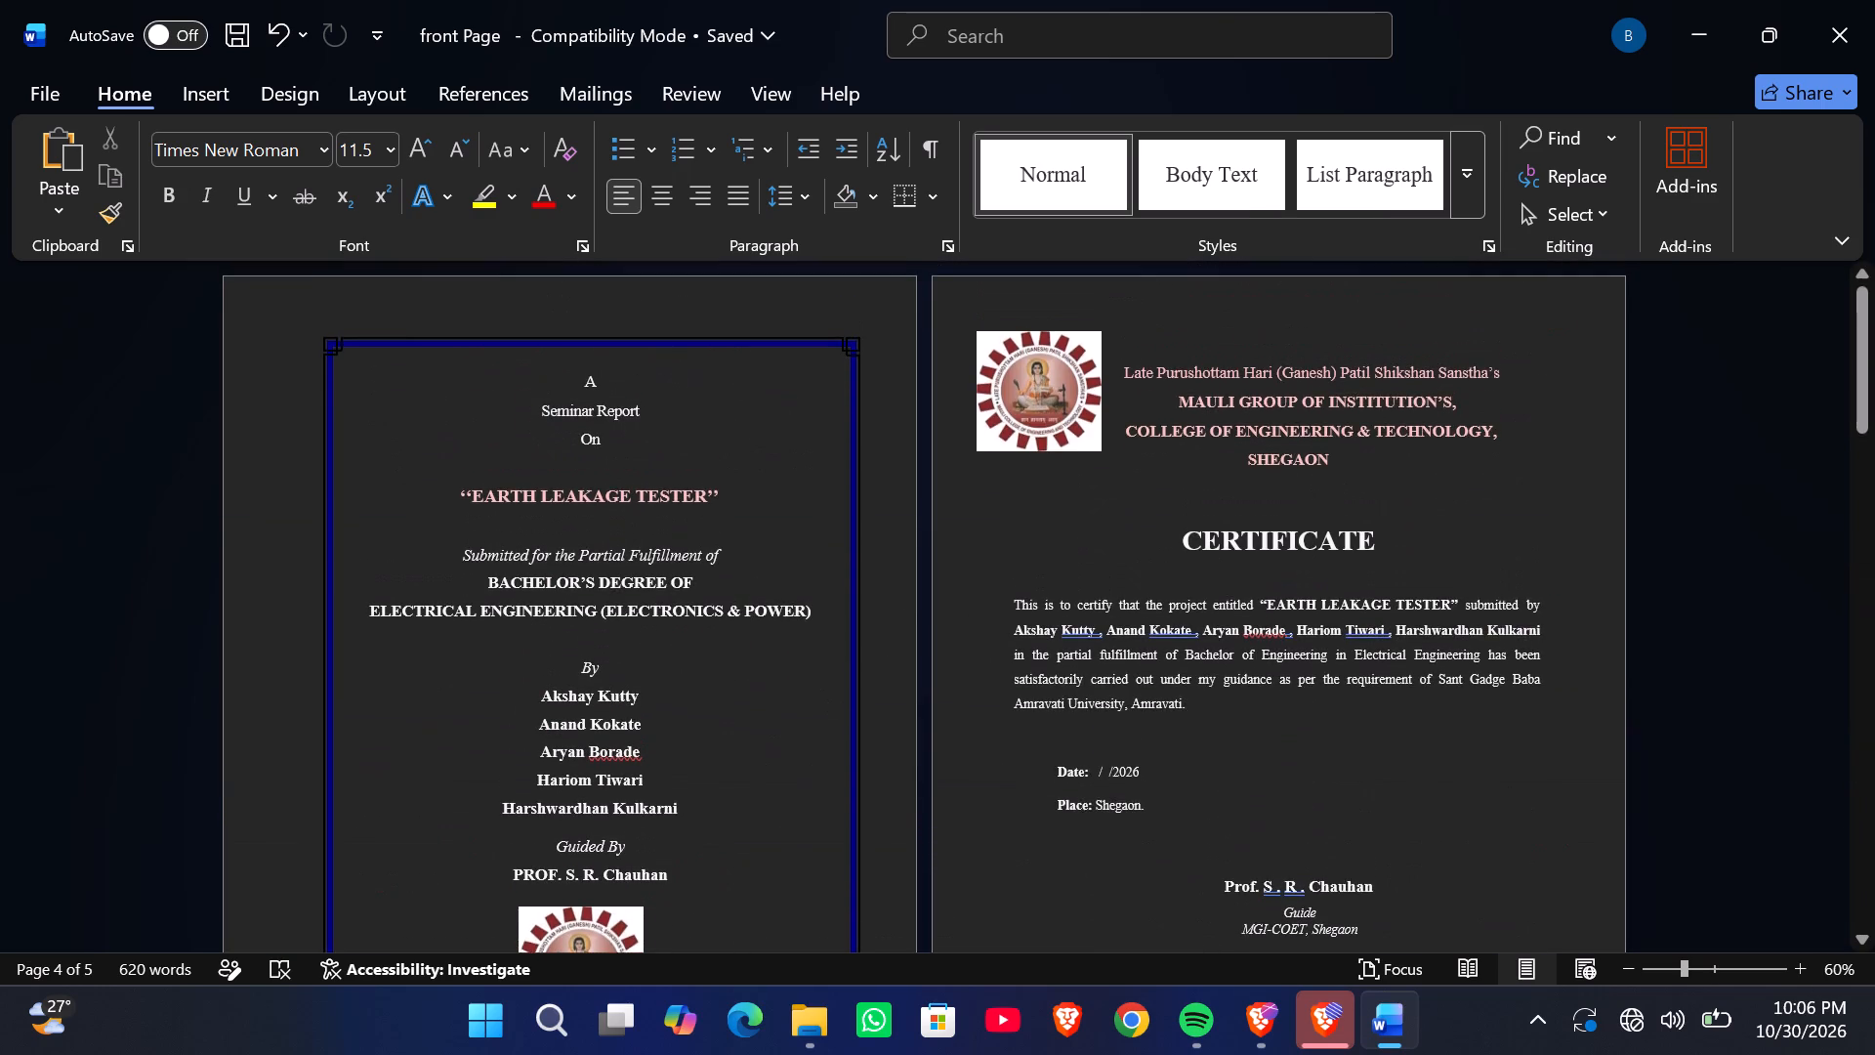
# Delete the ABSTRACT heading and its entire microgrid protection paragraph from the last page of the front Page document.
pyautogui.scroll(-2, 661, 571)
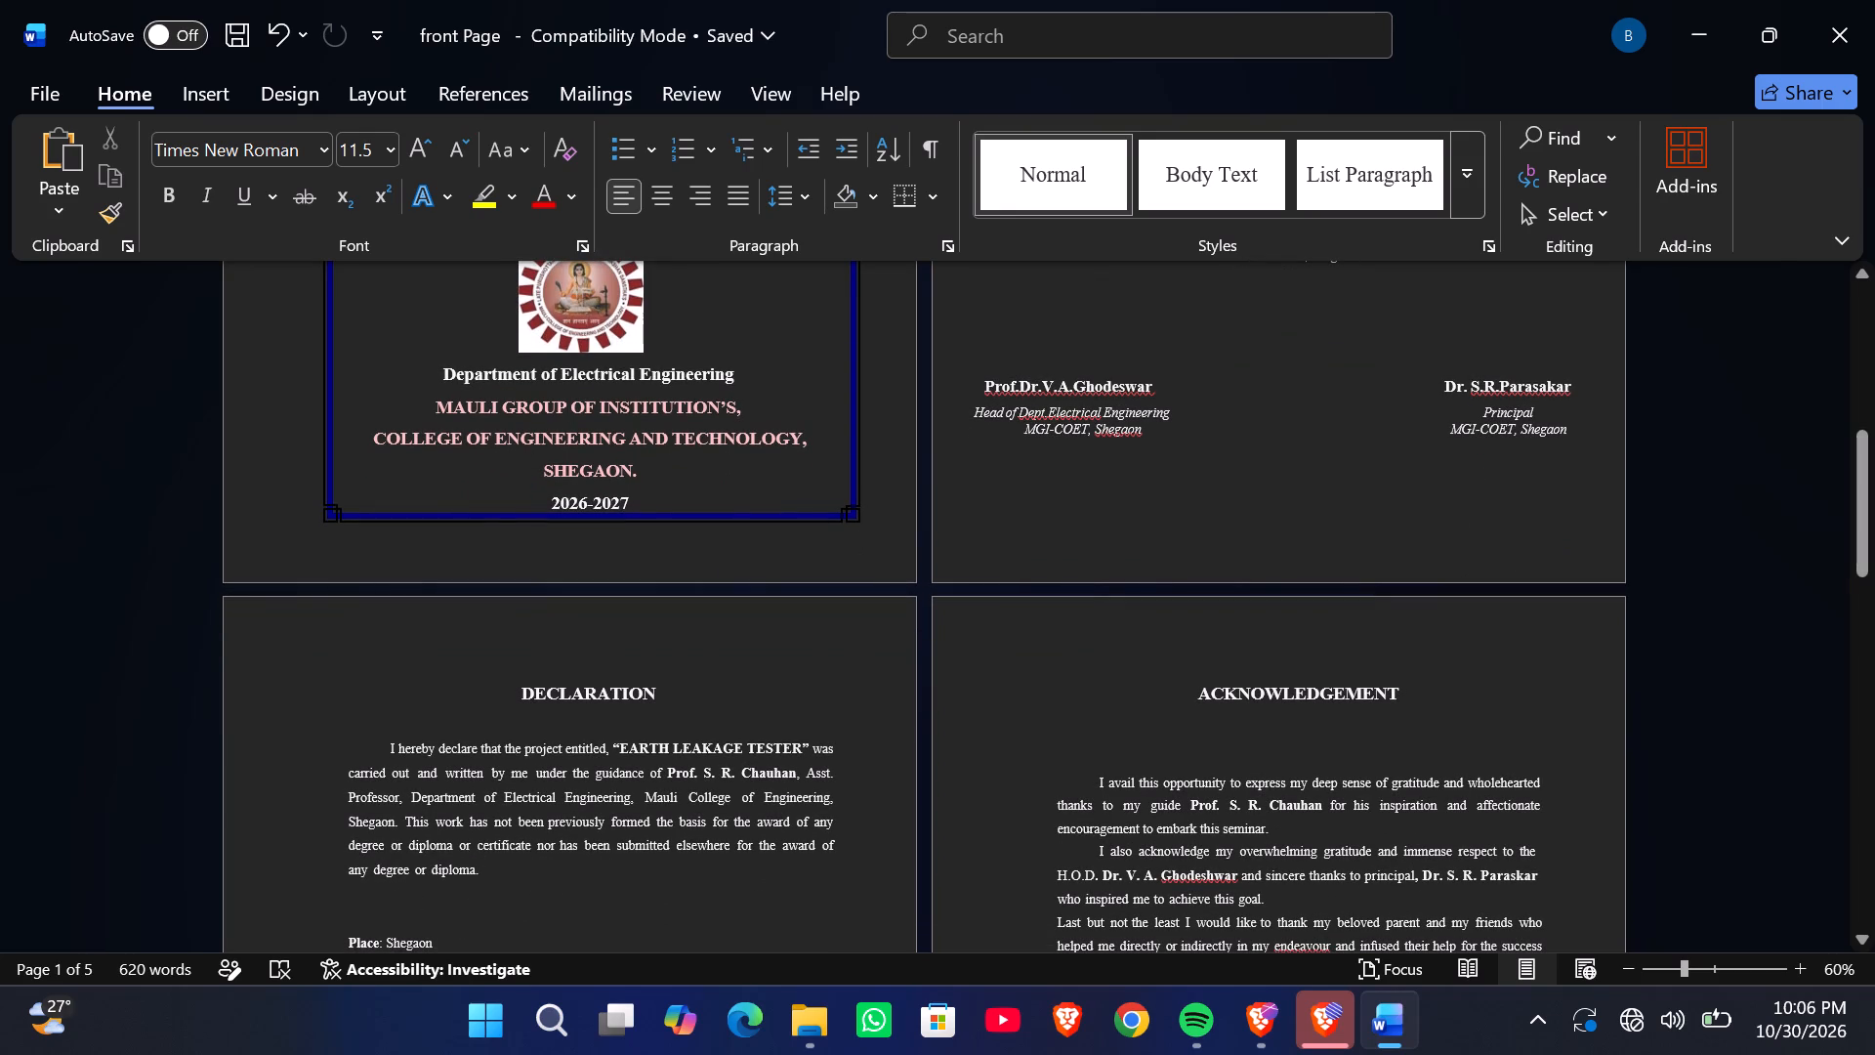
pyautogui.scroll(-3, 1425, 708)
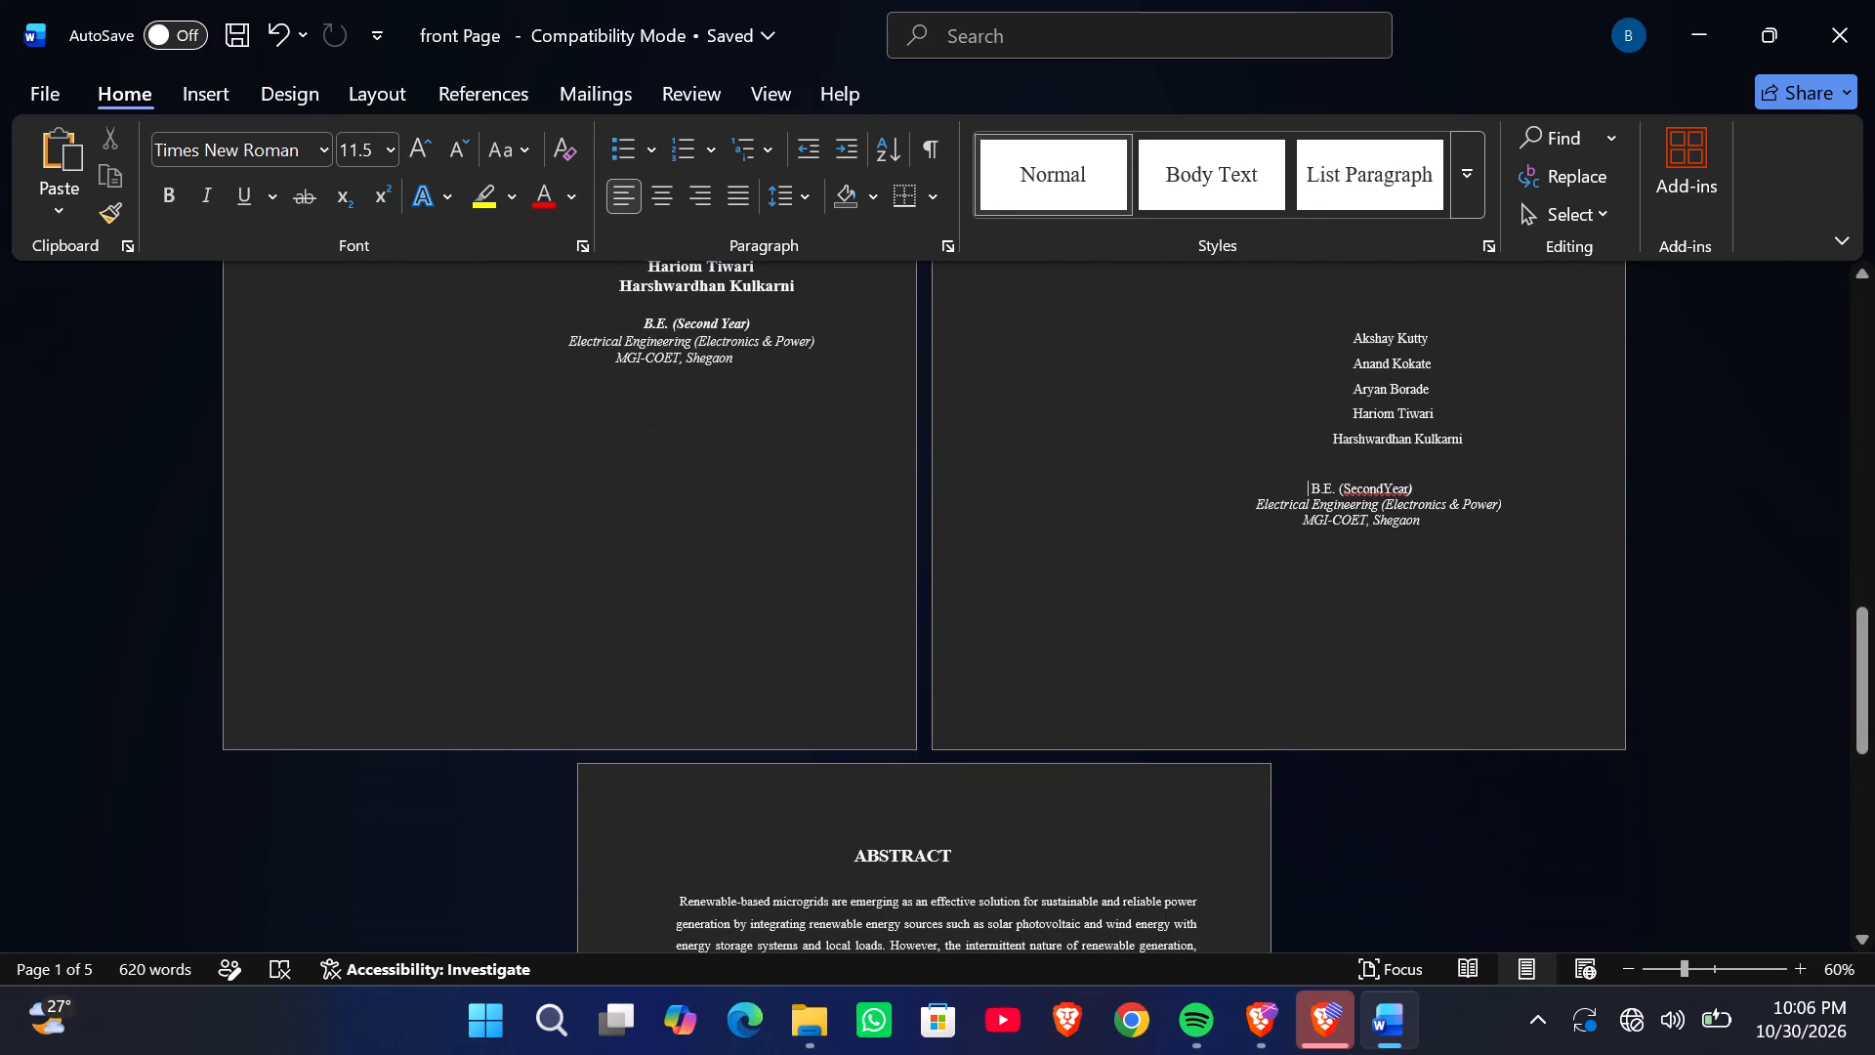
pyautogui.scroll(-1, 1425, 708)
pyautogui.scroll(6, 1425, 708)
pyautogui.scroll(-1, 1245, 699)
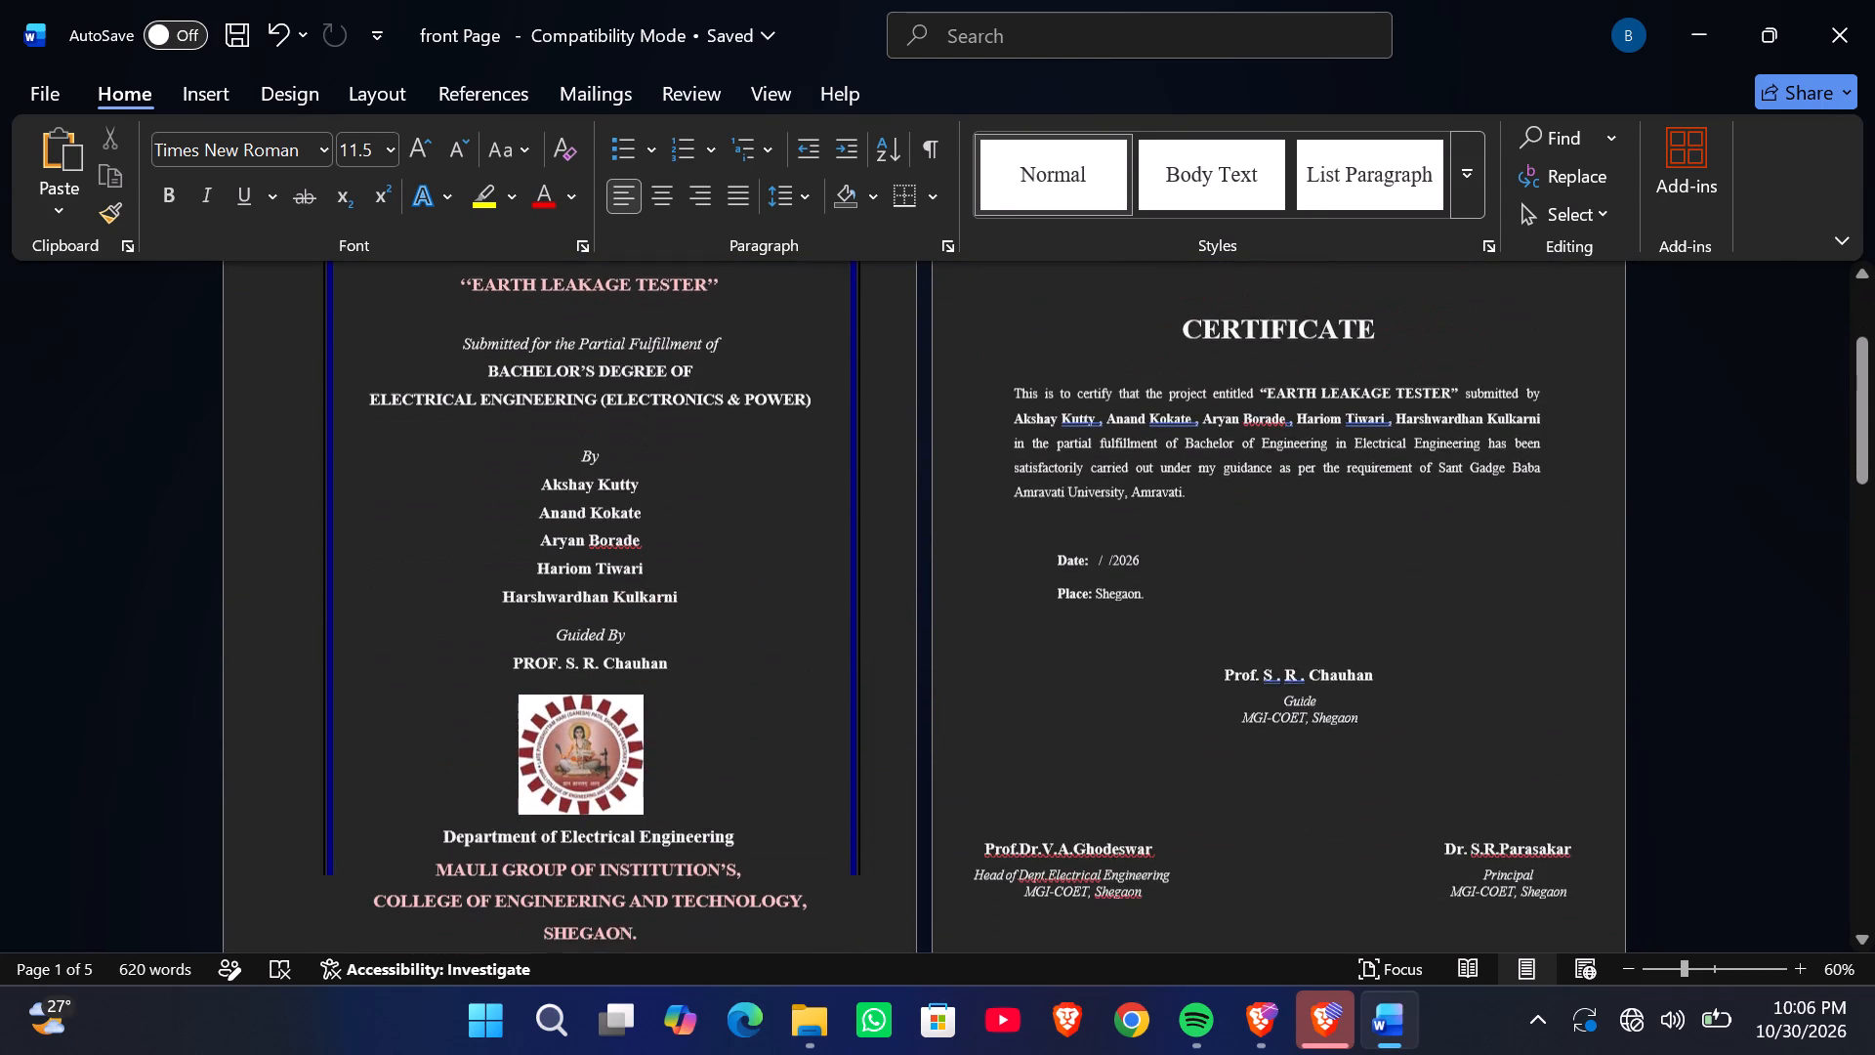
pyautogui.scroll(-4, 1245, 699)
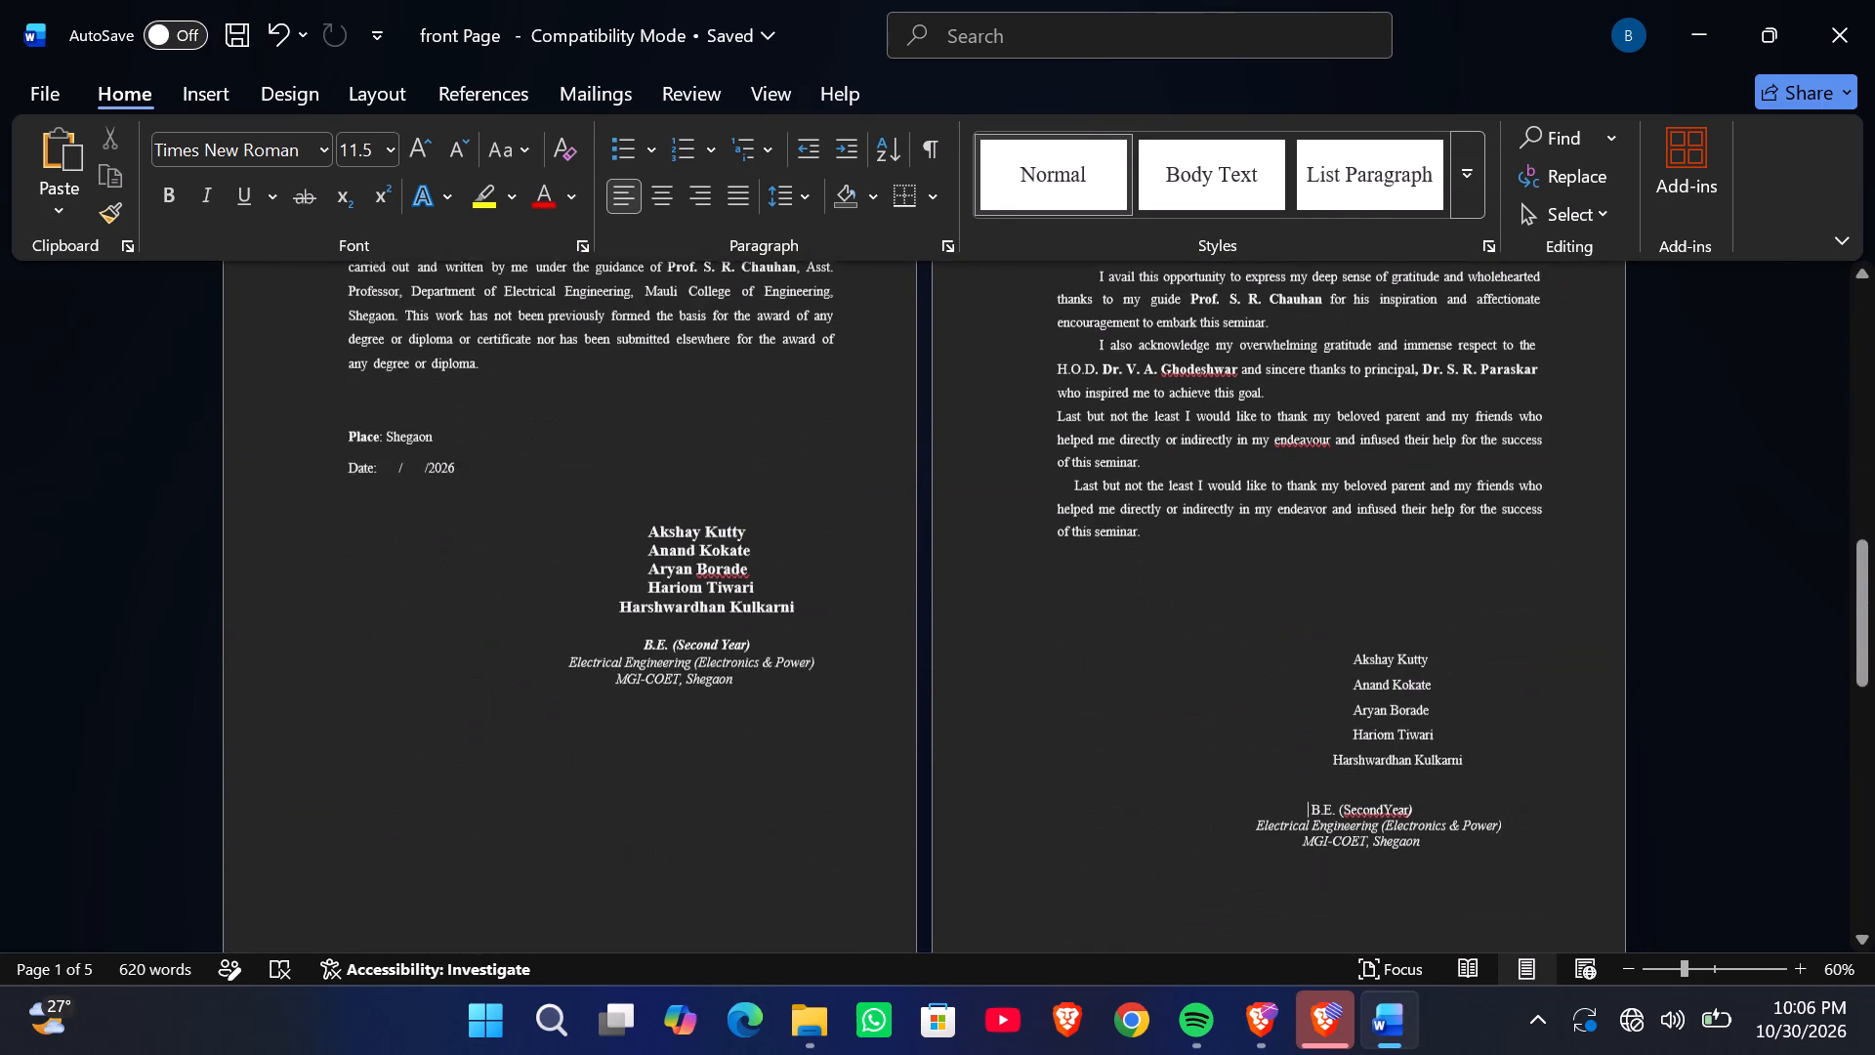
pyautogui.scroll(-2, 1277, 694)
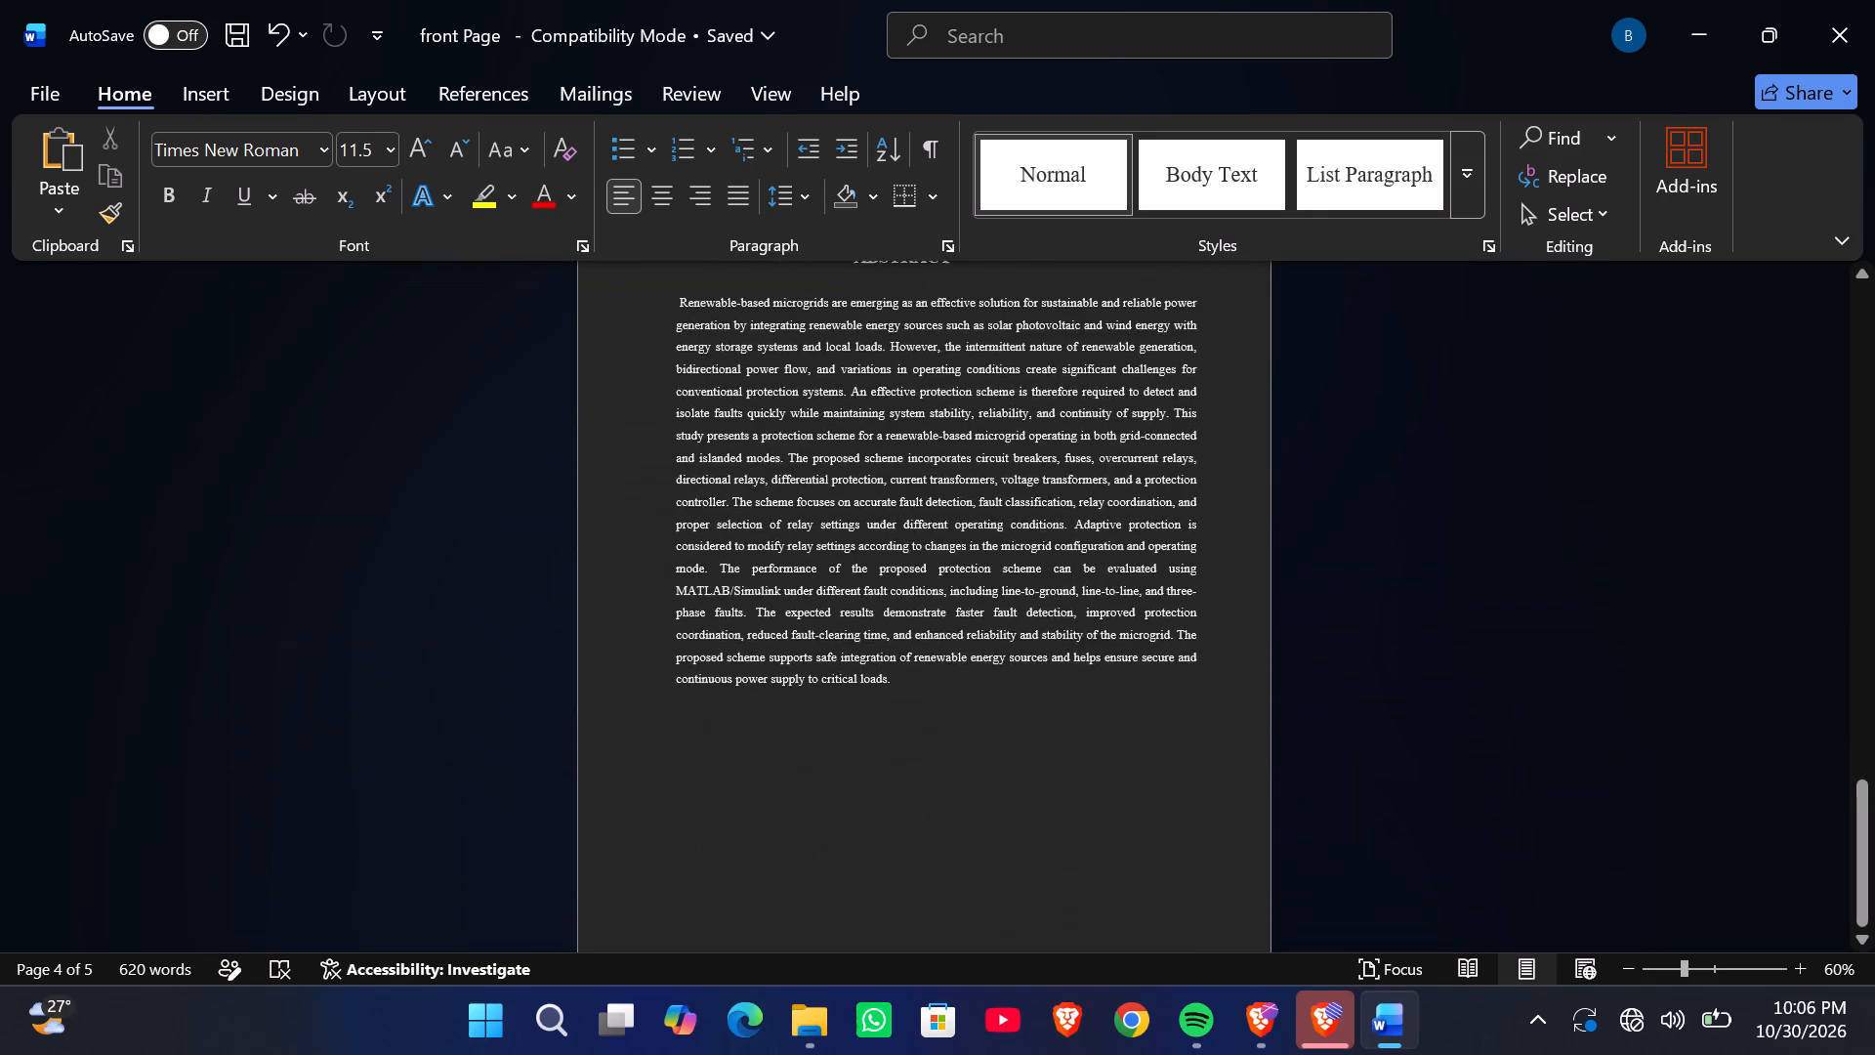
pyautogui.scroll(-2, 1277, 694)
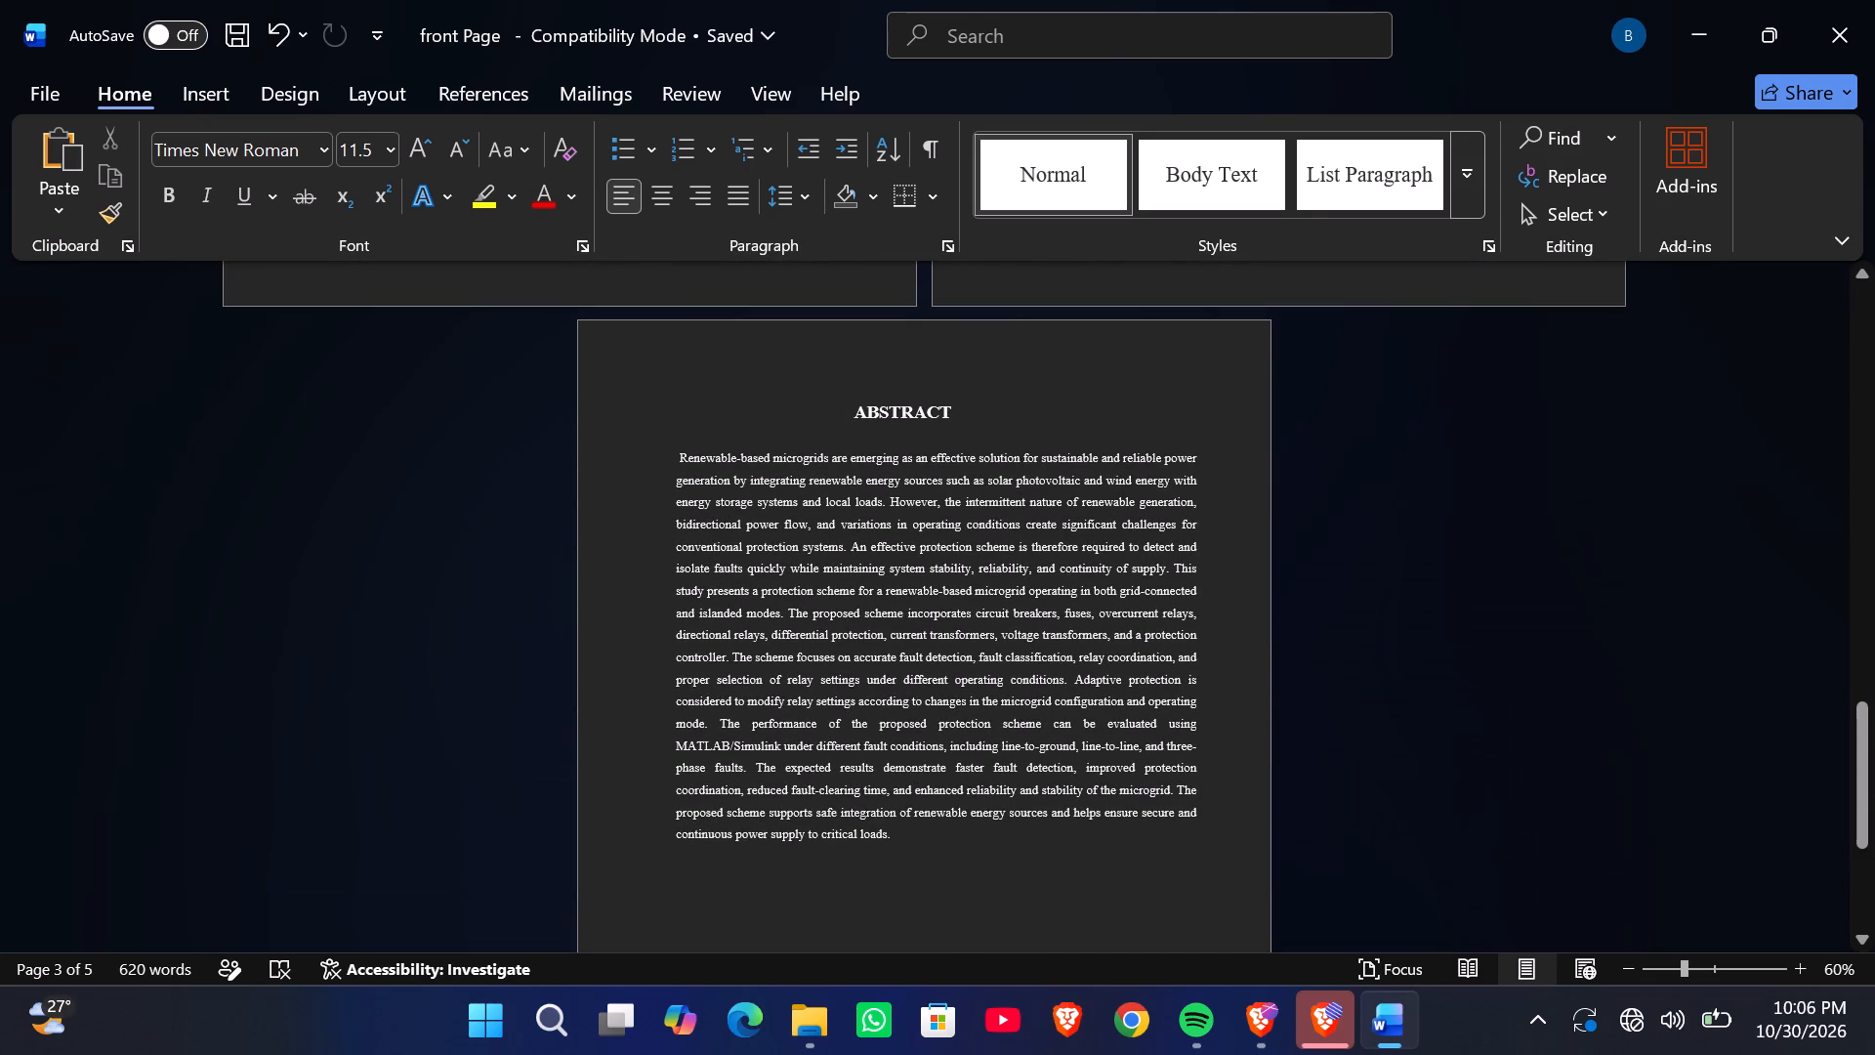
pyautogui.moveTo(1217, 843); pyautogui.dragTo(848, 395)
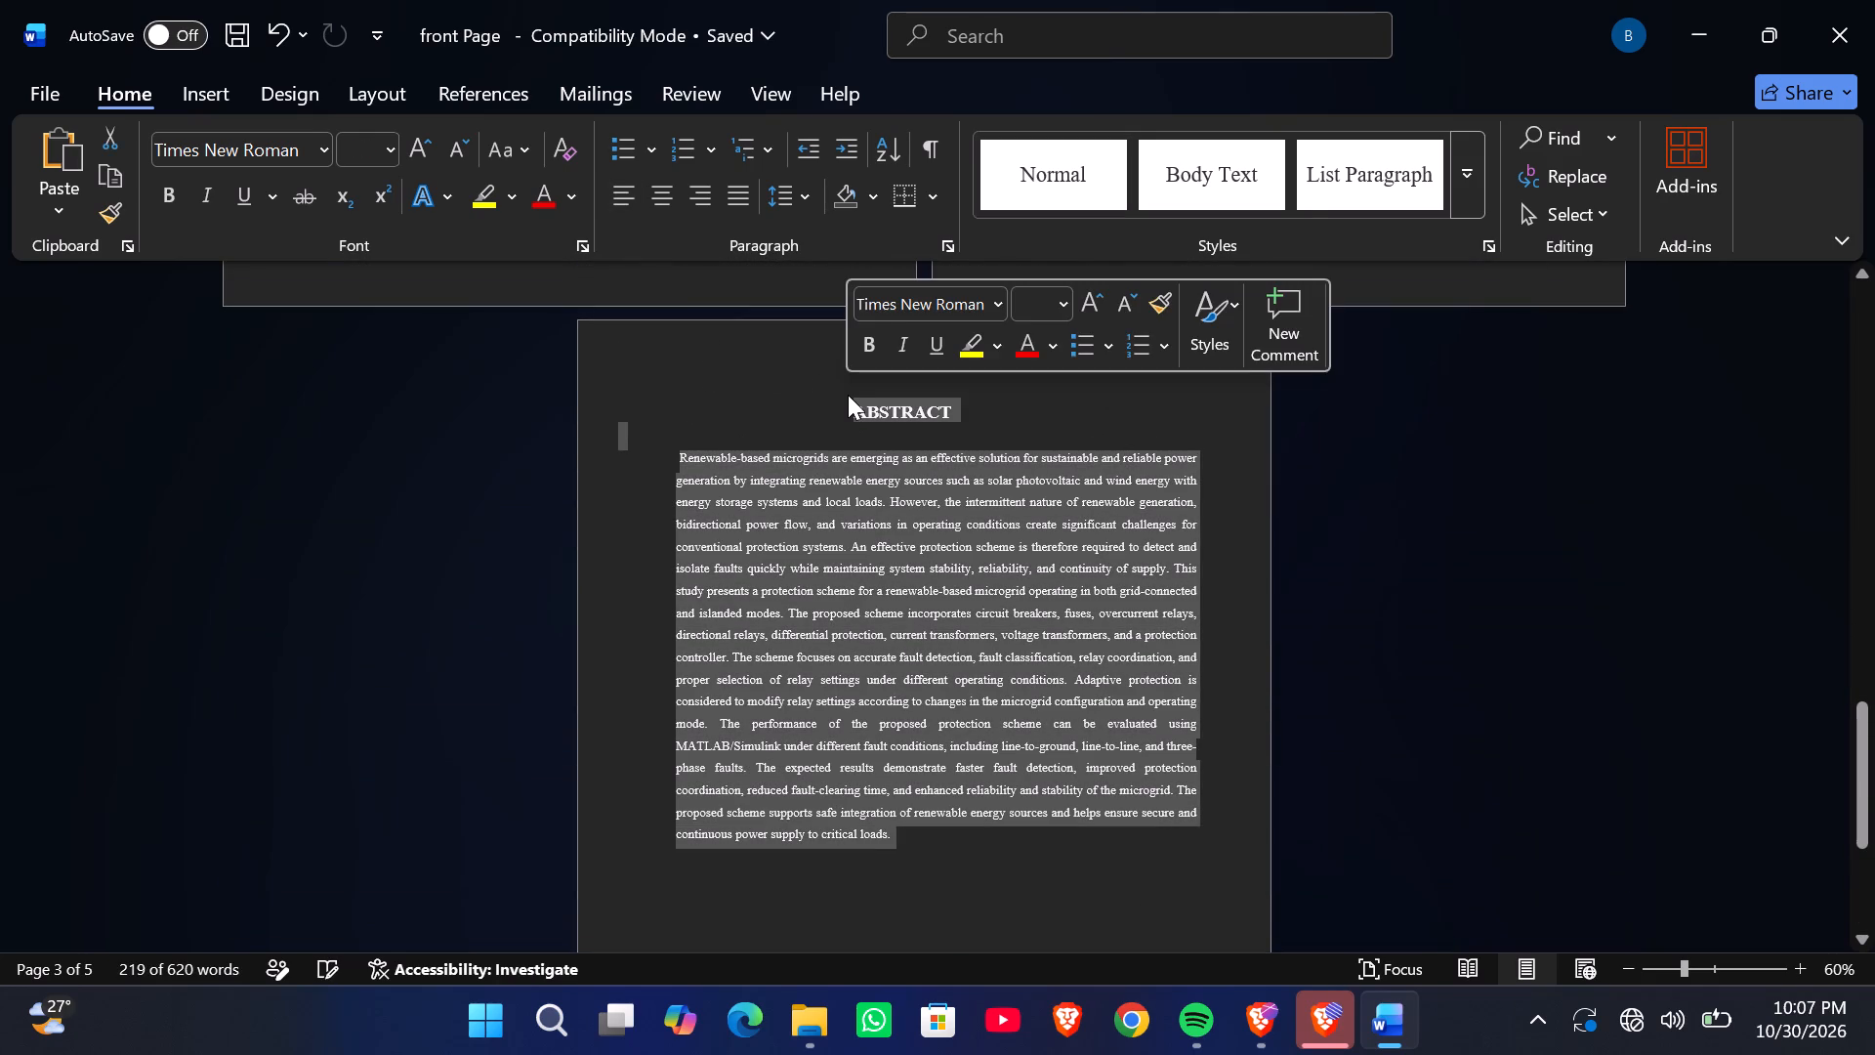
pyautogui.press('Delete')
pyautogui.click(1613, 410)
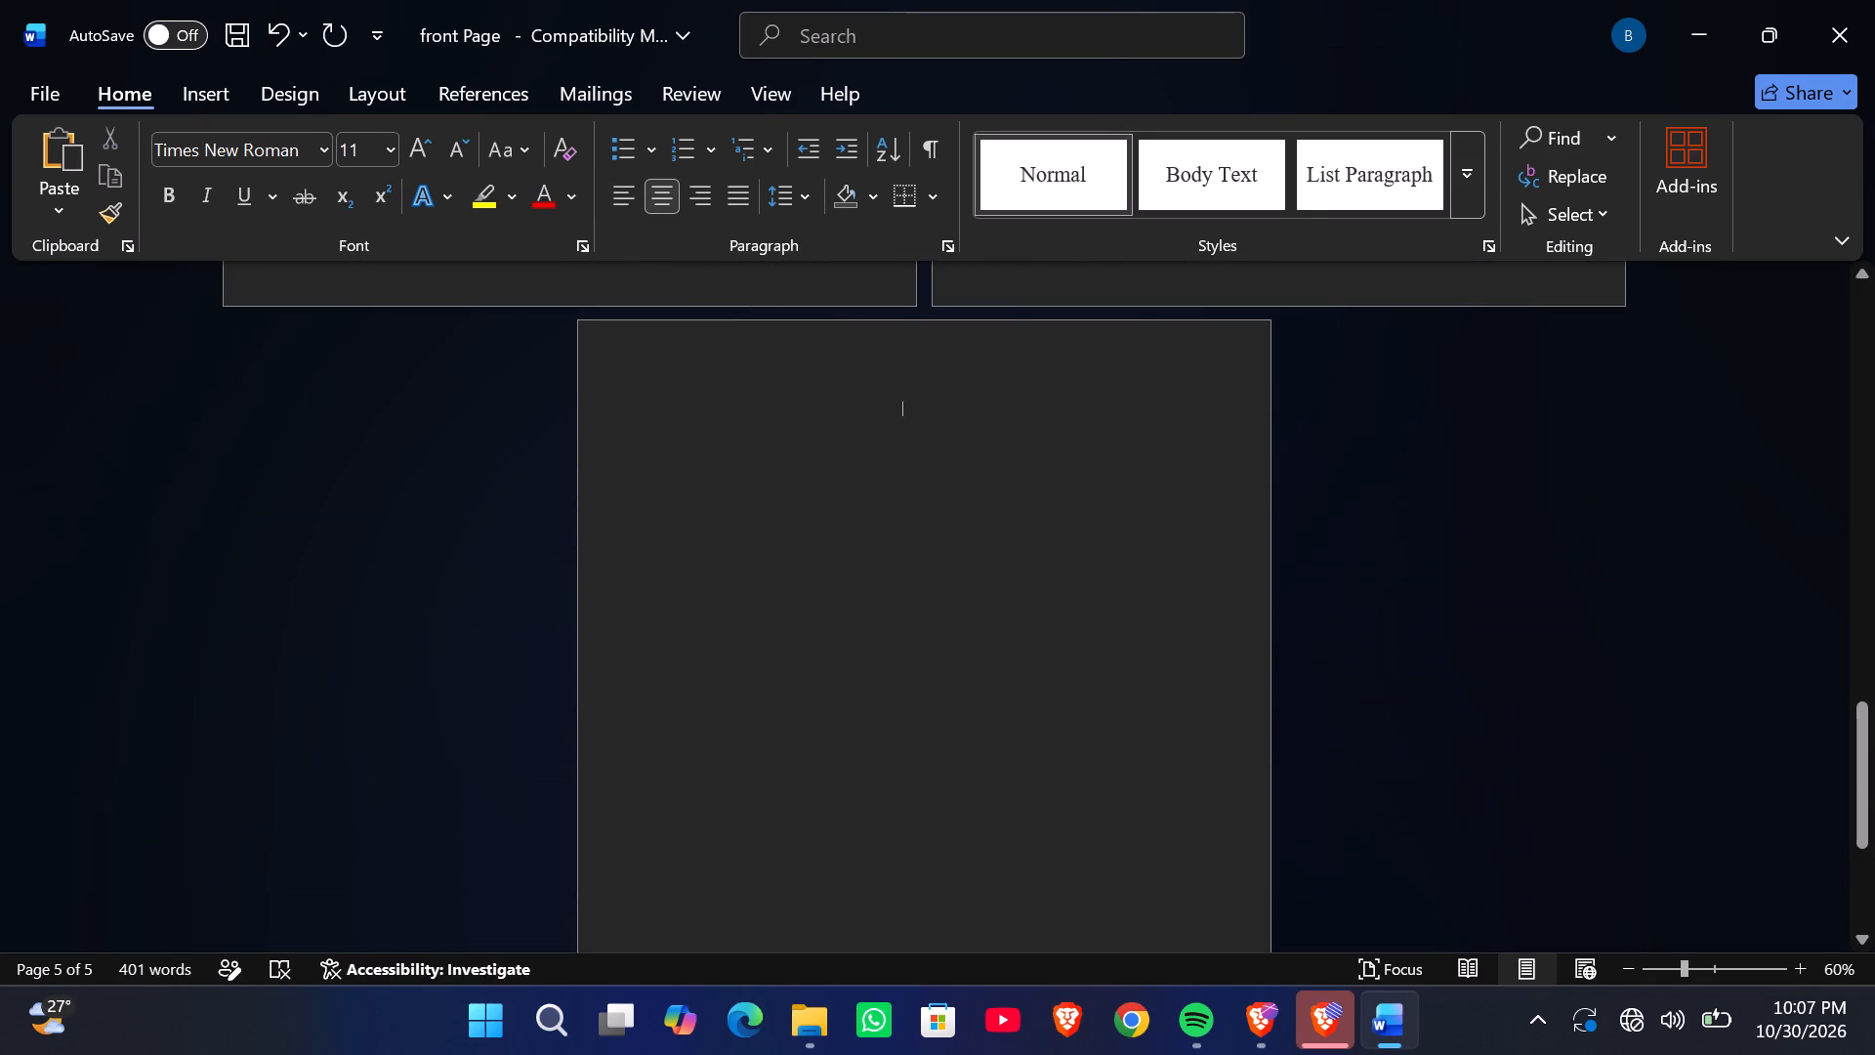
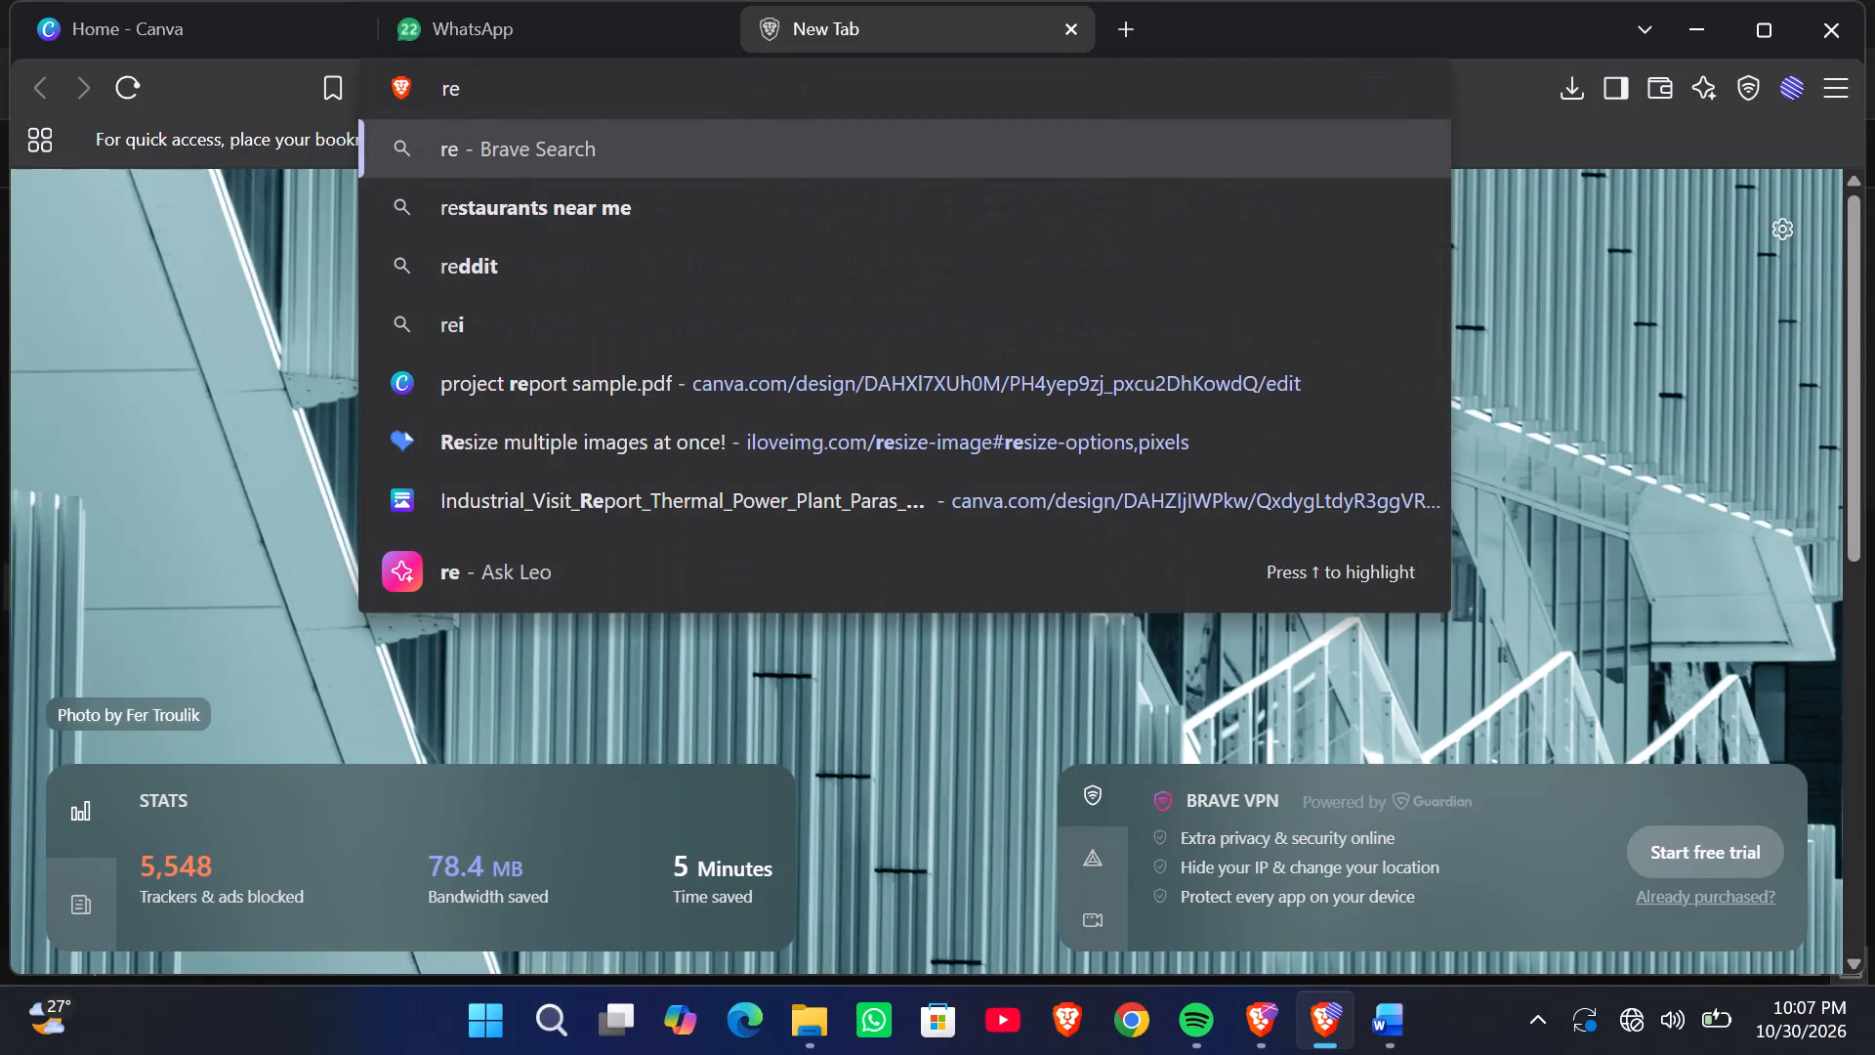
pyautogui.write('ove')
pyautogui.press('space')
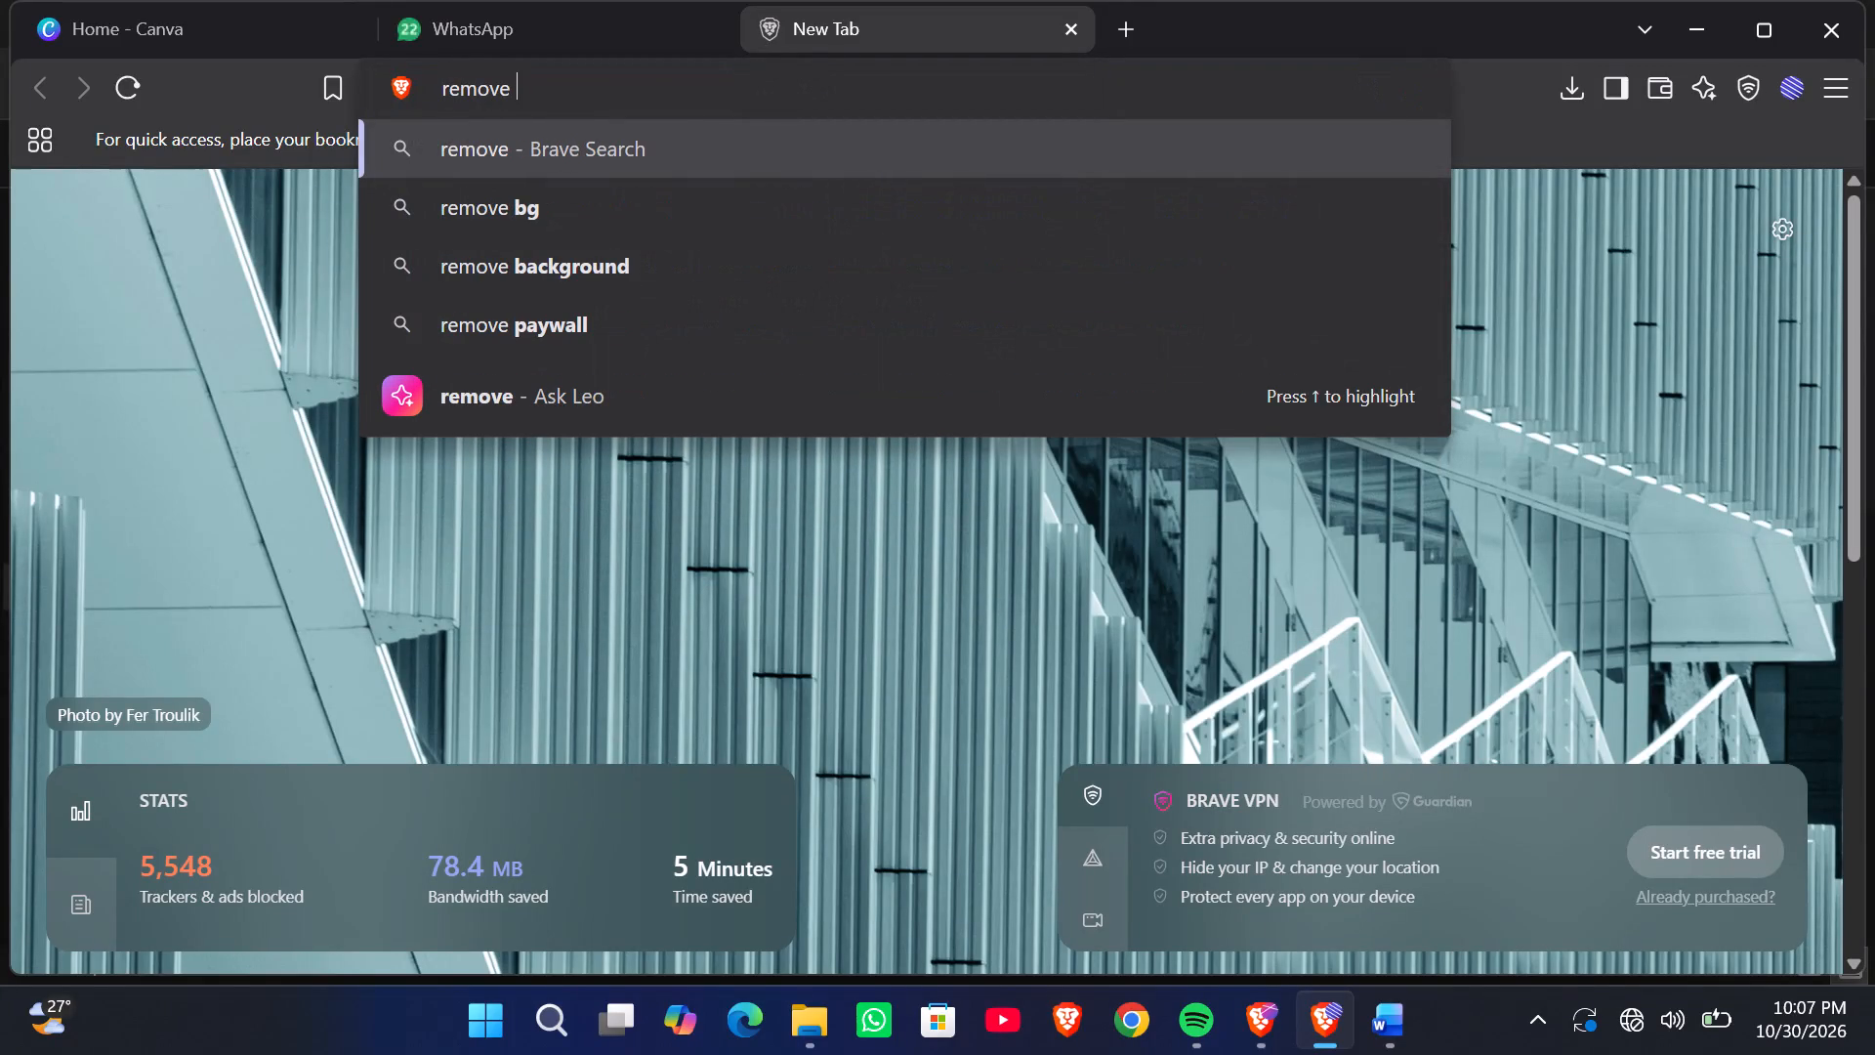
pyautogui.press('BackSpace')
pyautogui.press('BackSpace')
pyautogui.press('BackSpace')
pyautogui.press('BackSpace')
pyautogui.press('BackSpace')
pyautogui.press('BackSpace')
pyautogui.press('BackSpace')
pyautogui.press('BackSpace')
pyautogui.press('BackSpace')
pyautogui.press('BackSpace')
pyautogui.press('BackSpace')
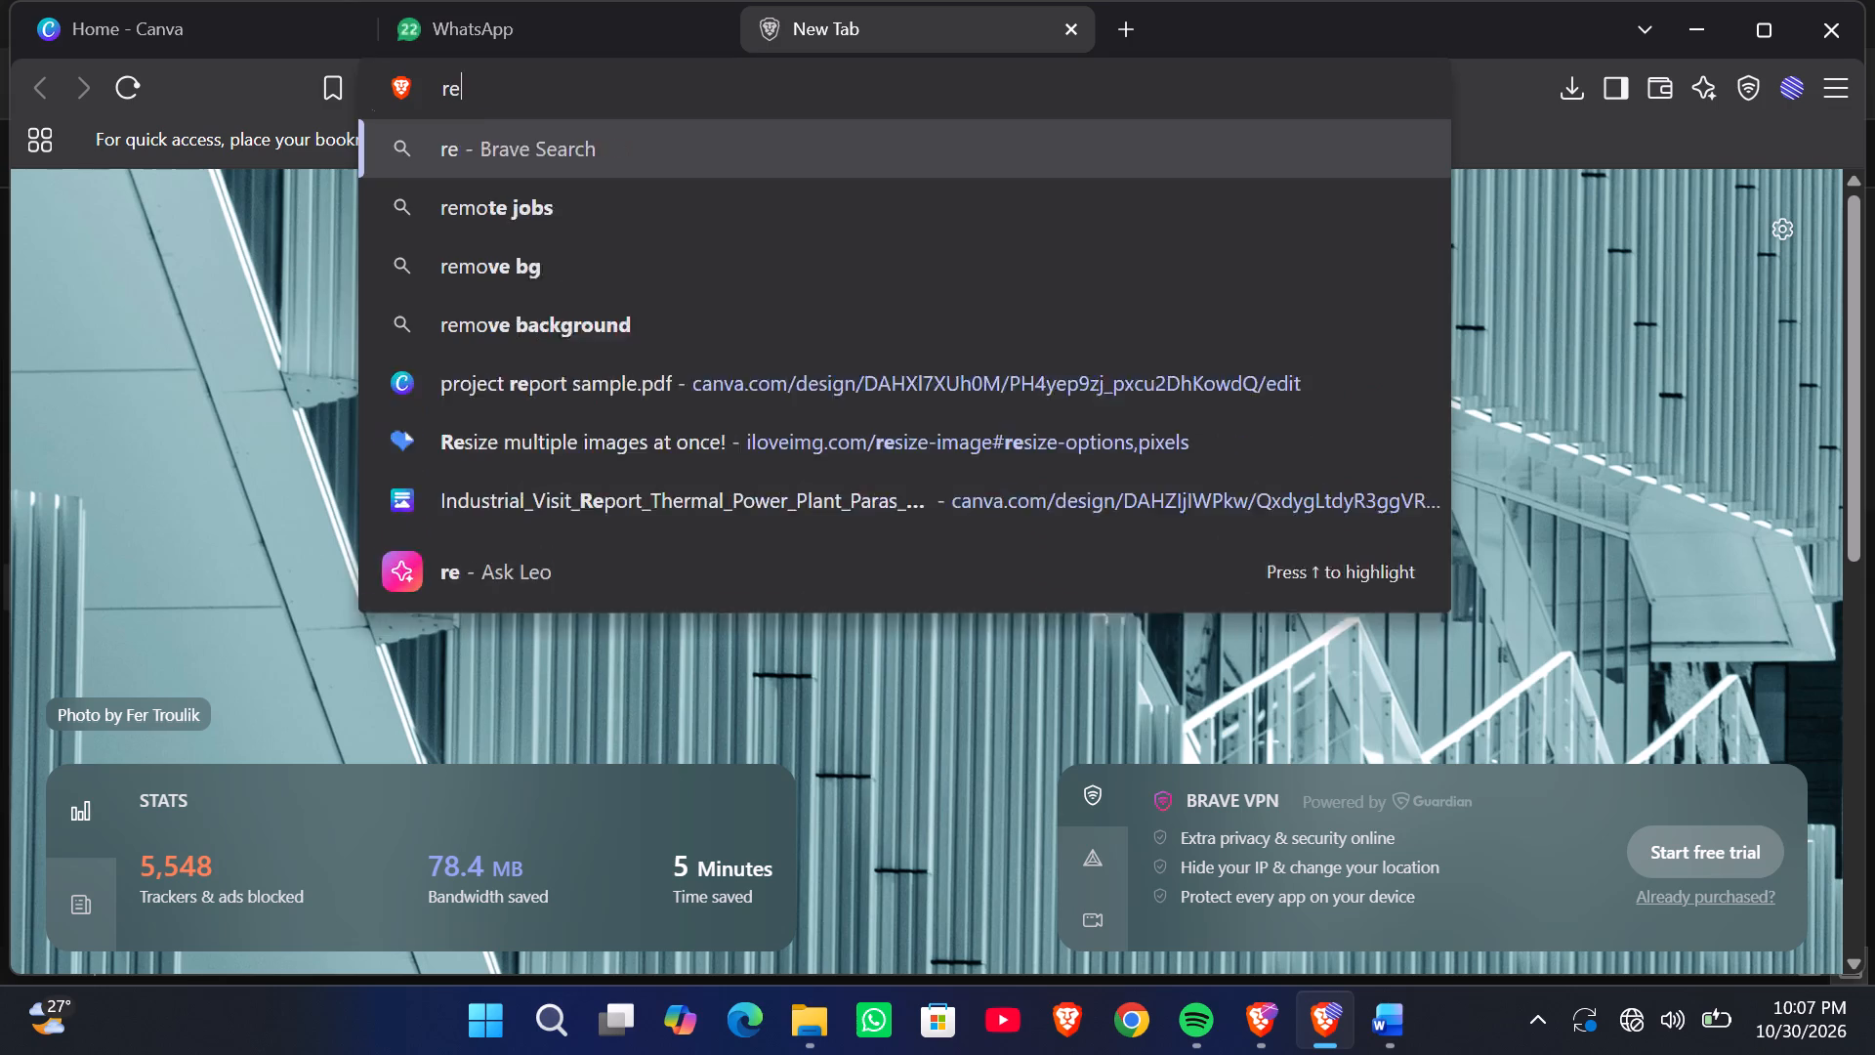
# Search the web for "word to pdf".
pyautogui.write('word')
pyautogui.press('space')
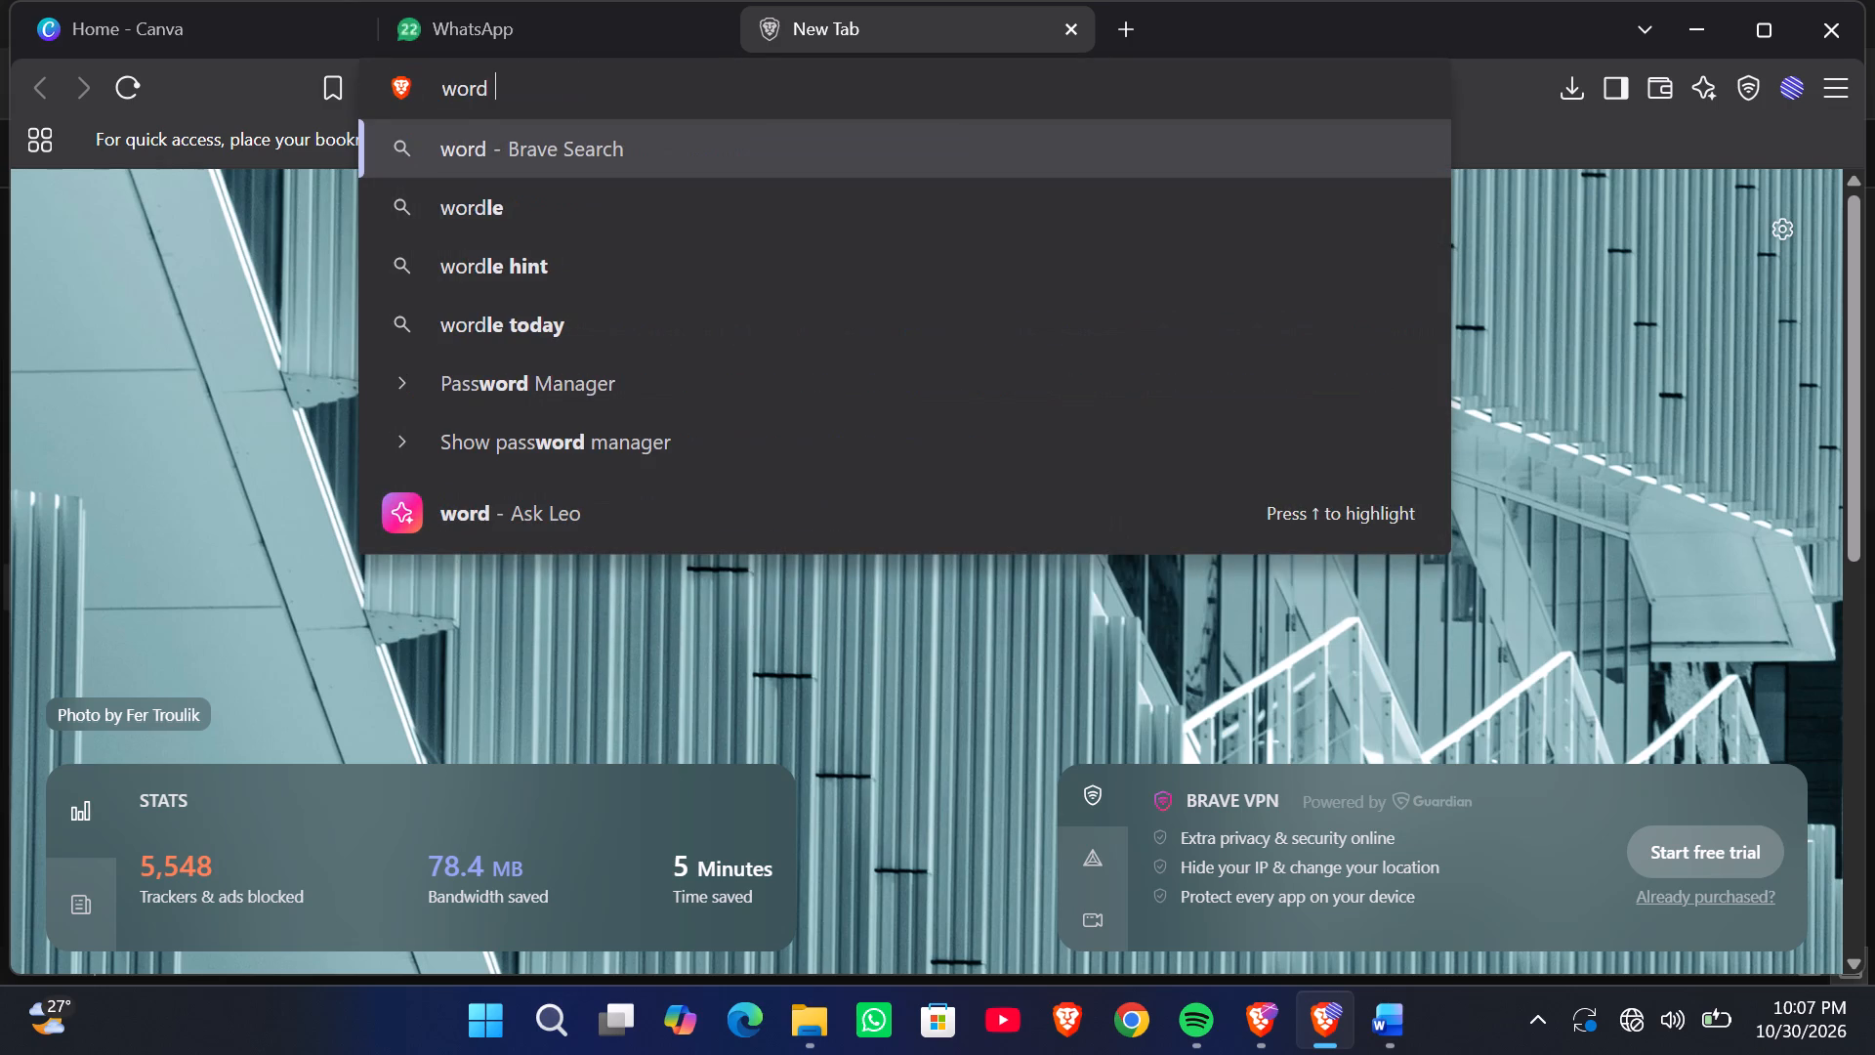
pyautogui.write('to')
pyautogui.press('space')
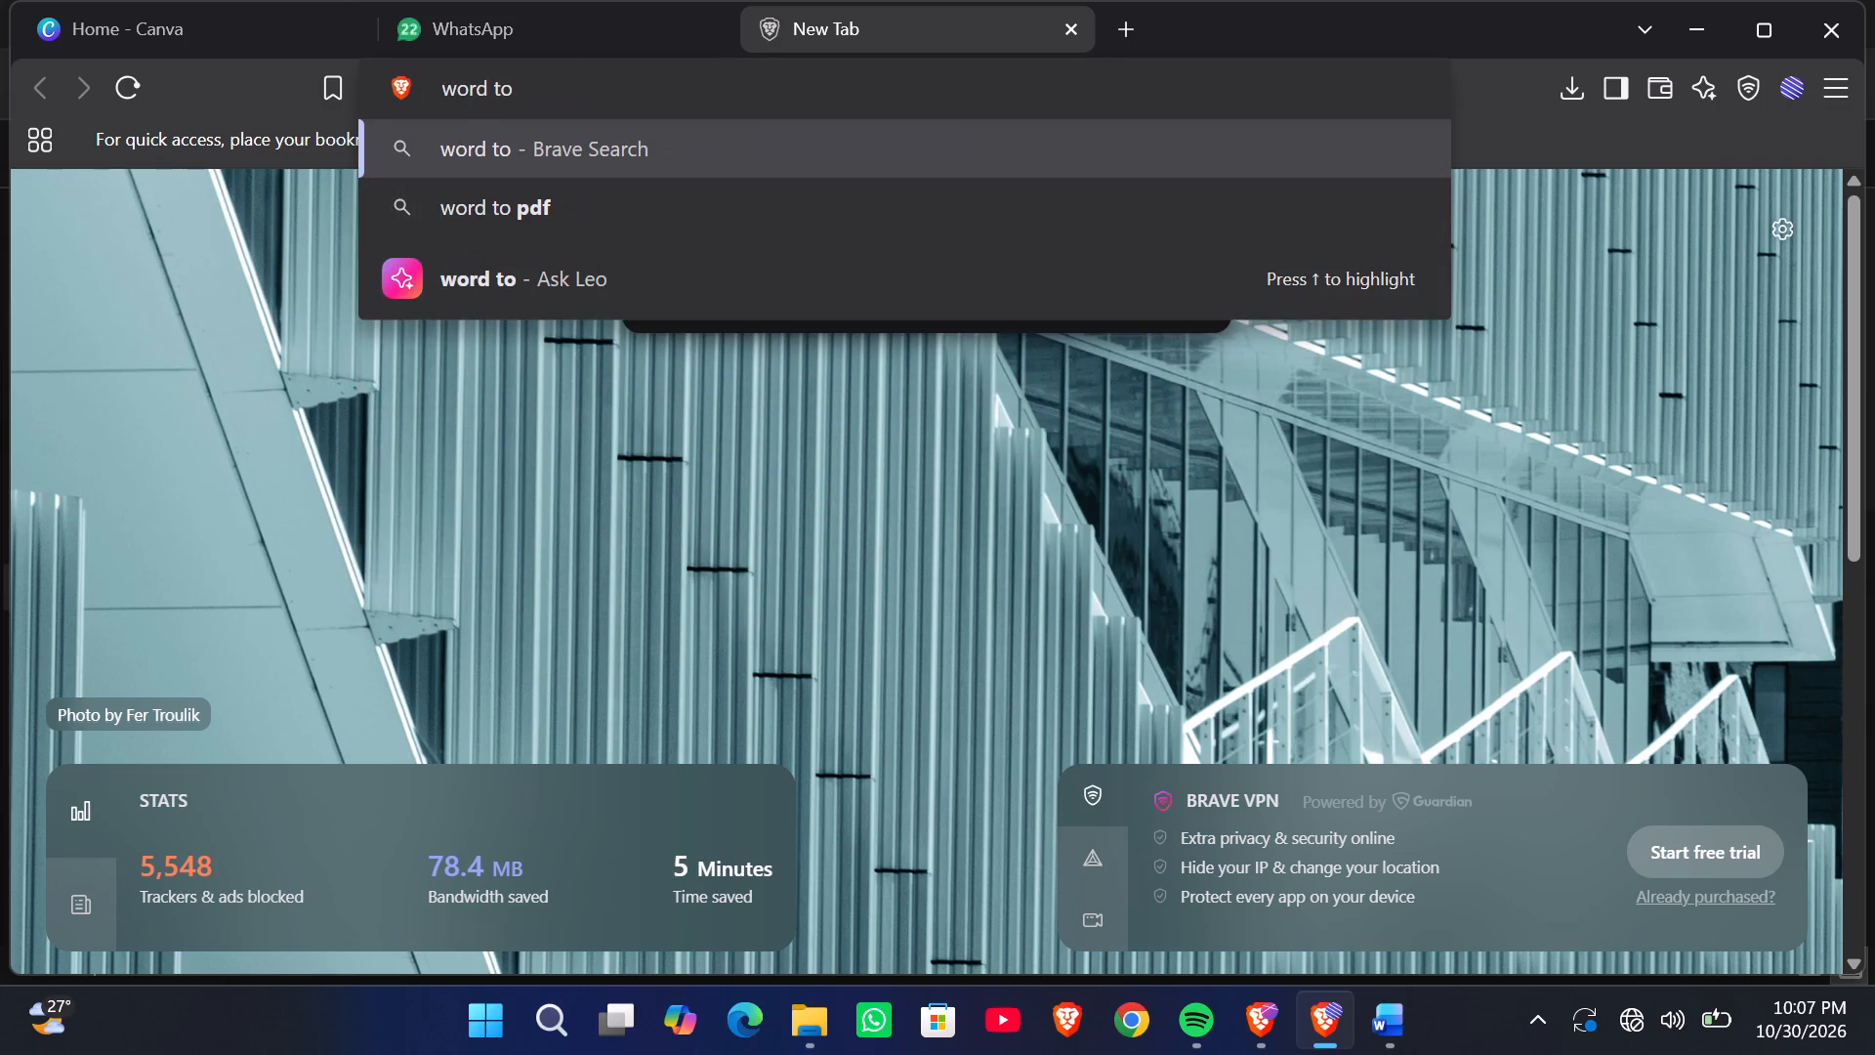
pyautogui.click(648, 230)
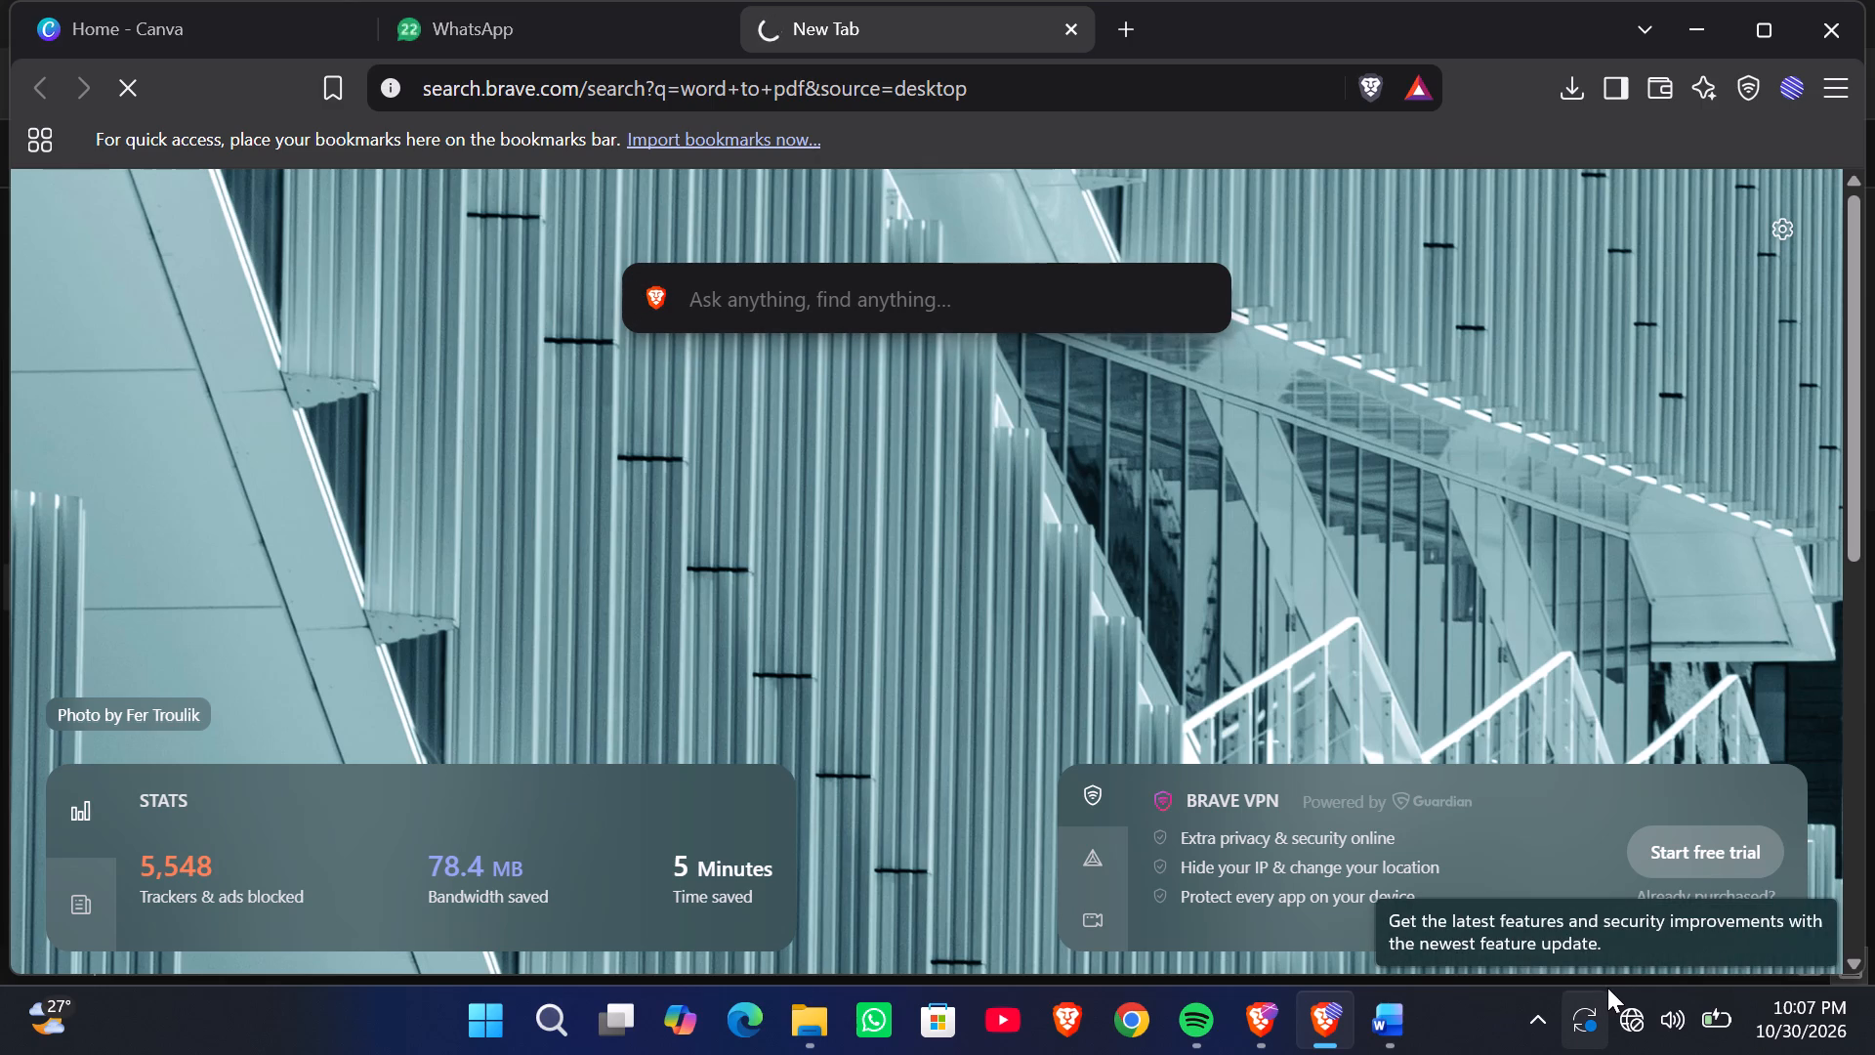
# Check the available Wi-Fi networks and expand the connection options of the open network LLK.
pyautogui.click(1726, 1025)
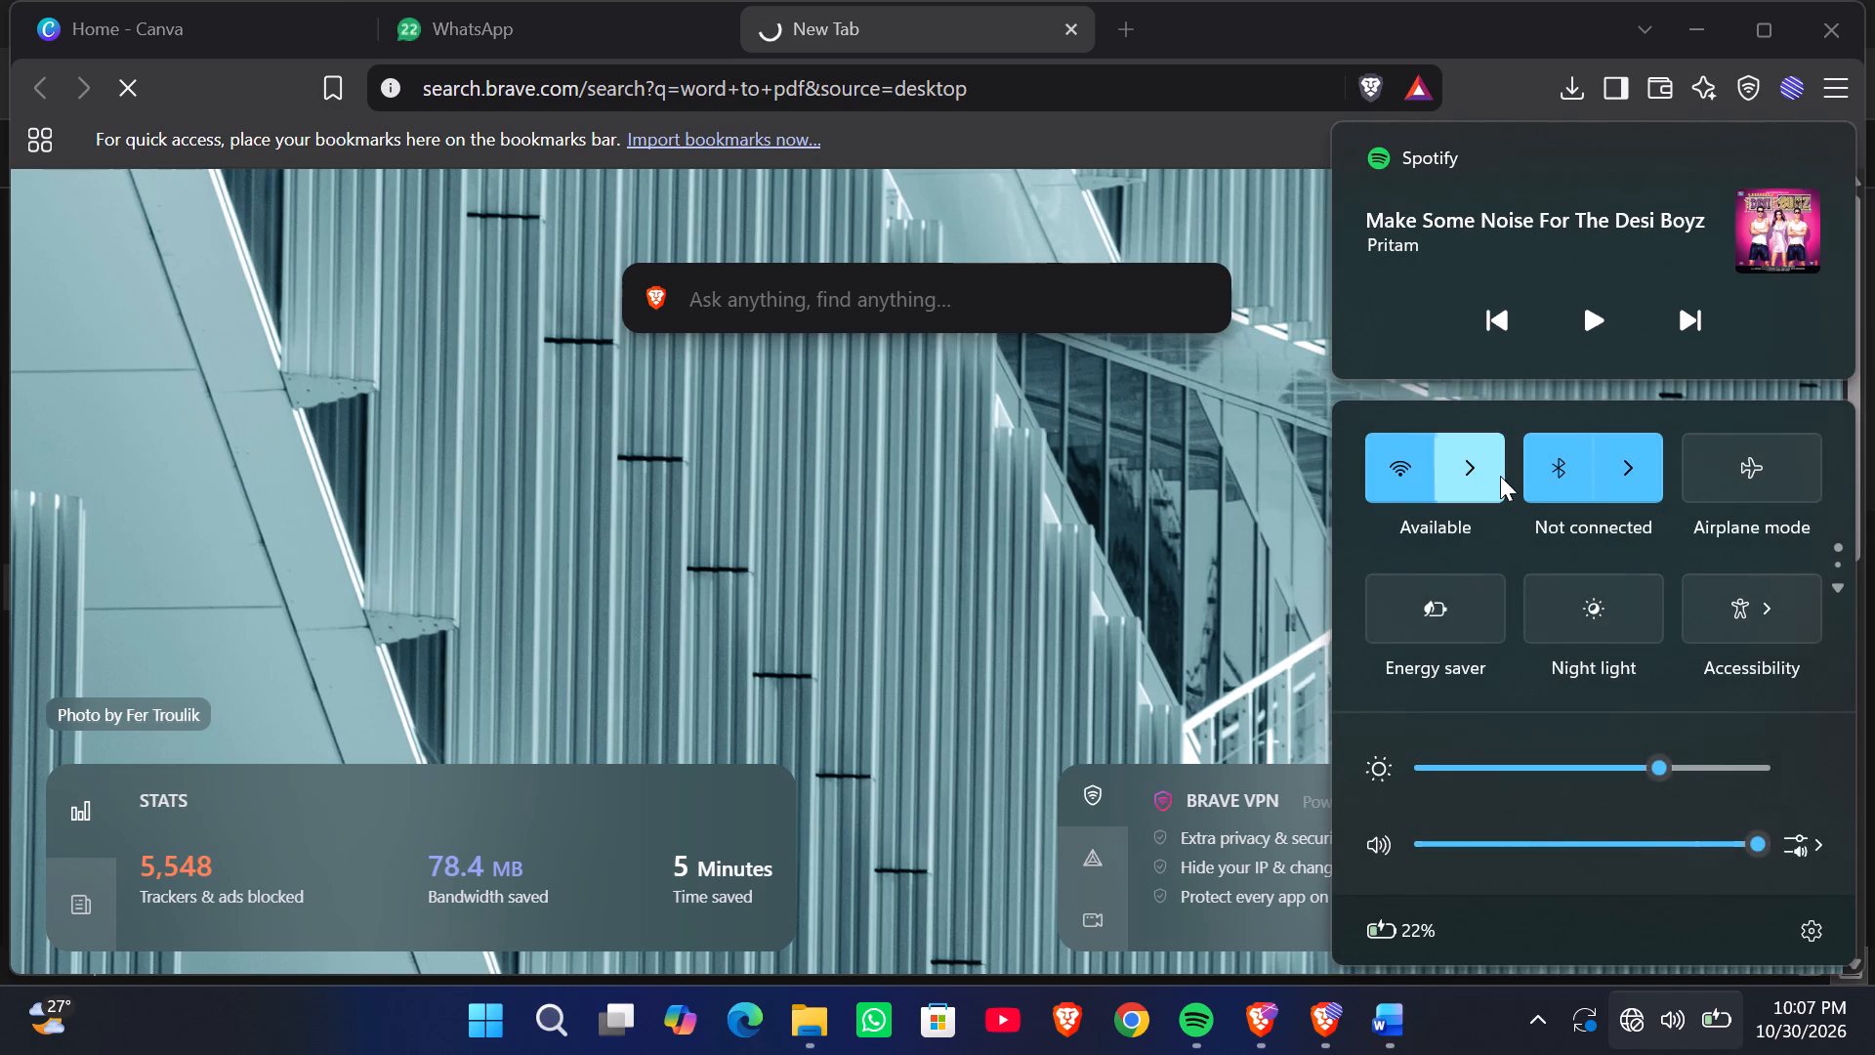
pyautogui.click(1499, 480)
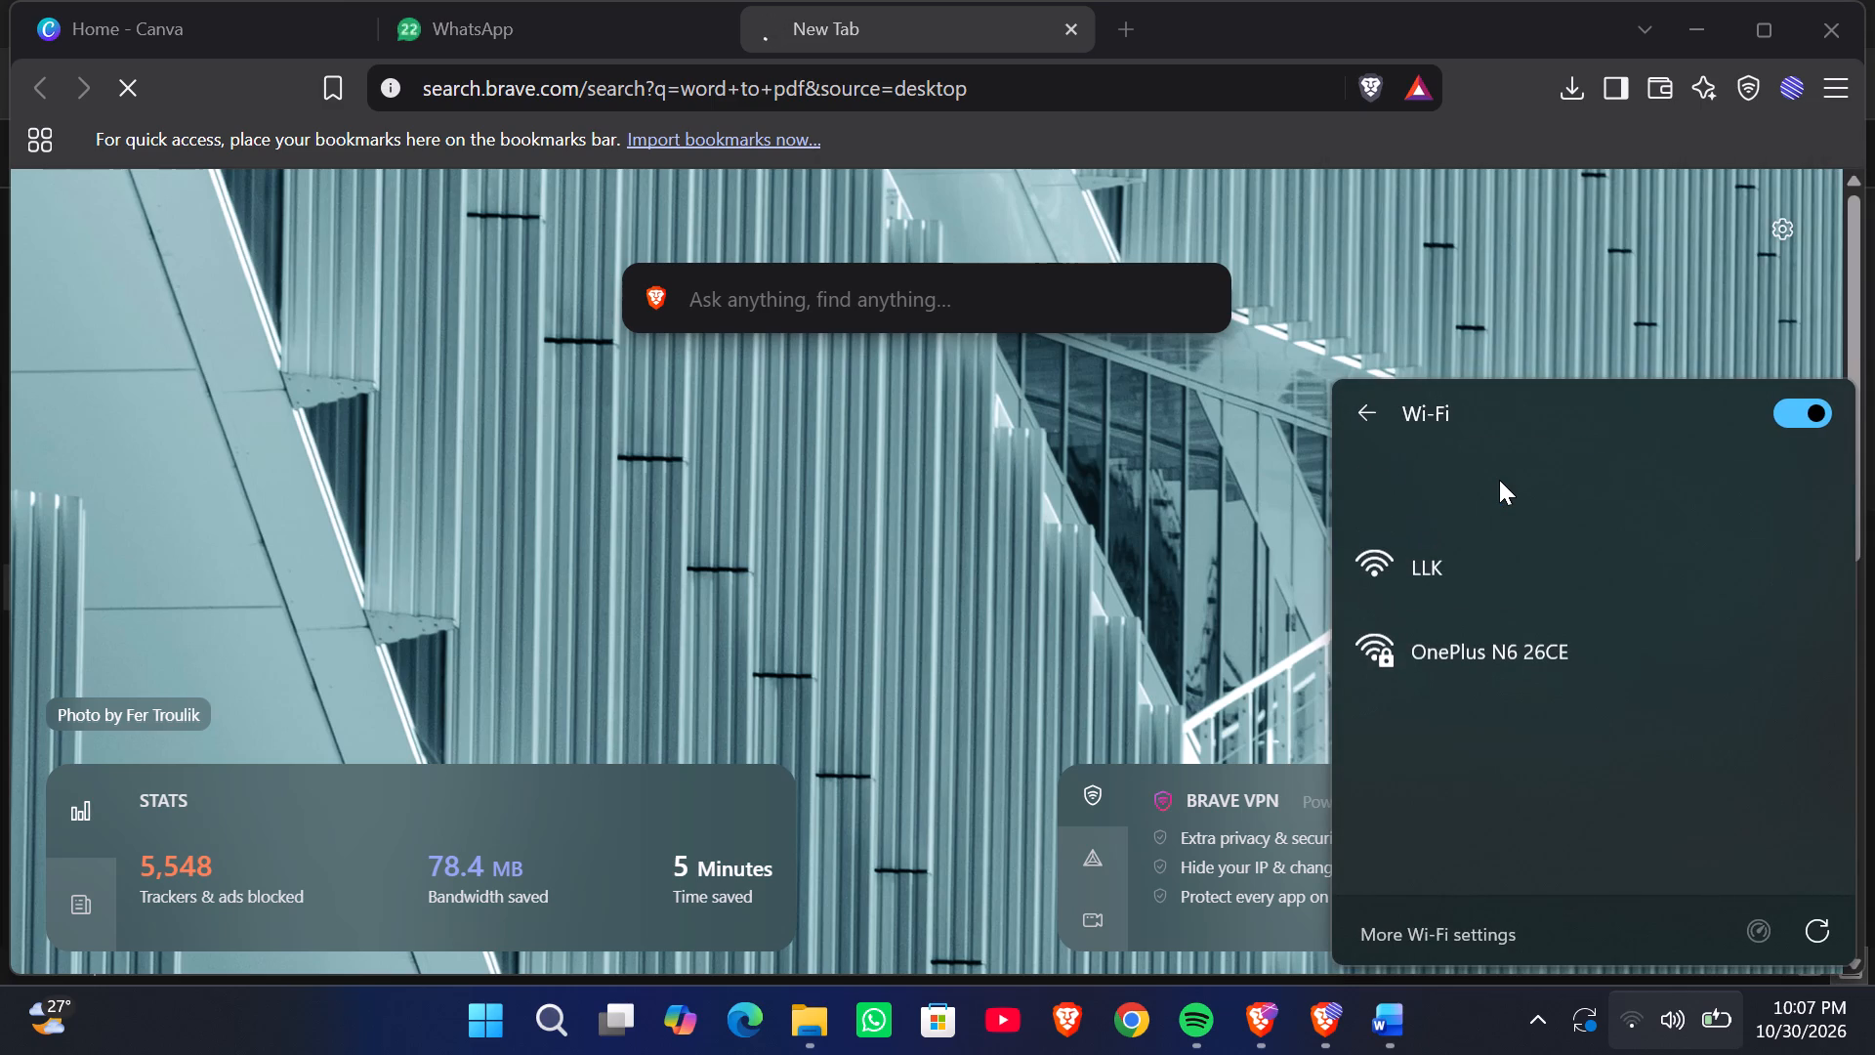
pyautogui.click(1477, 603)
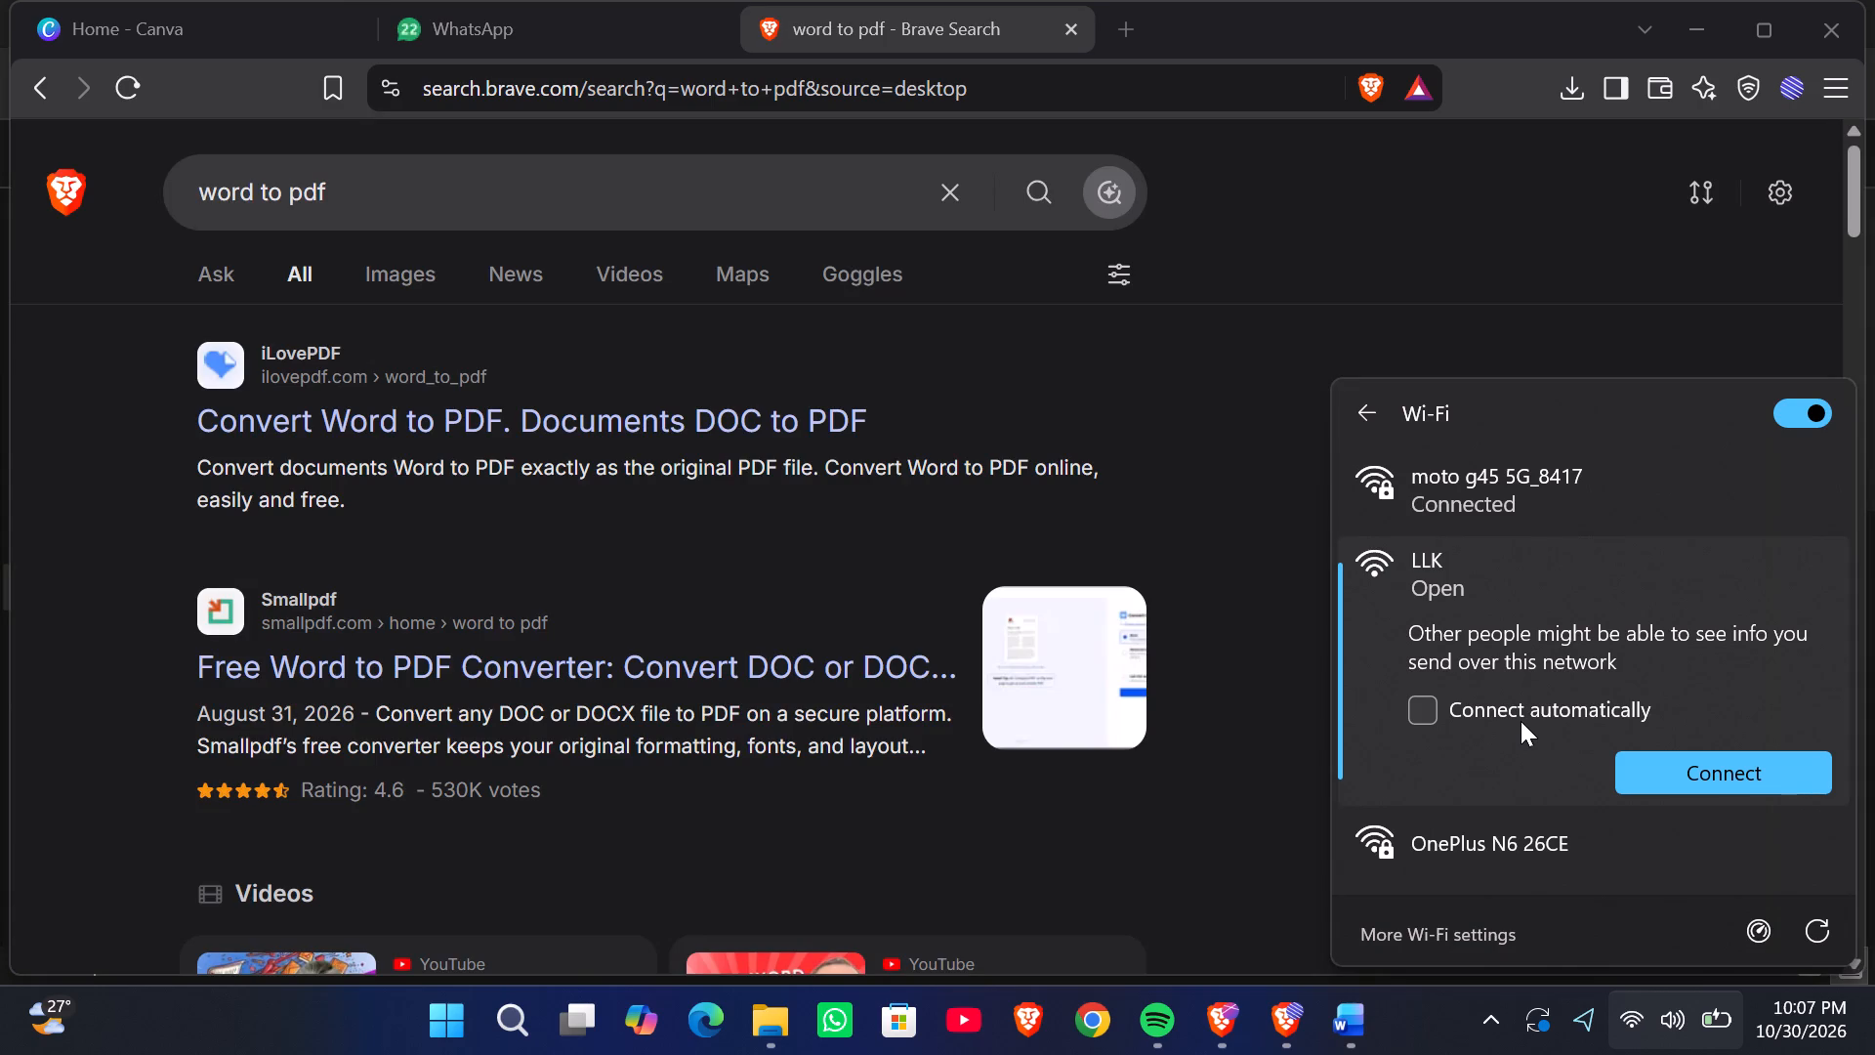
# Open iLovePDF's Word to PDF converter from the search results.
pyautogui.click(849, 409)
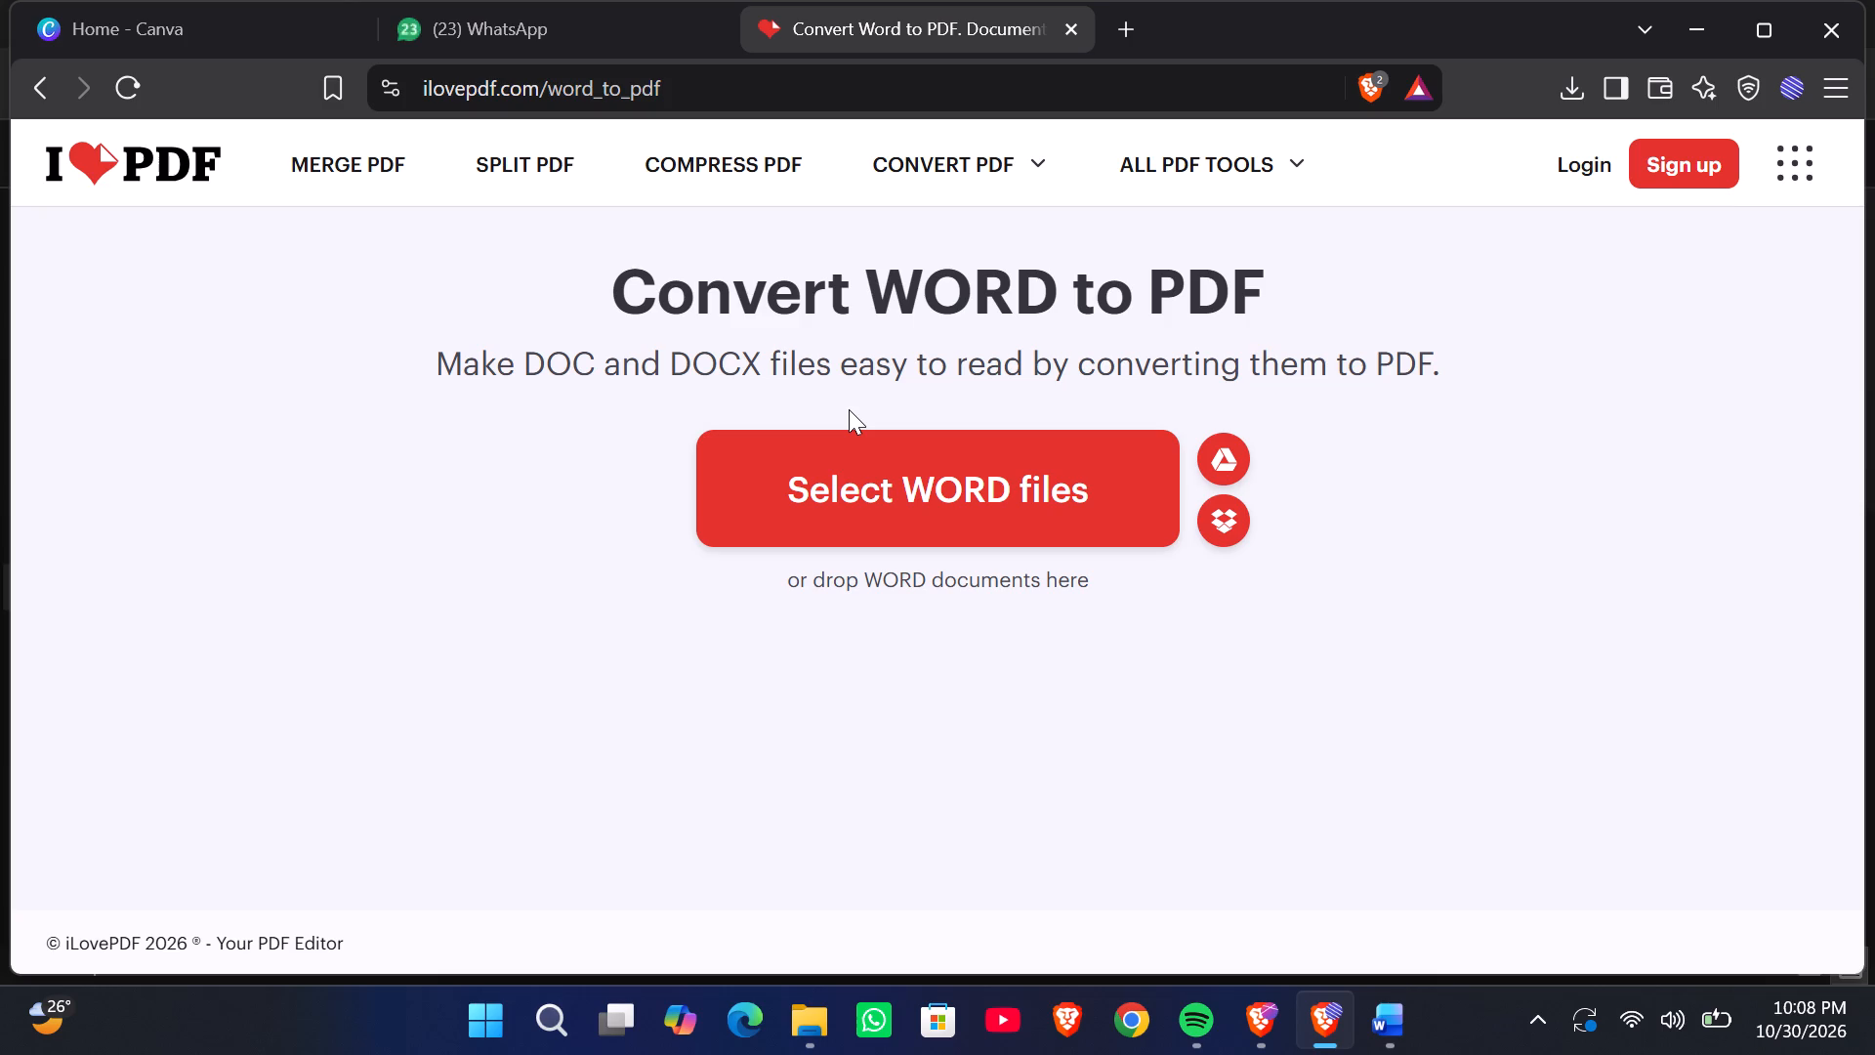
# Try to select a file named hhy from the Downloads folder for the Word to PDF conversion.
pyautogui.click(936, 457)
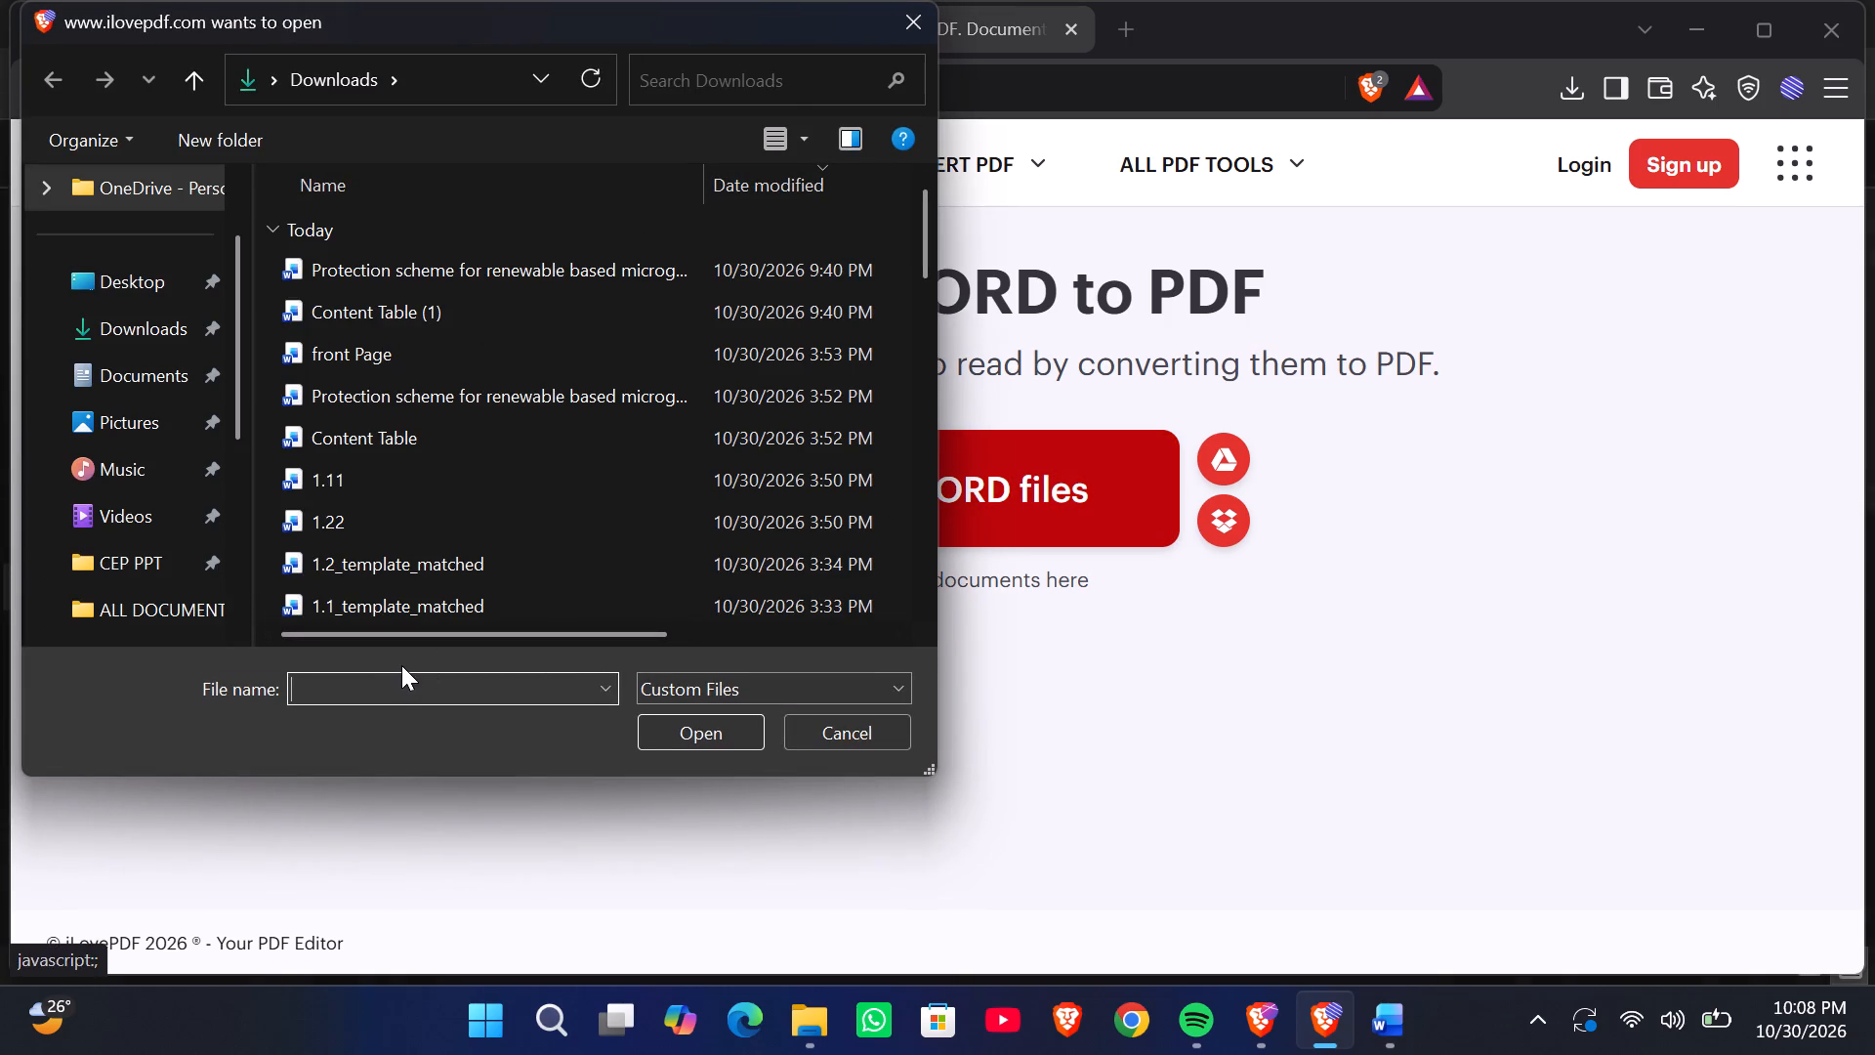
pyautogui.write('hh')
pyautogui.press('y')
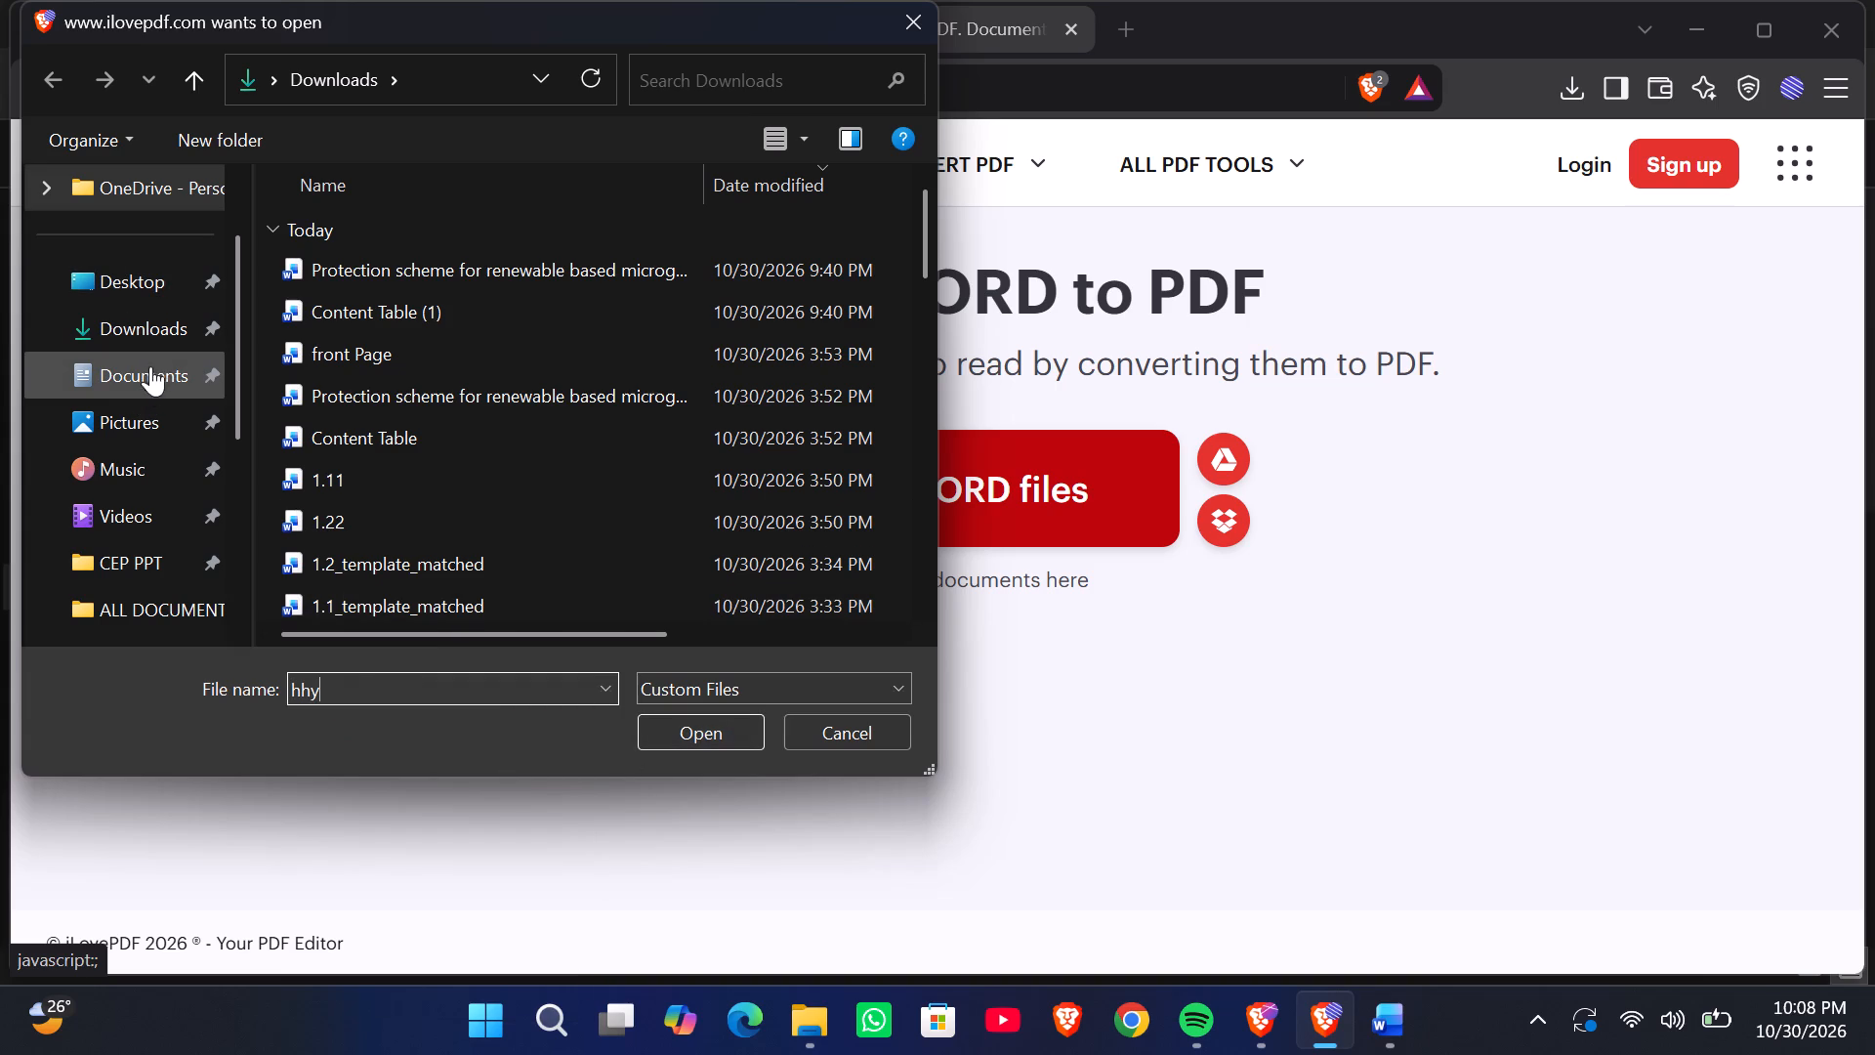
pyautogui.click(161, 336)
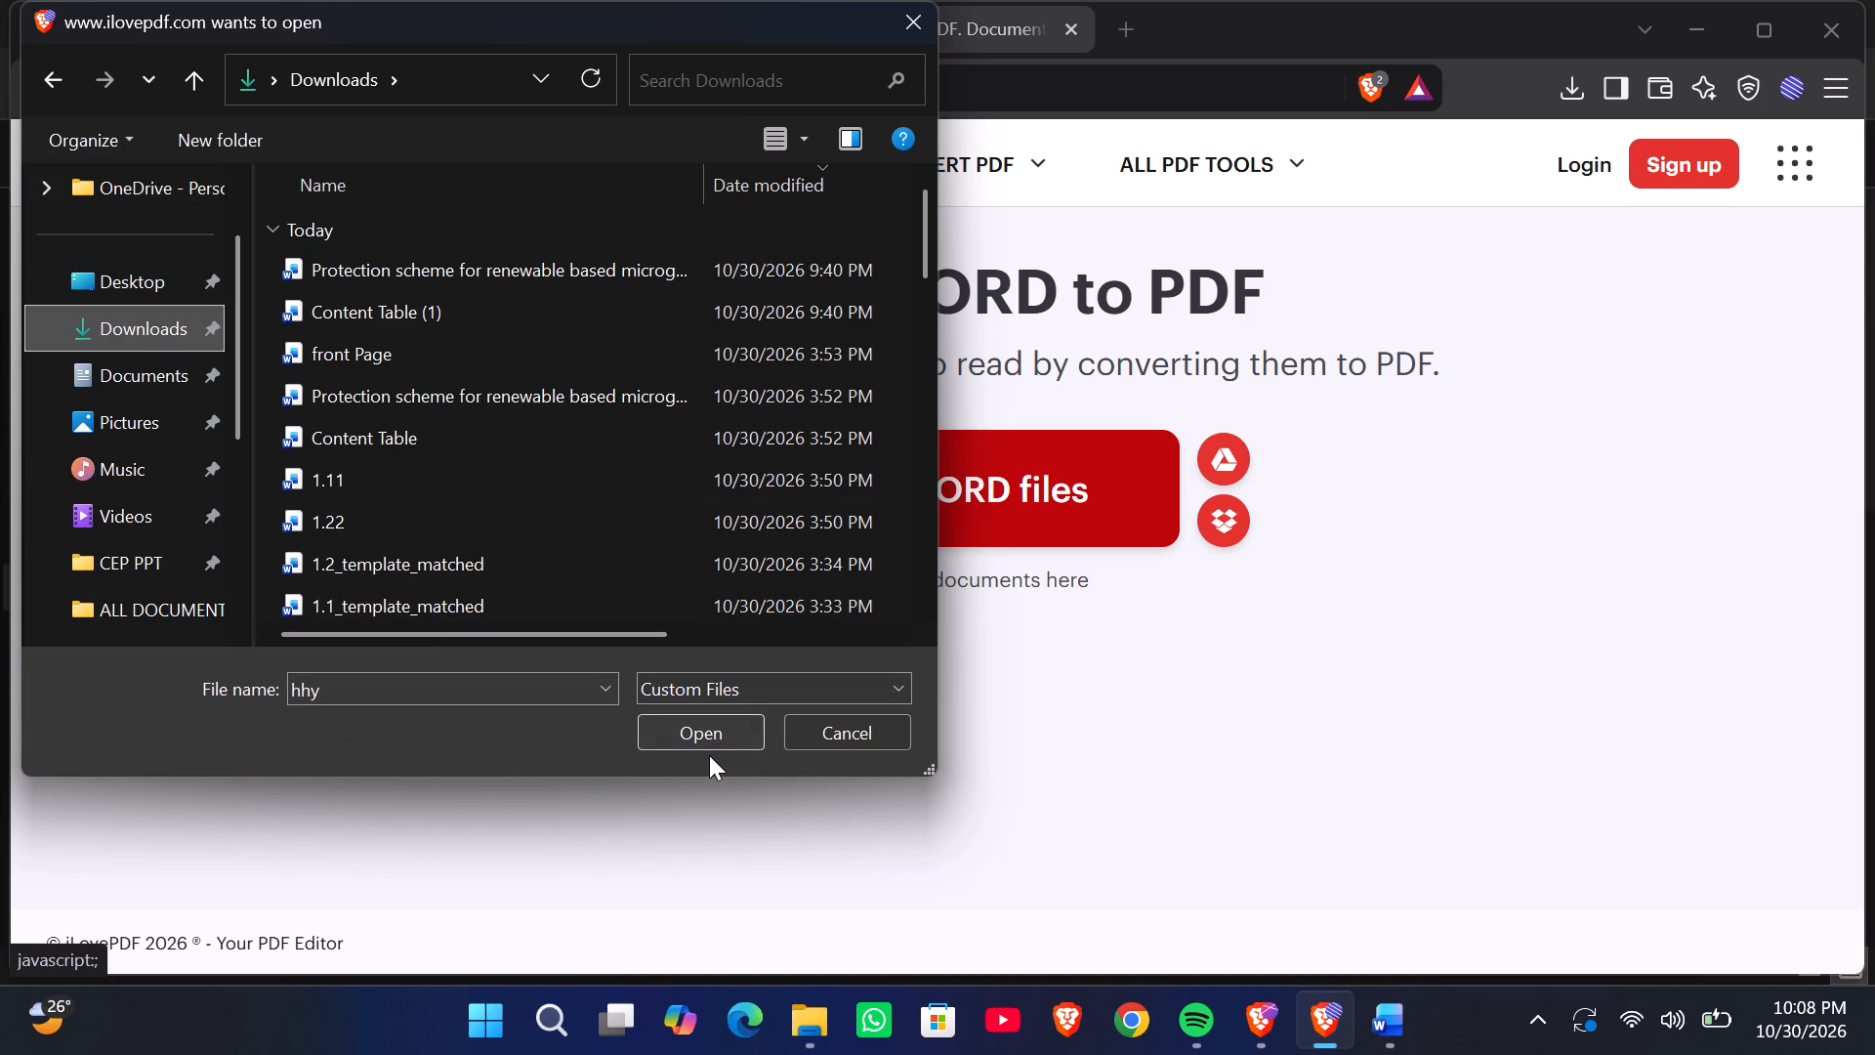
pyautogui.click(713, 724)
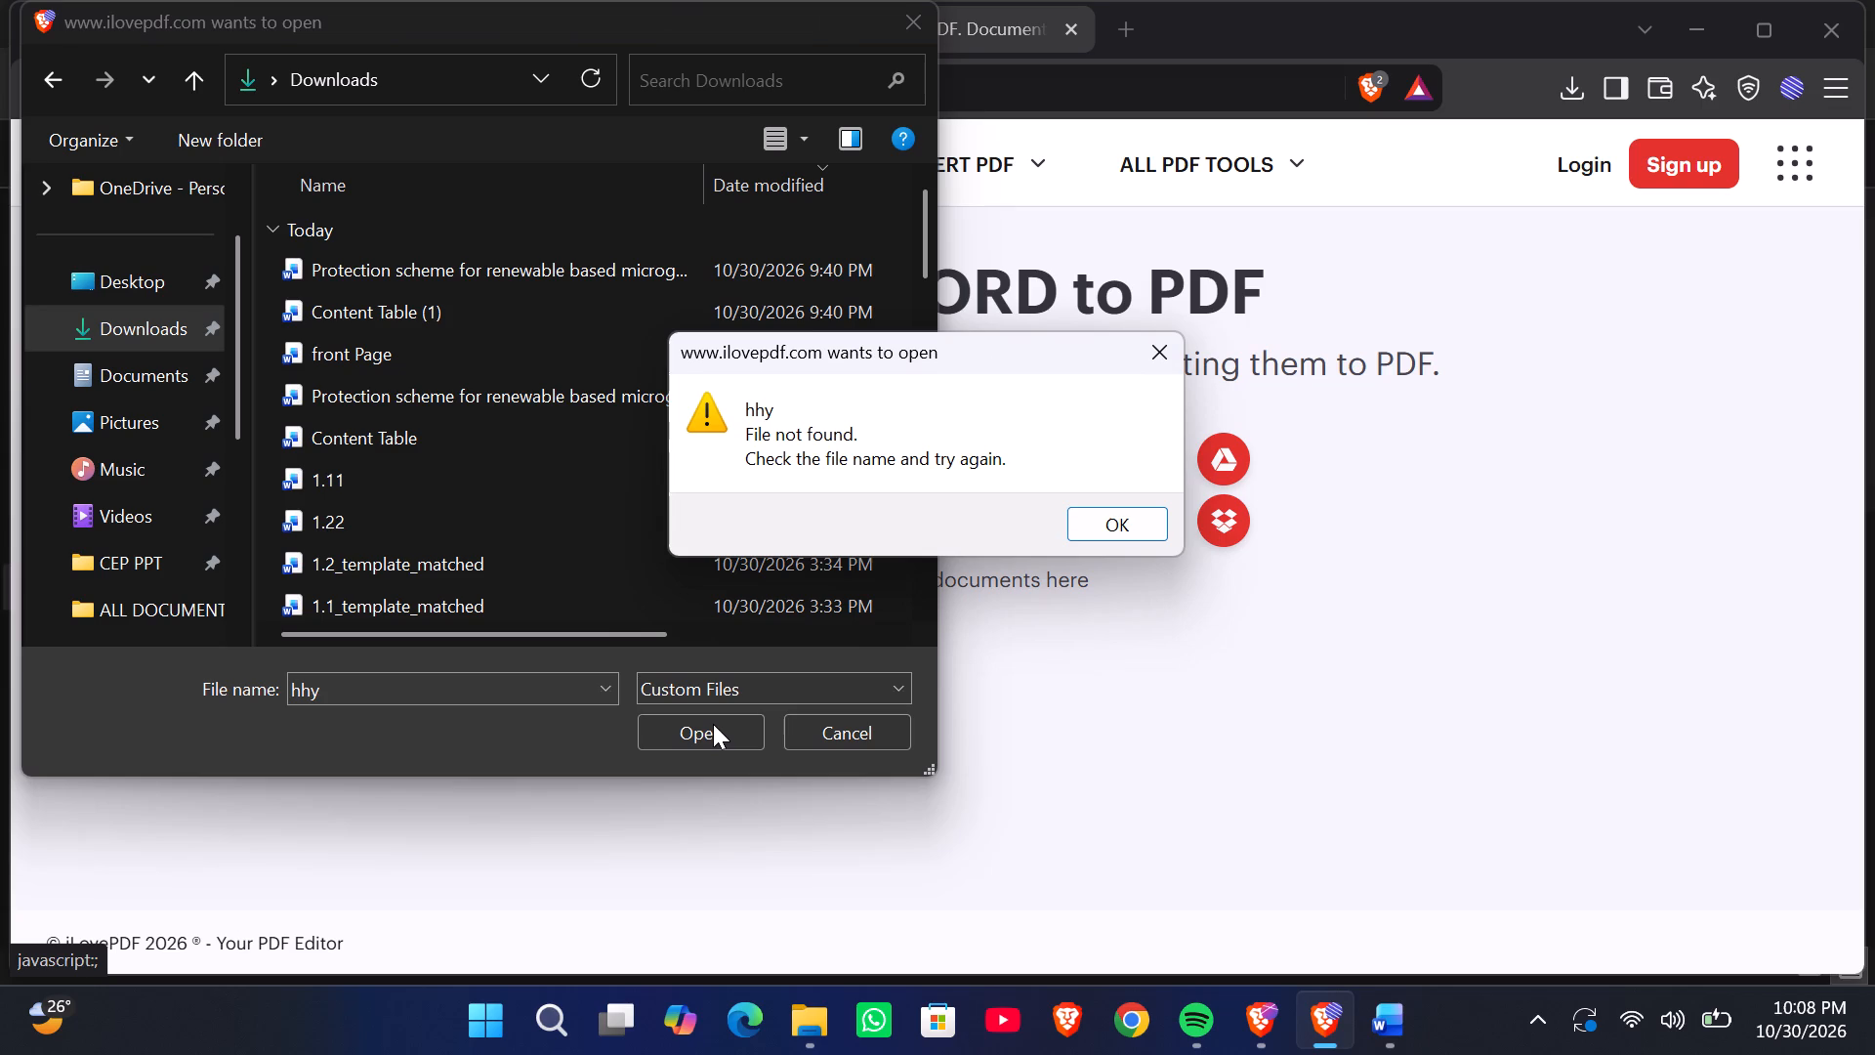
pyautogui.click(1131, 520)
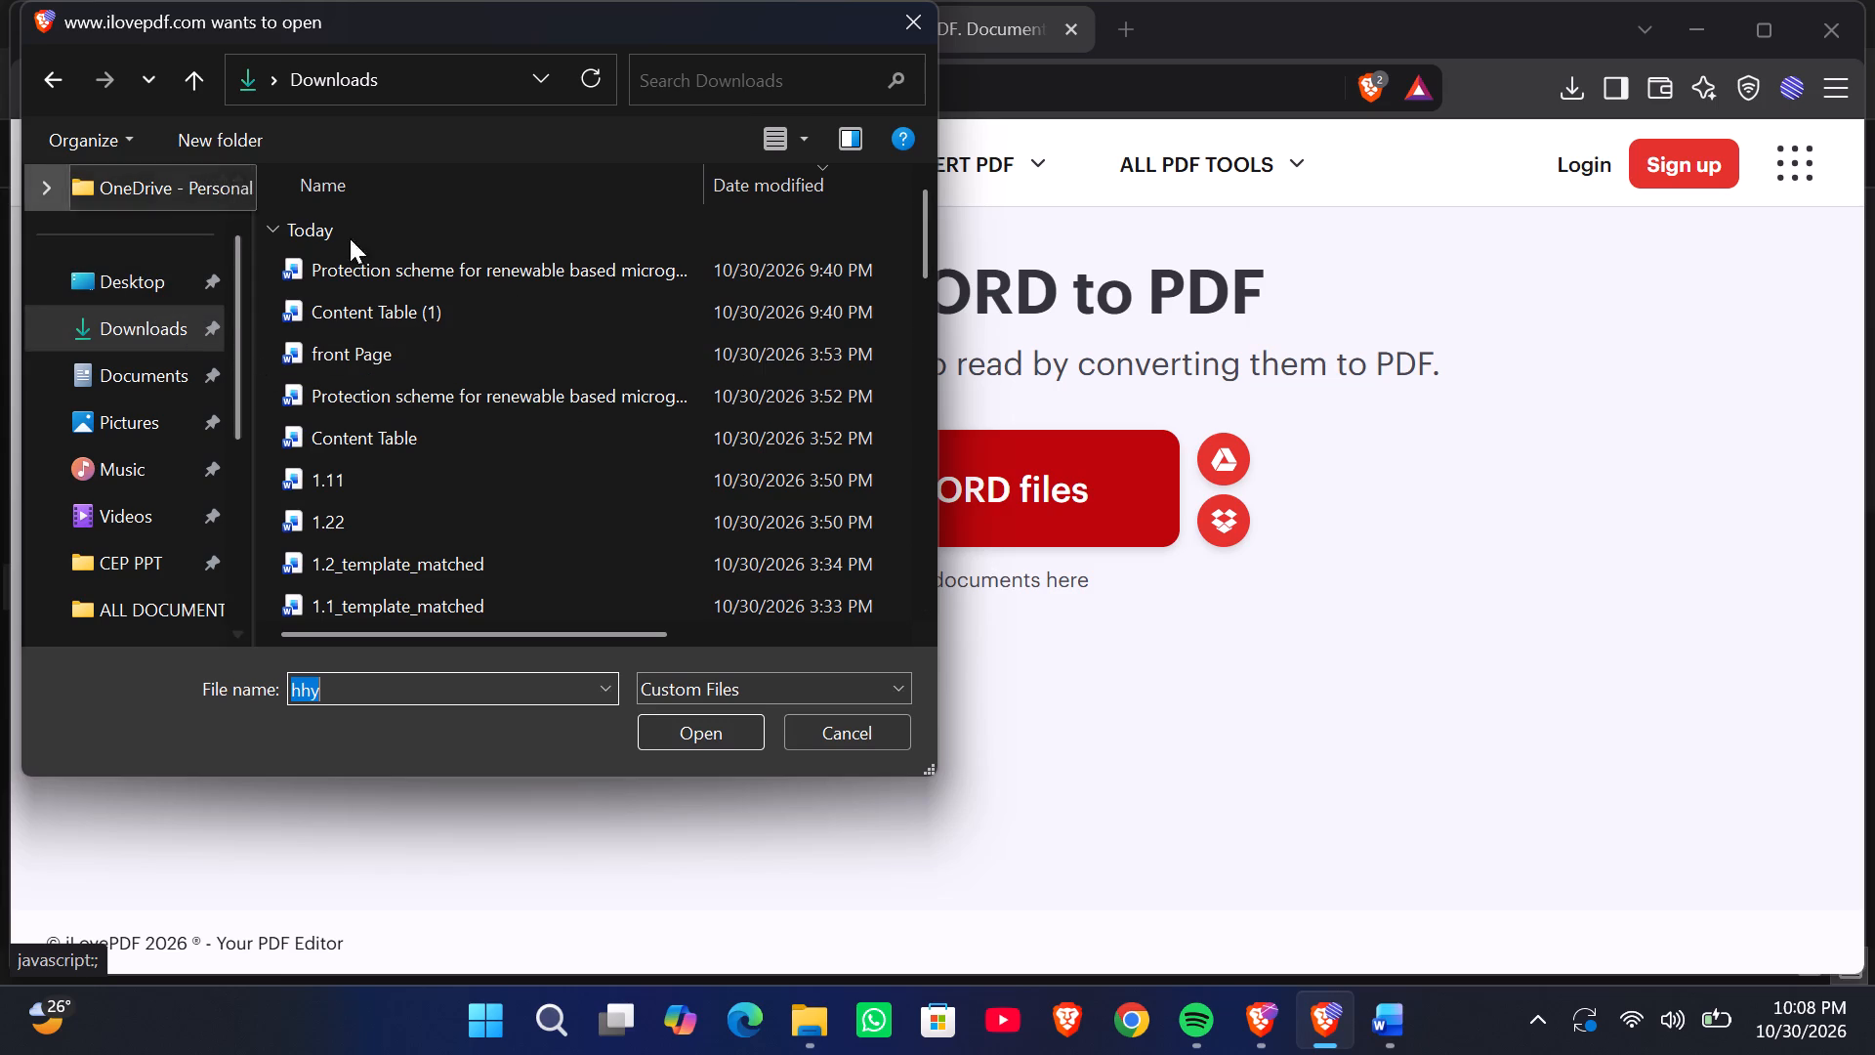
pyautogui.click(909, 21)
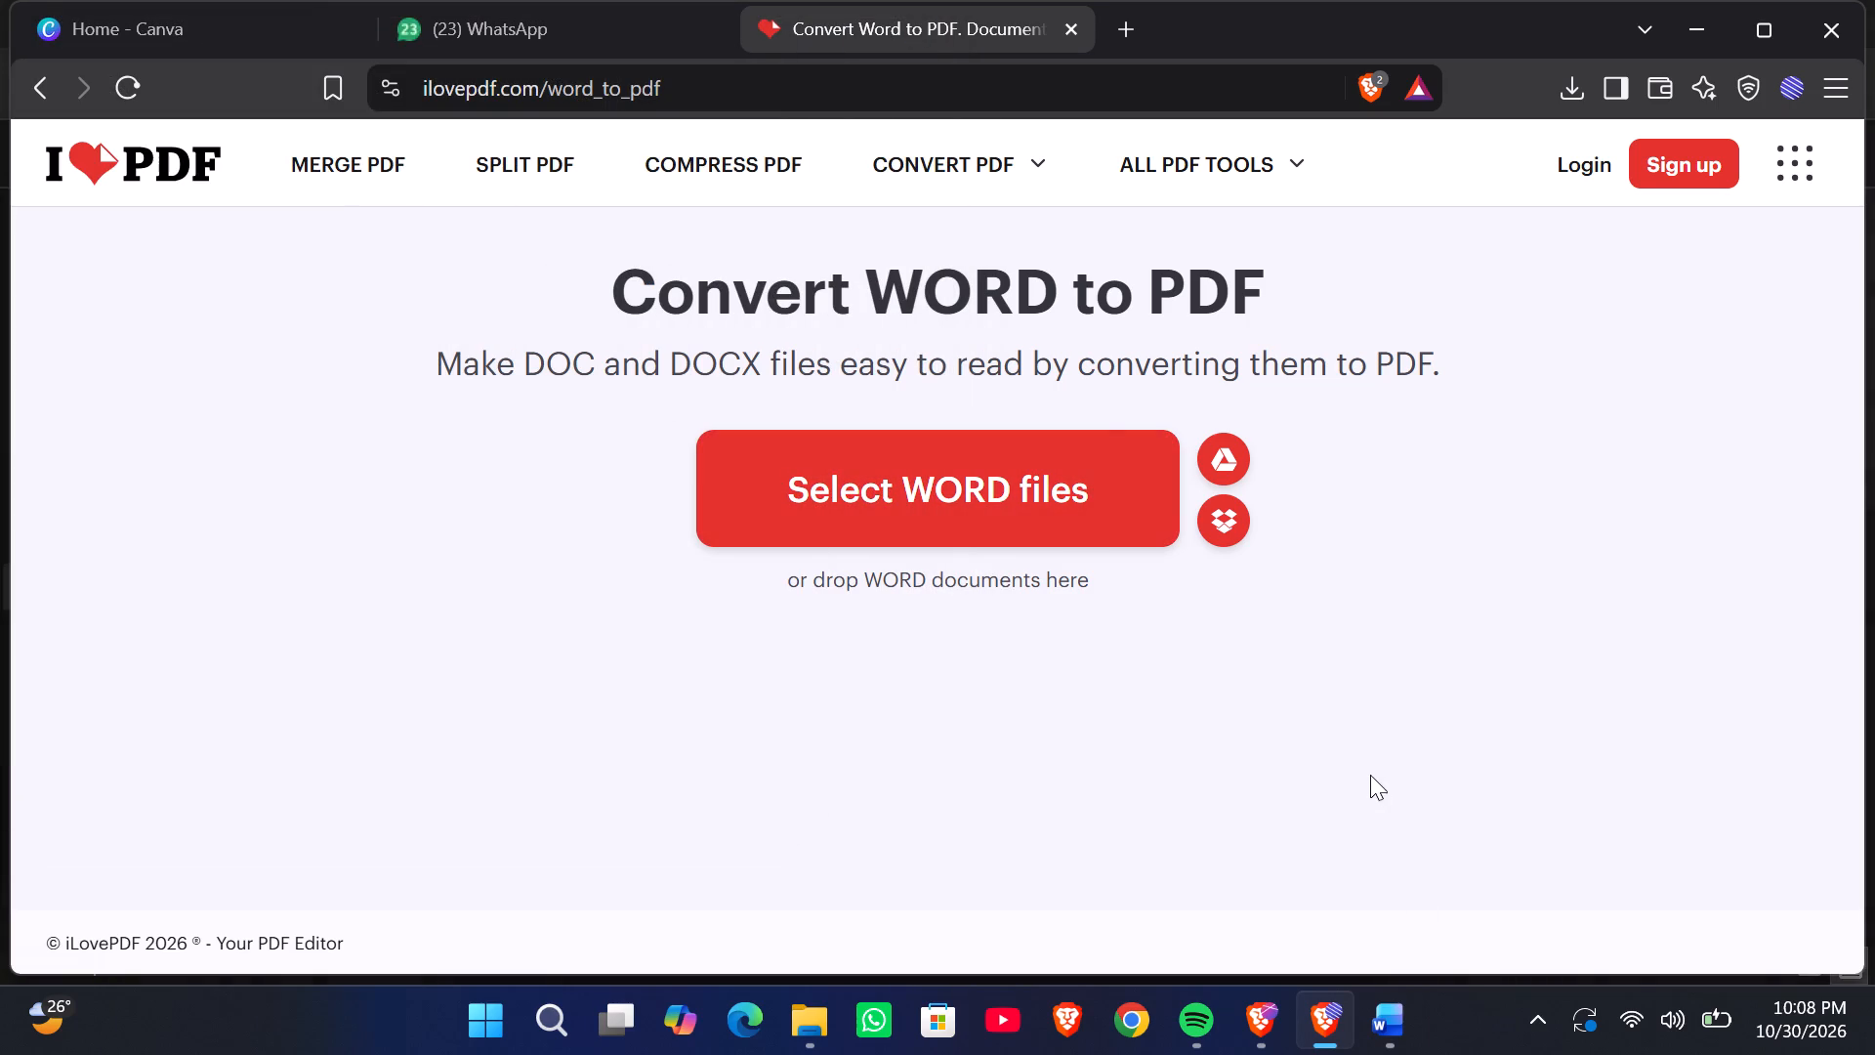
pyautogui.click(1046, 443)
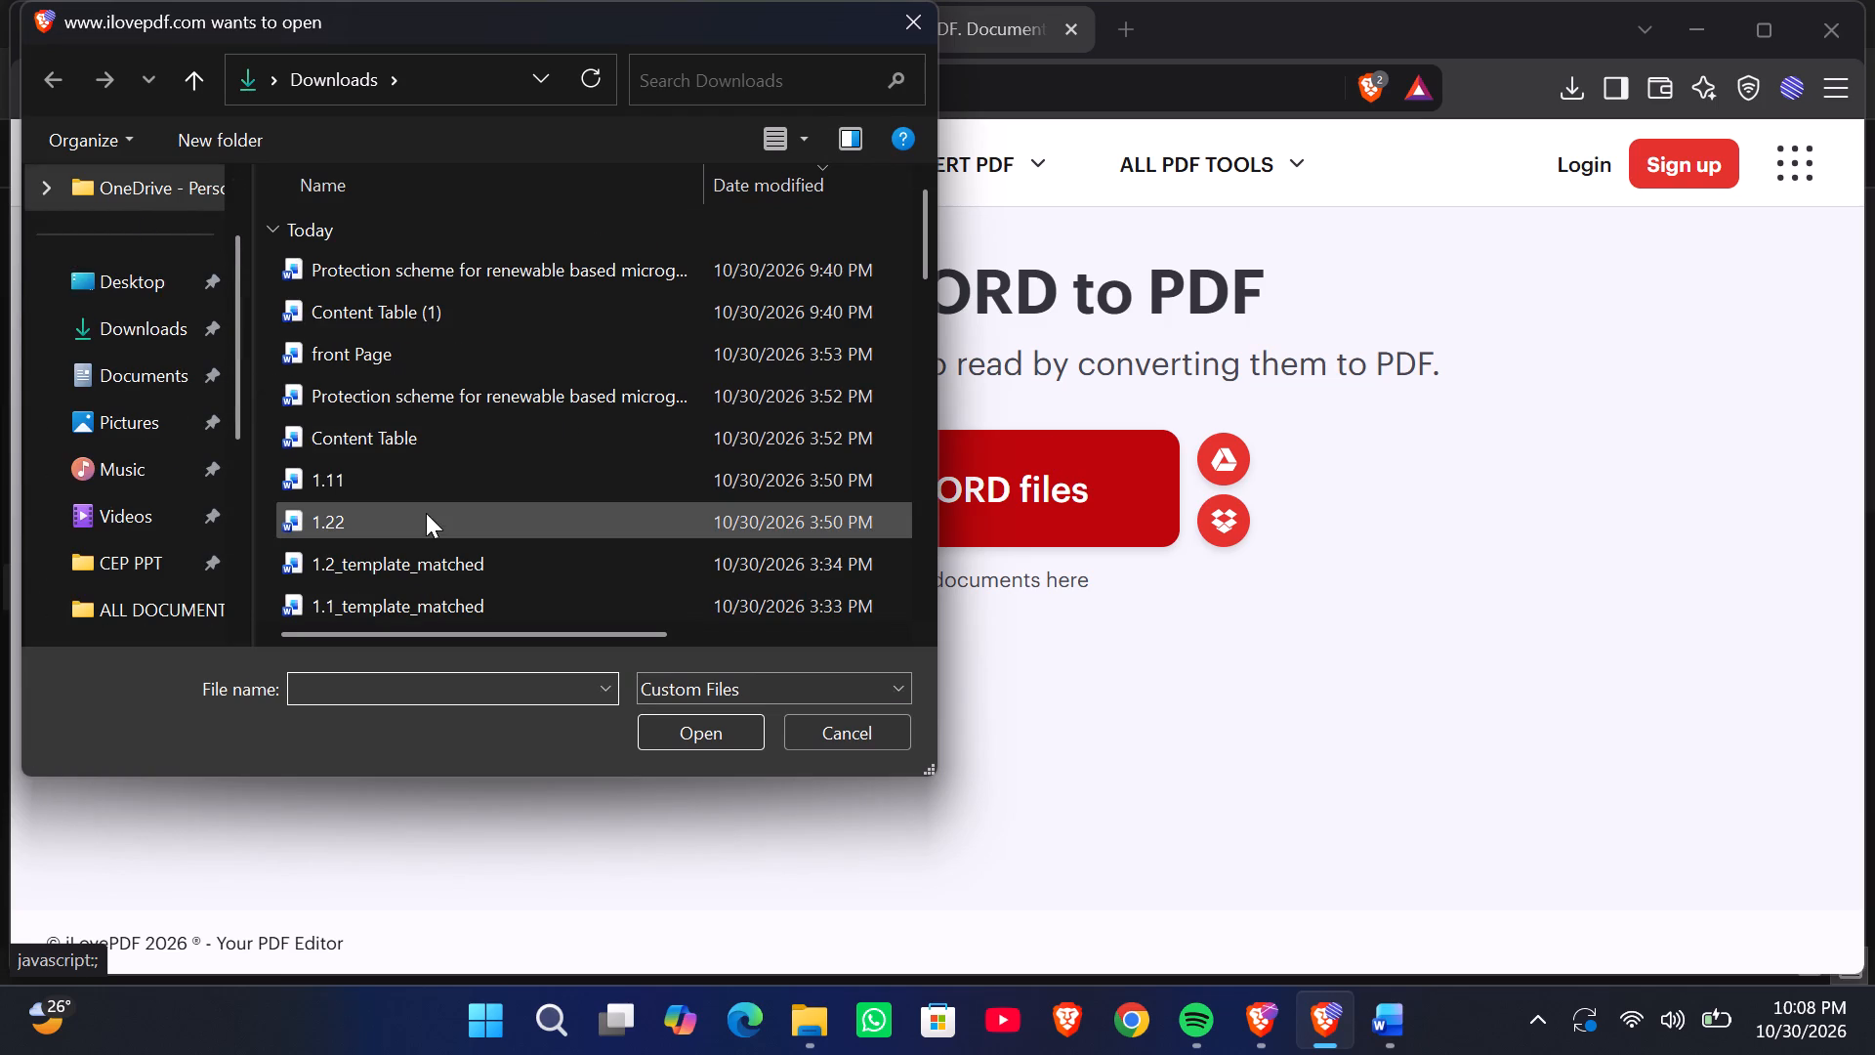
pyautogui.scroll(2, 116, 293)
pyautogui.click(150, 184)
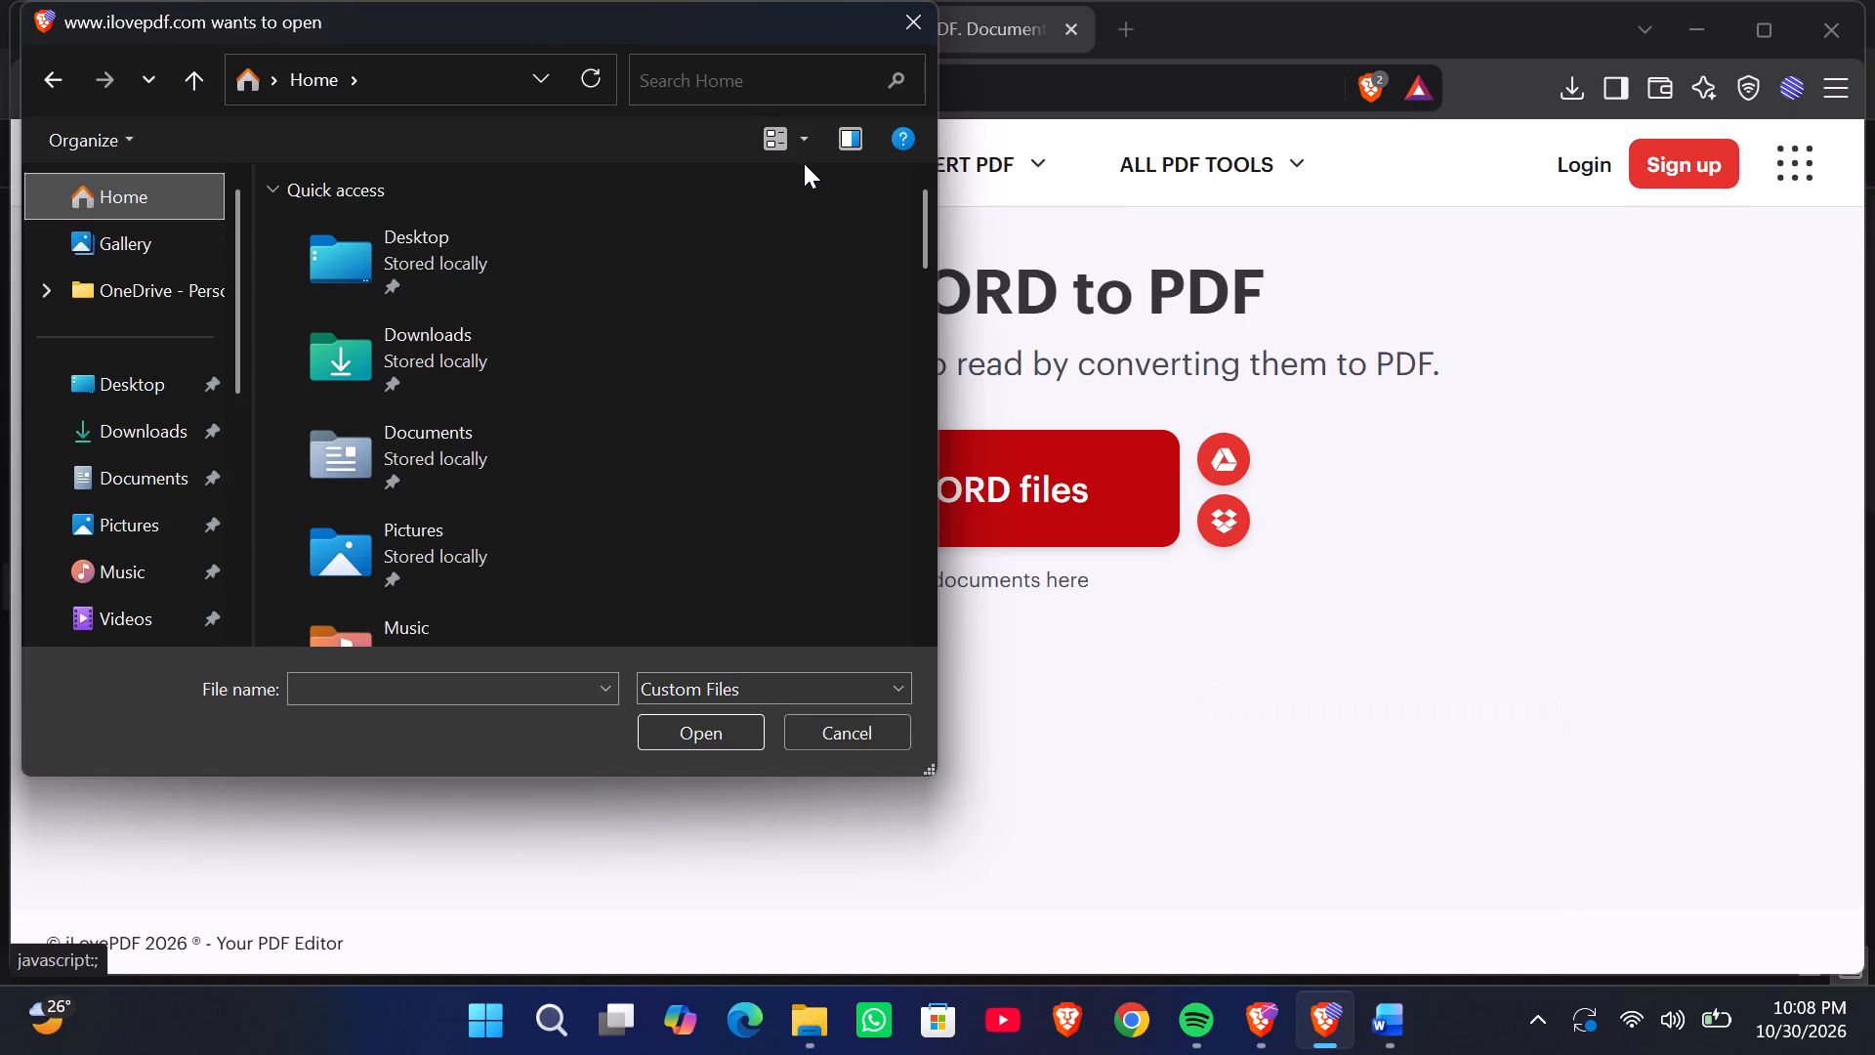
# Switch to Word and save the front Page document under its existing name.
pyautogui.click(1410, 1012)
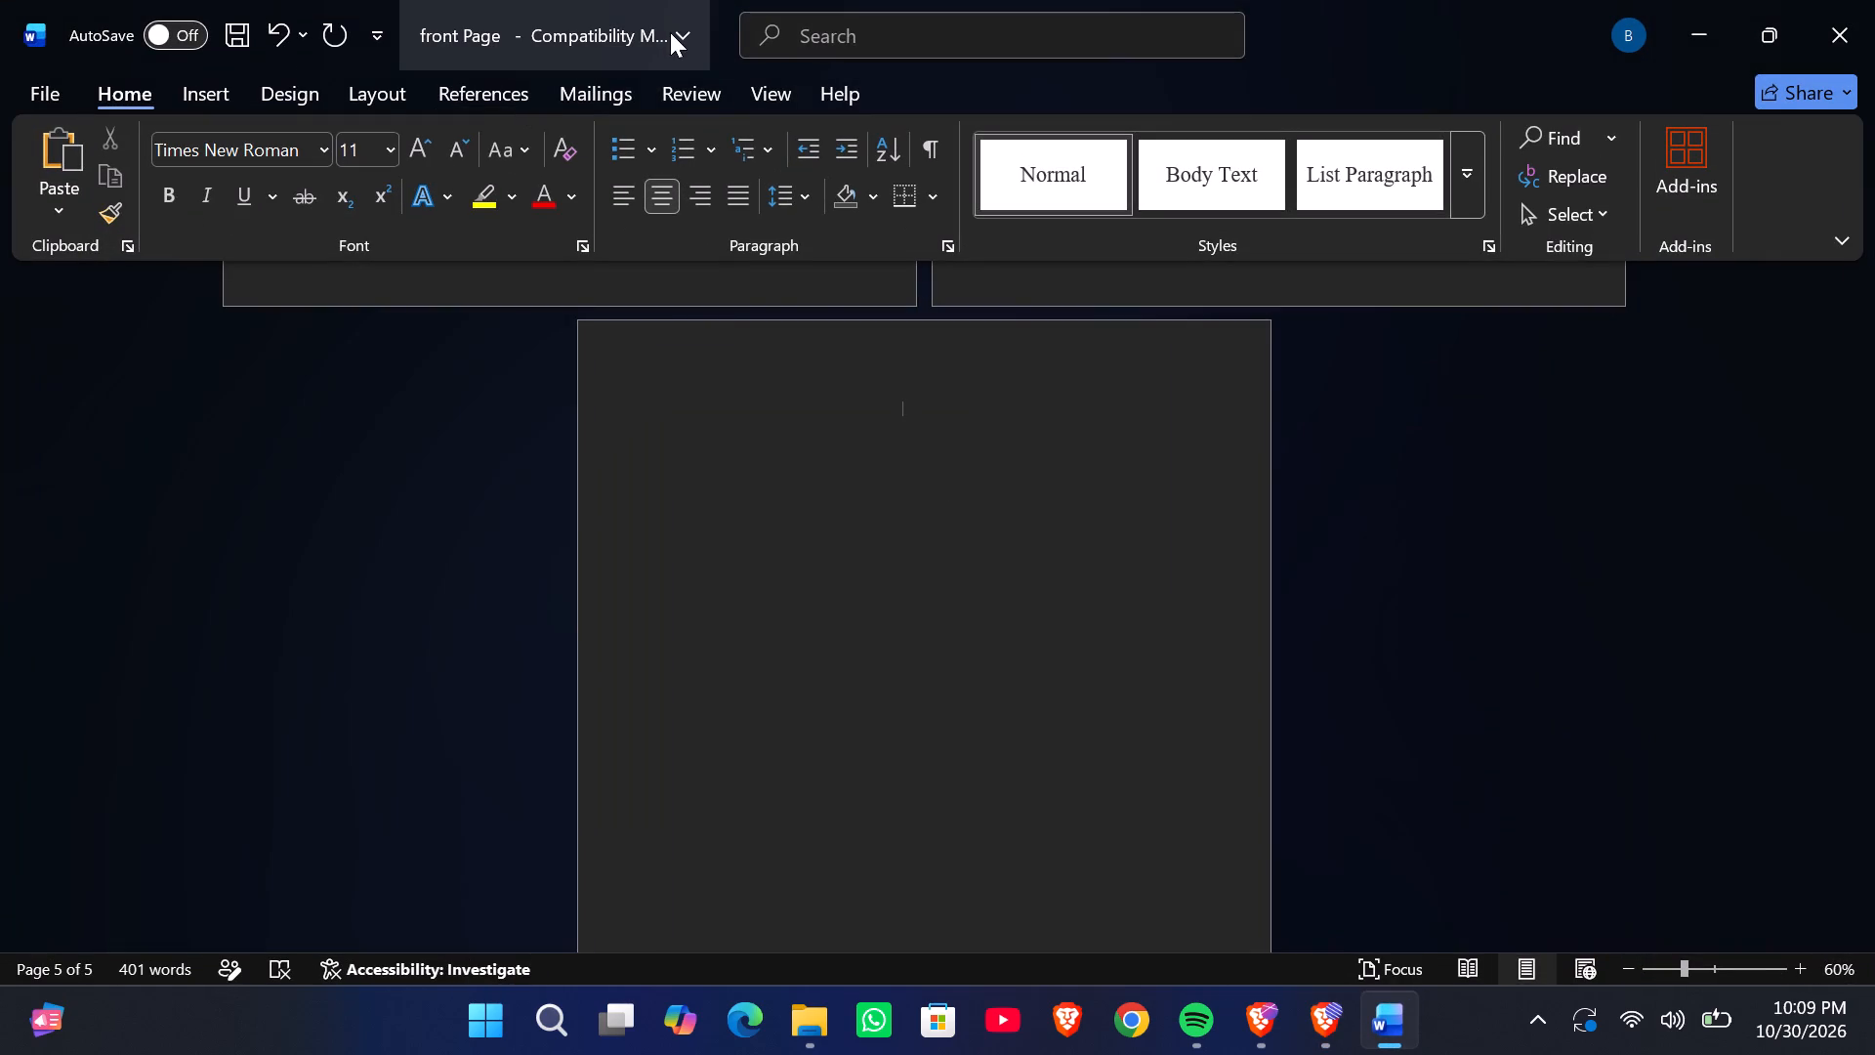
pyautogui.click(670, 32)
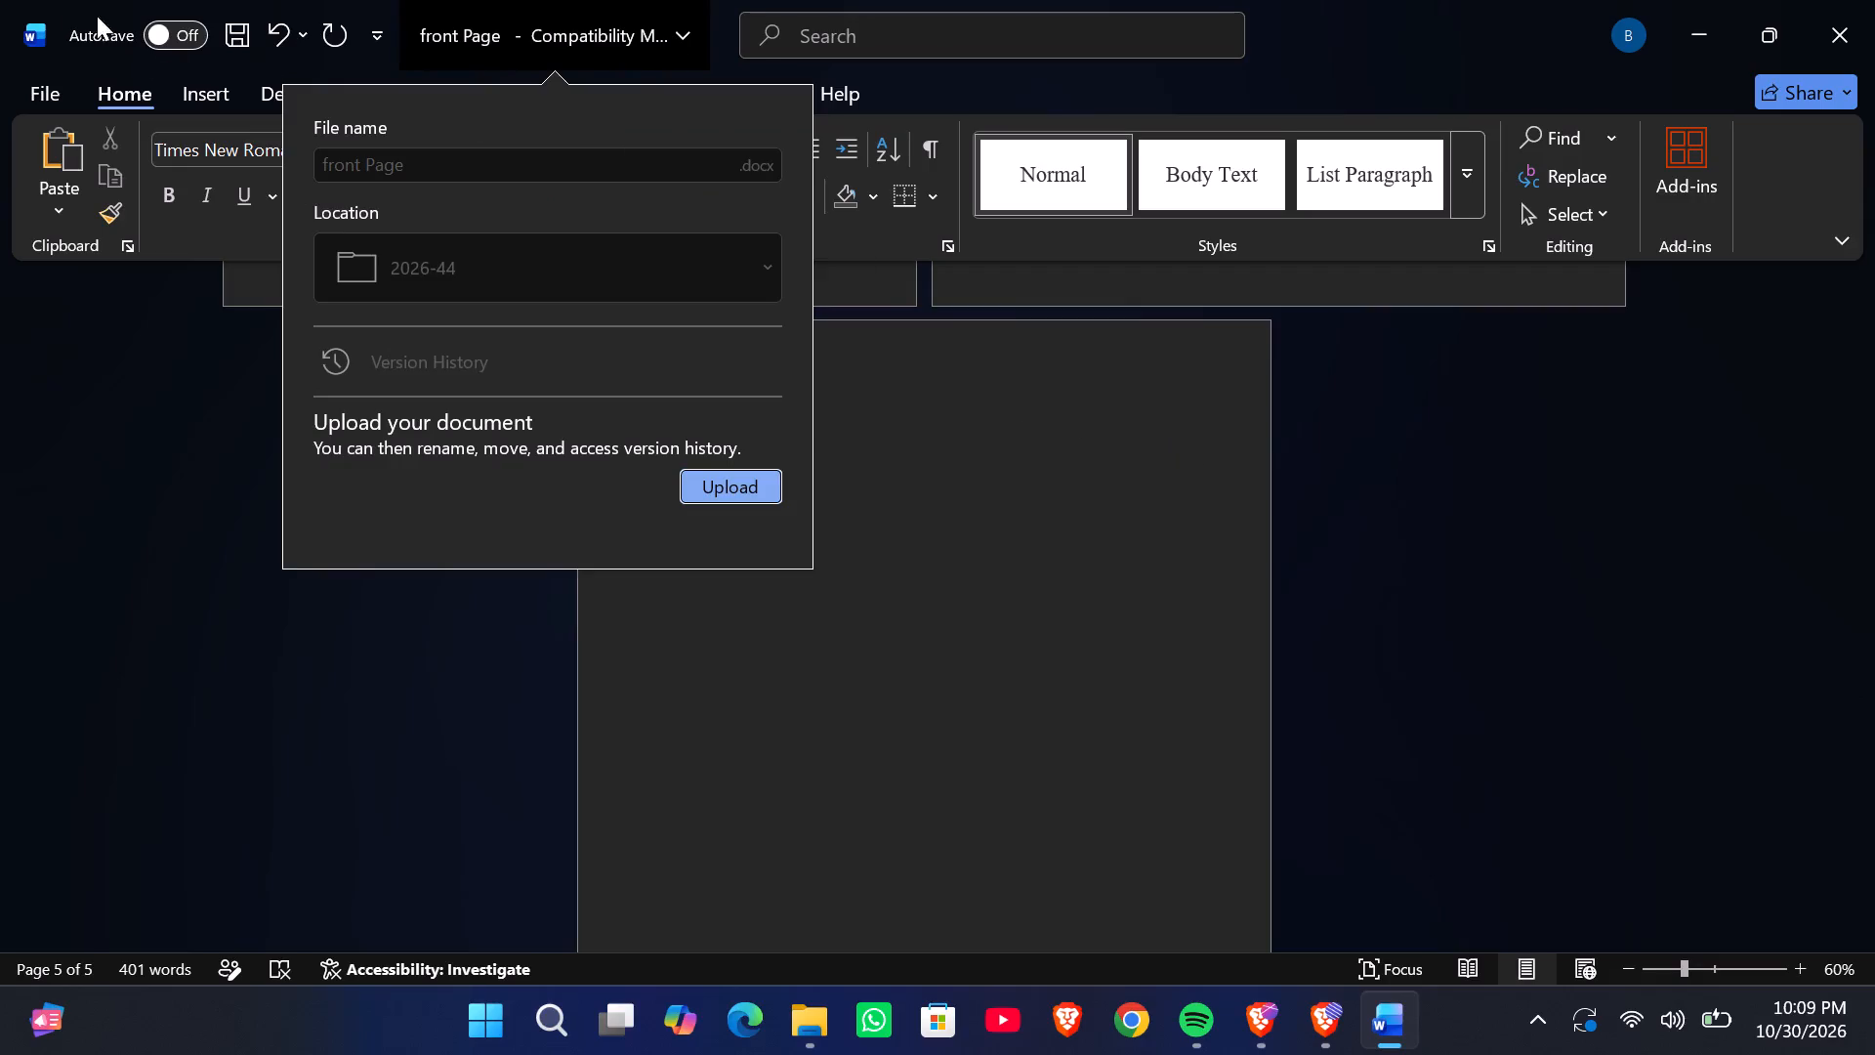
pyautogui.click(46, 86)
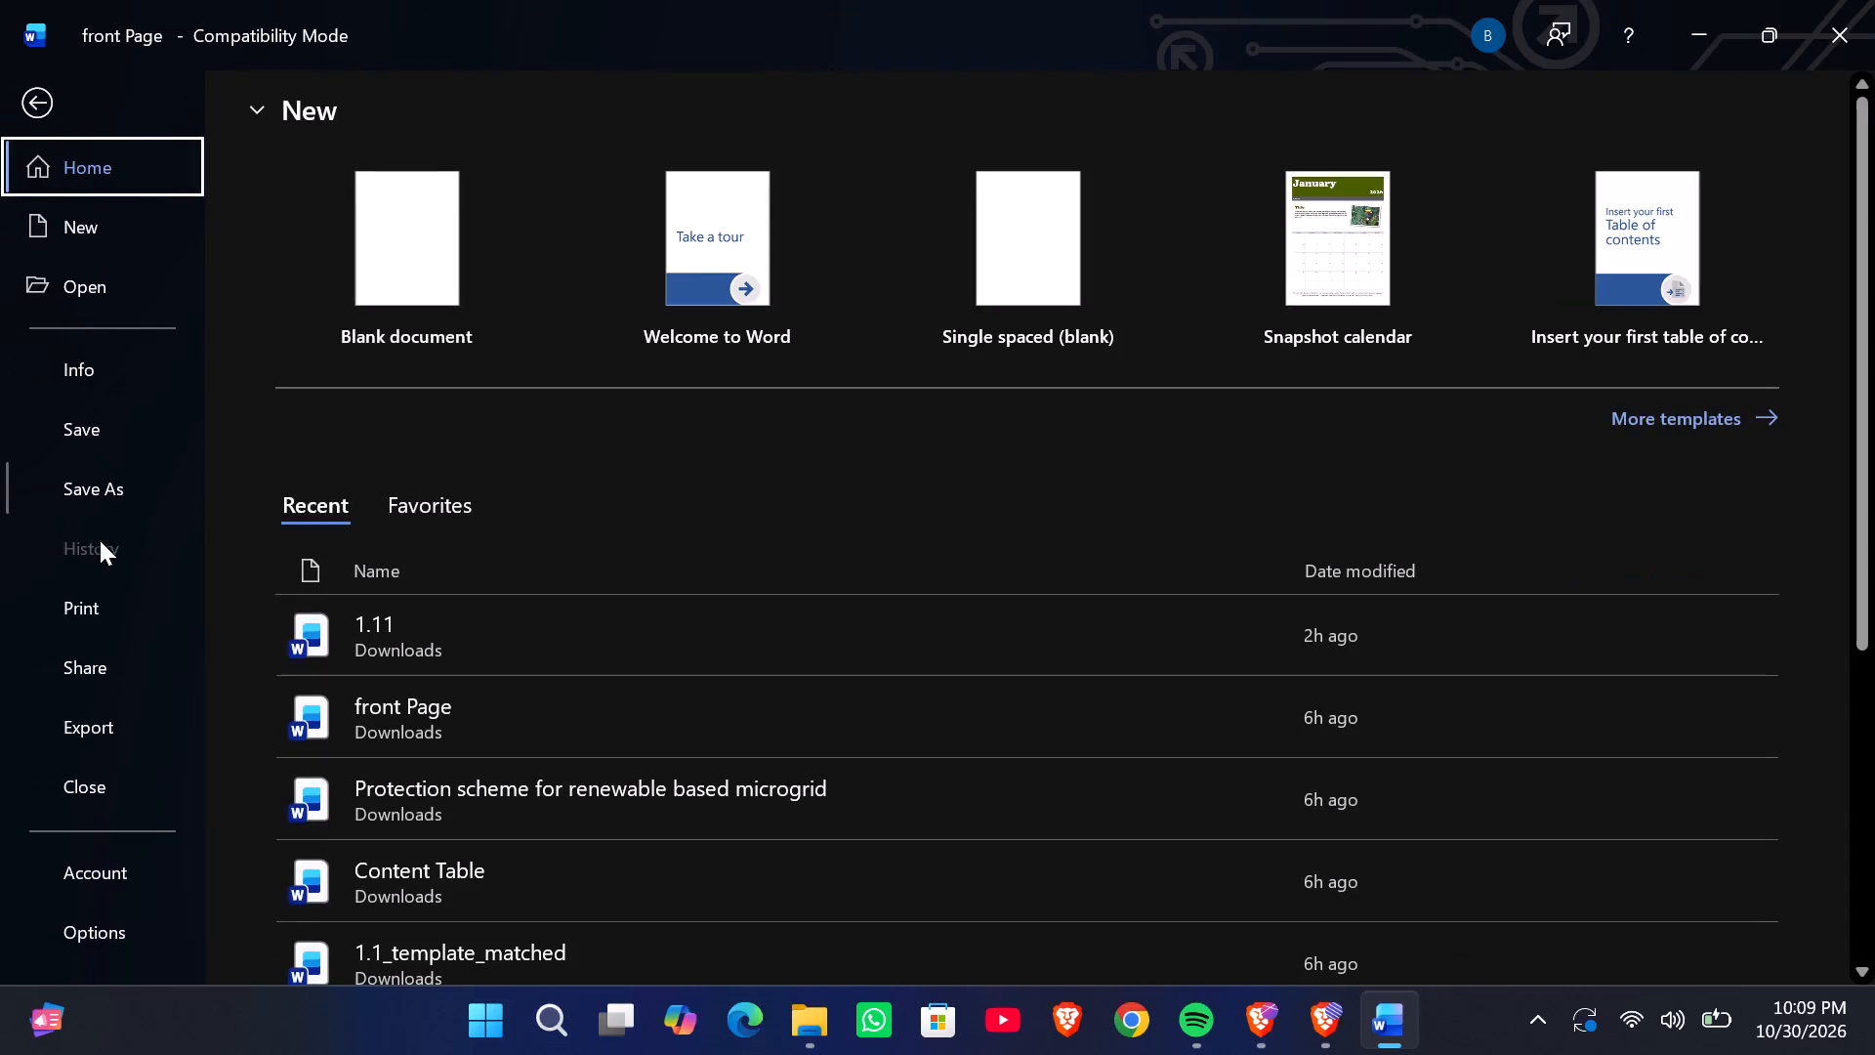
pyautogui.click(109, 502)
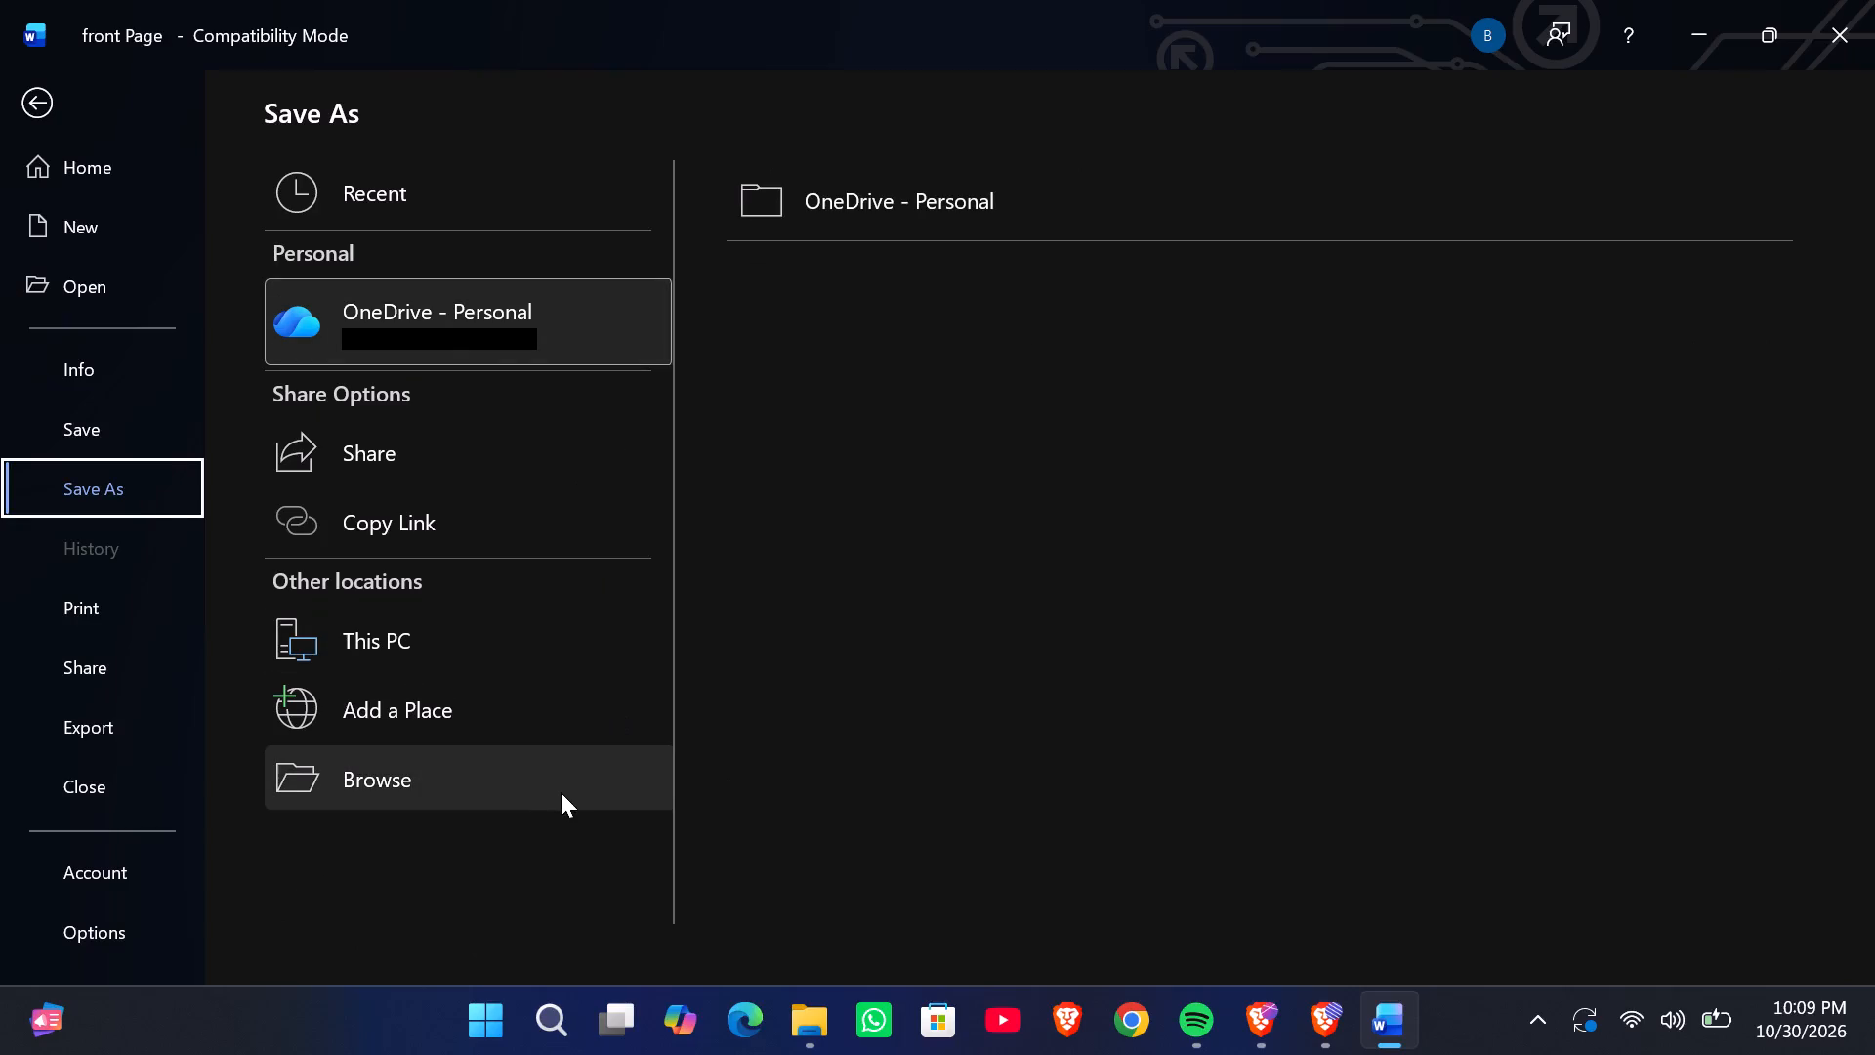
pyautogui.click(129, 412)
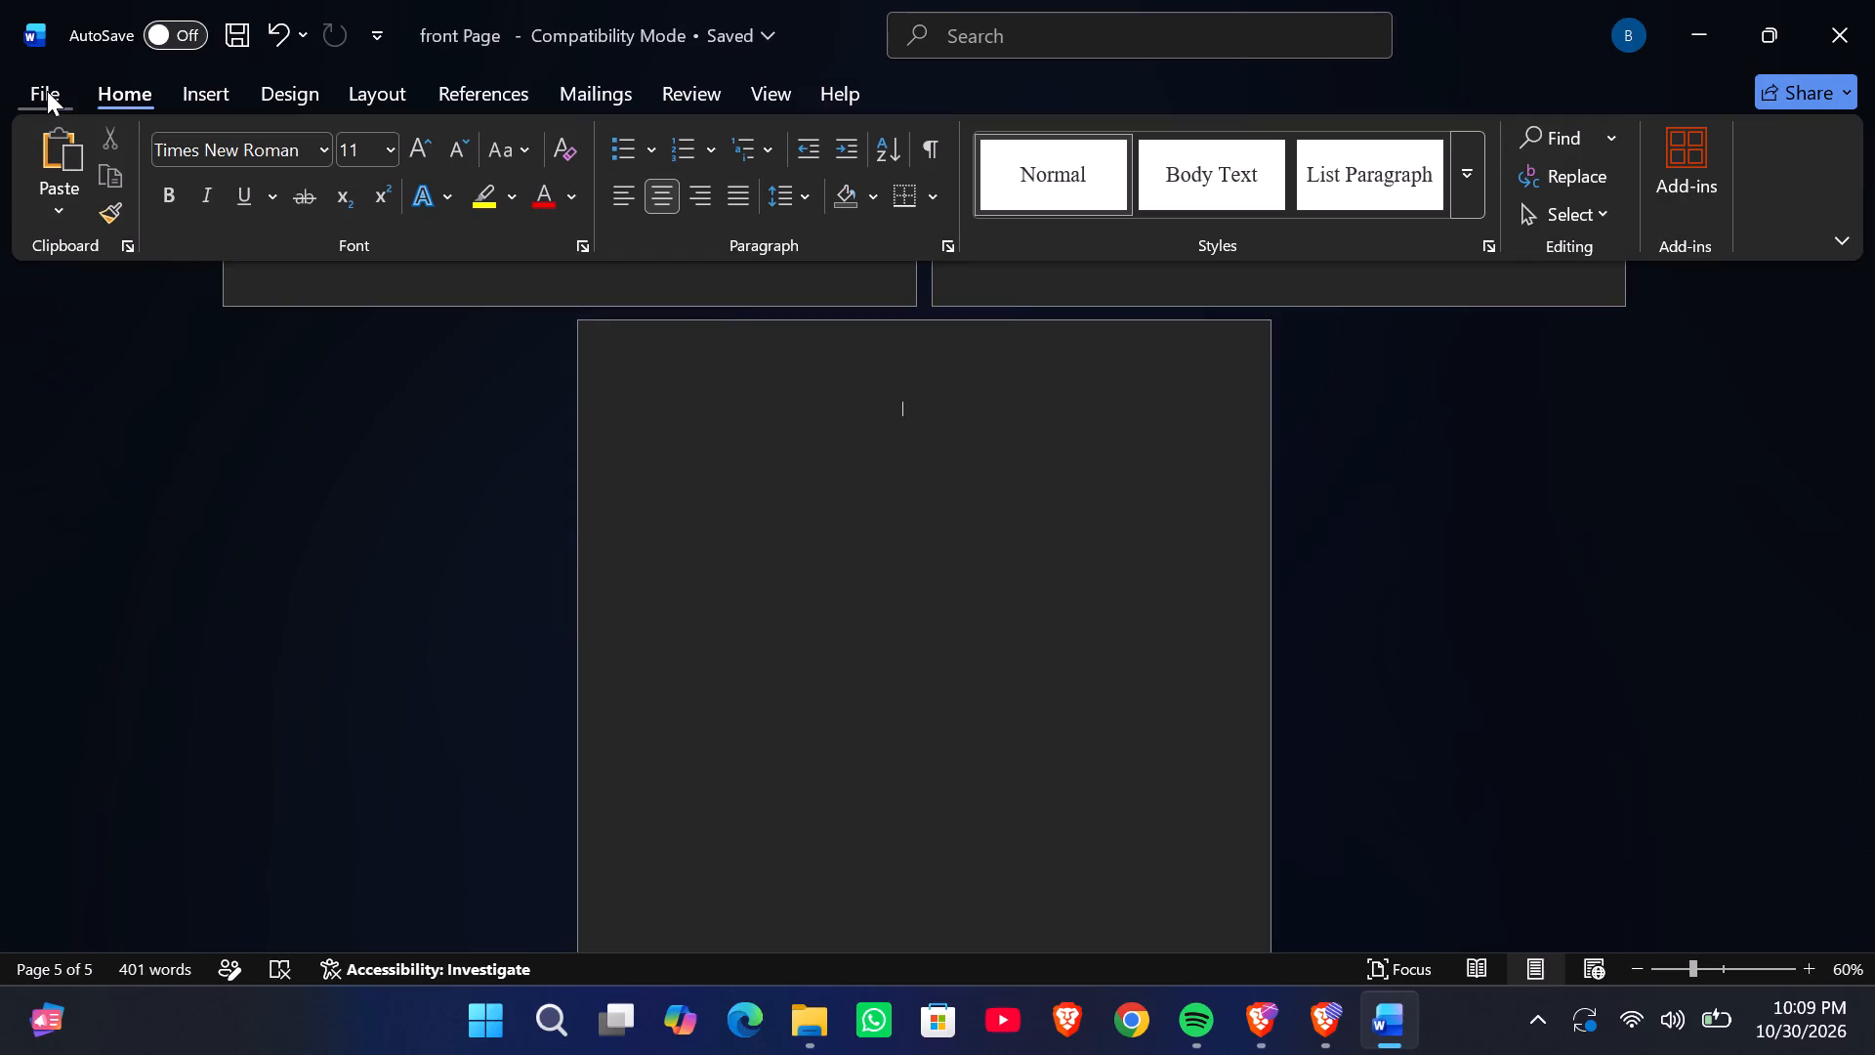
# Save a copy of the document in the Documents folder as a Word Document named front Page 11.
pyautogui.click(47, 91)
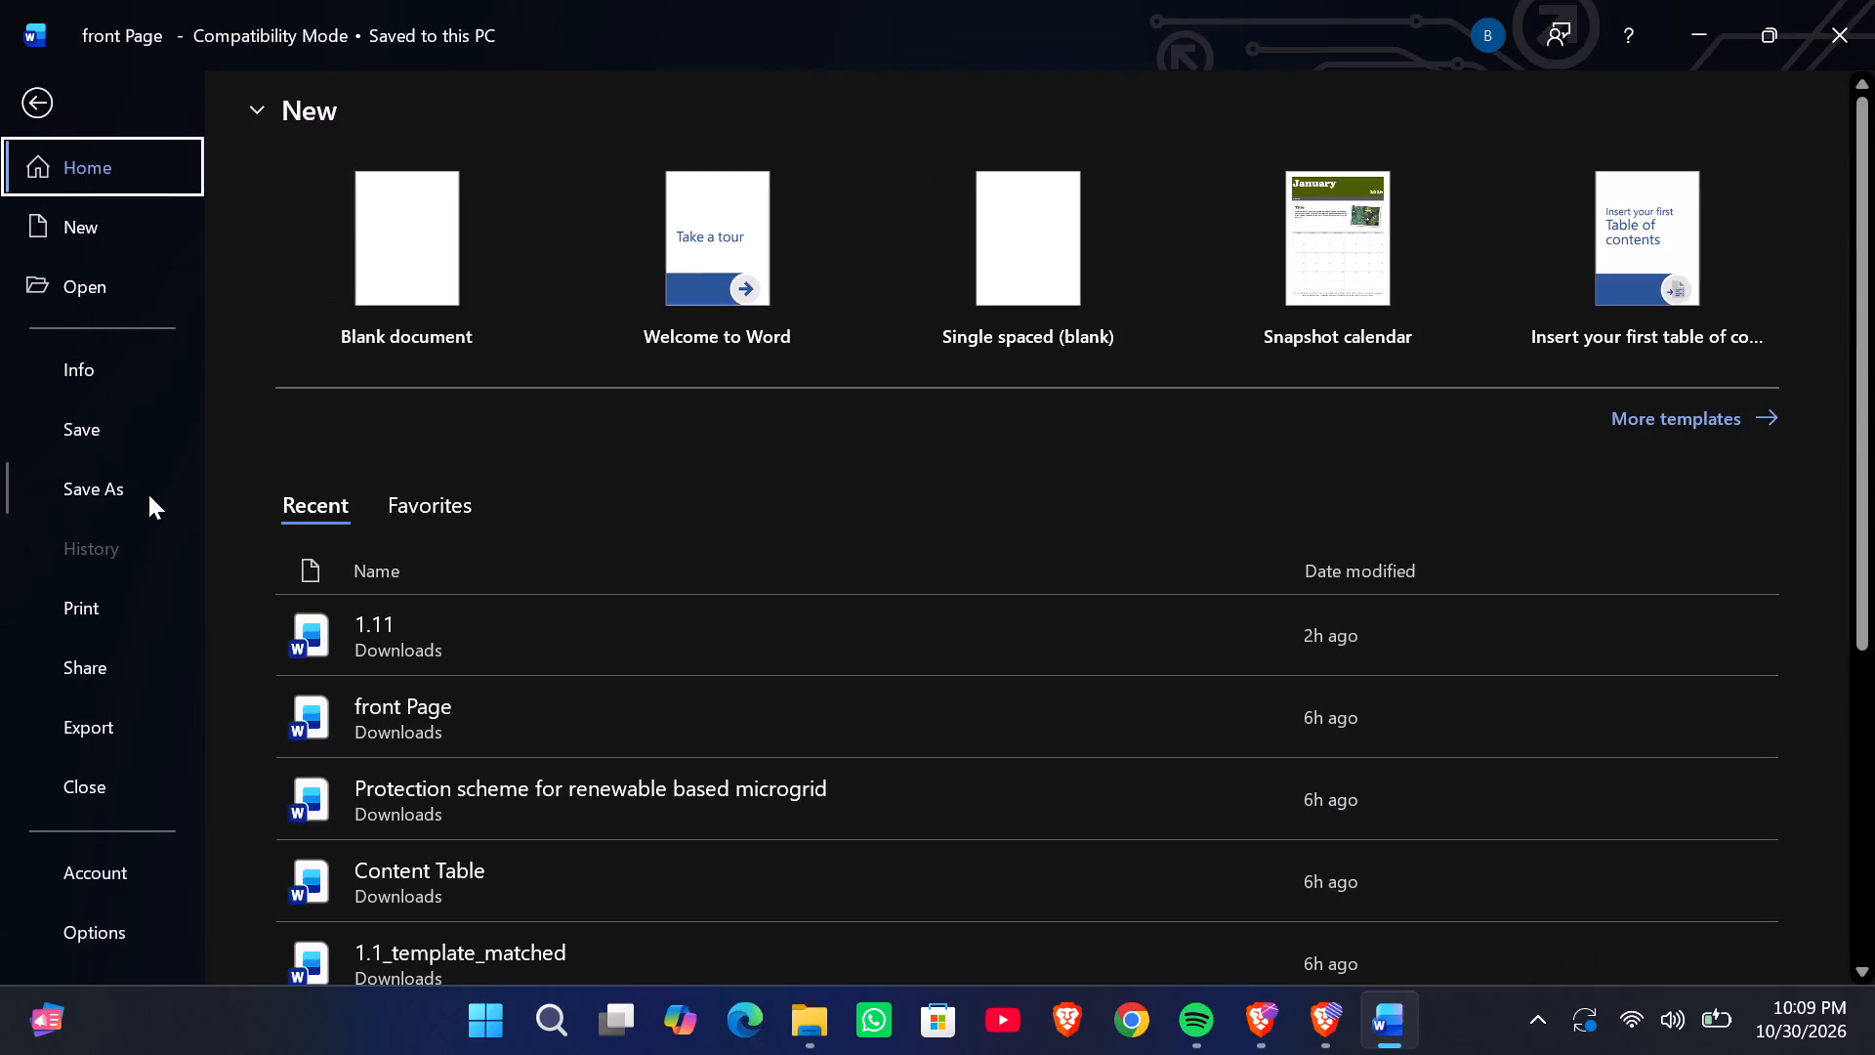
pyautogui.click(148, 491)
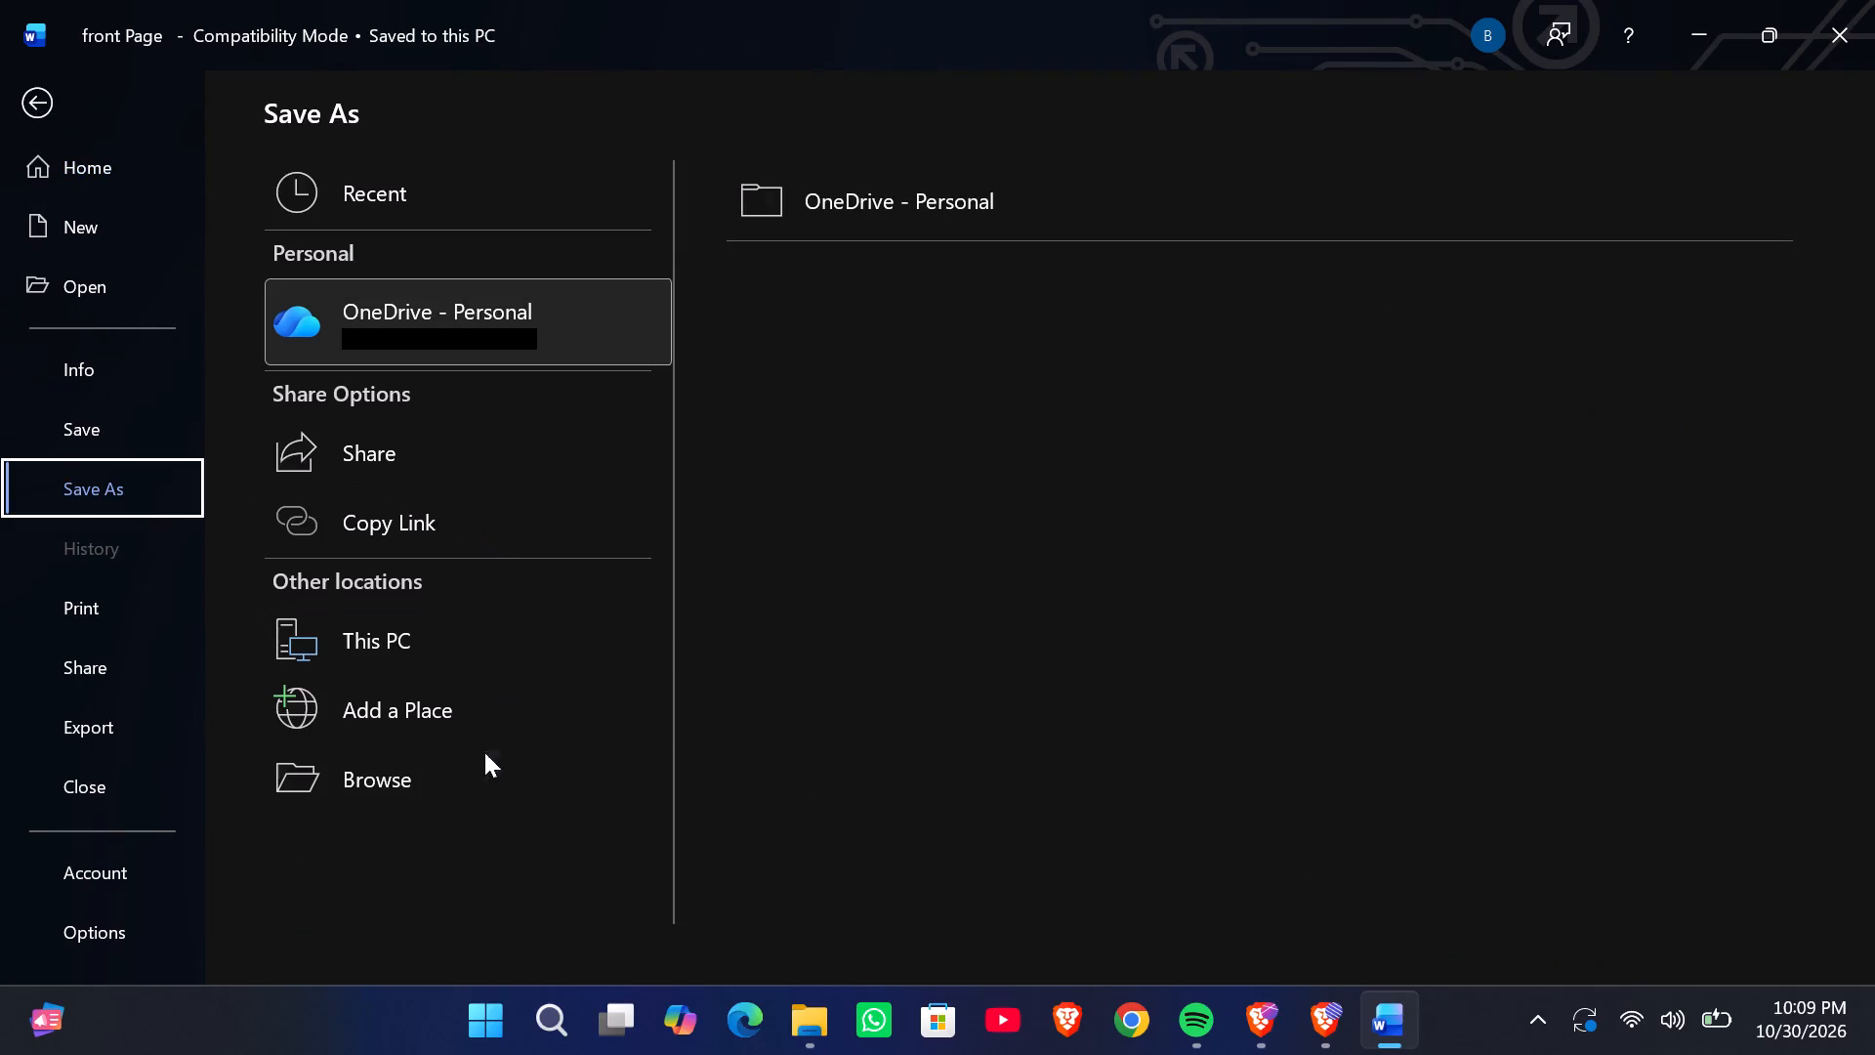
pyautogui.click(477, 771)
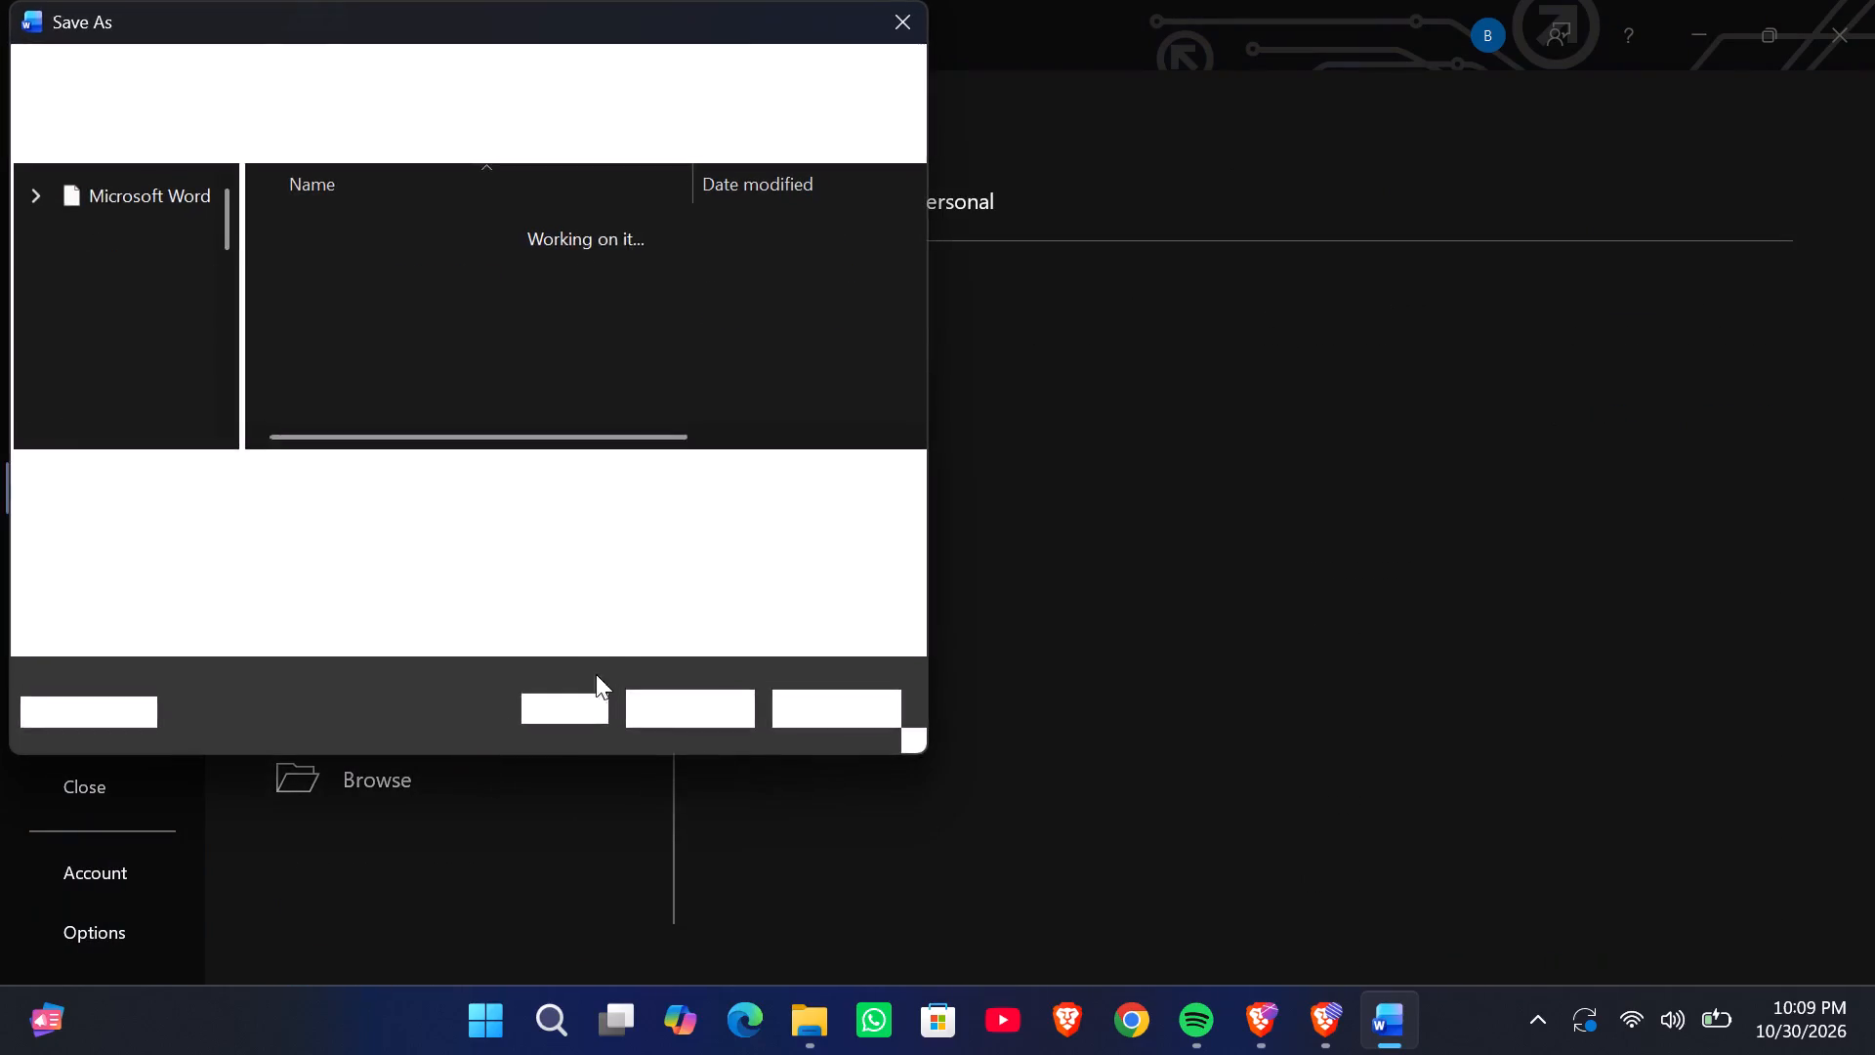
pyautogui.click(361, 475)
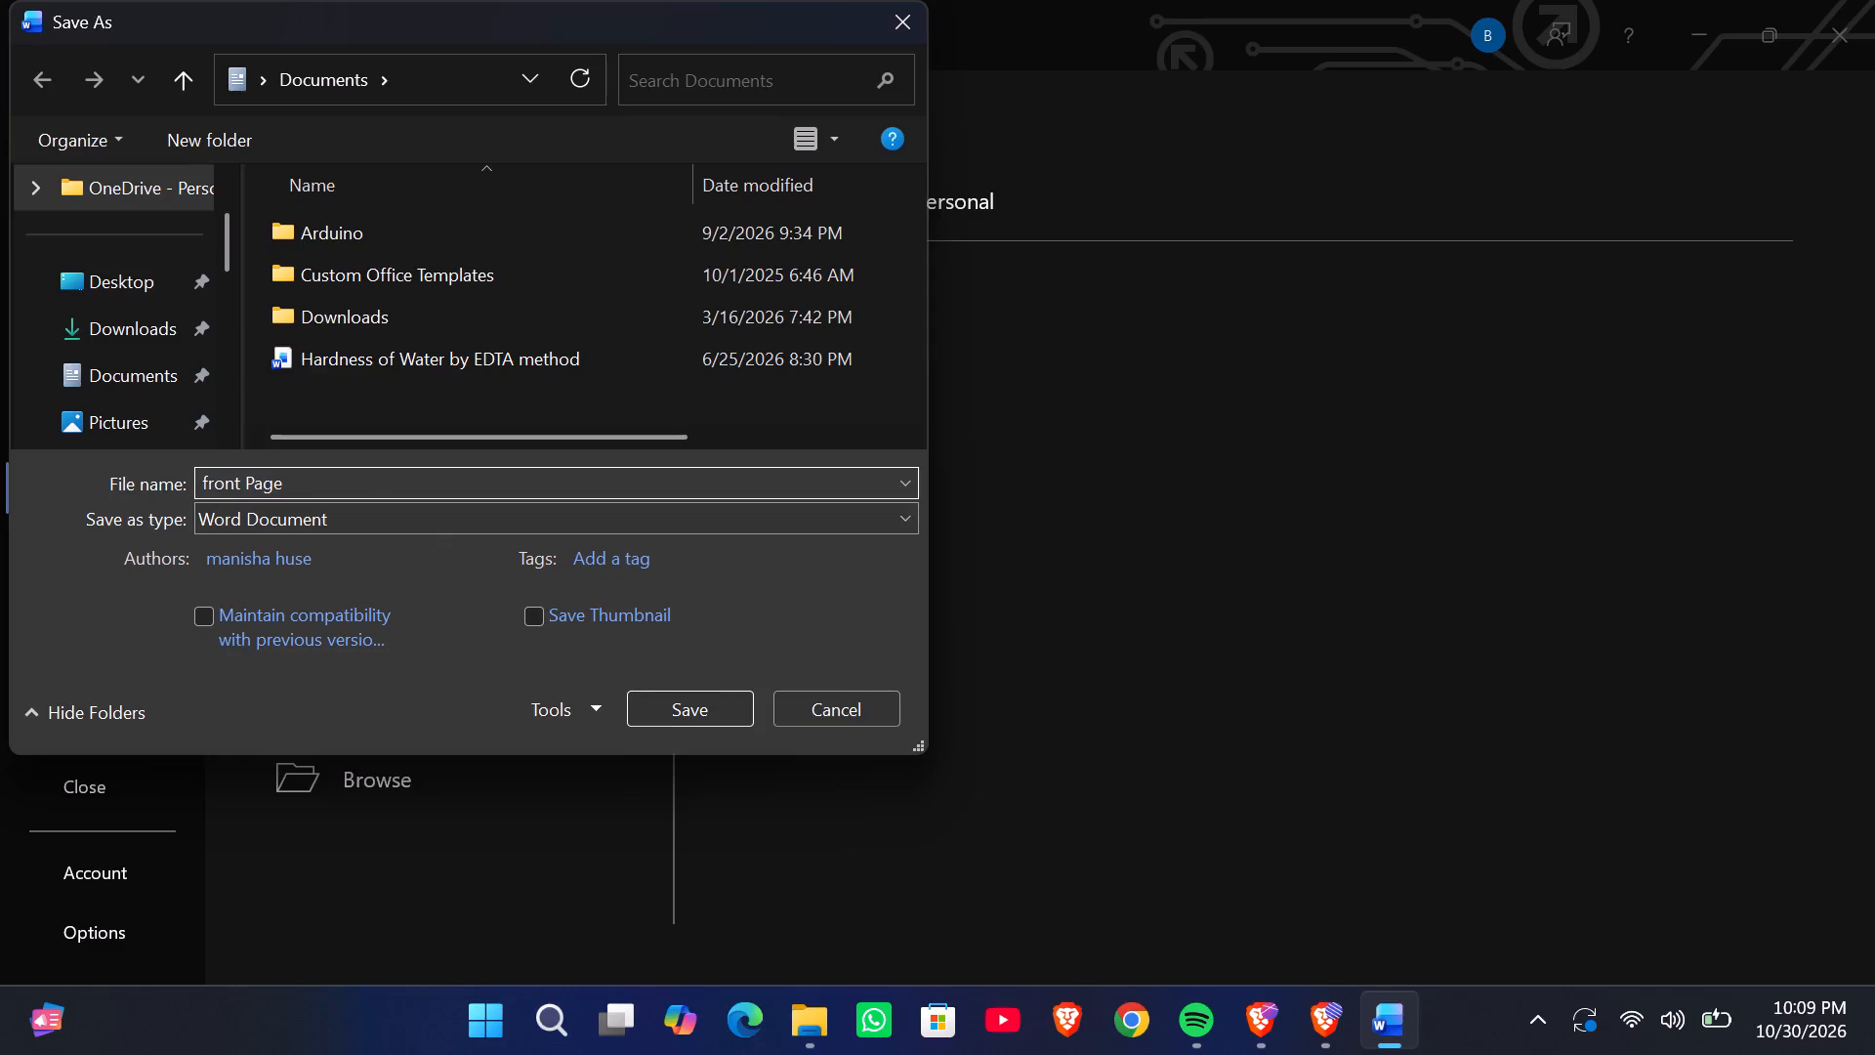
pyautogui.click(361, 475)
pyautogui.write('11')
pyautogui.click(676, 701)
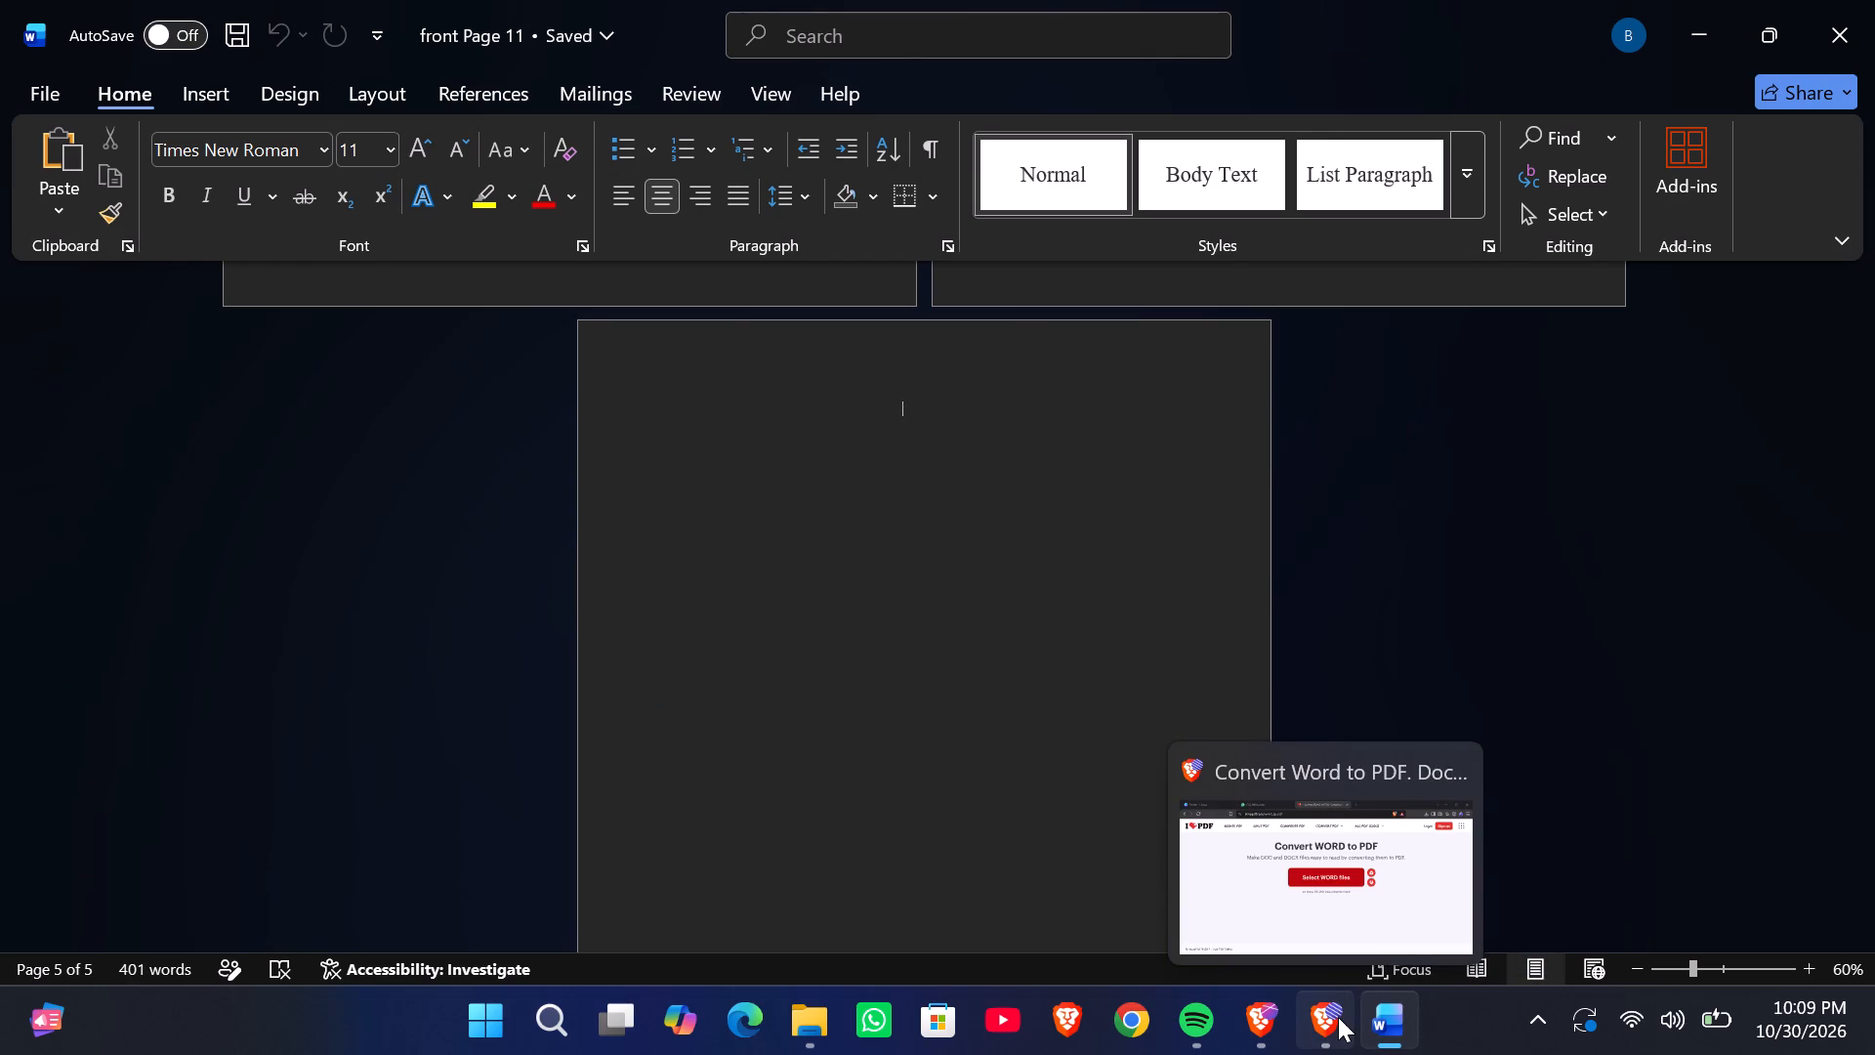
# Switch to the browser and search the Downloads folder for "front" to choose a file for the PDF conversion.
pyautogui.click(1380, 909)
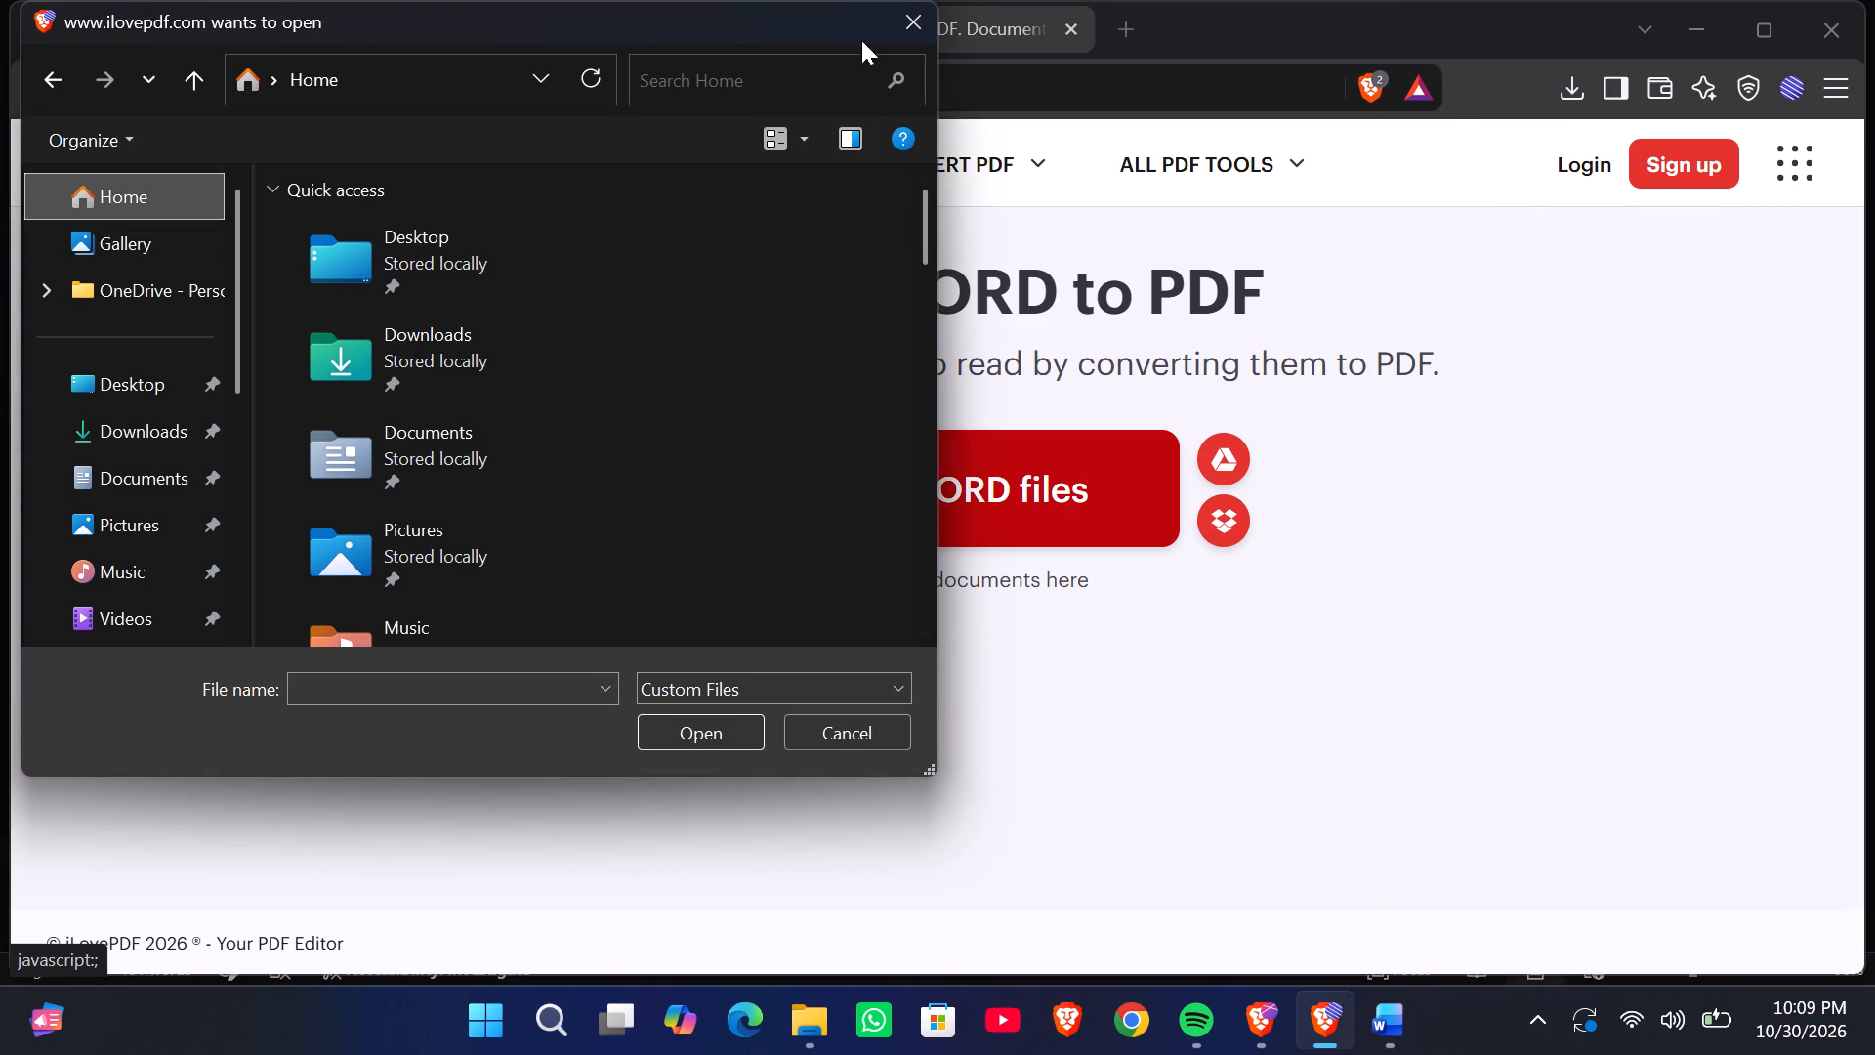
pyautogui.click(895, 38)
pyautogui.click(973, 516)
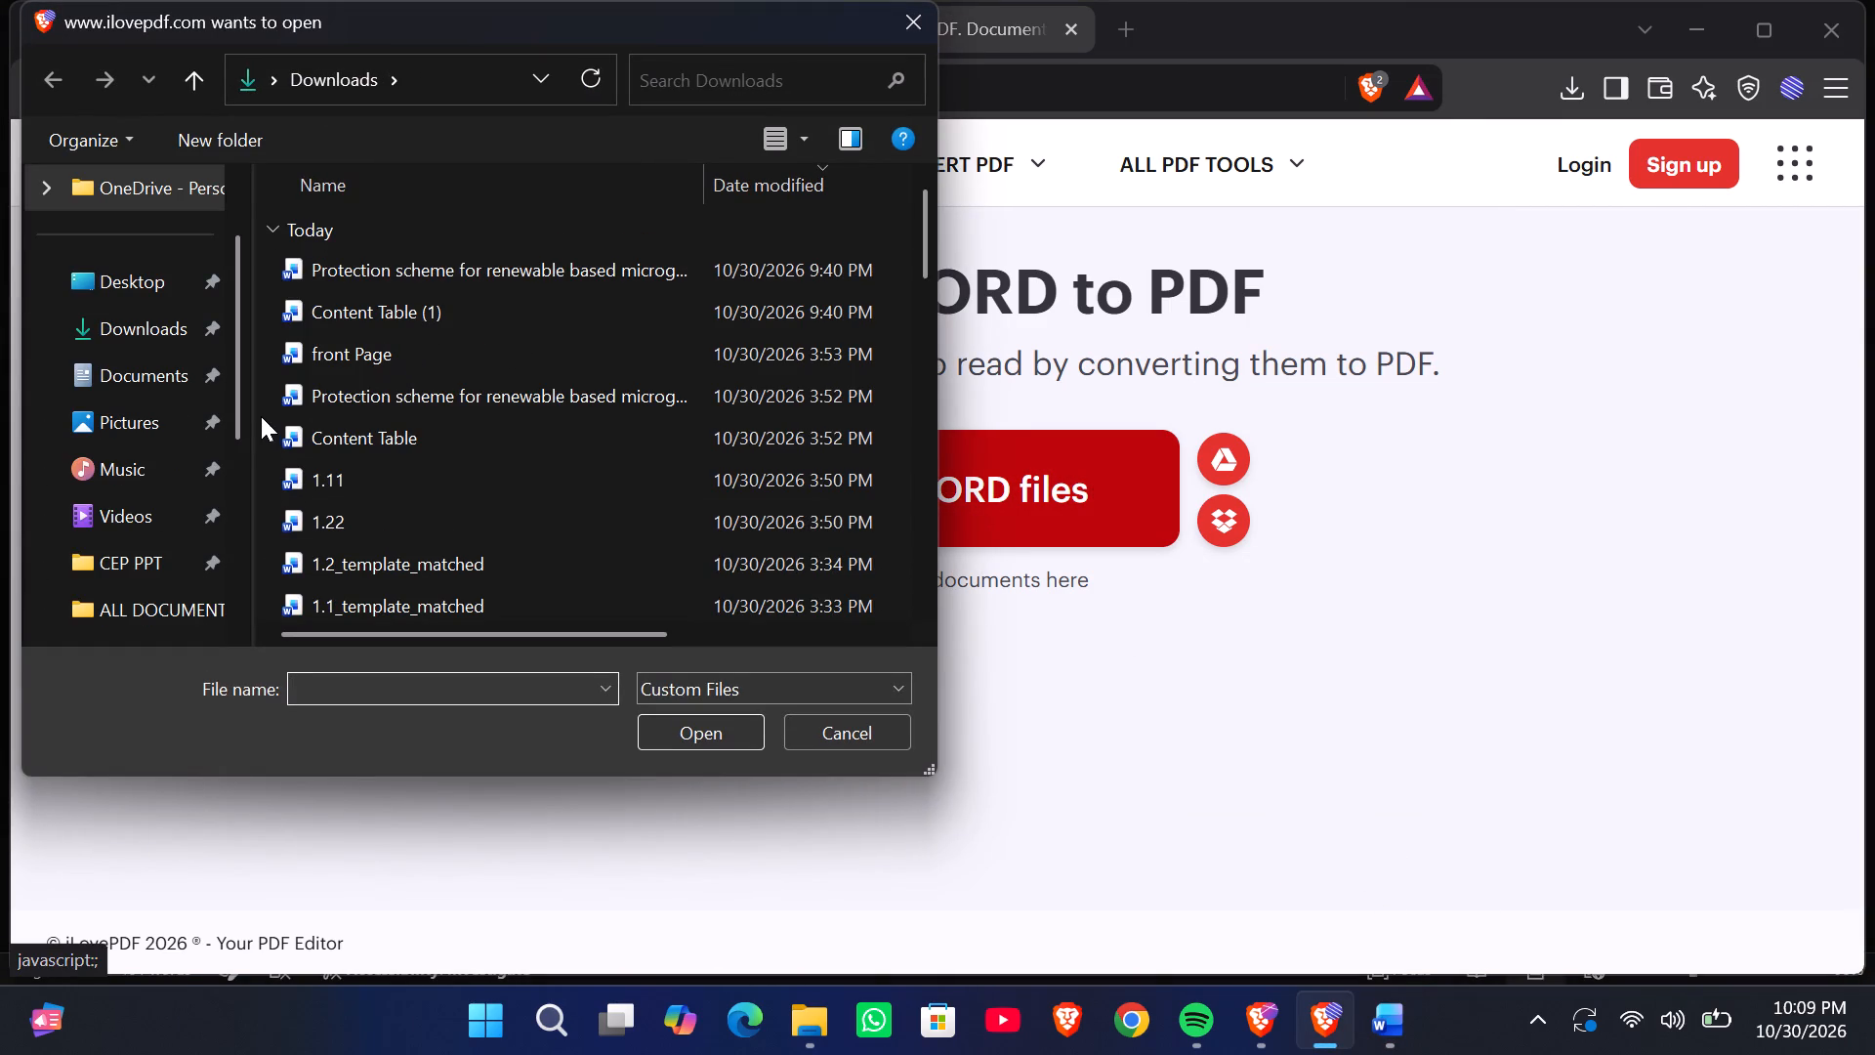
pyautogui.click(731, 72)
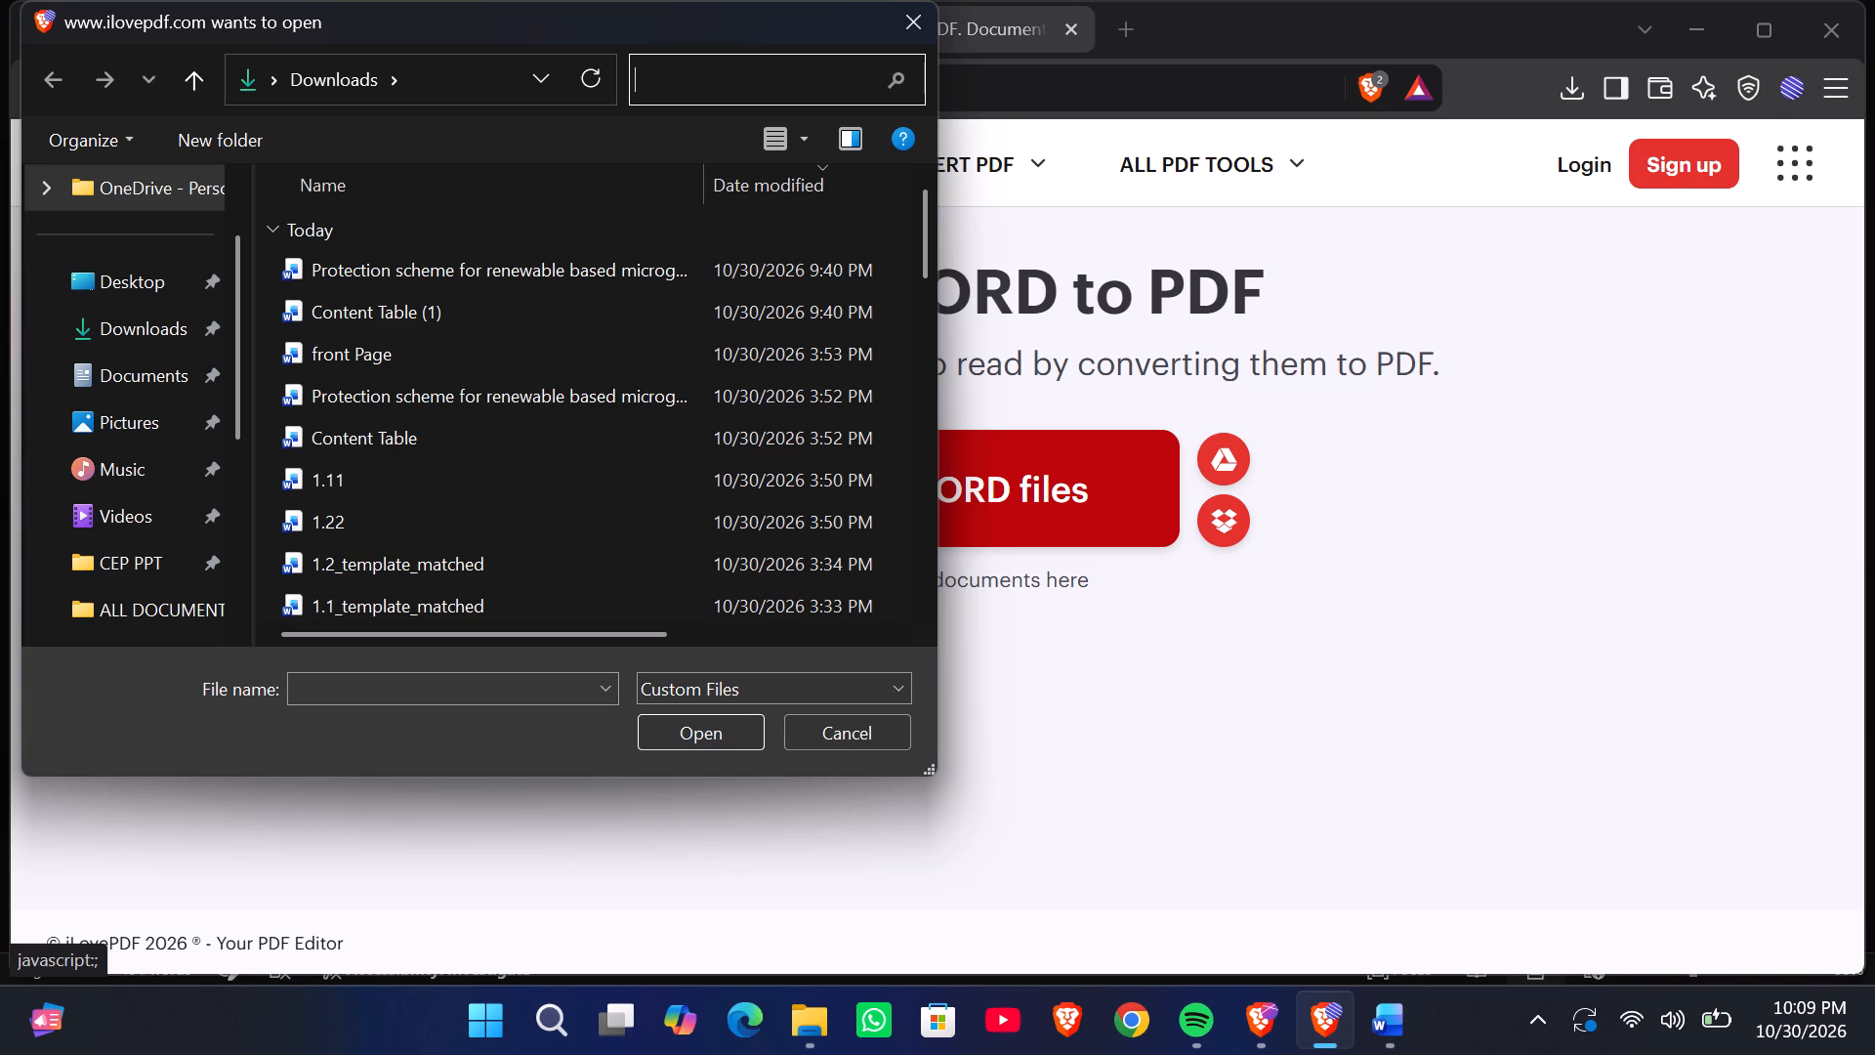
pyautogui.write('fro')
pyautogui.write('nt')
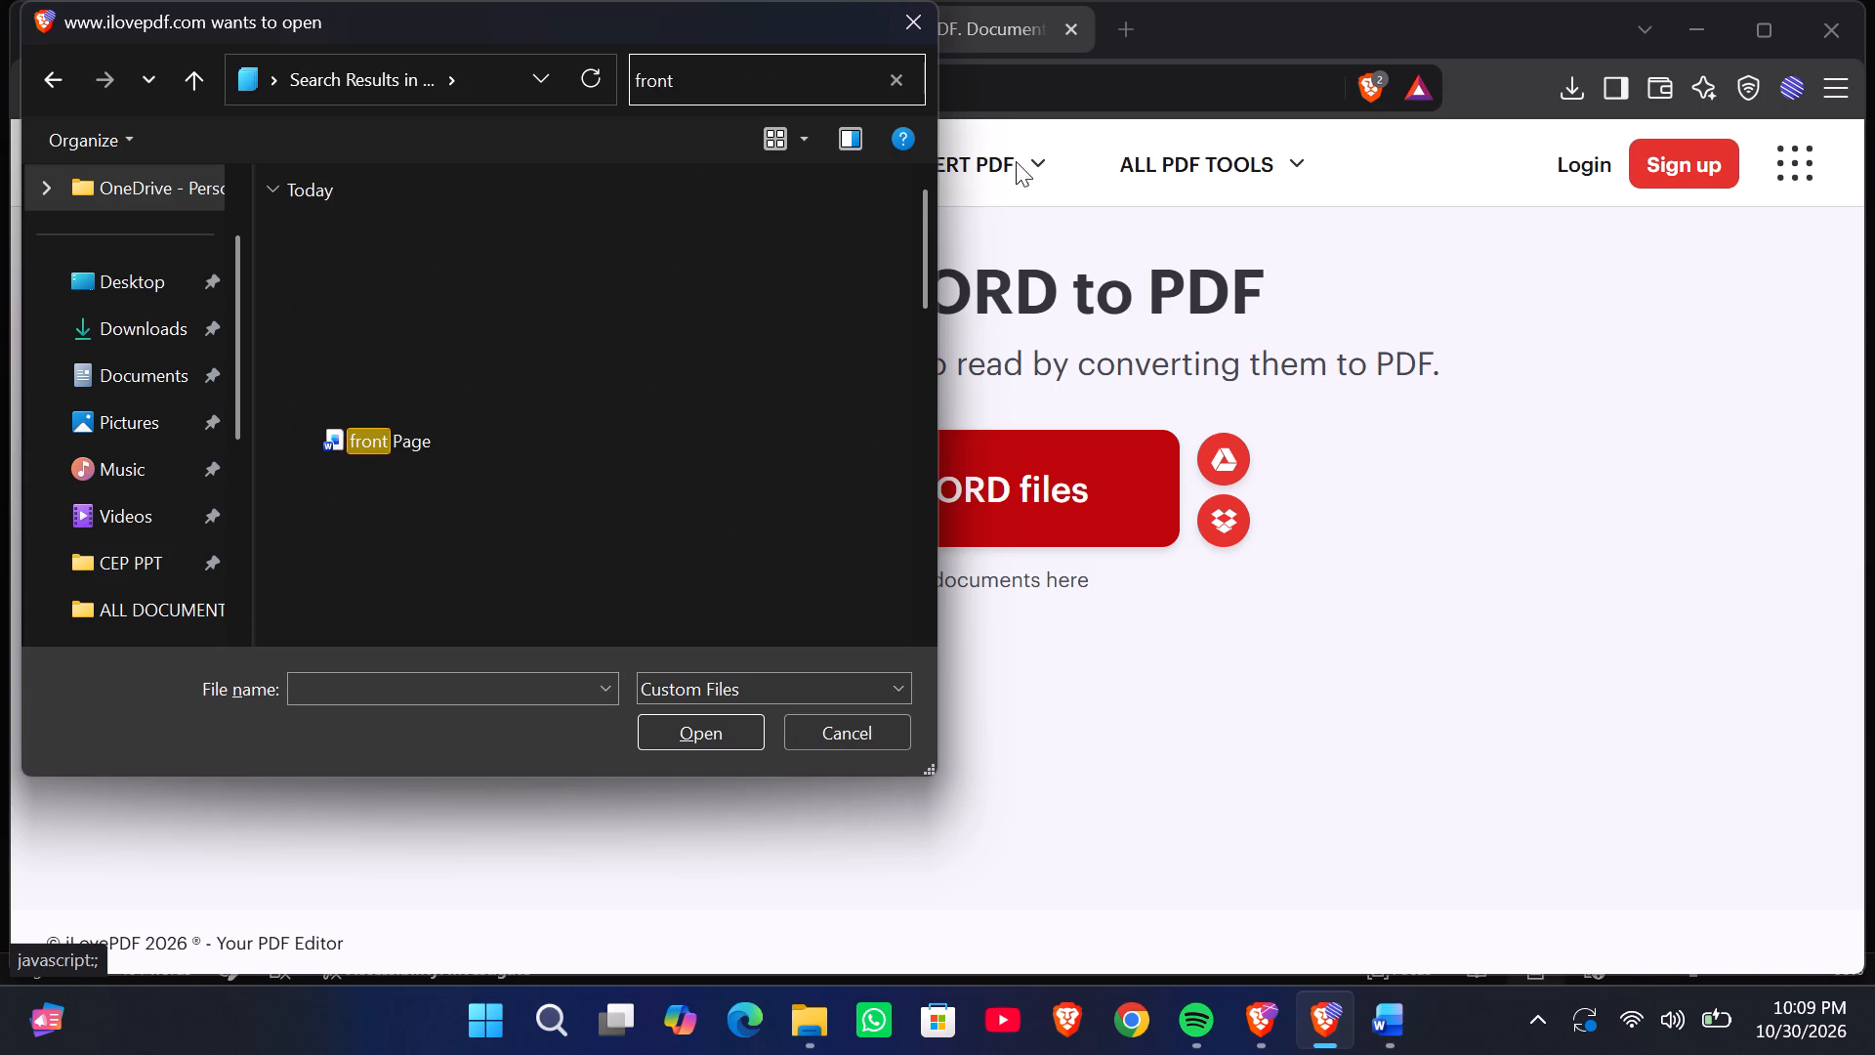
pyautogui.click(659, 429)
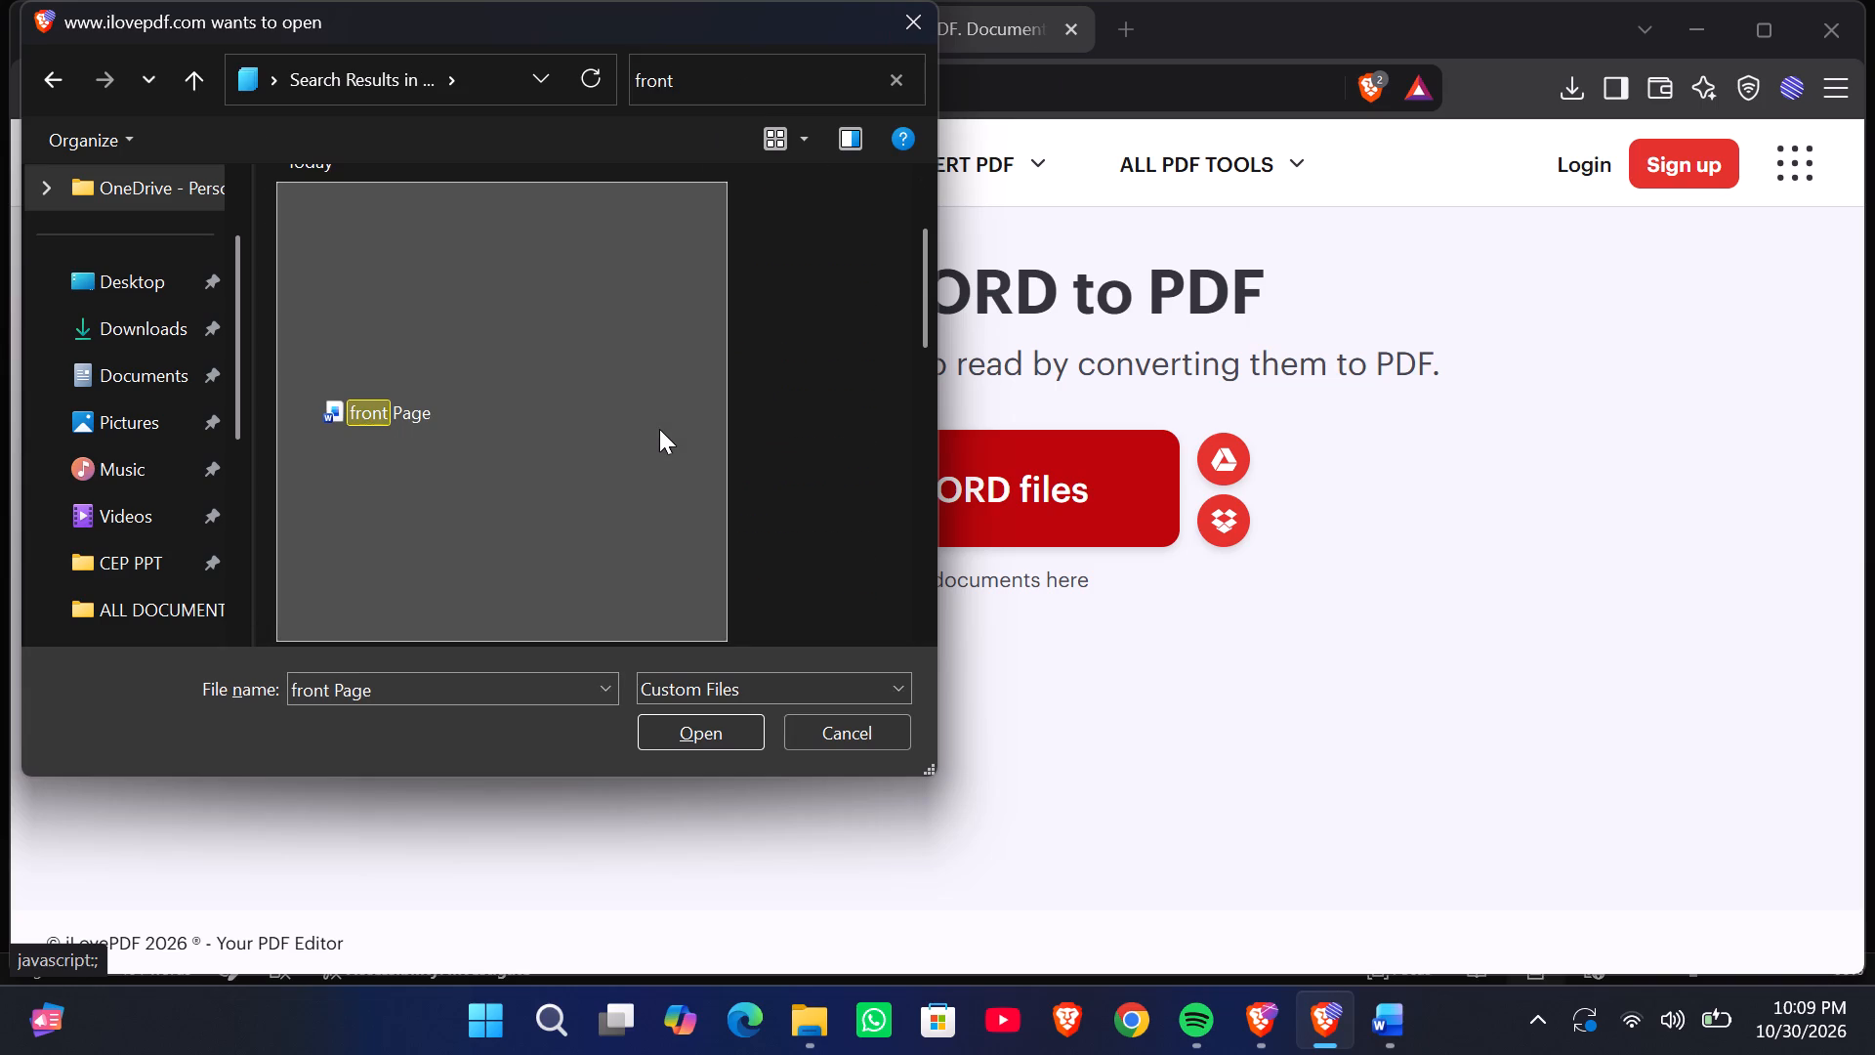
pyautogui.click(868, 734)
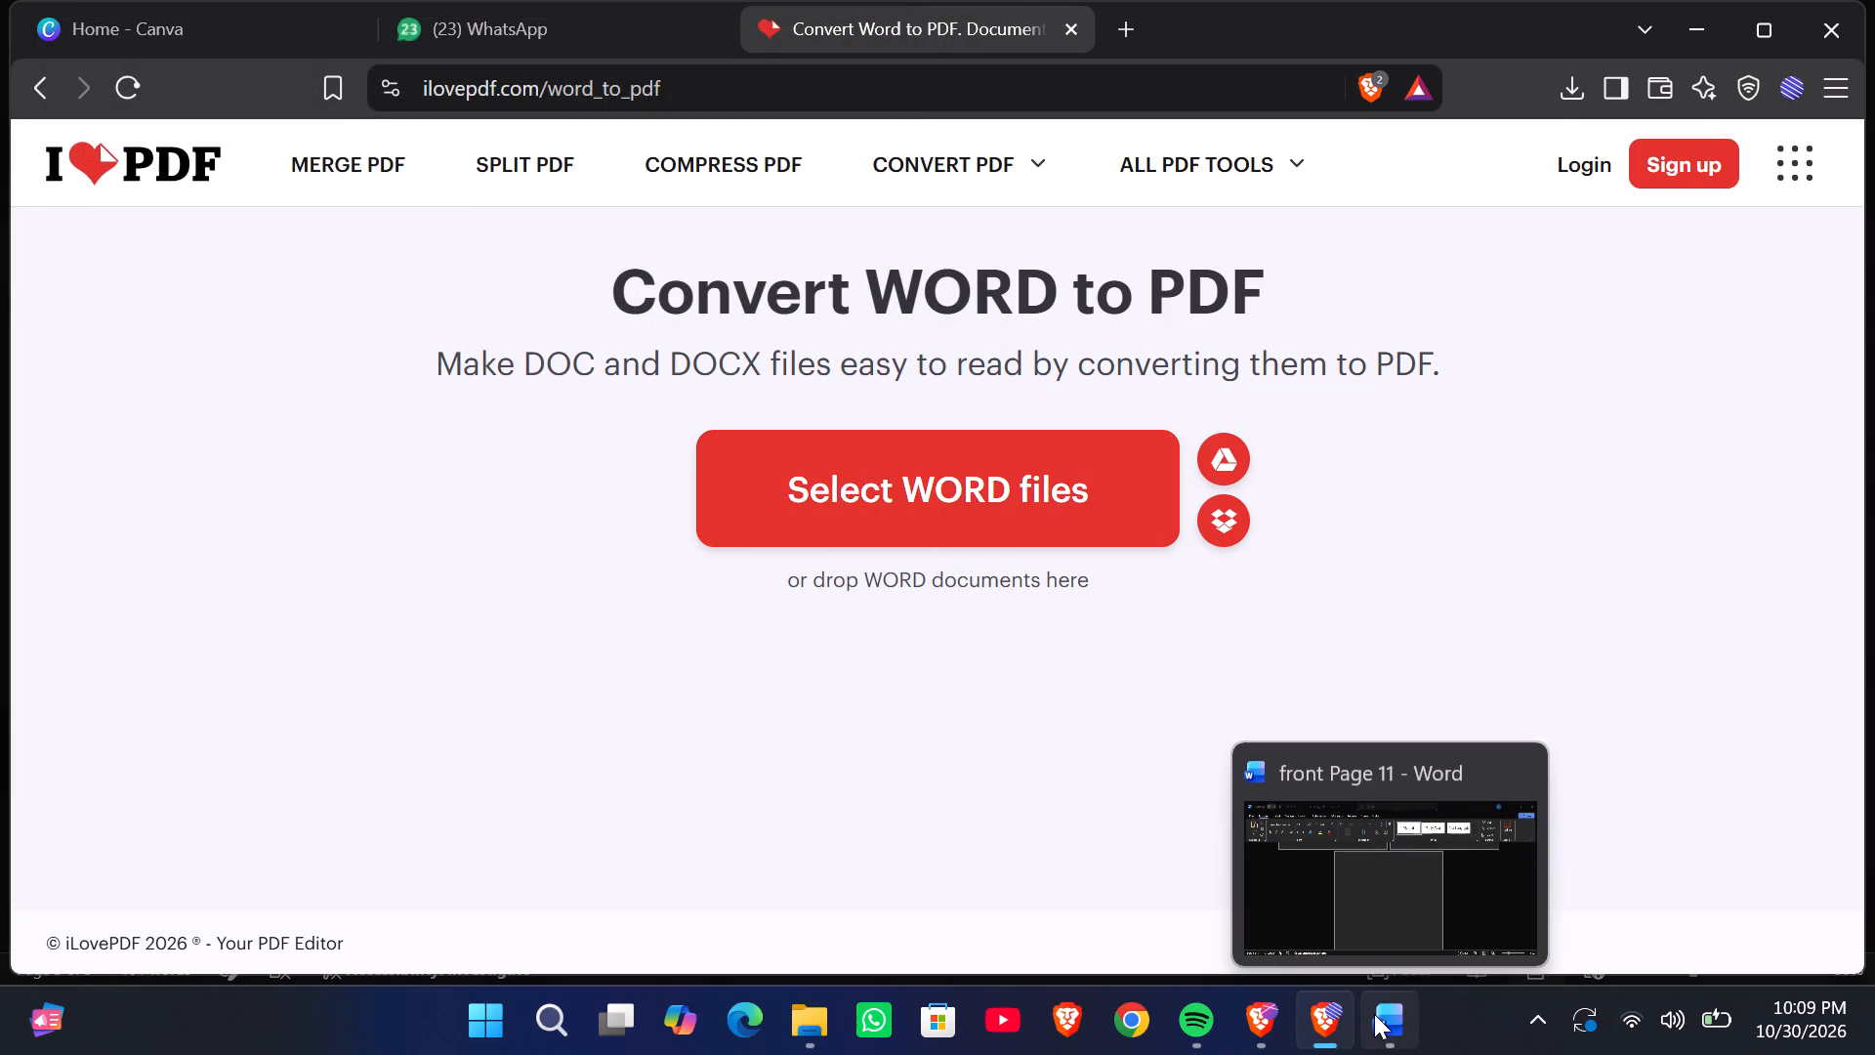
# Switch to File Explorer and check the recent files in Home for the saved front Page 11 copy.
pyautogui.click(1379, 885)
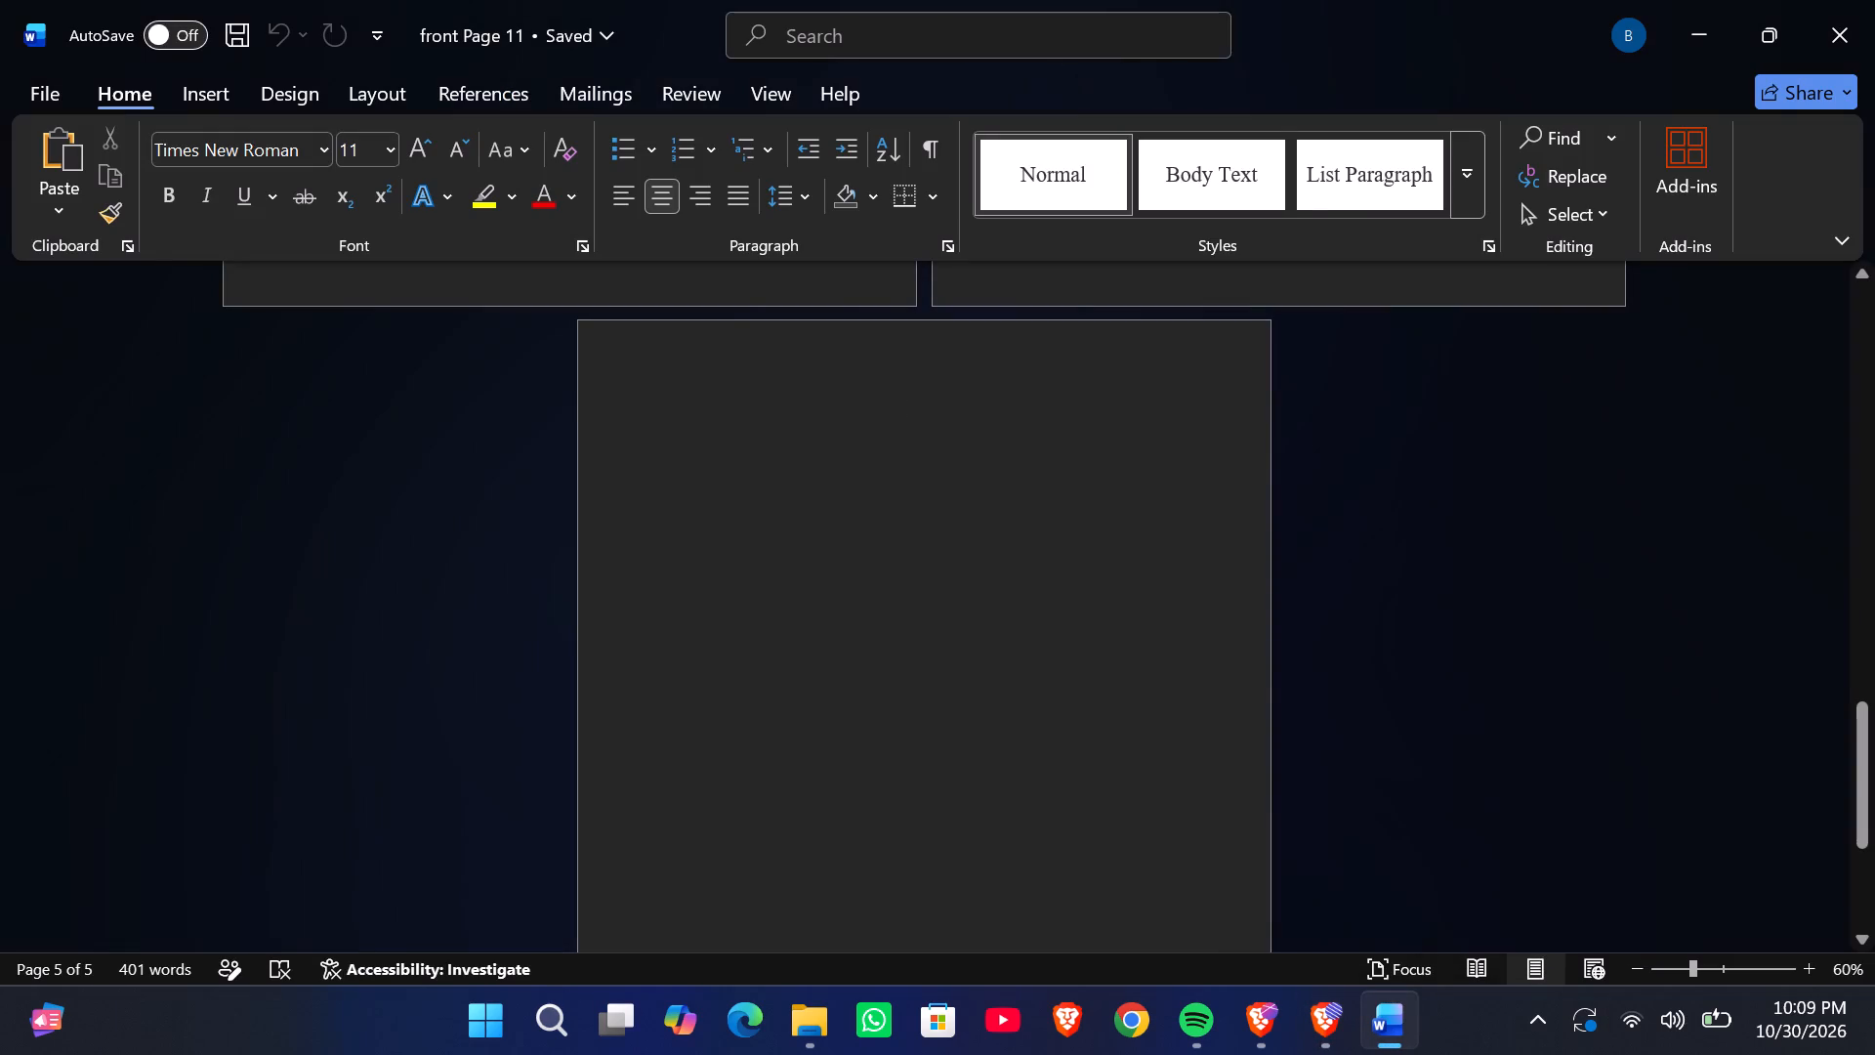
pyautogui.click(785, 1028)
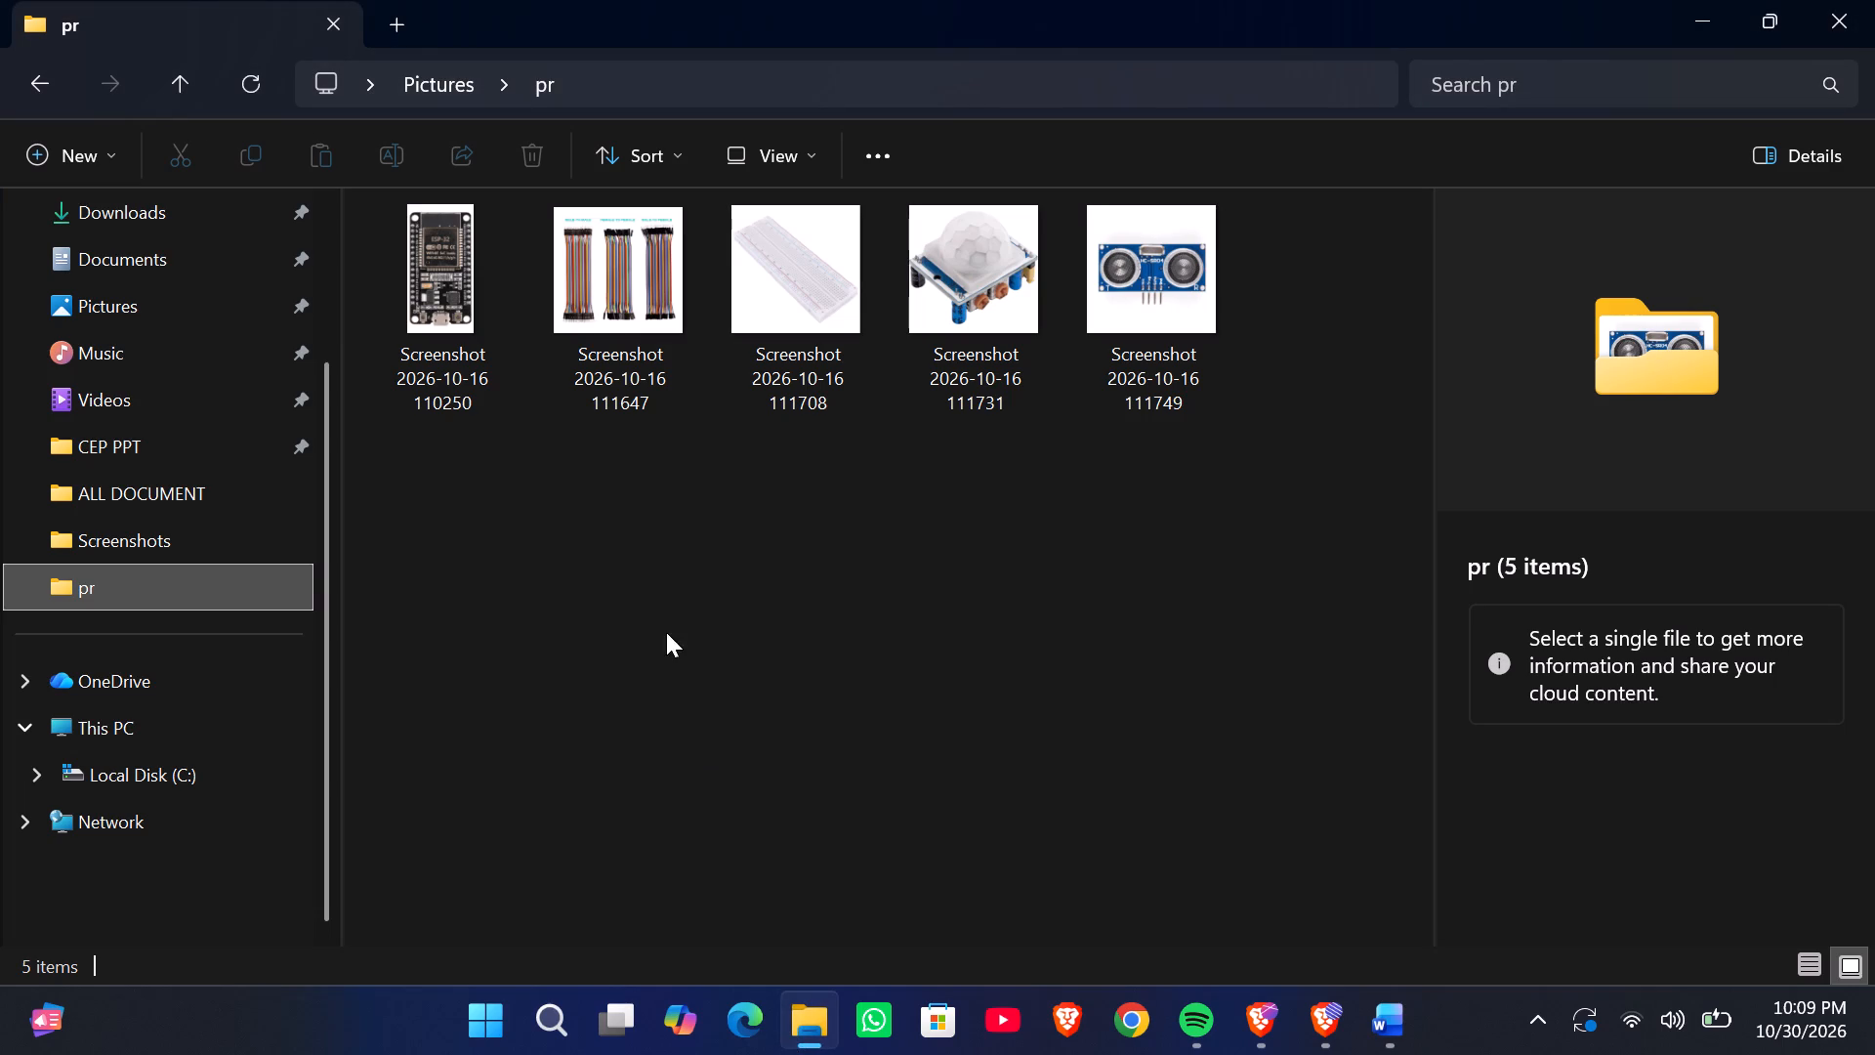
pyautogui.scroll(3, 218, 545)
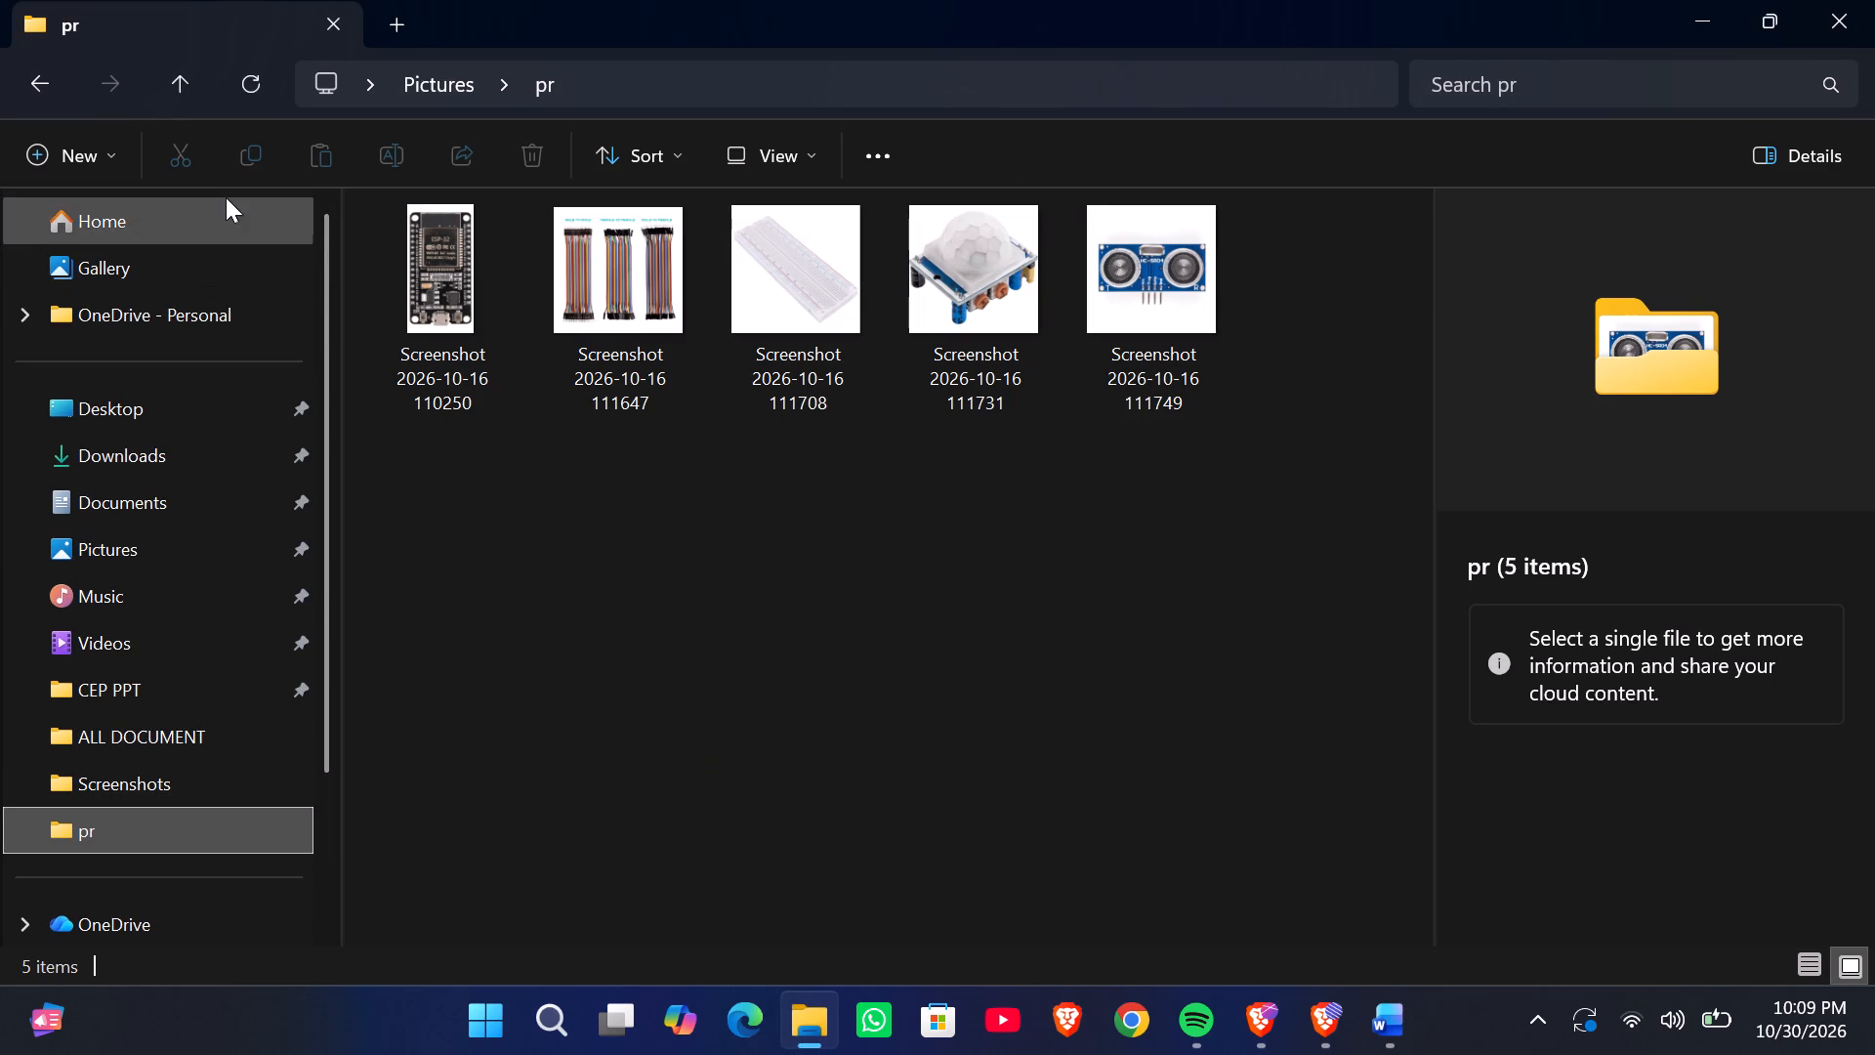
pyautogui.click(140, 225)
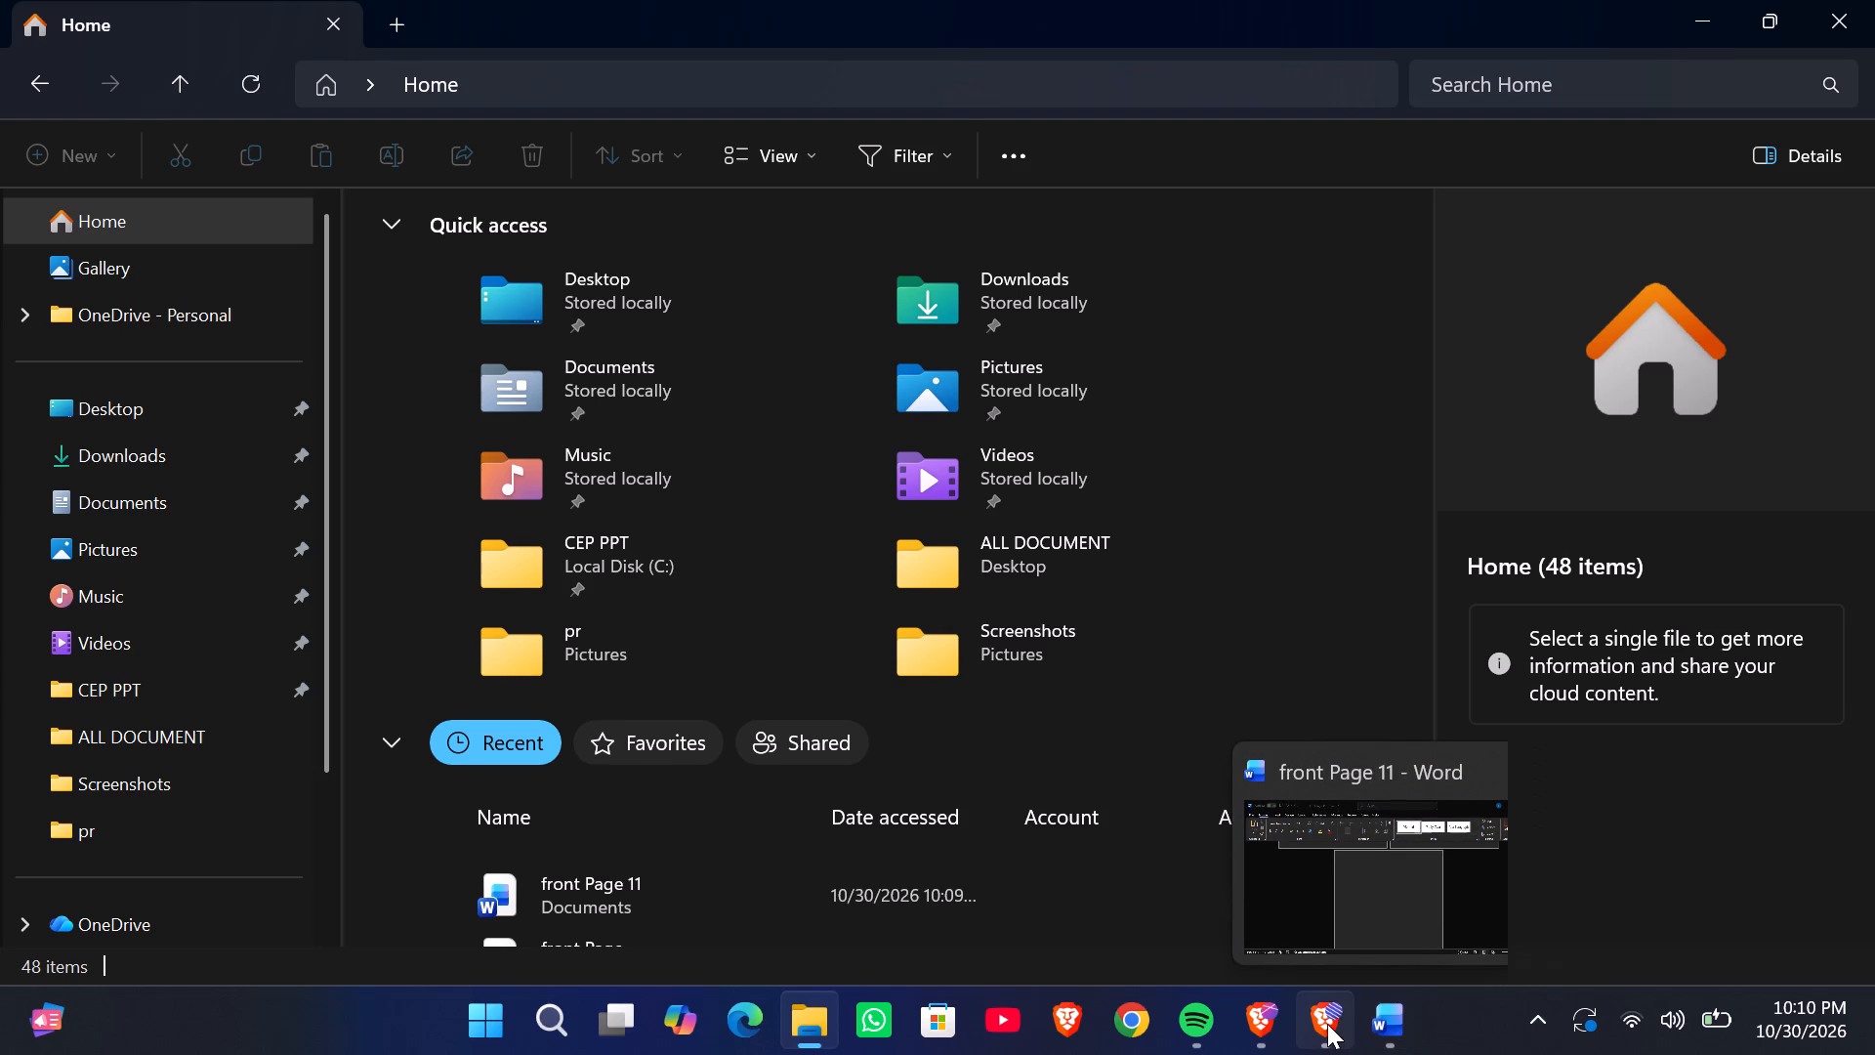
# Switch back to iLovePDF in the browser and choose front Page 11 from the recent files for Word to PDF conversion.
pyautogui.click(1310, 919)
pyautogui.click(1013, 503)
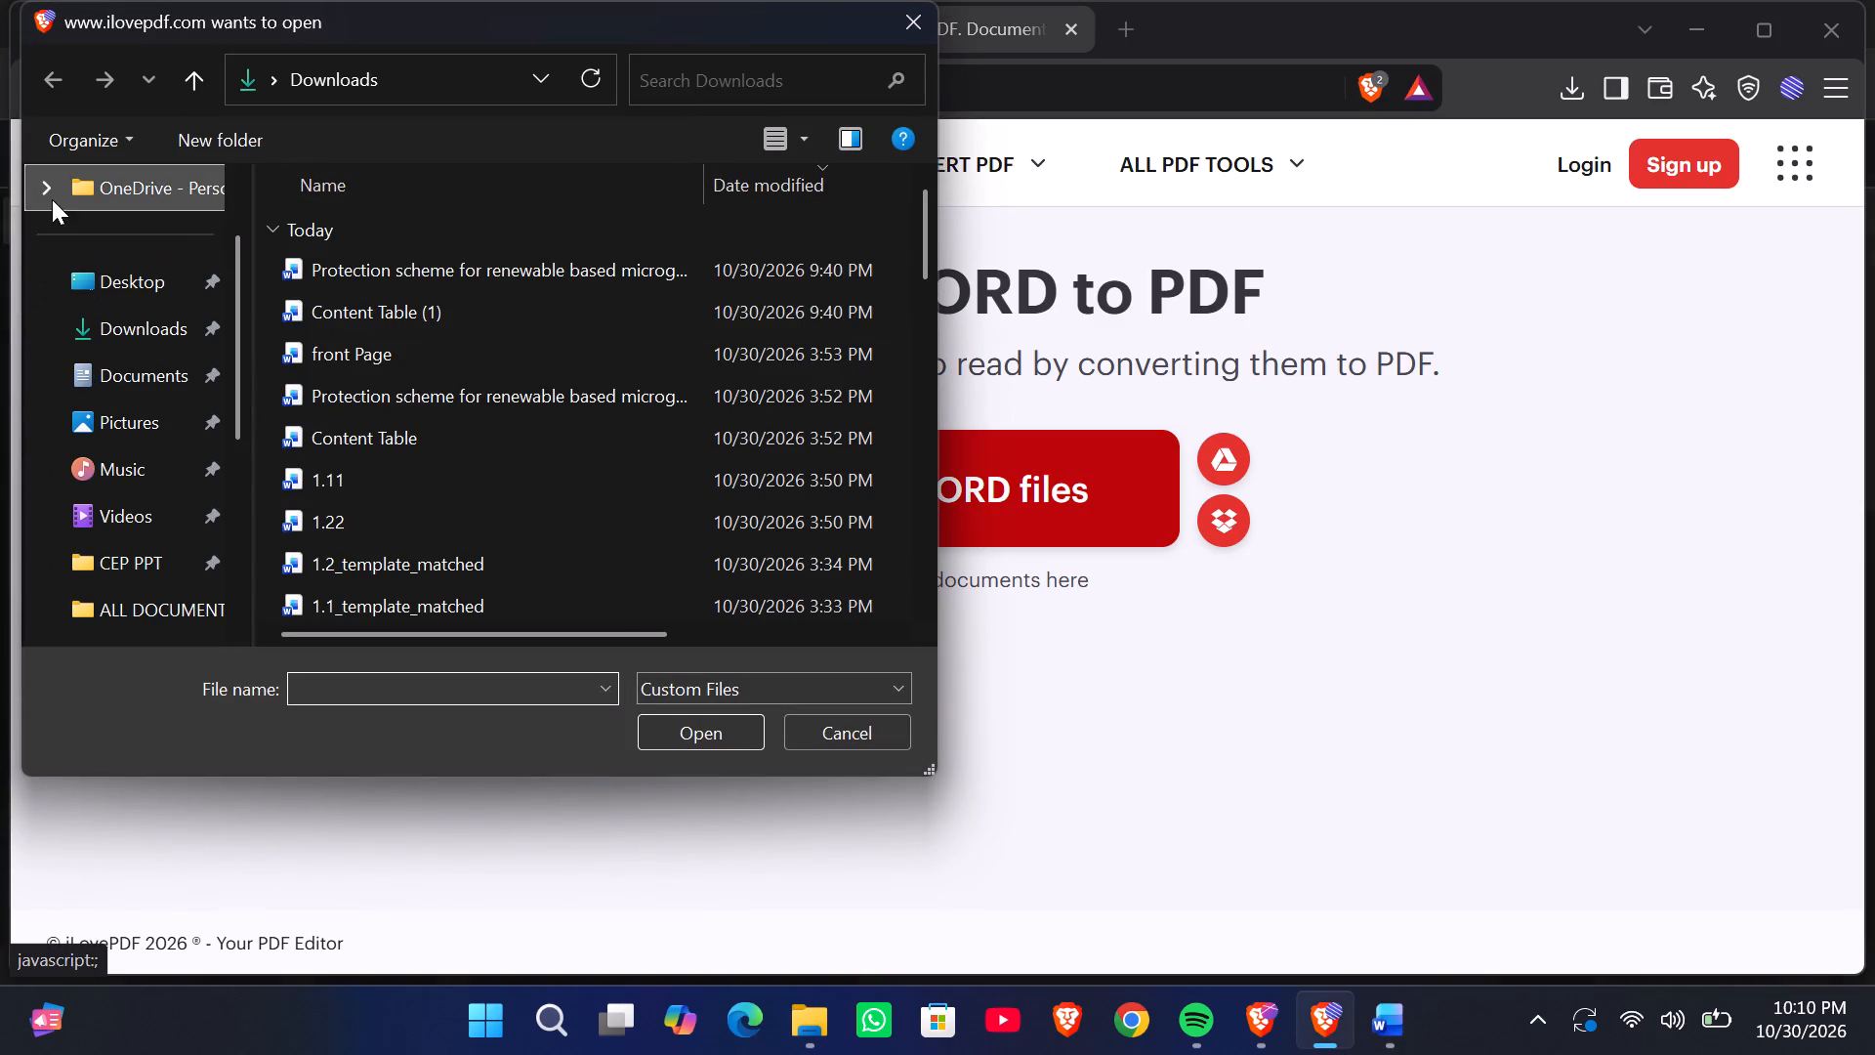
pyautogui.scroll(4, 159, 211)
pyautogui.click(162, 202)
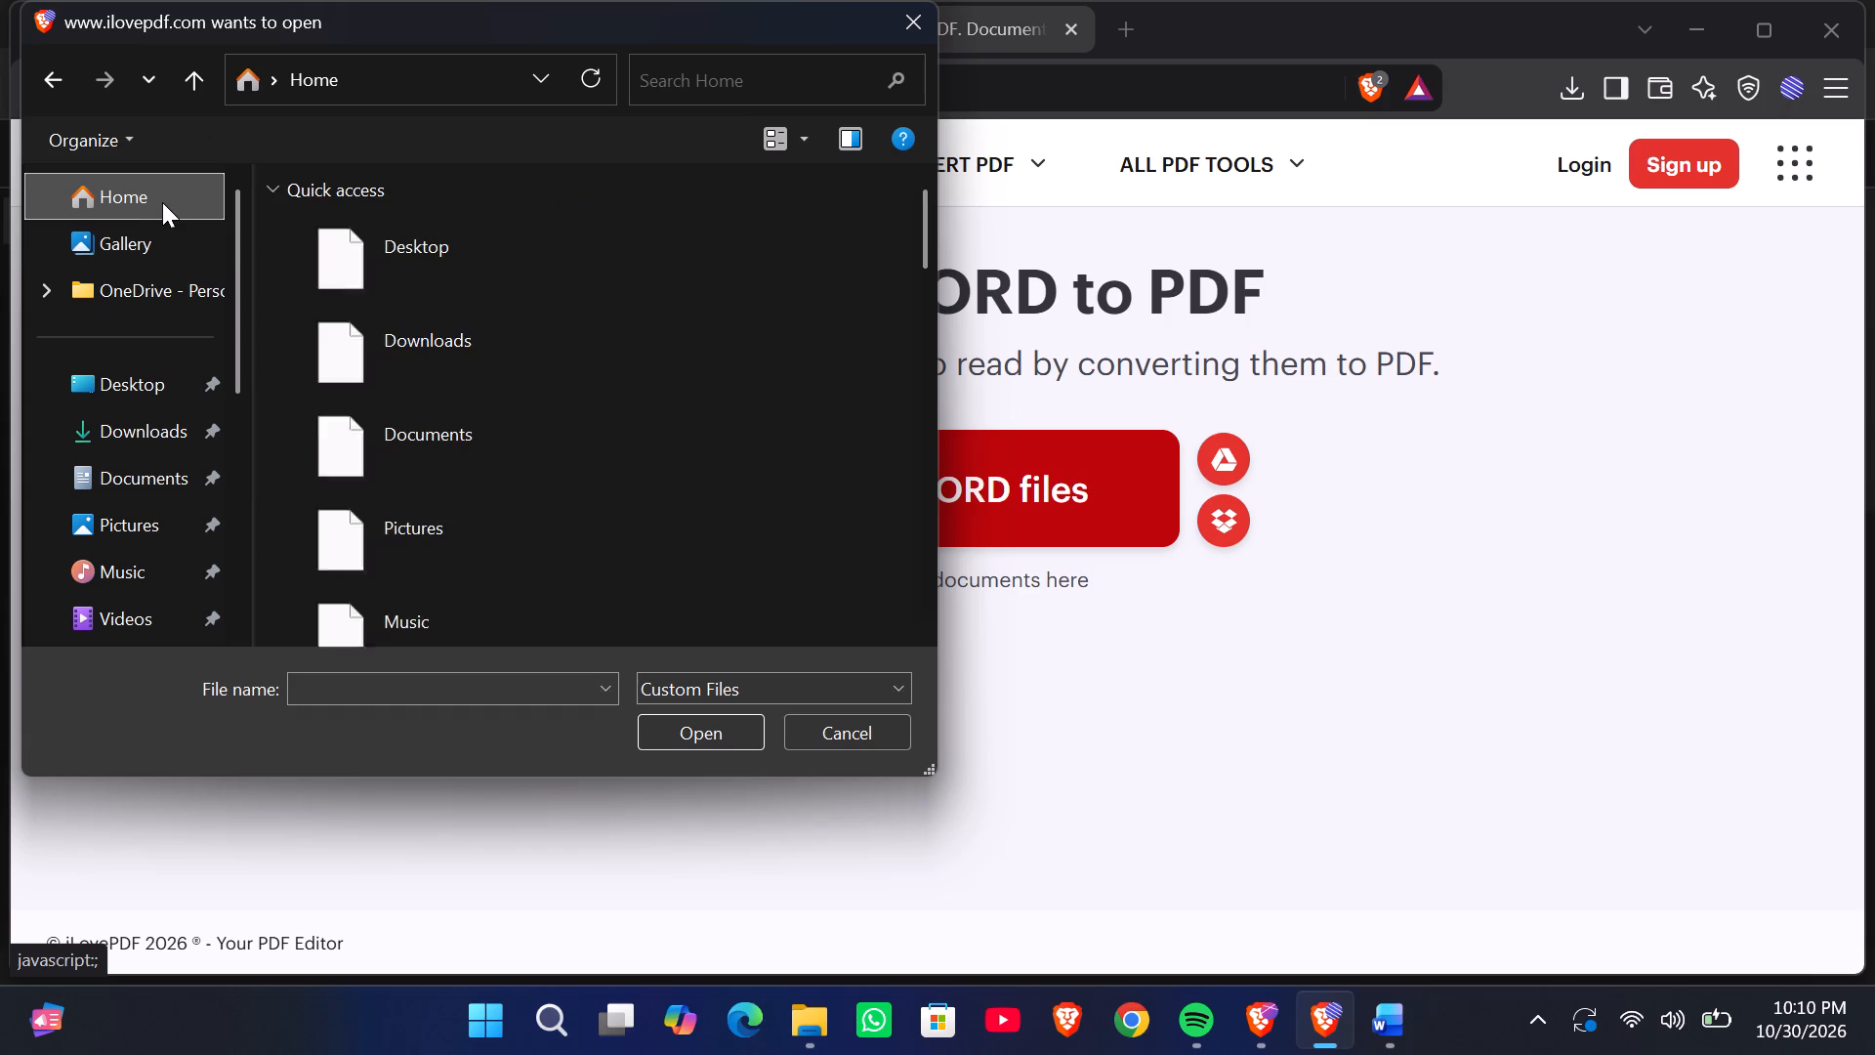
pyautogui.scroll(-4, 592, 523)
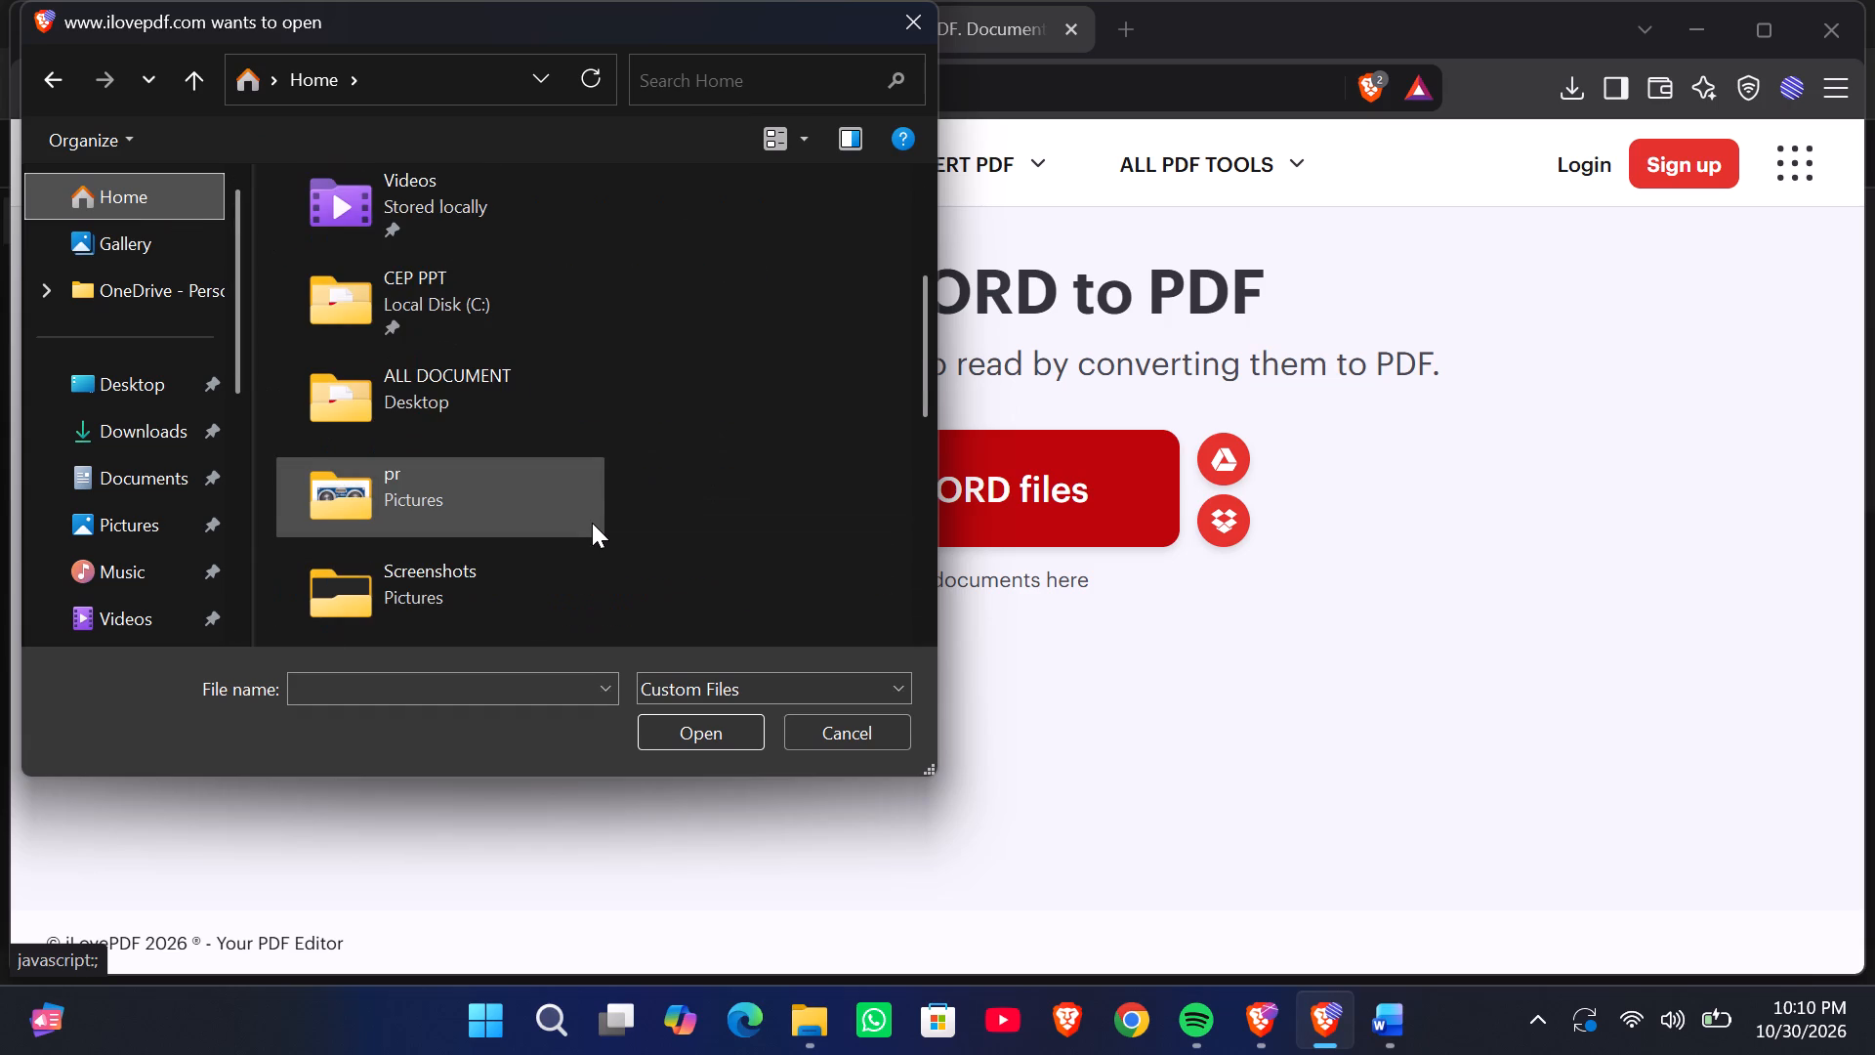
pyautogui.scroll(-1, 592, 526)
pyautogui.scroll(1, 531, 457)
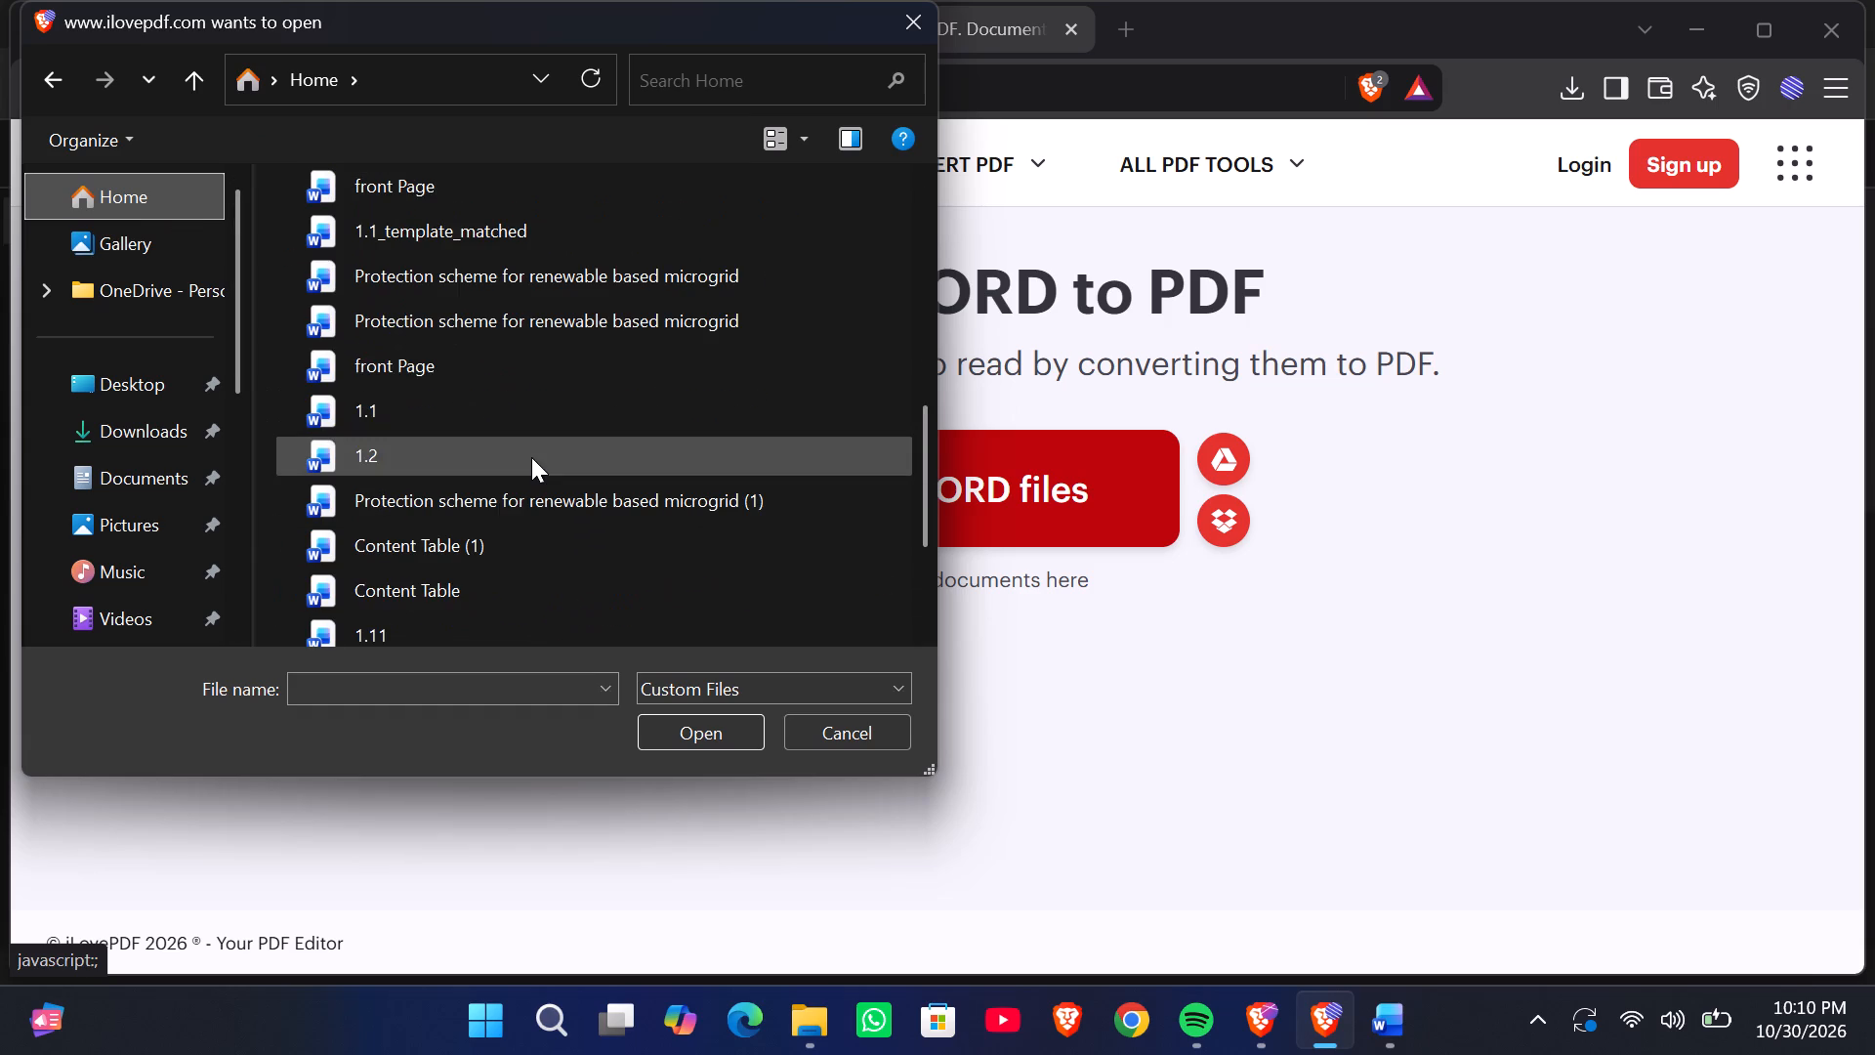
pyautogui.scroll(1, 531, 313)
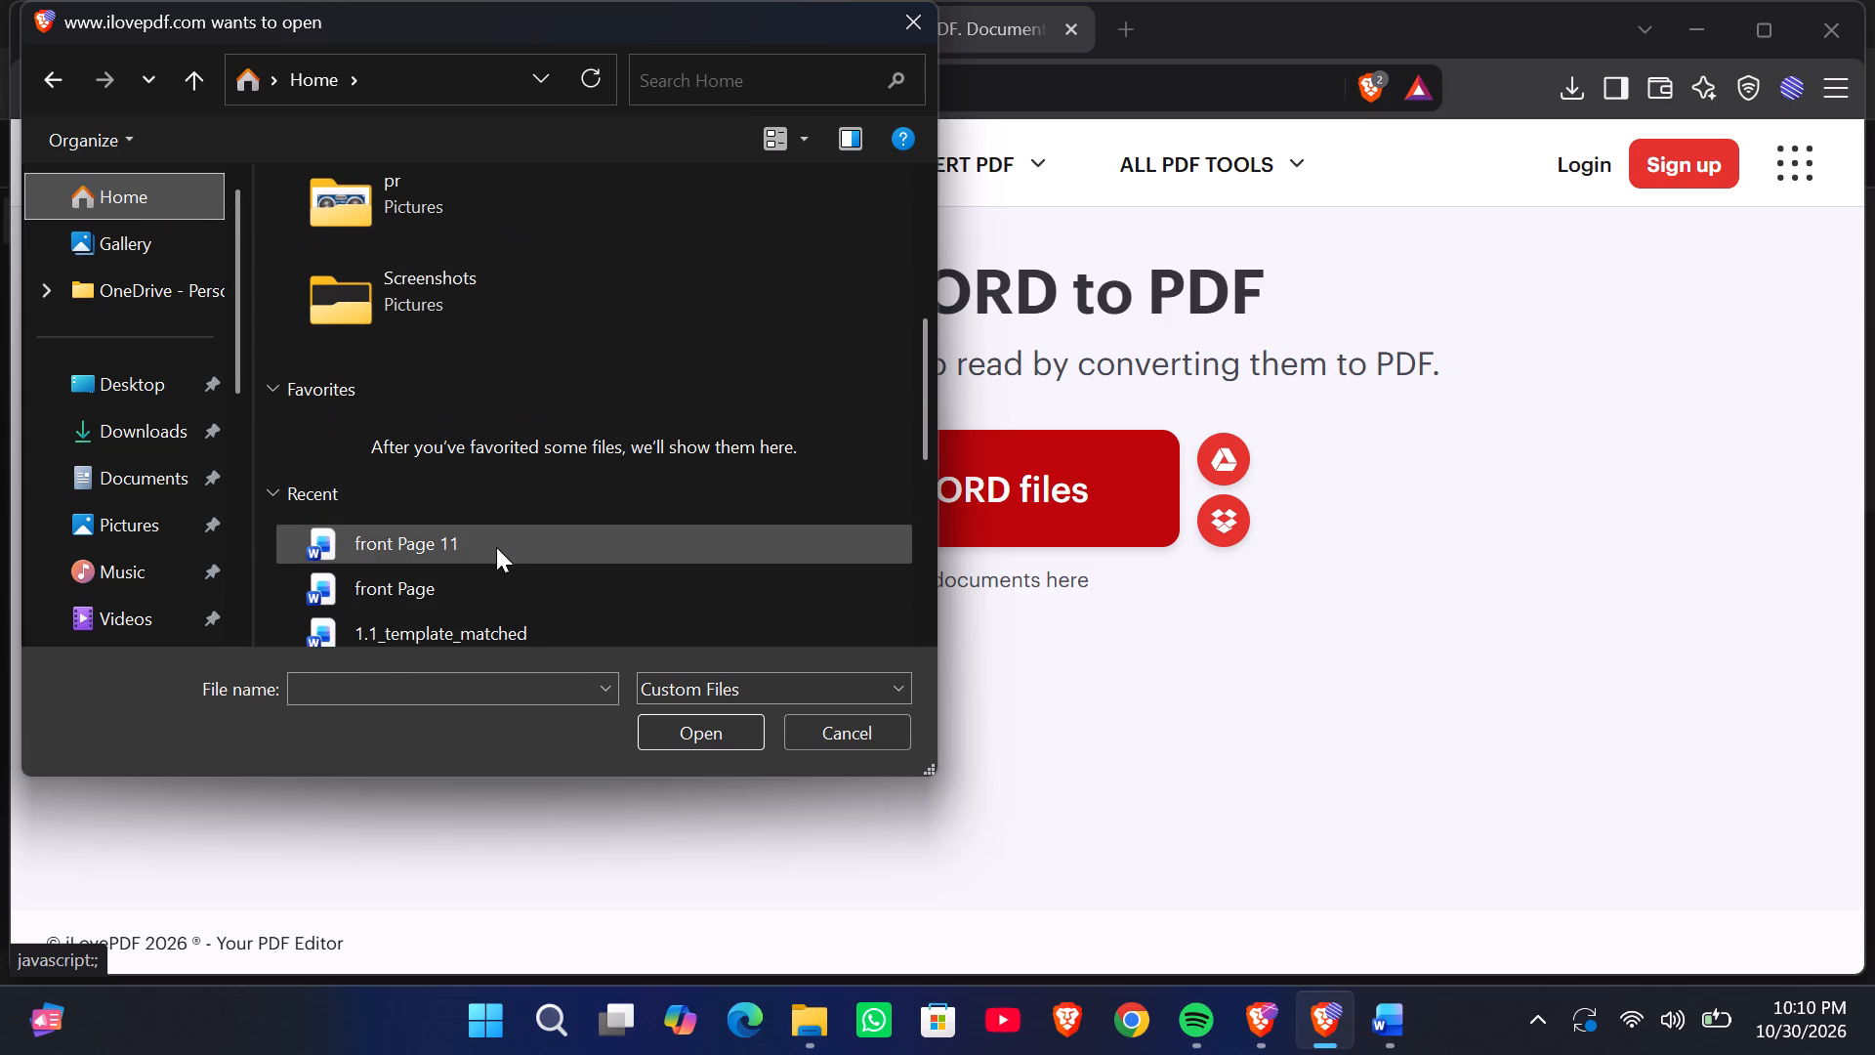
pyautogui.click(496, 547)
pyautogui.click(699, 733)
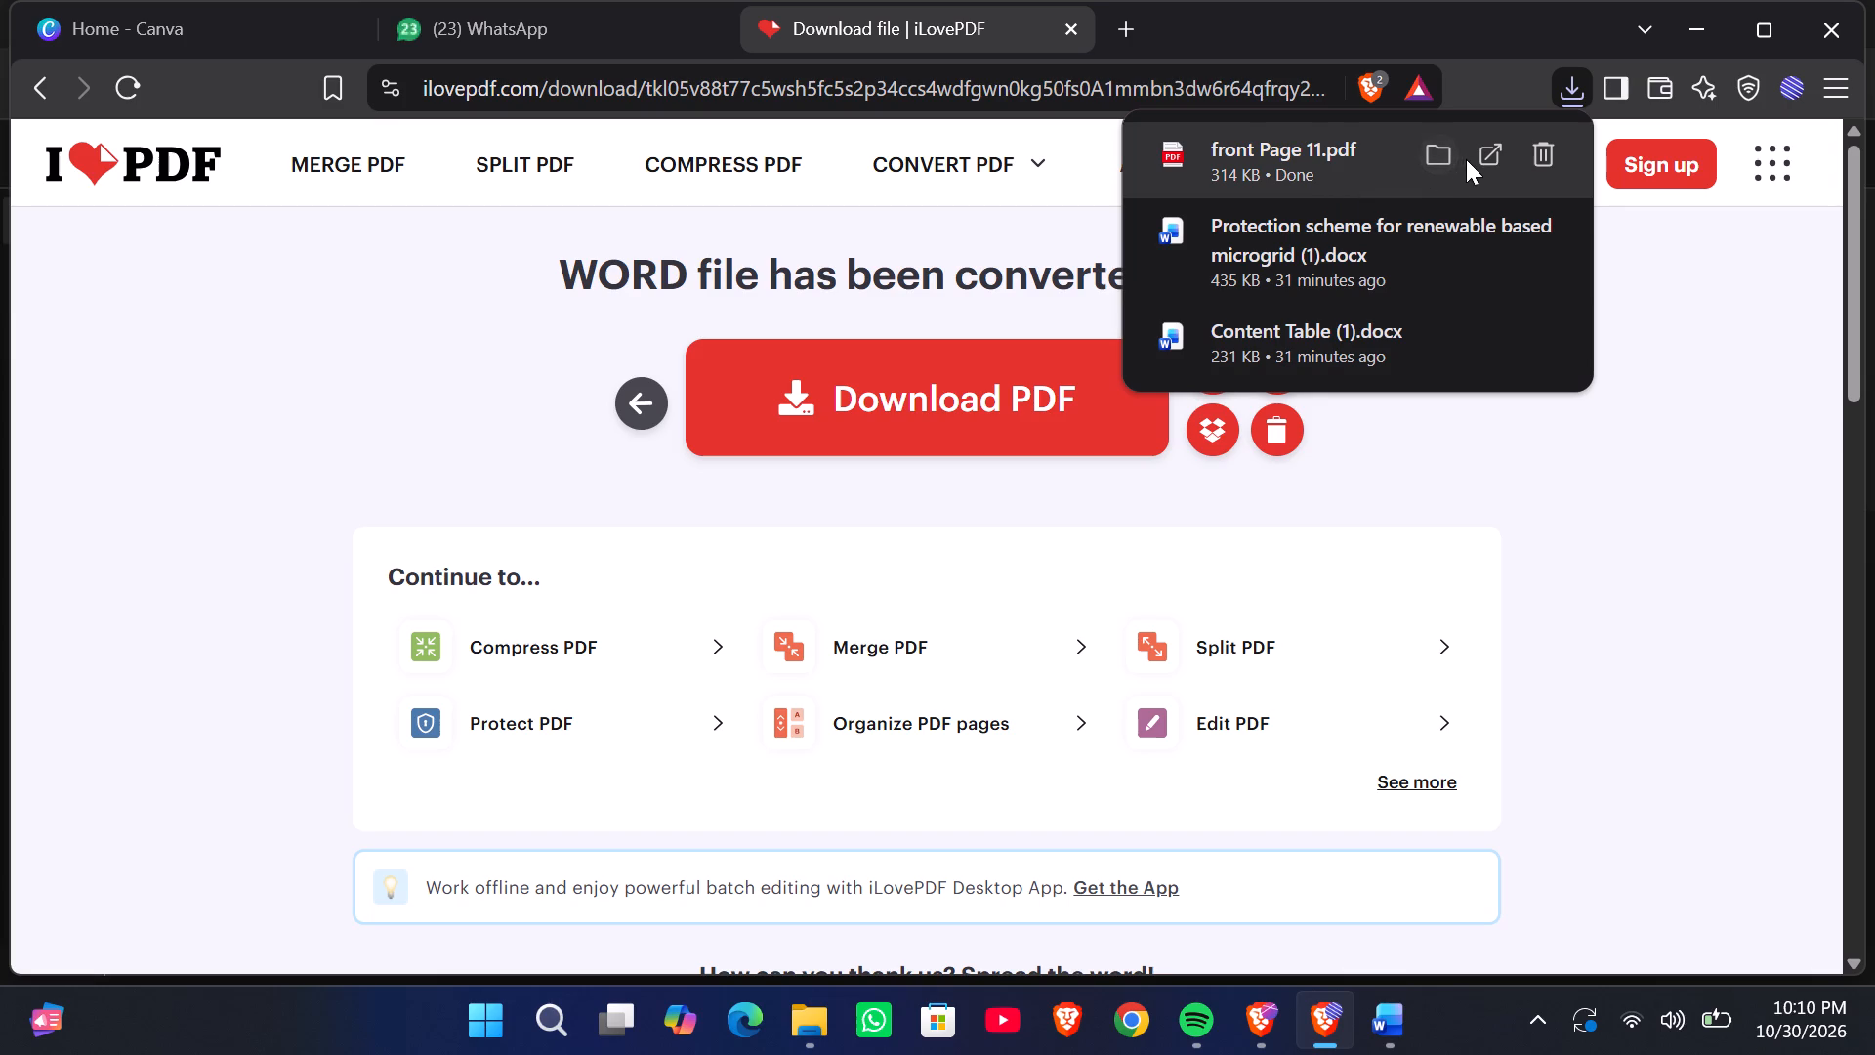
# Open the downloaded front Page 11 PDF and review its pages from the cover through to the last page.
pyautogui.click(1493, 158)
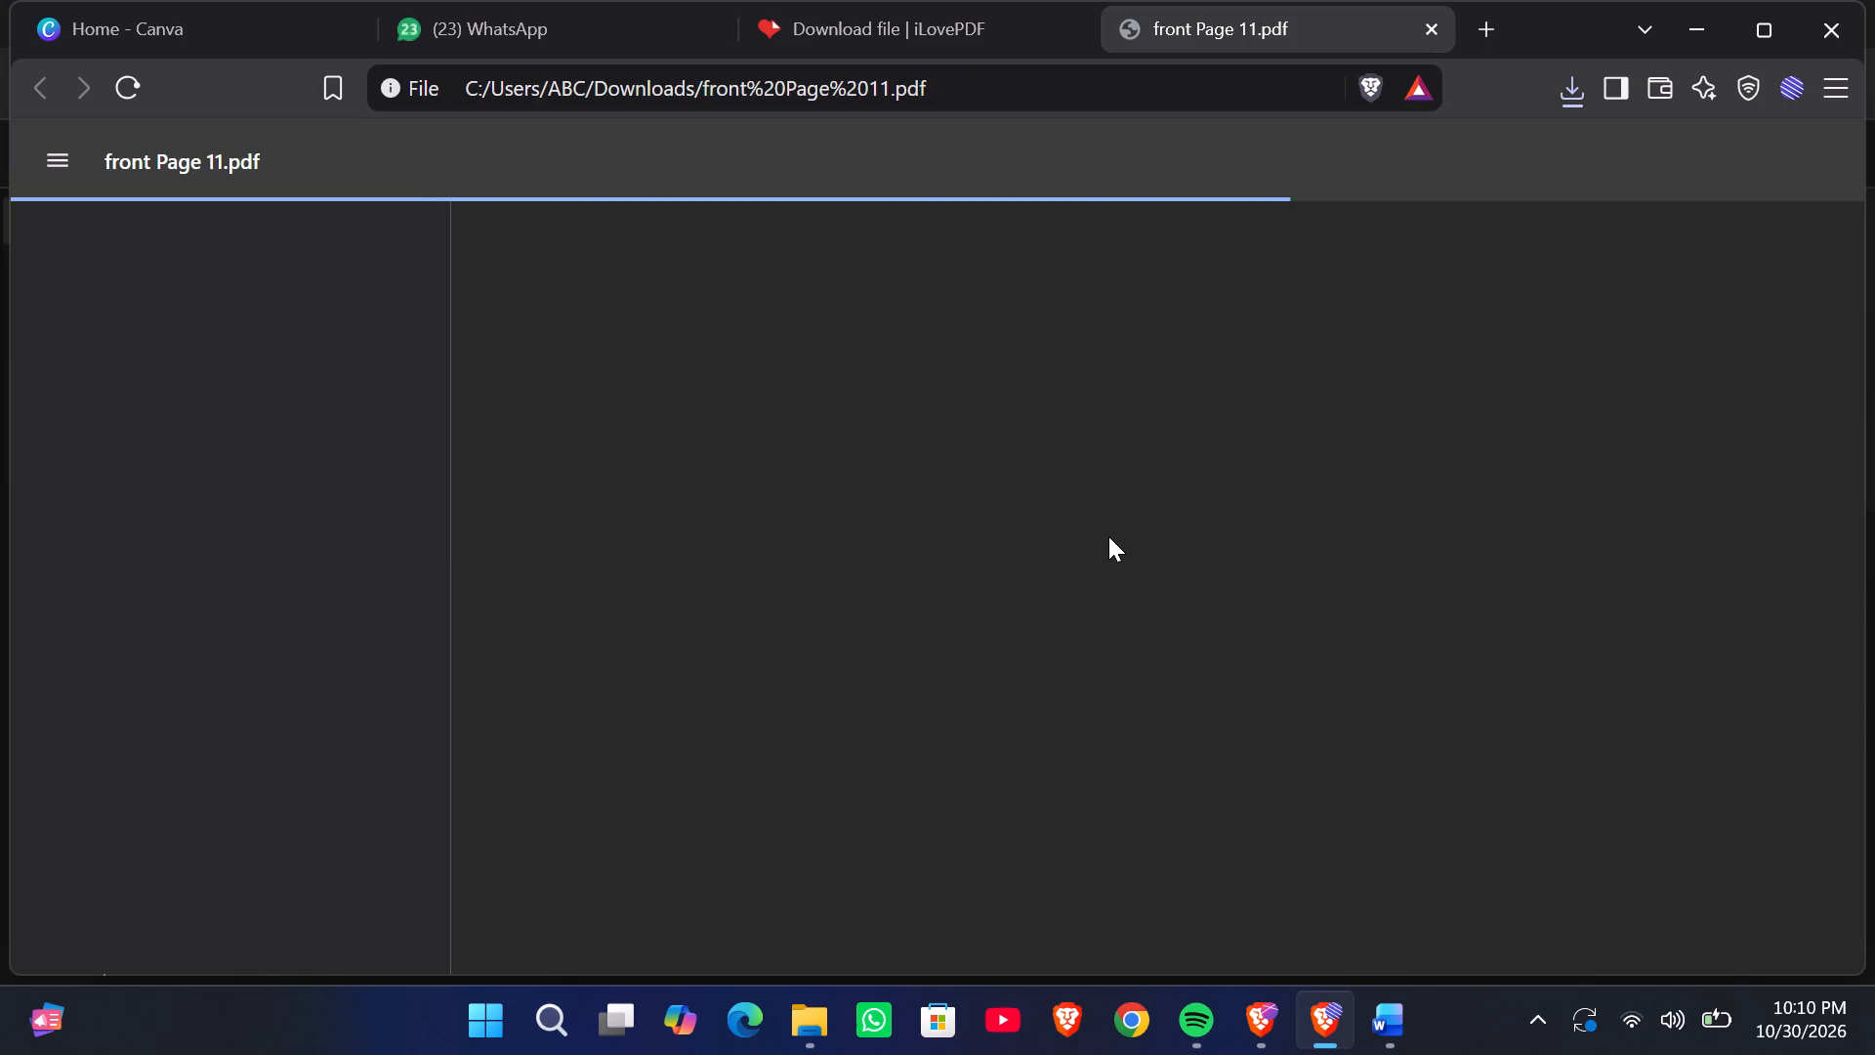
pyautogui.scroll(-1, 1108, 536)
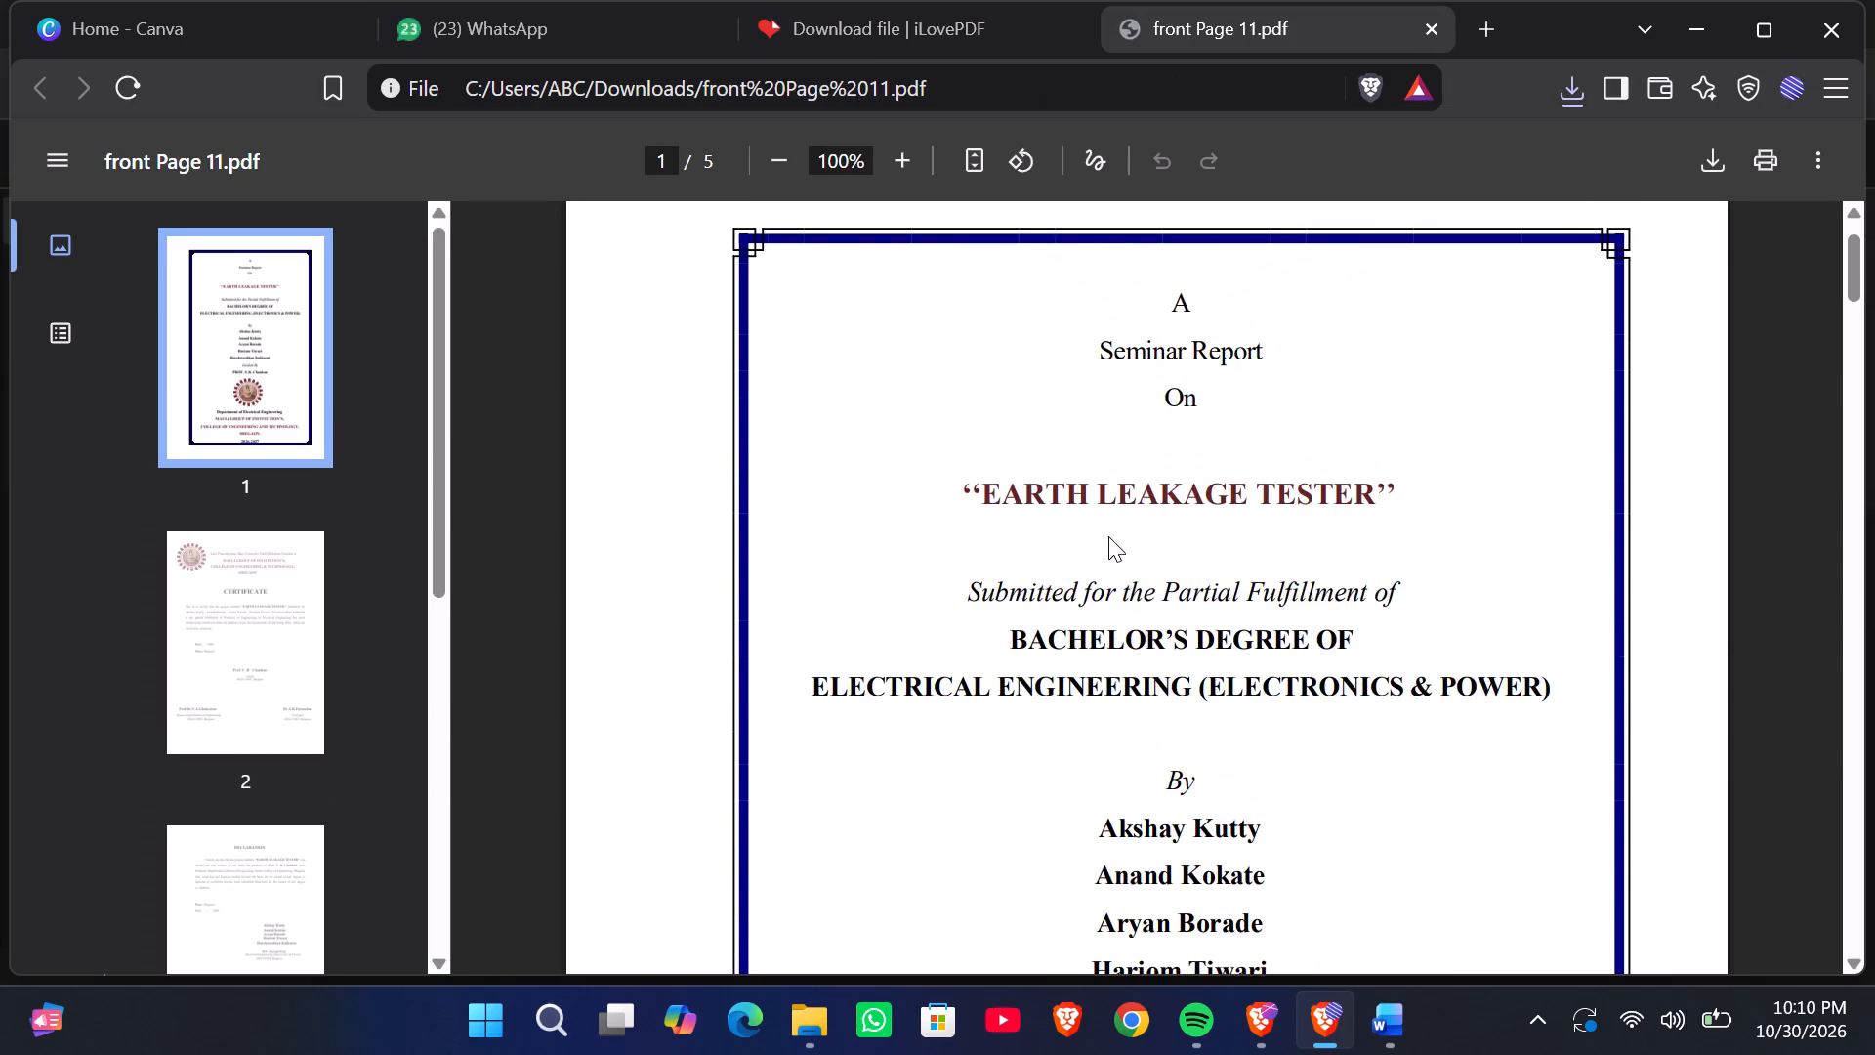
pyautogui.scroll(-3, 1108, 536)
pyautogui.scroll(1, 1108, 536)
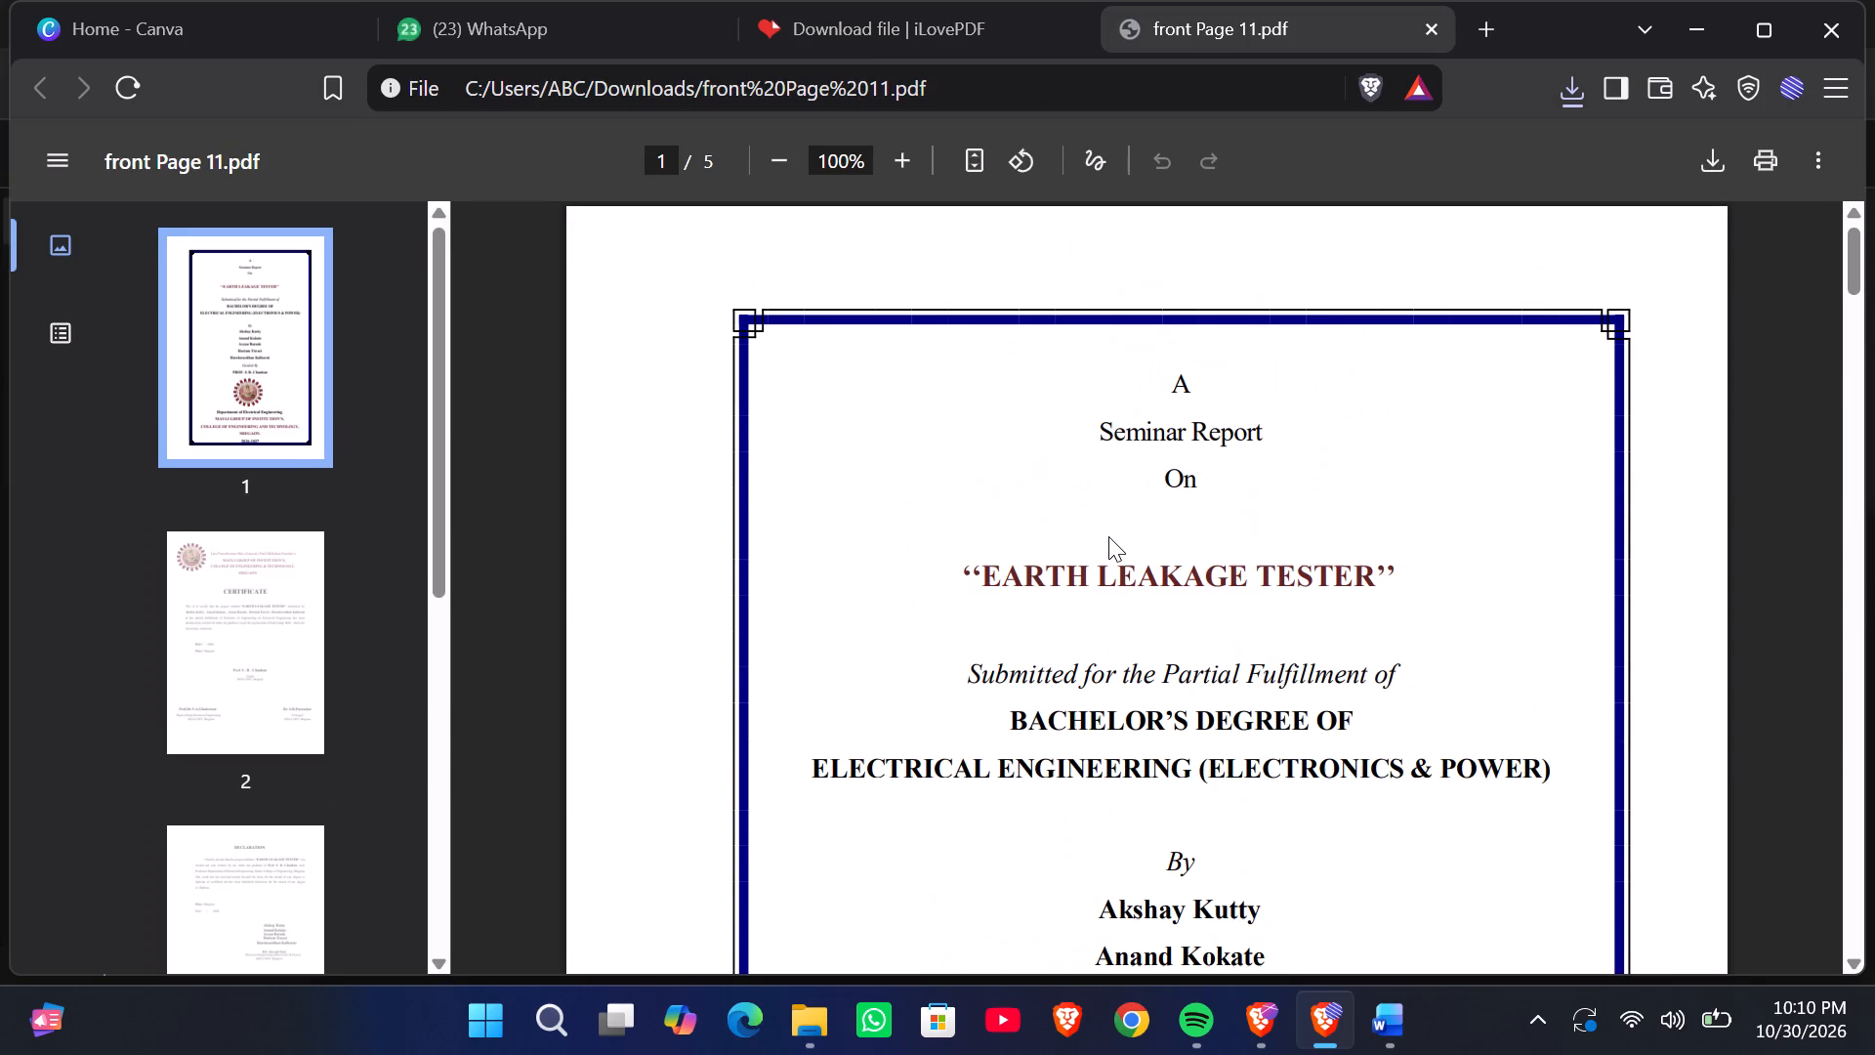
pyautogui.scroll(-5, 1108, 536)
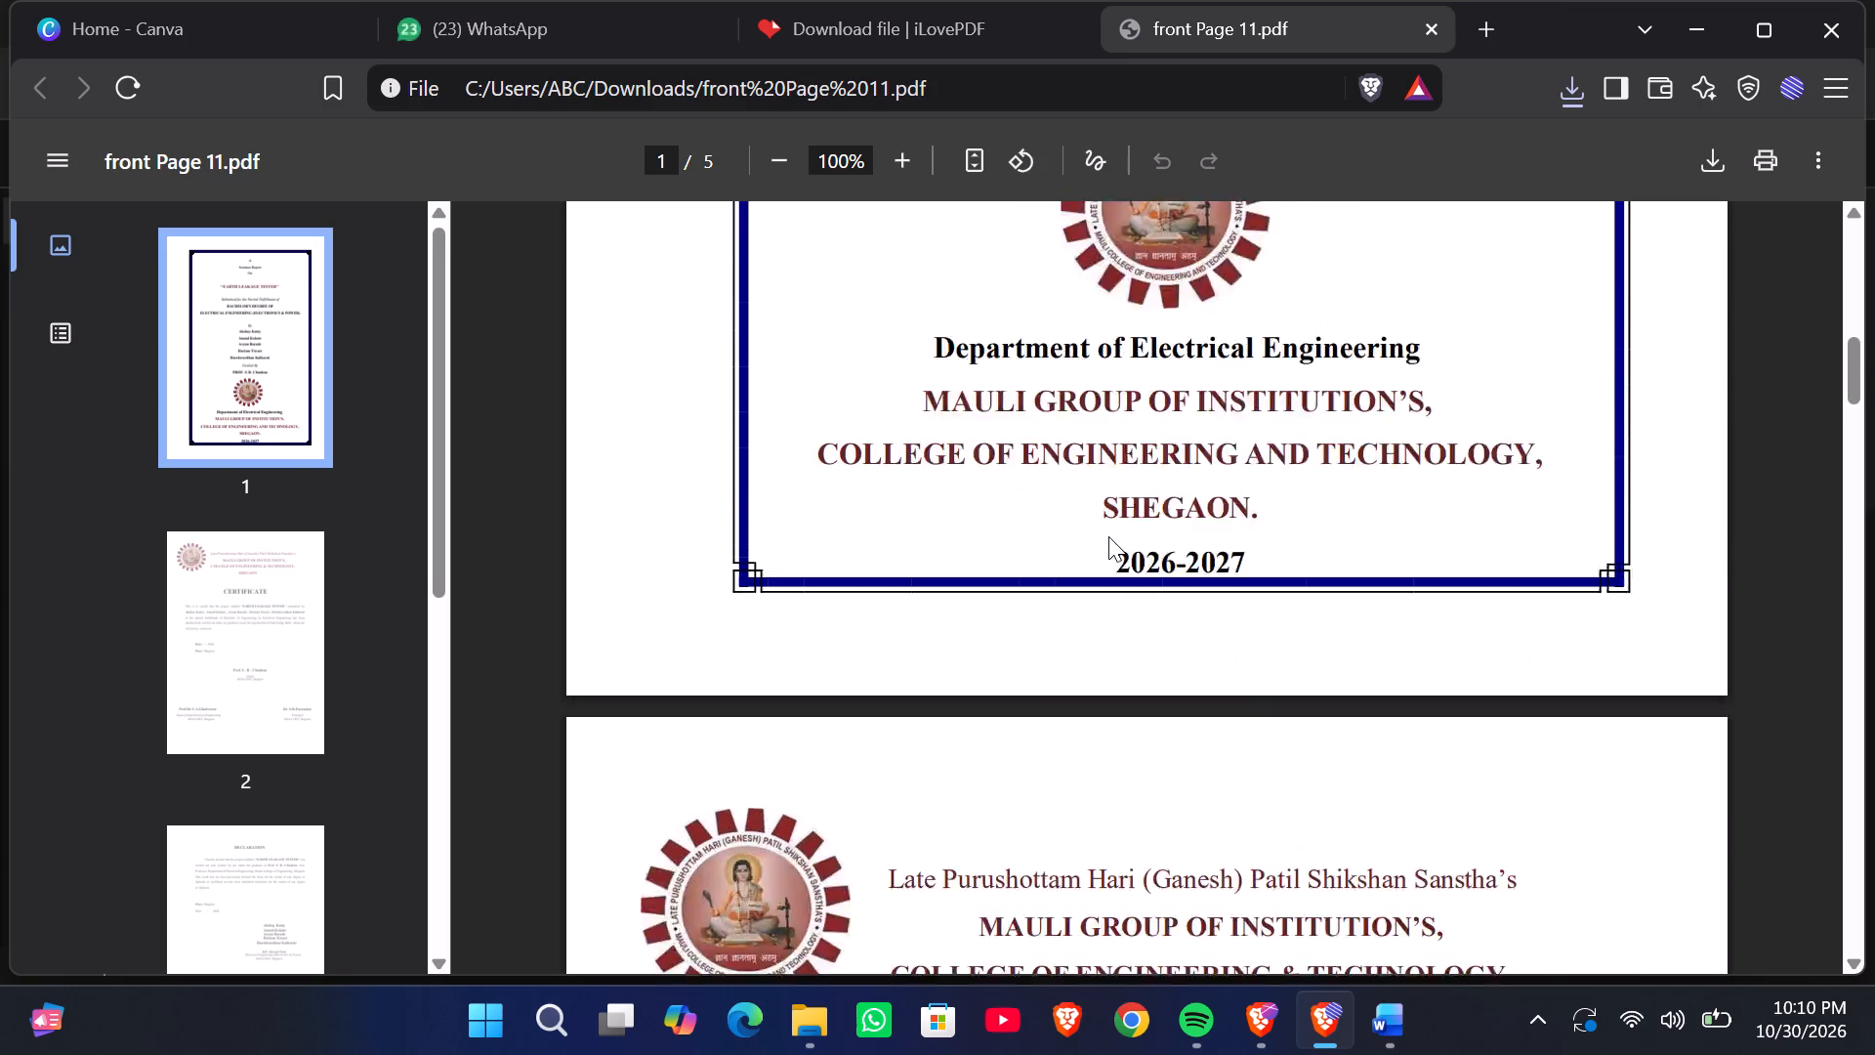
pyautogui.hscroll(1, 1108, 536)
pyautogui.scroll(-5, 1108, 536)
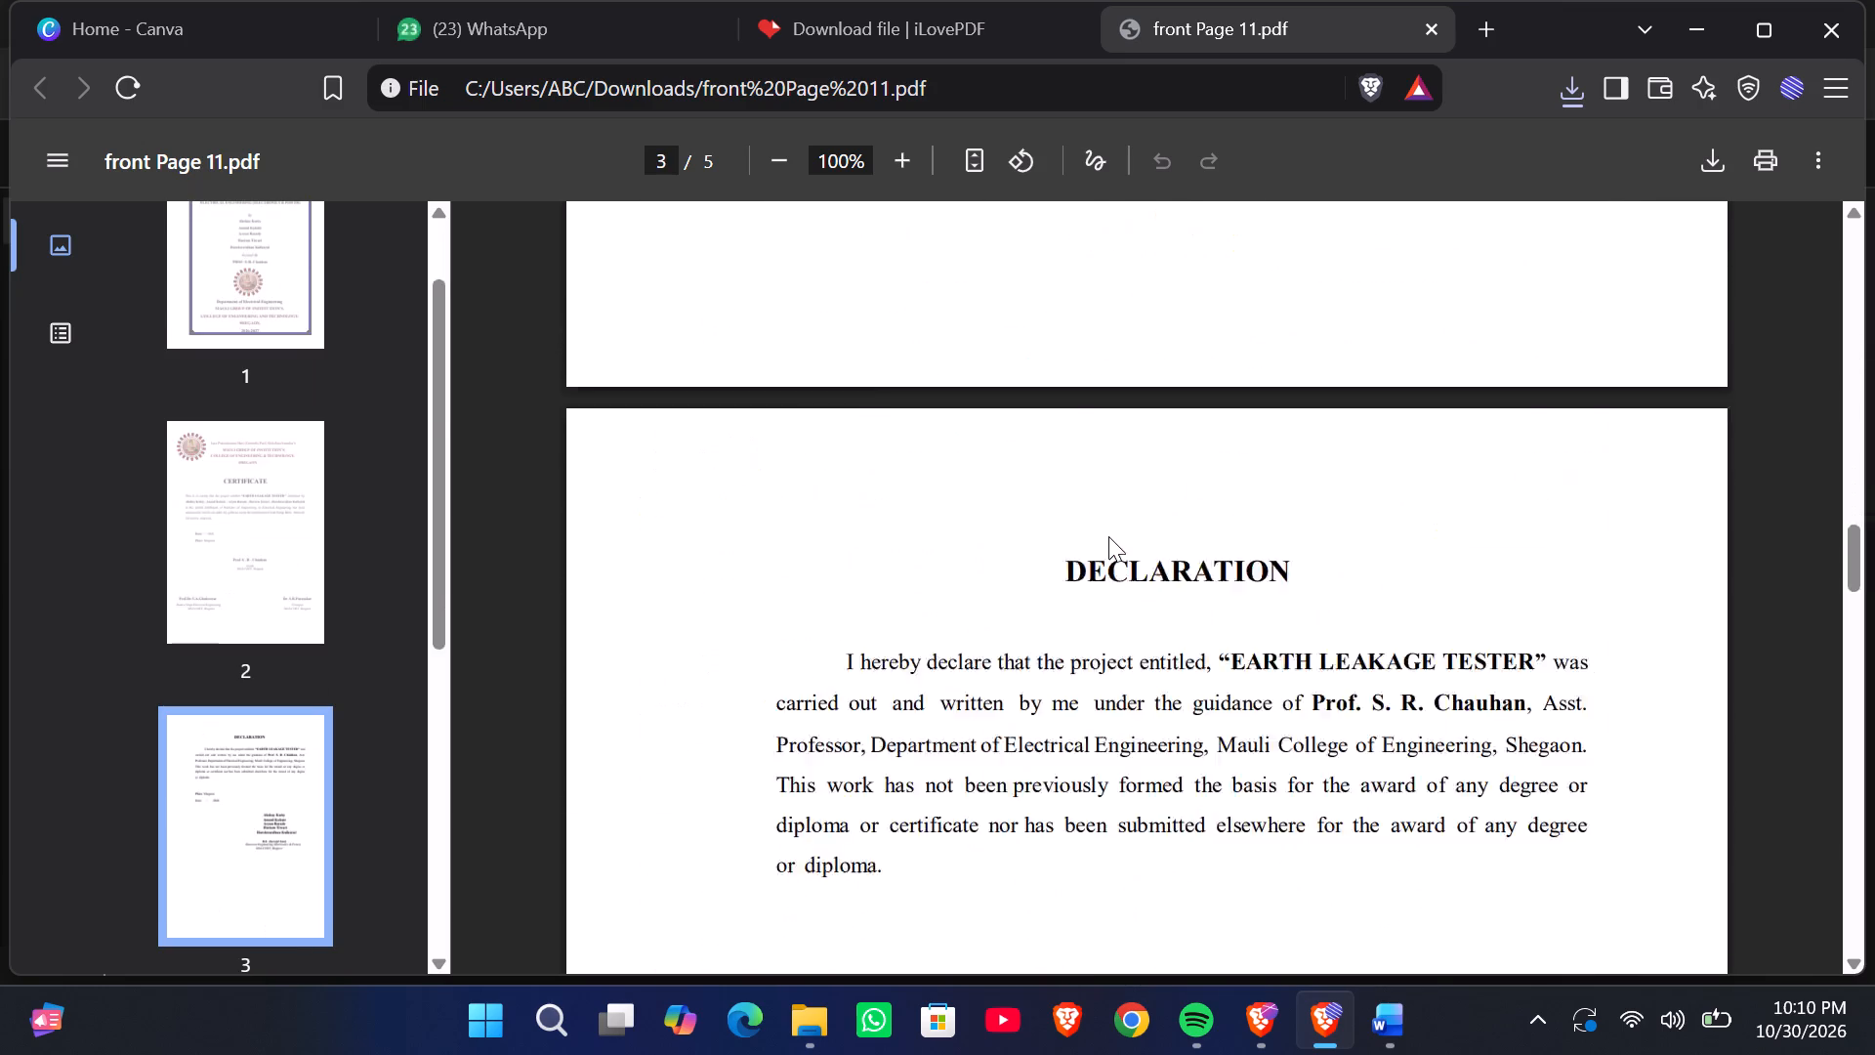
pyautogui.scroll(-4, 1108, 536)
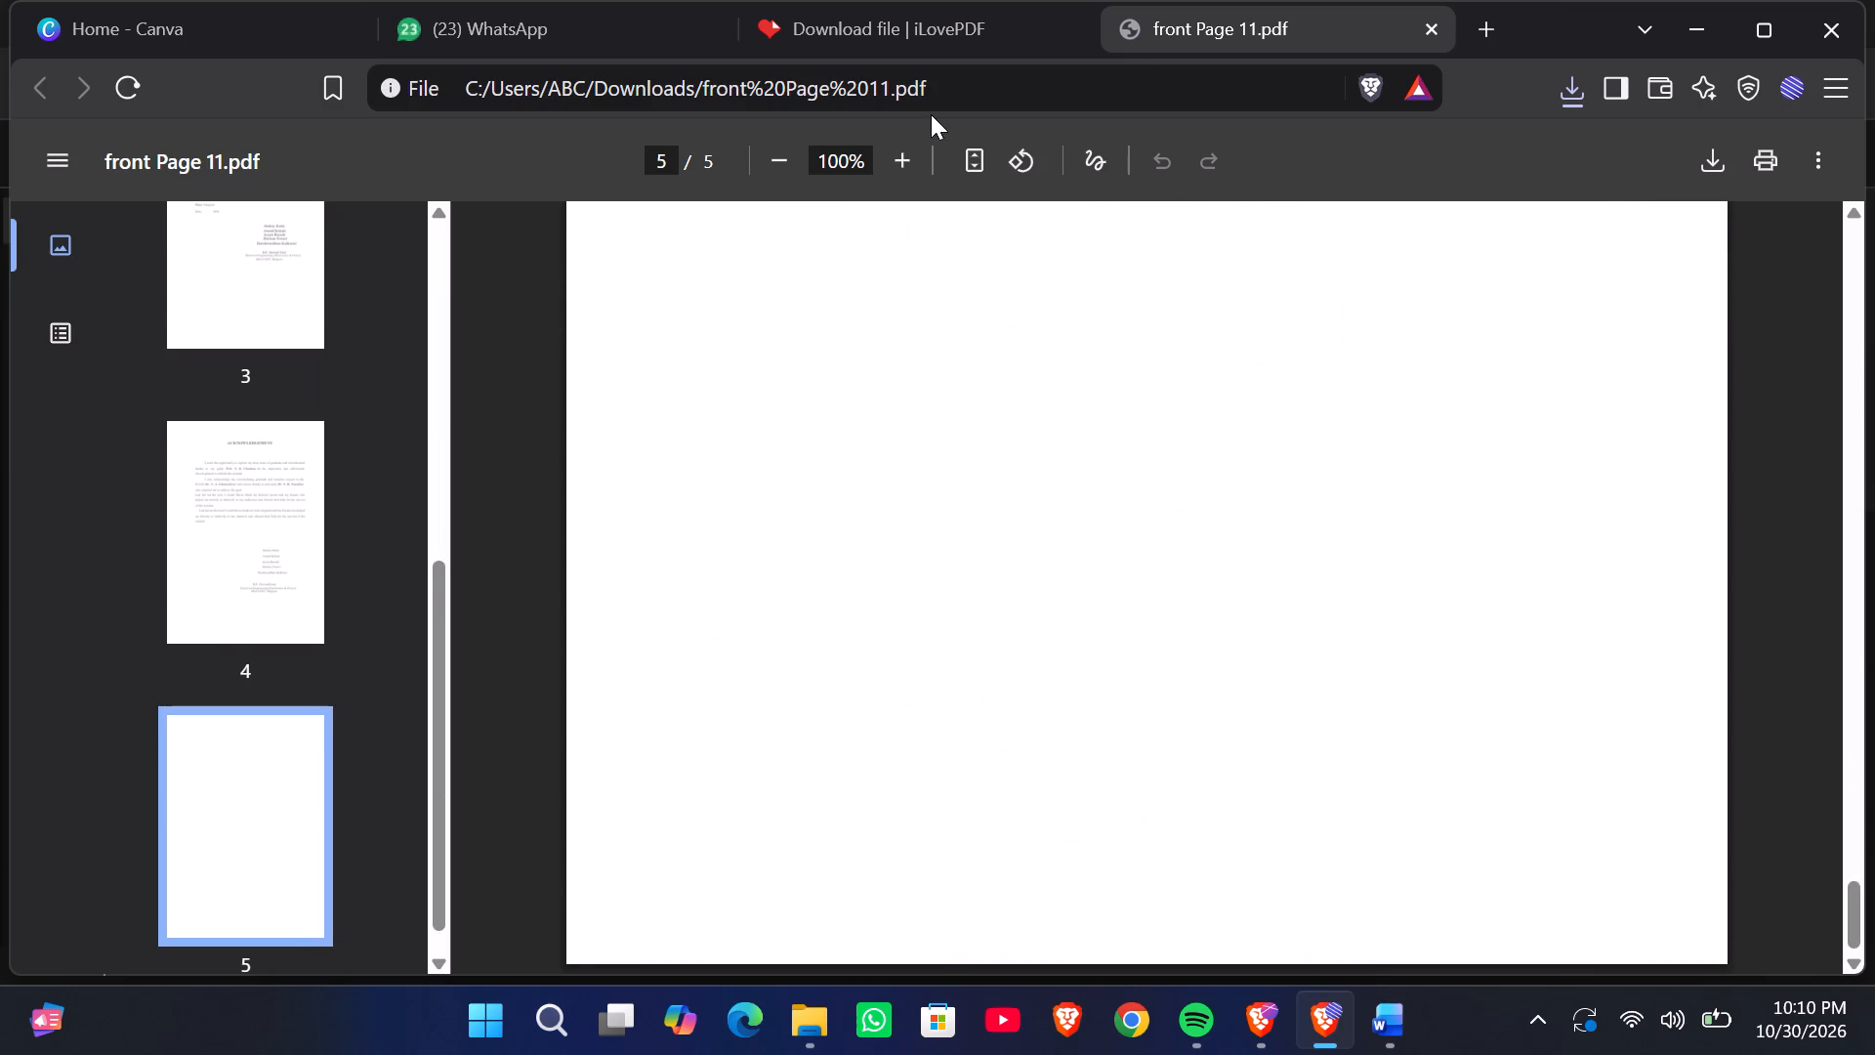
# Search the web for "remove pages from pdf" and open iLovePDF's Remove pages tool.
pyautogui.click(736, 100)
pyautogui.write('re')
pyautogui.write('move pages from pdf')
pyautogui.press('Return')
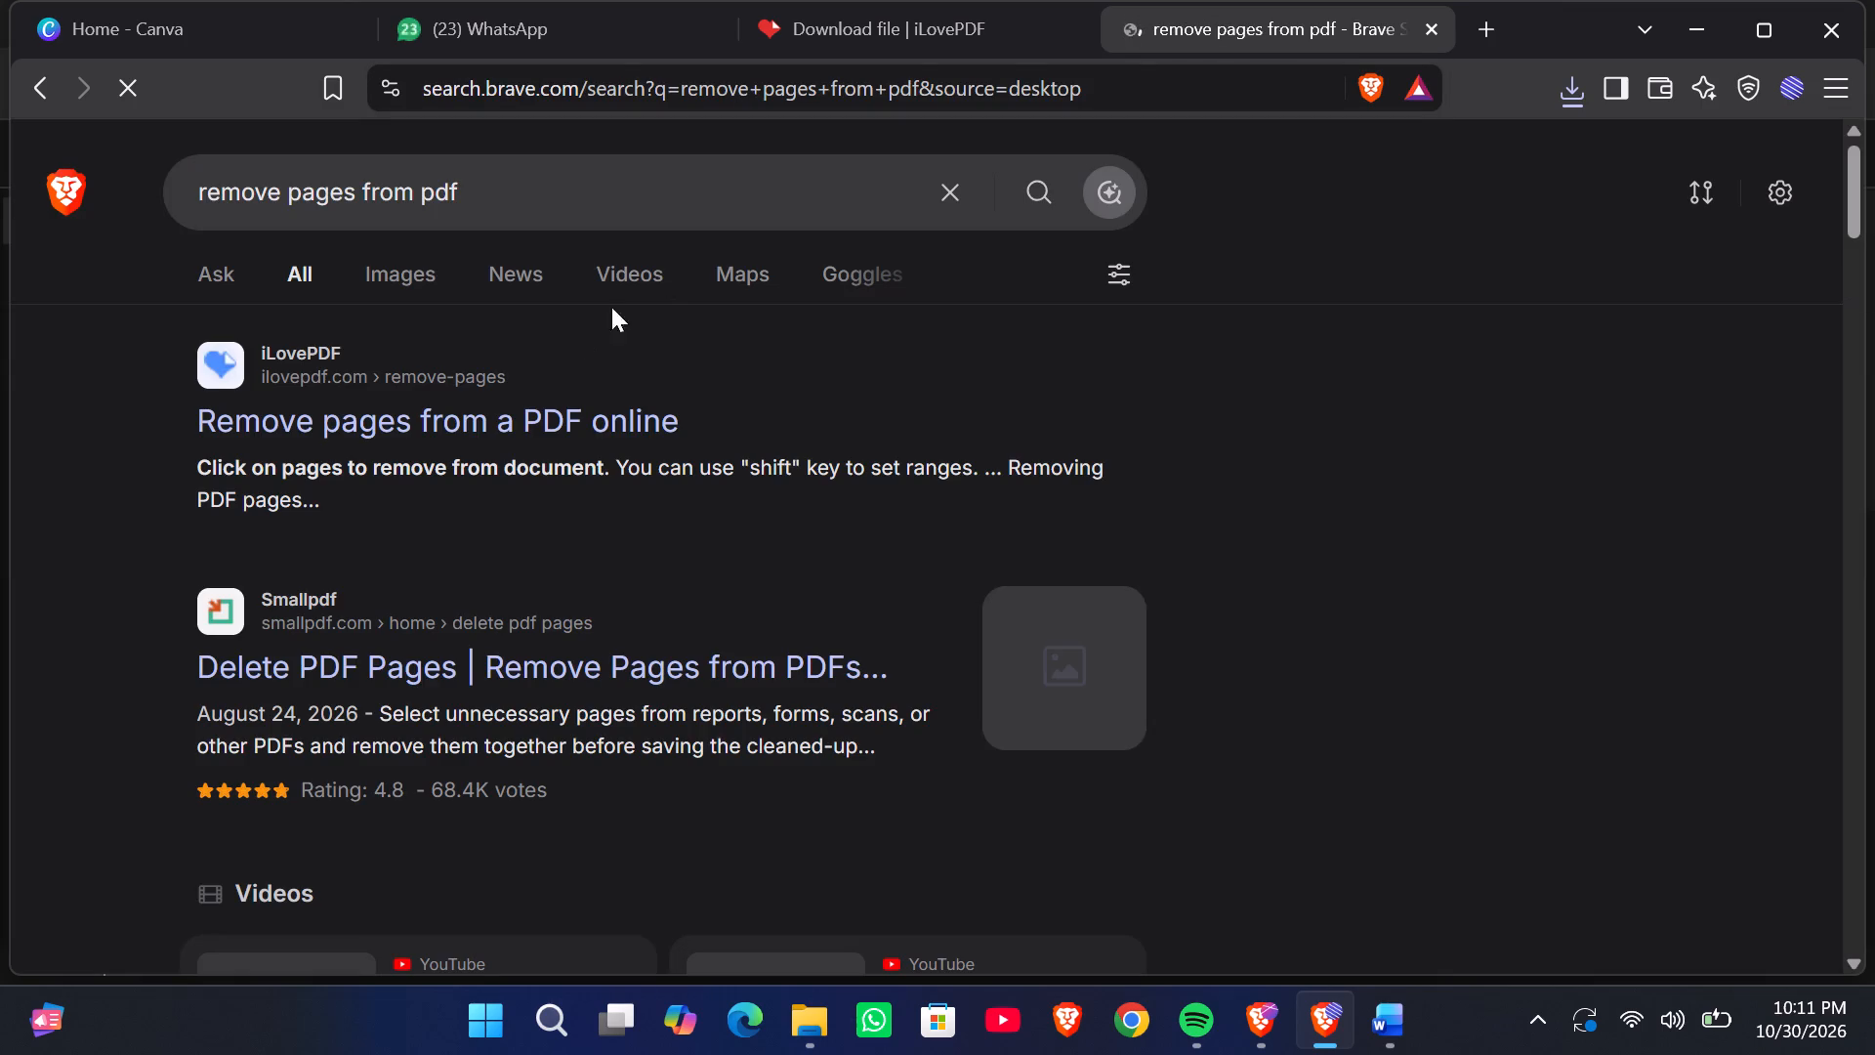
pyautogui.click(506, 358)
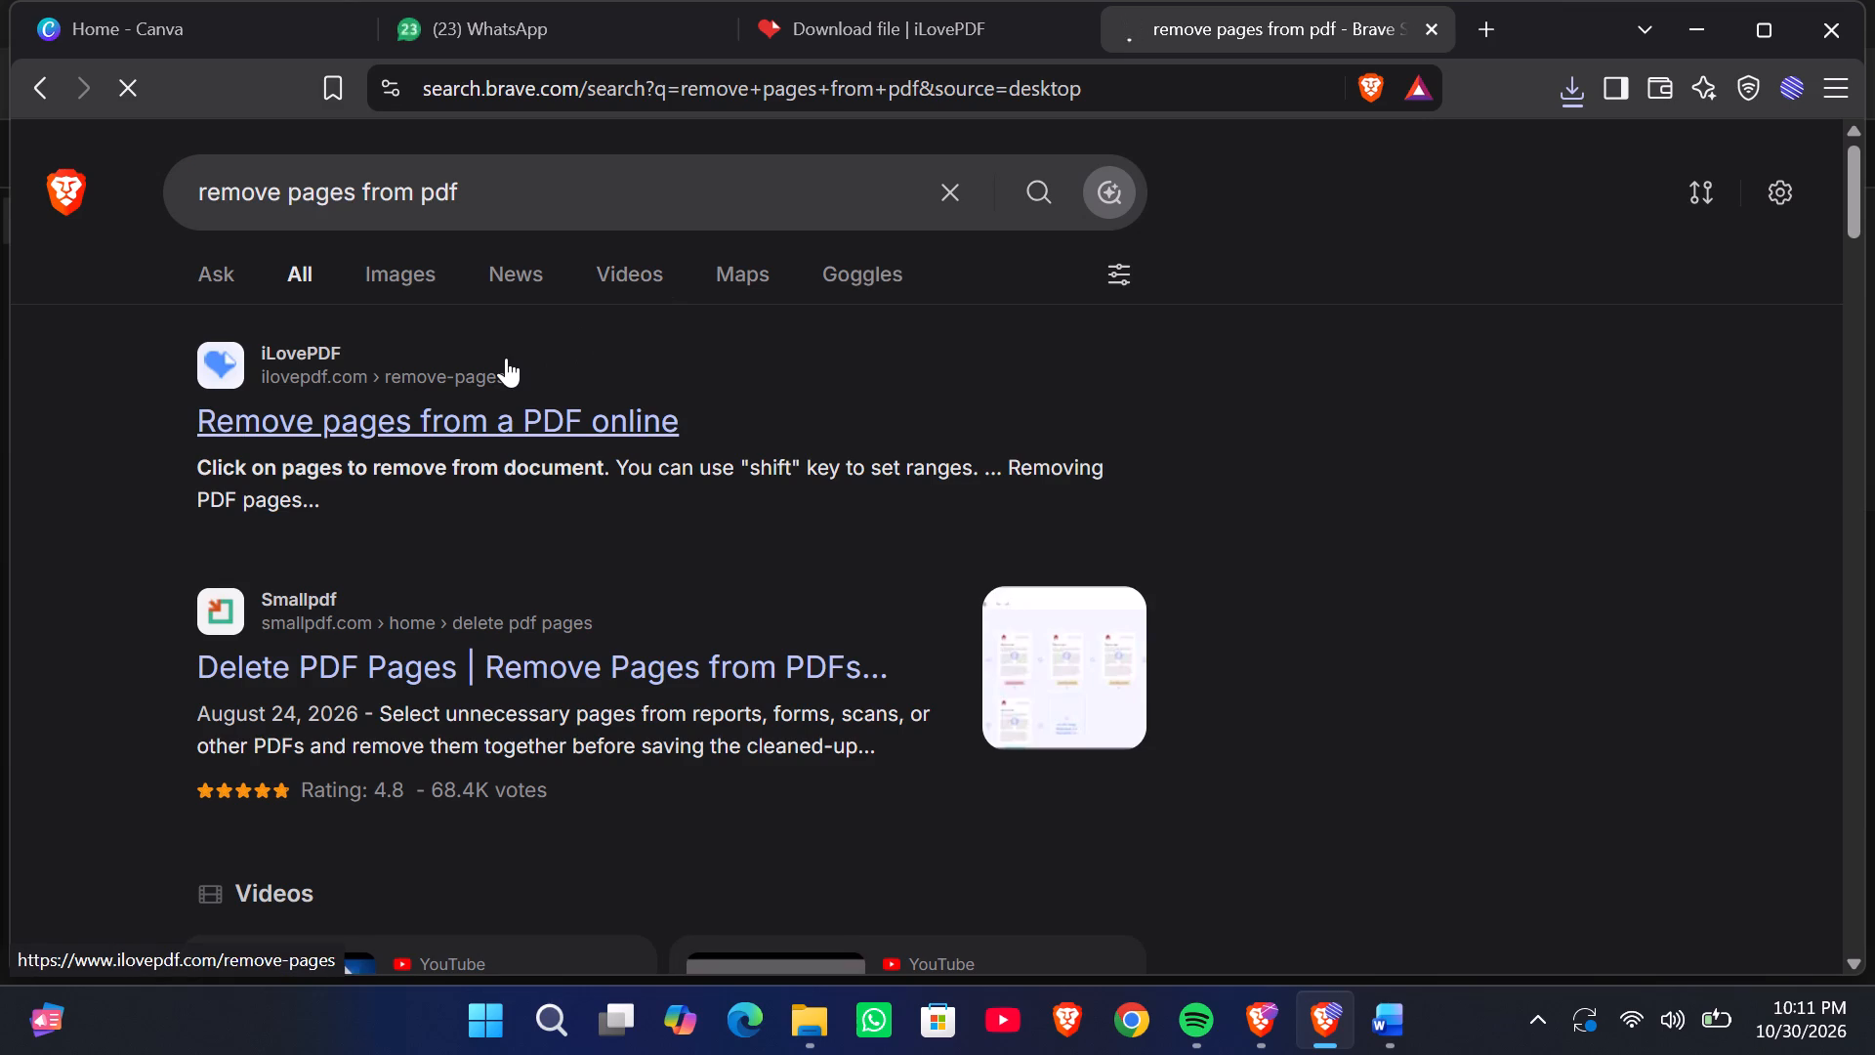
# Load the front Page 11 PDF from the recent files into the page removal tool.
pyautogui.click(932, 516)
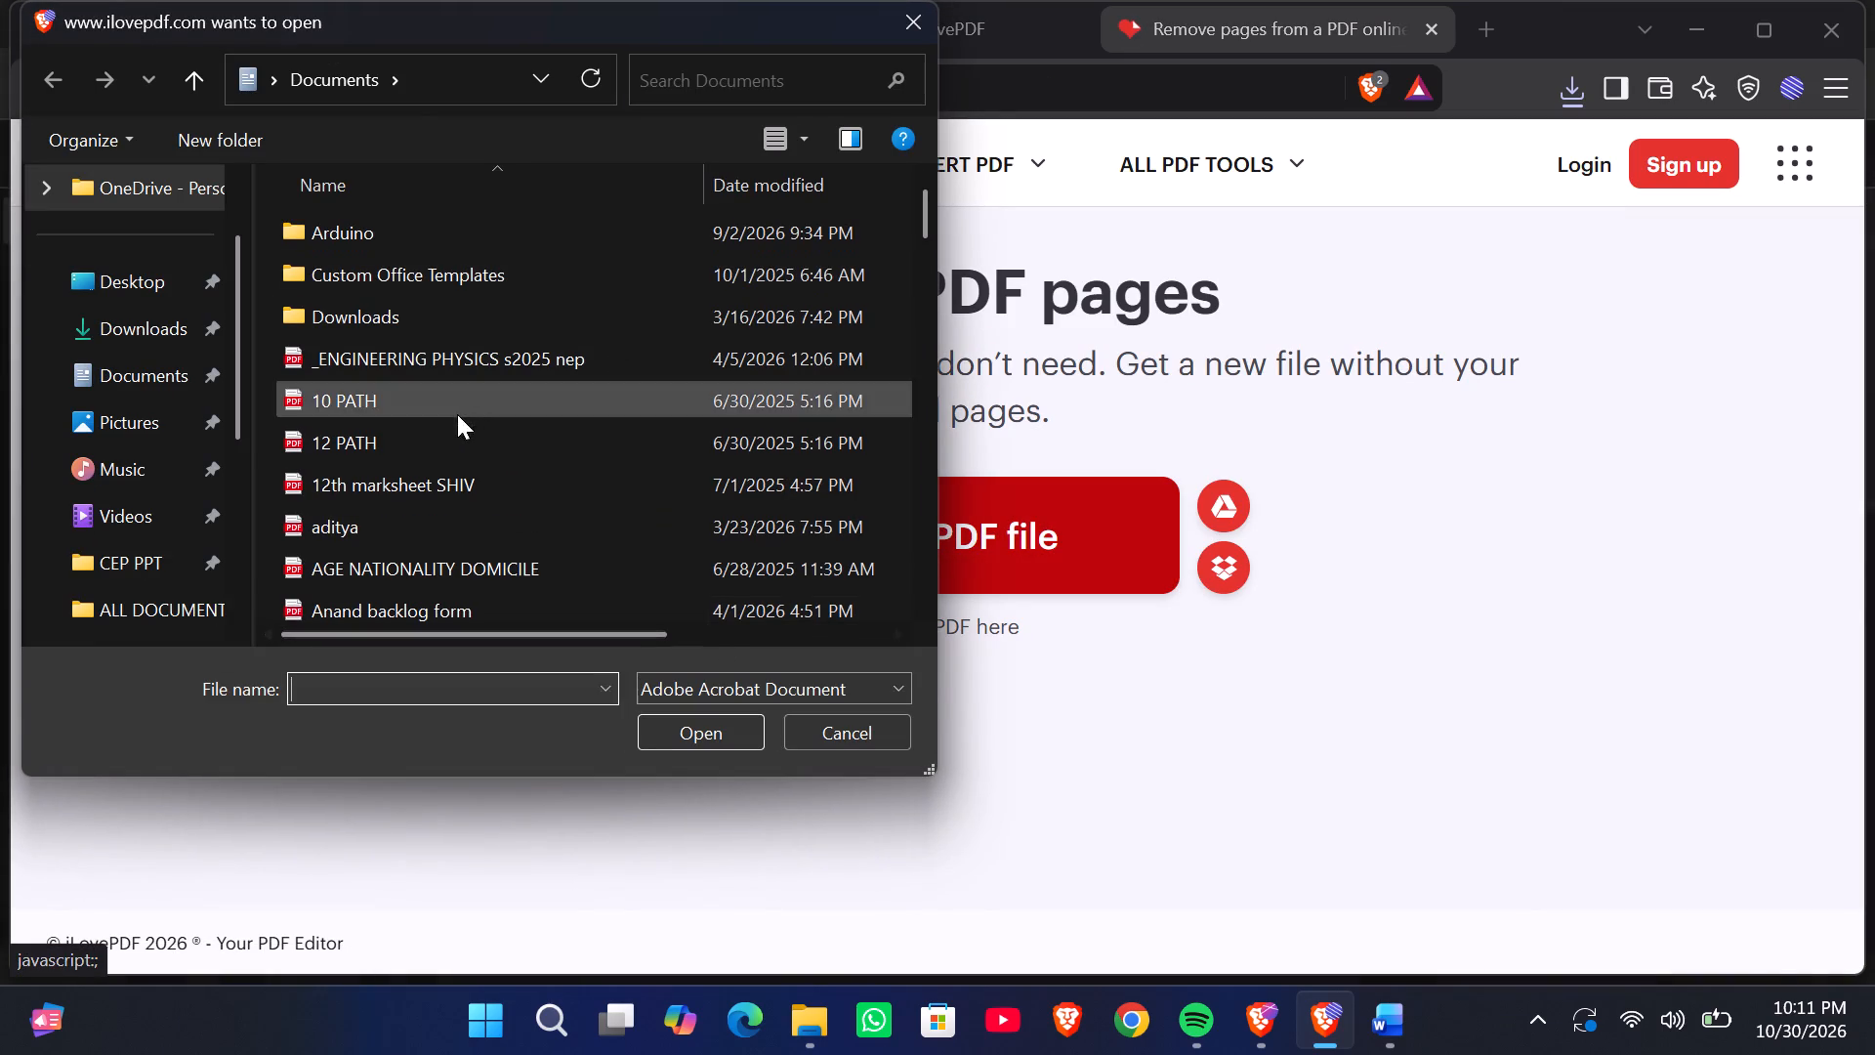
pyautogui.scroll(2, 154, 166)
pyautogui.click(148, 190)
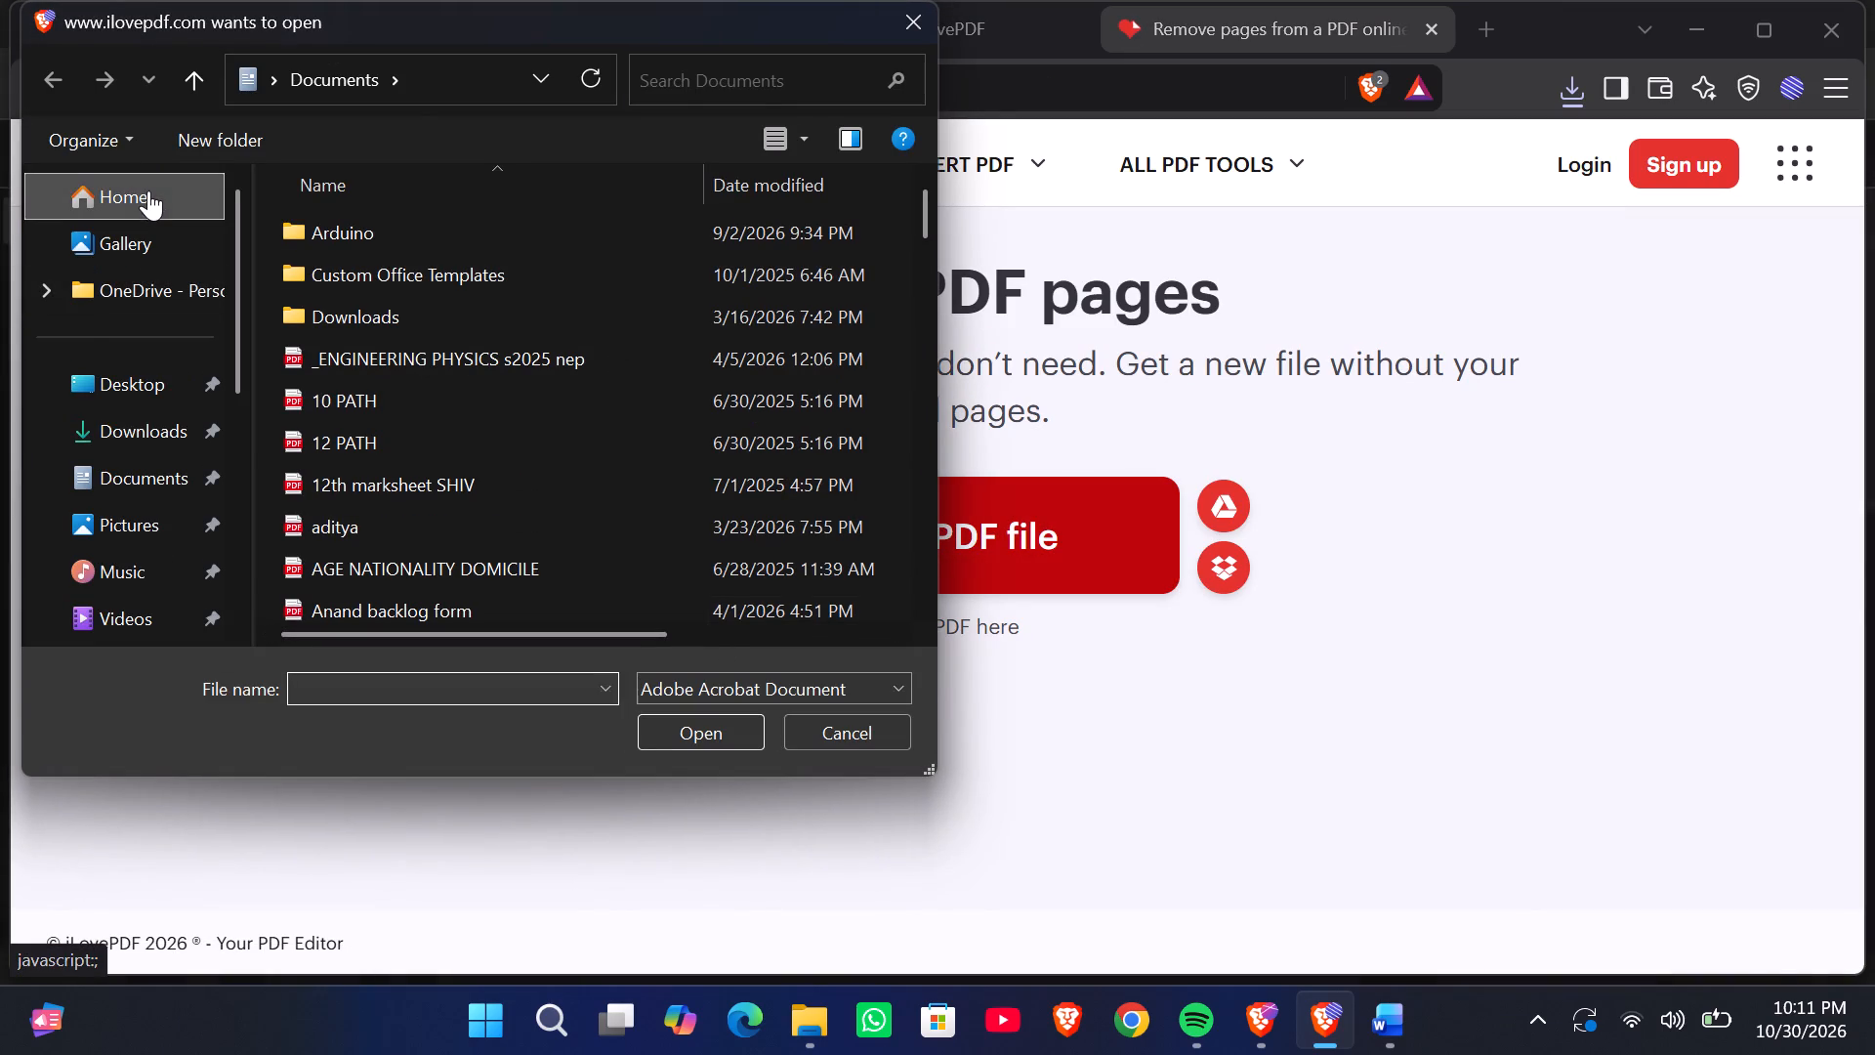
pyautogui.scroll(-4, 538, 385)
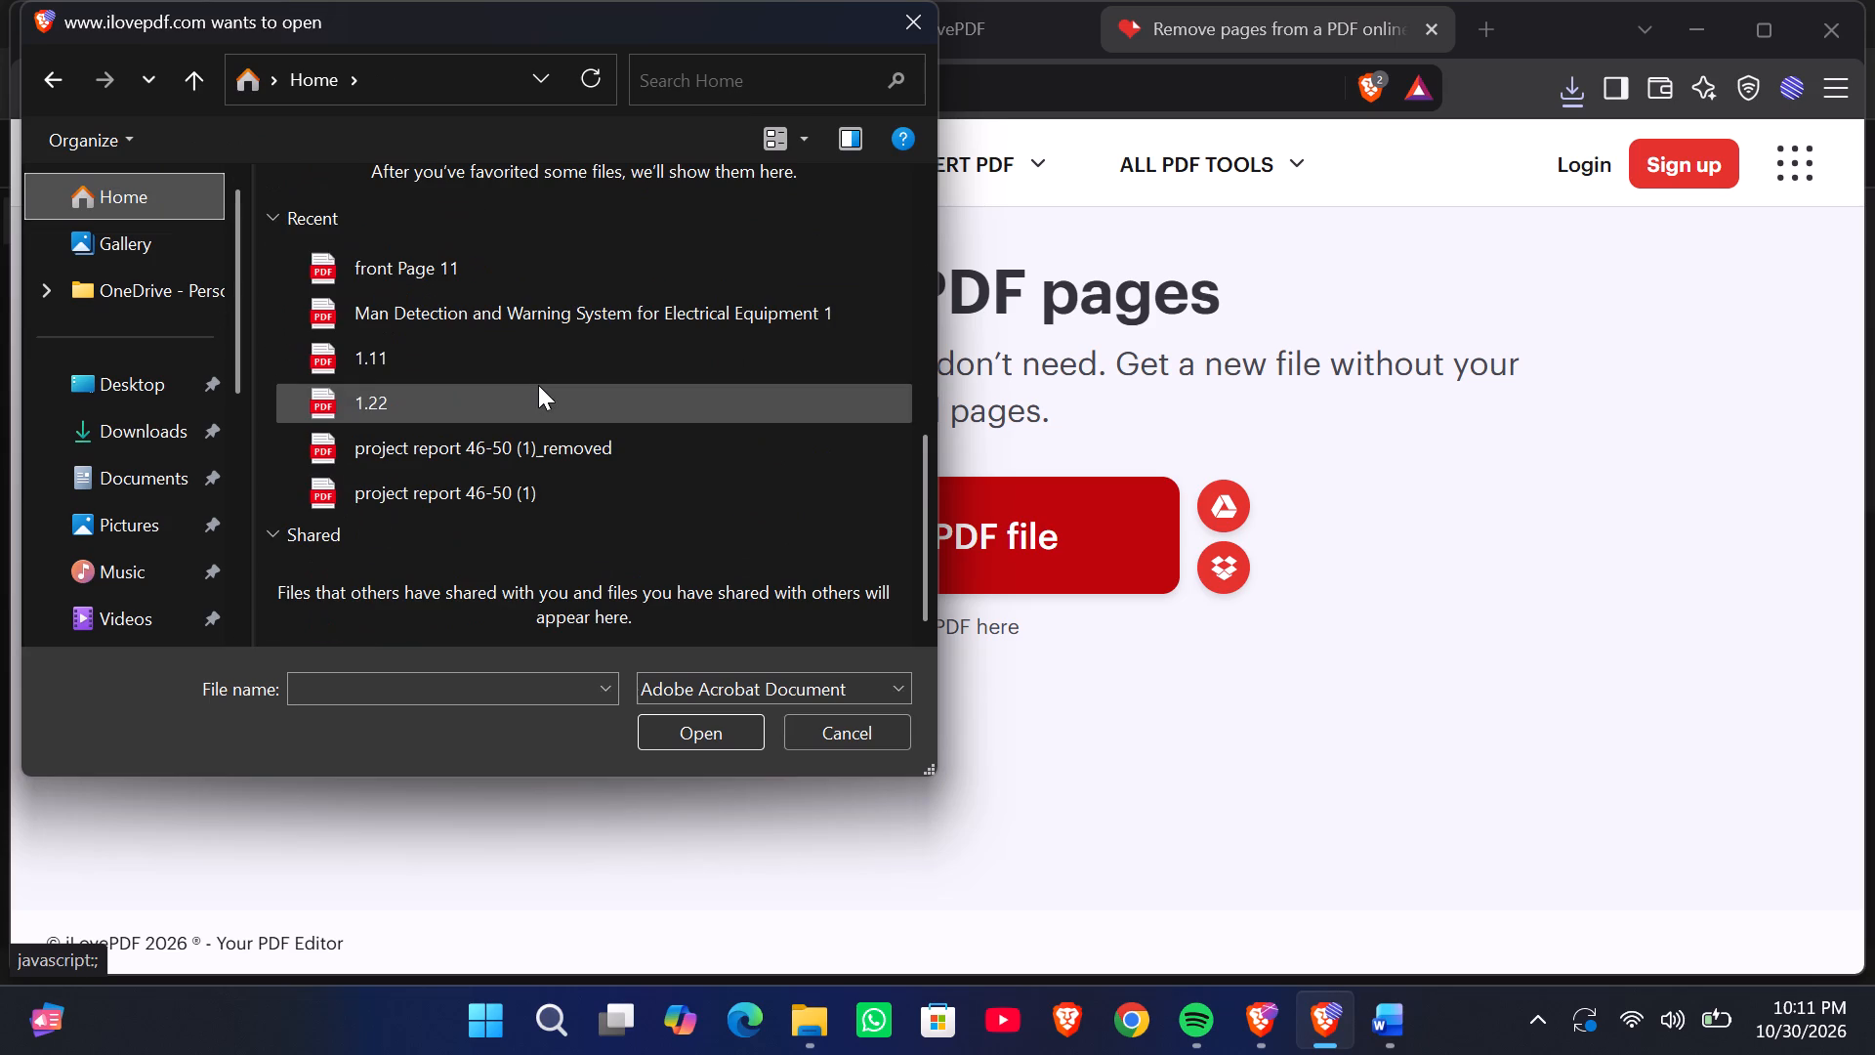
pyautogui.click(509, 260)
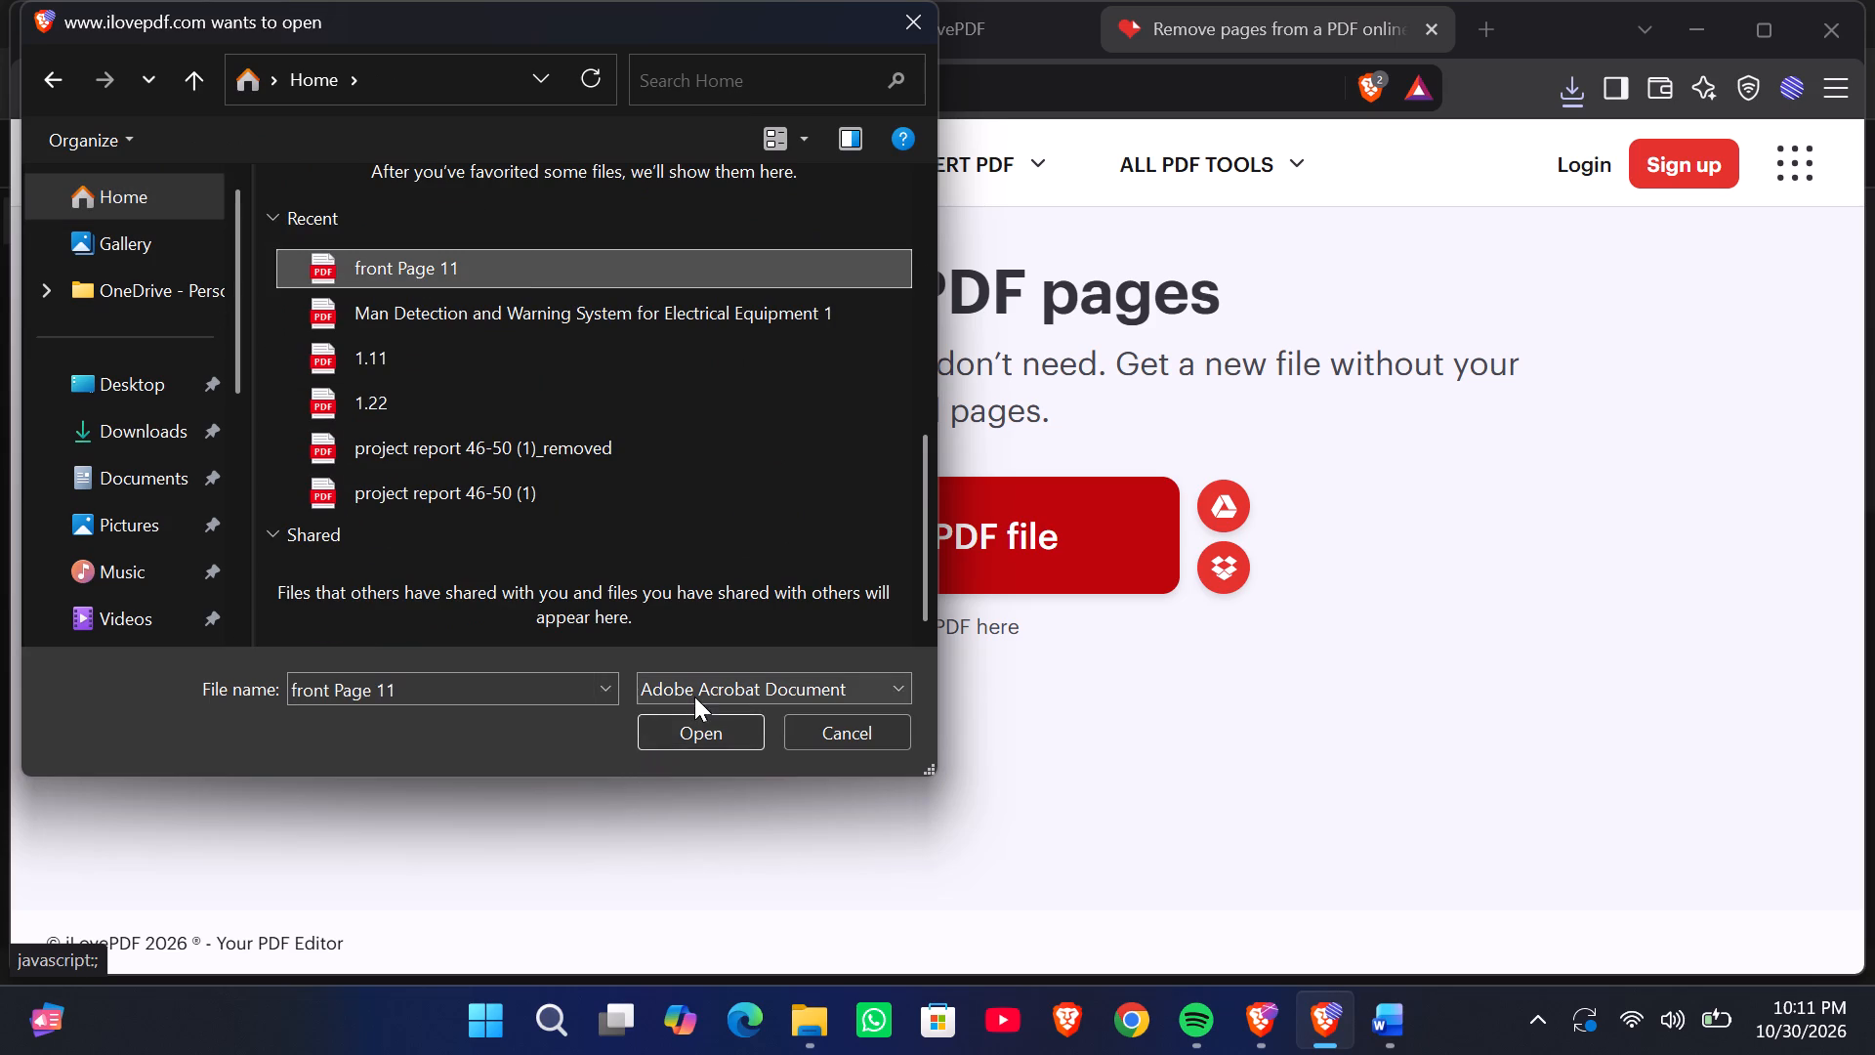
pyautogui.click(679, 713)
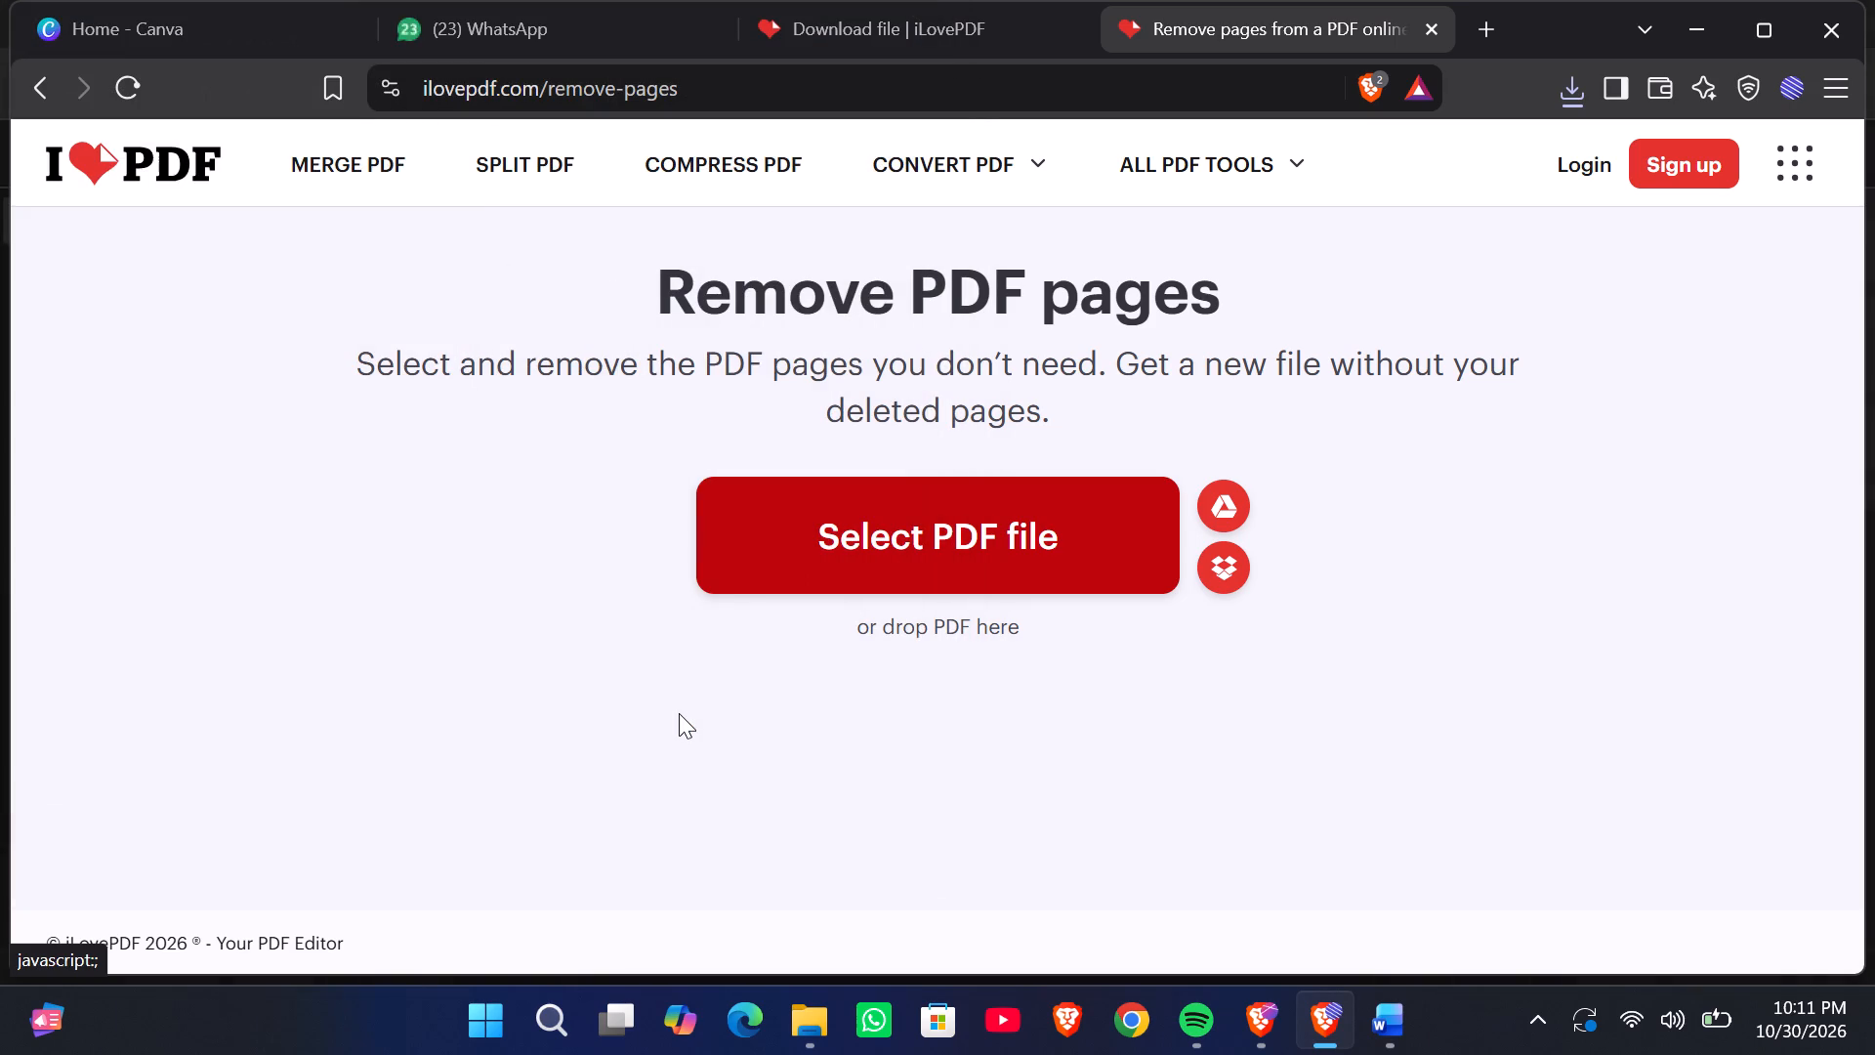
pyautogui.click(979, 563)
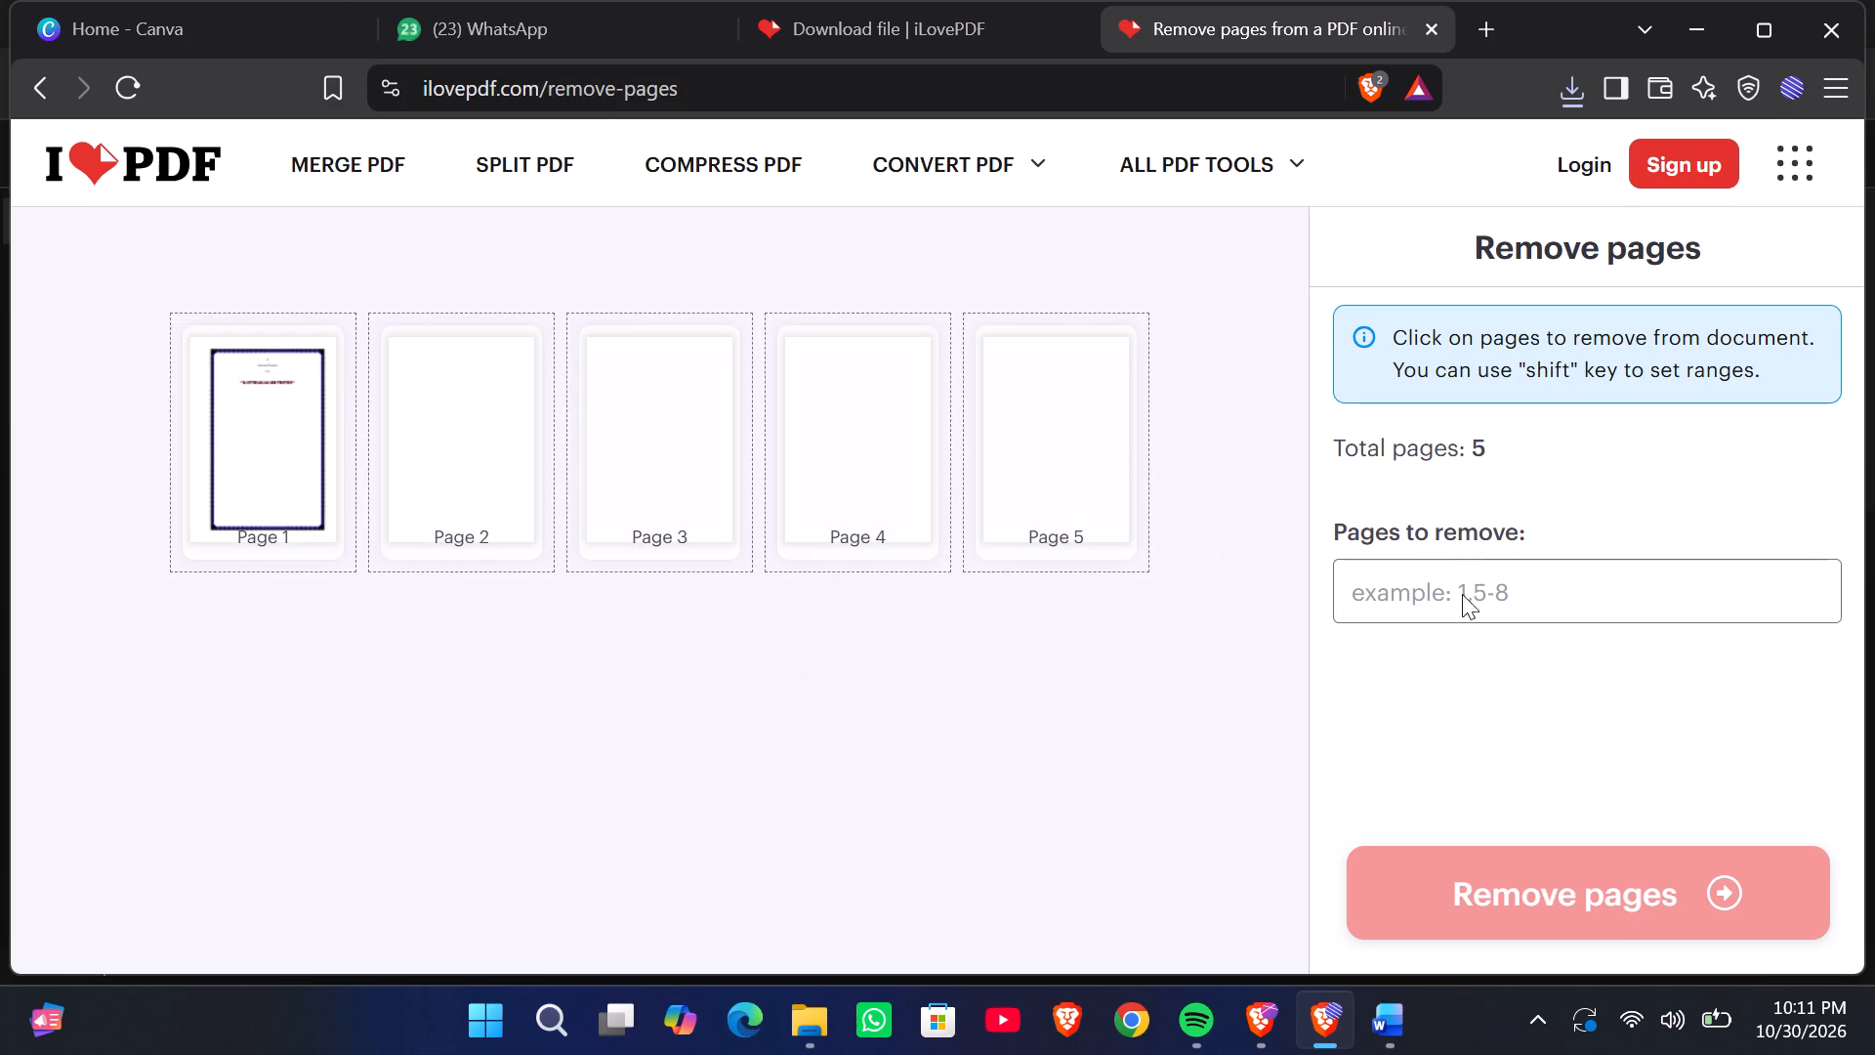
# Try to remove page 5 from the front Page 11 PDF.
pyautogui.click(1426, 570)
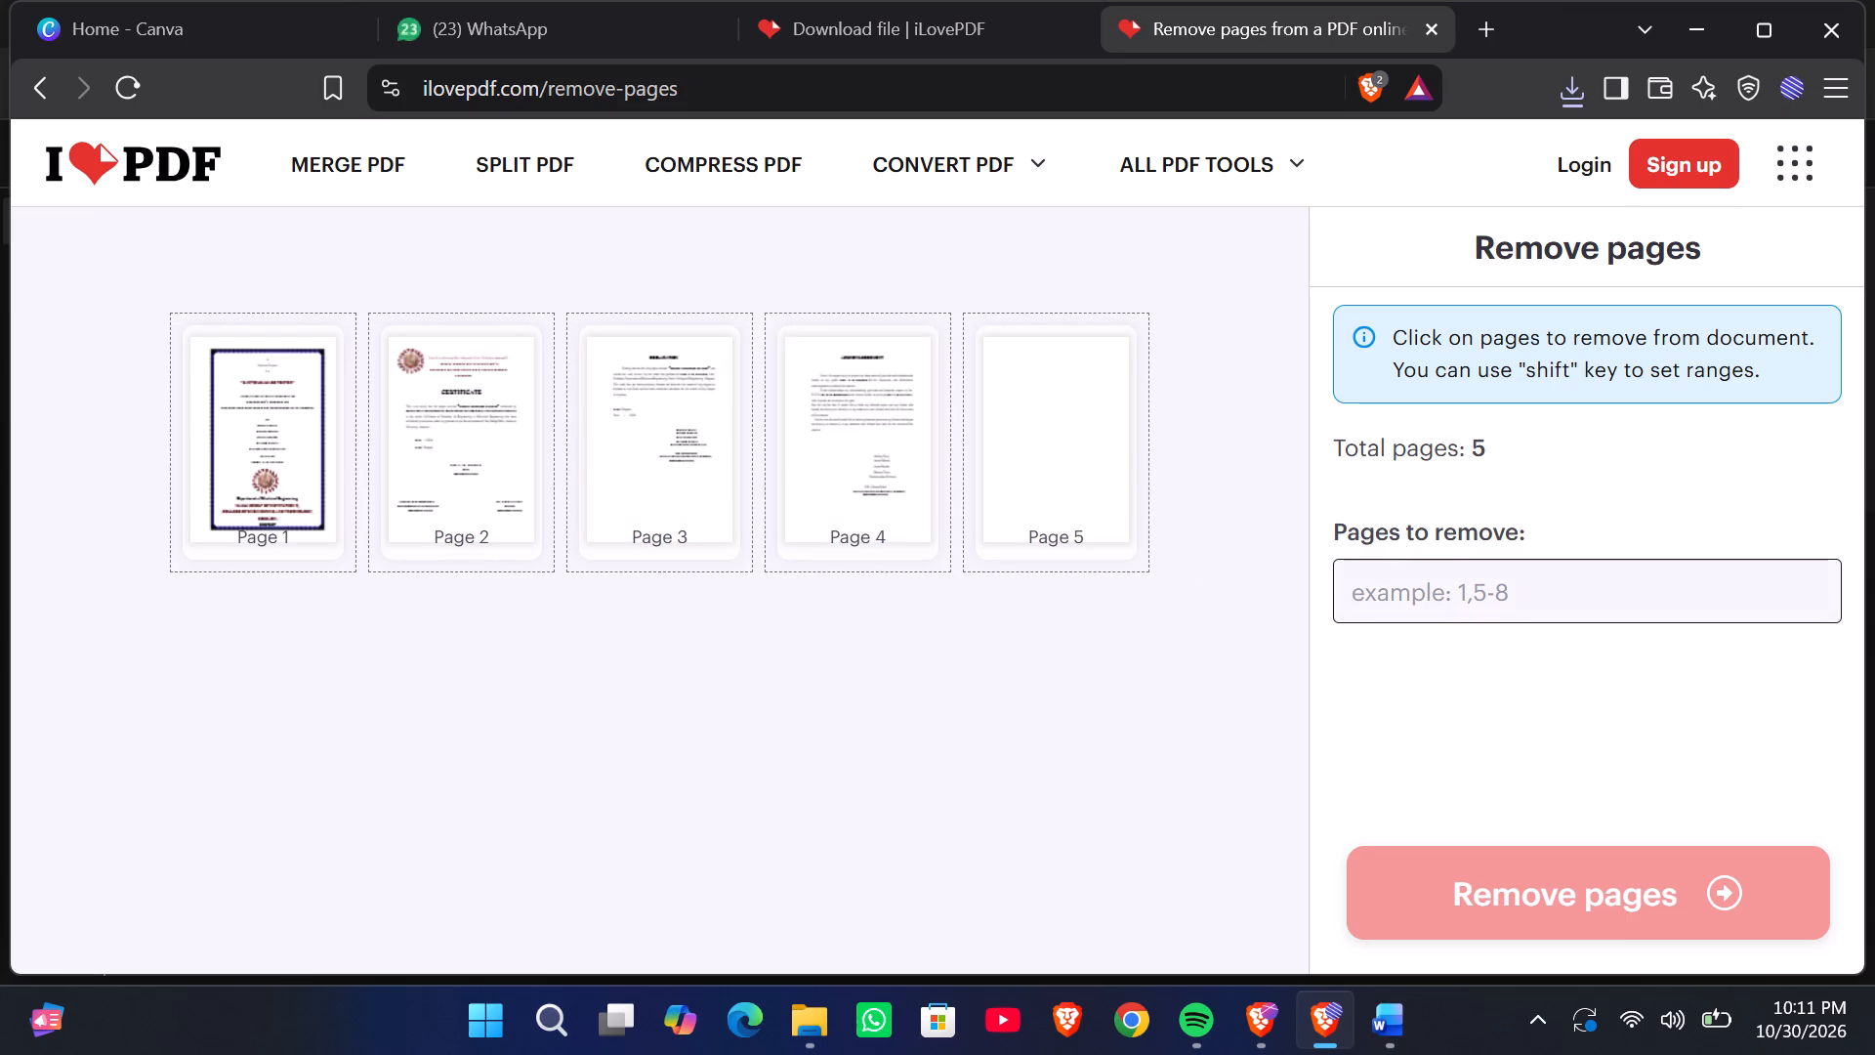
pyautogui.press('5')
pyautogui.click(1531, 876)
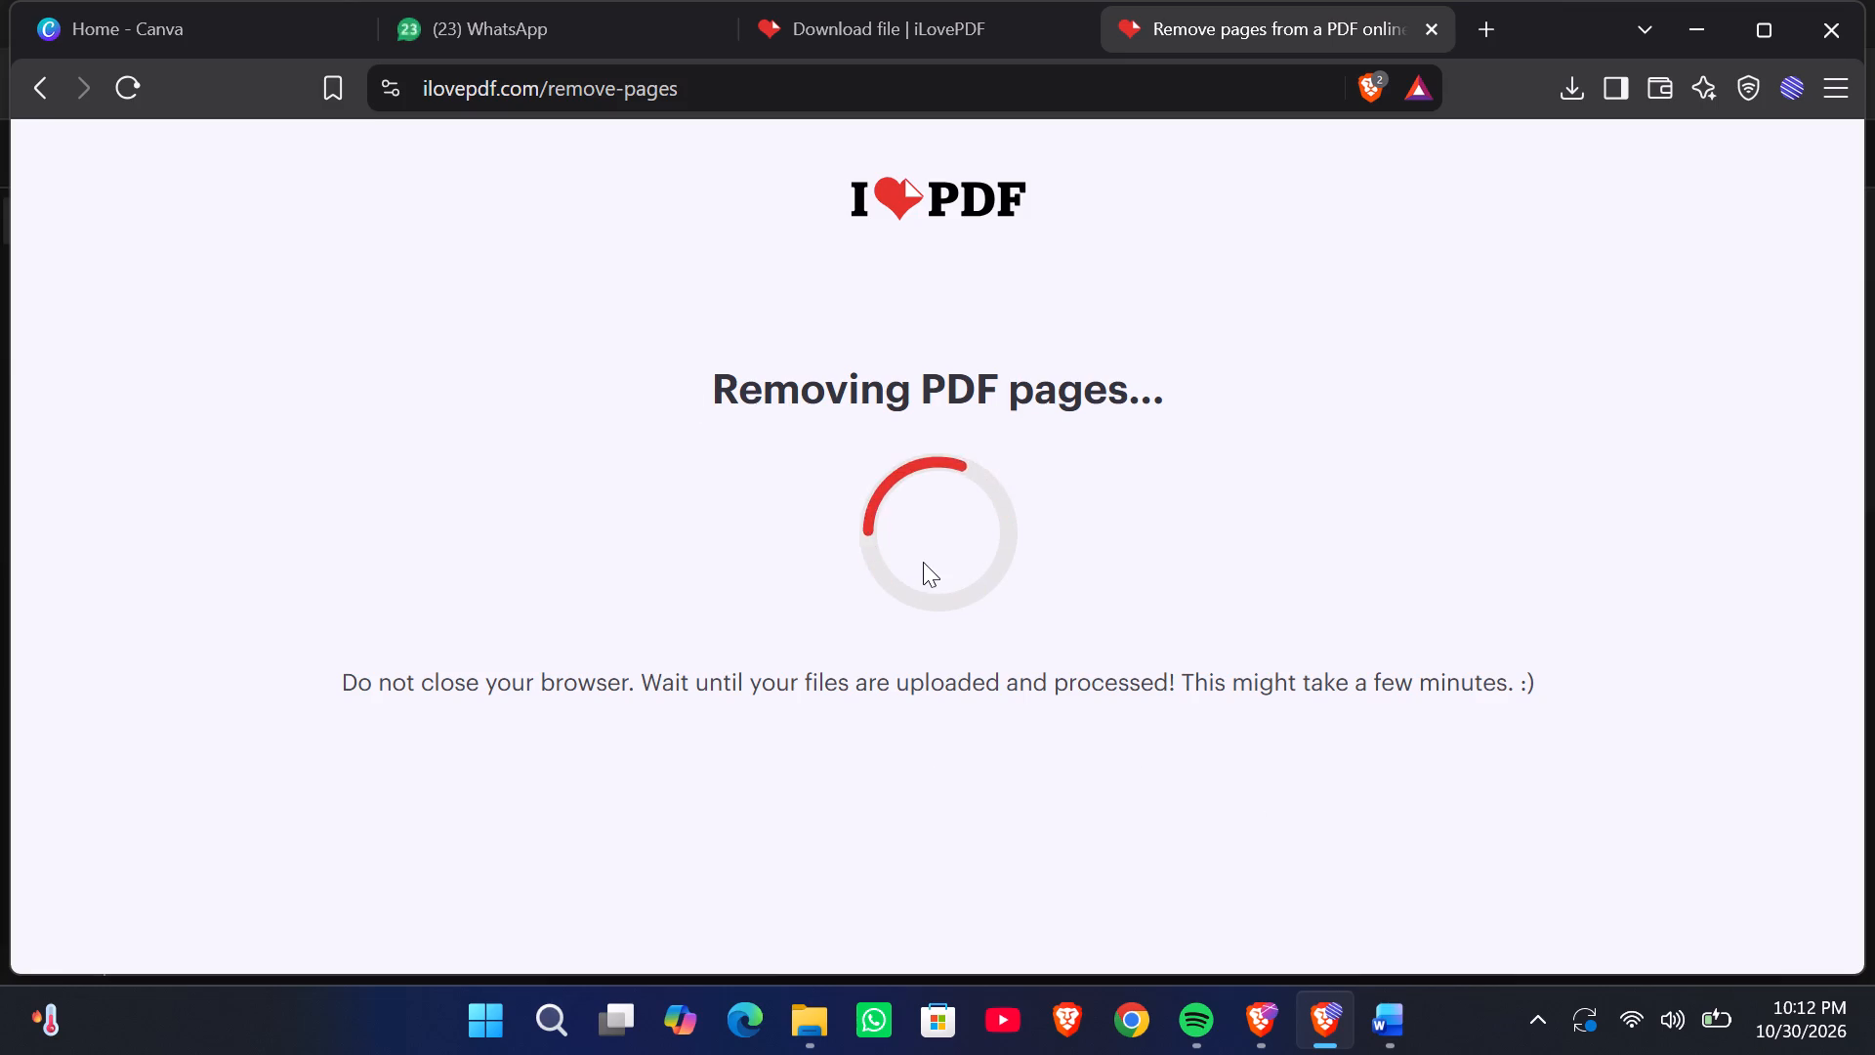
# Reload the page removal tool and load the front Page 11 PDF from the Downloads folder.
pyautogui.click(133, 68)
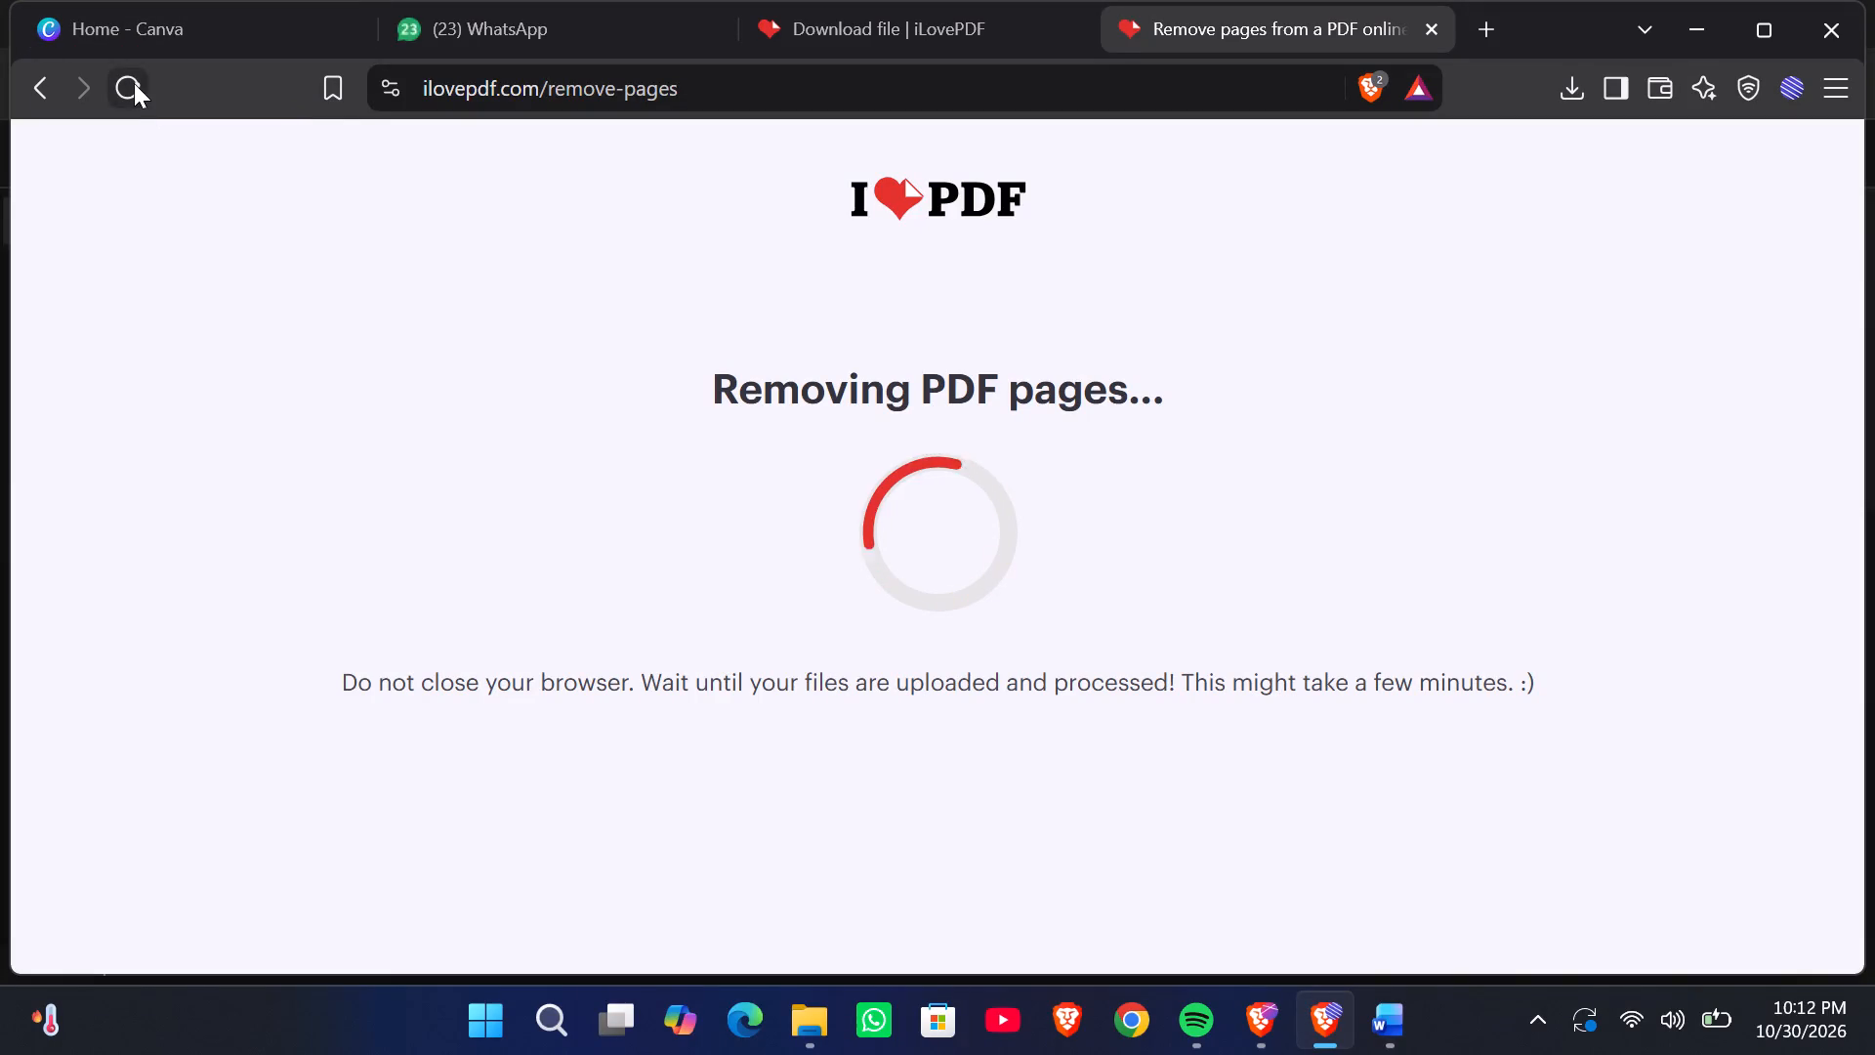
pyautogui.click(134, 83)
pyautogui.click(853, 508)
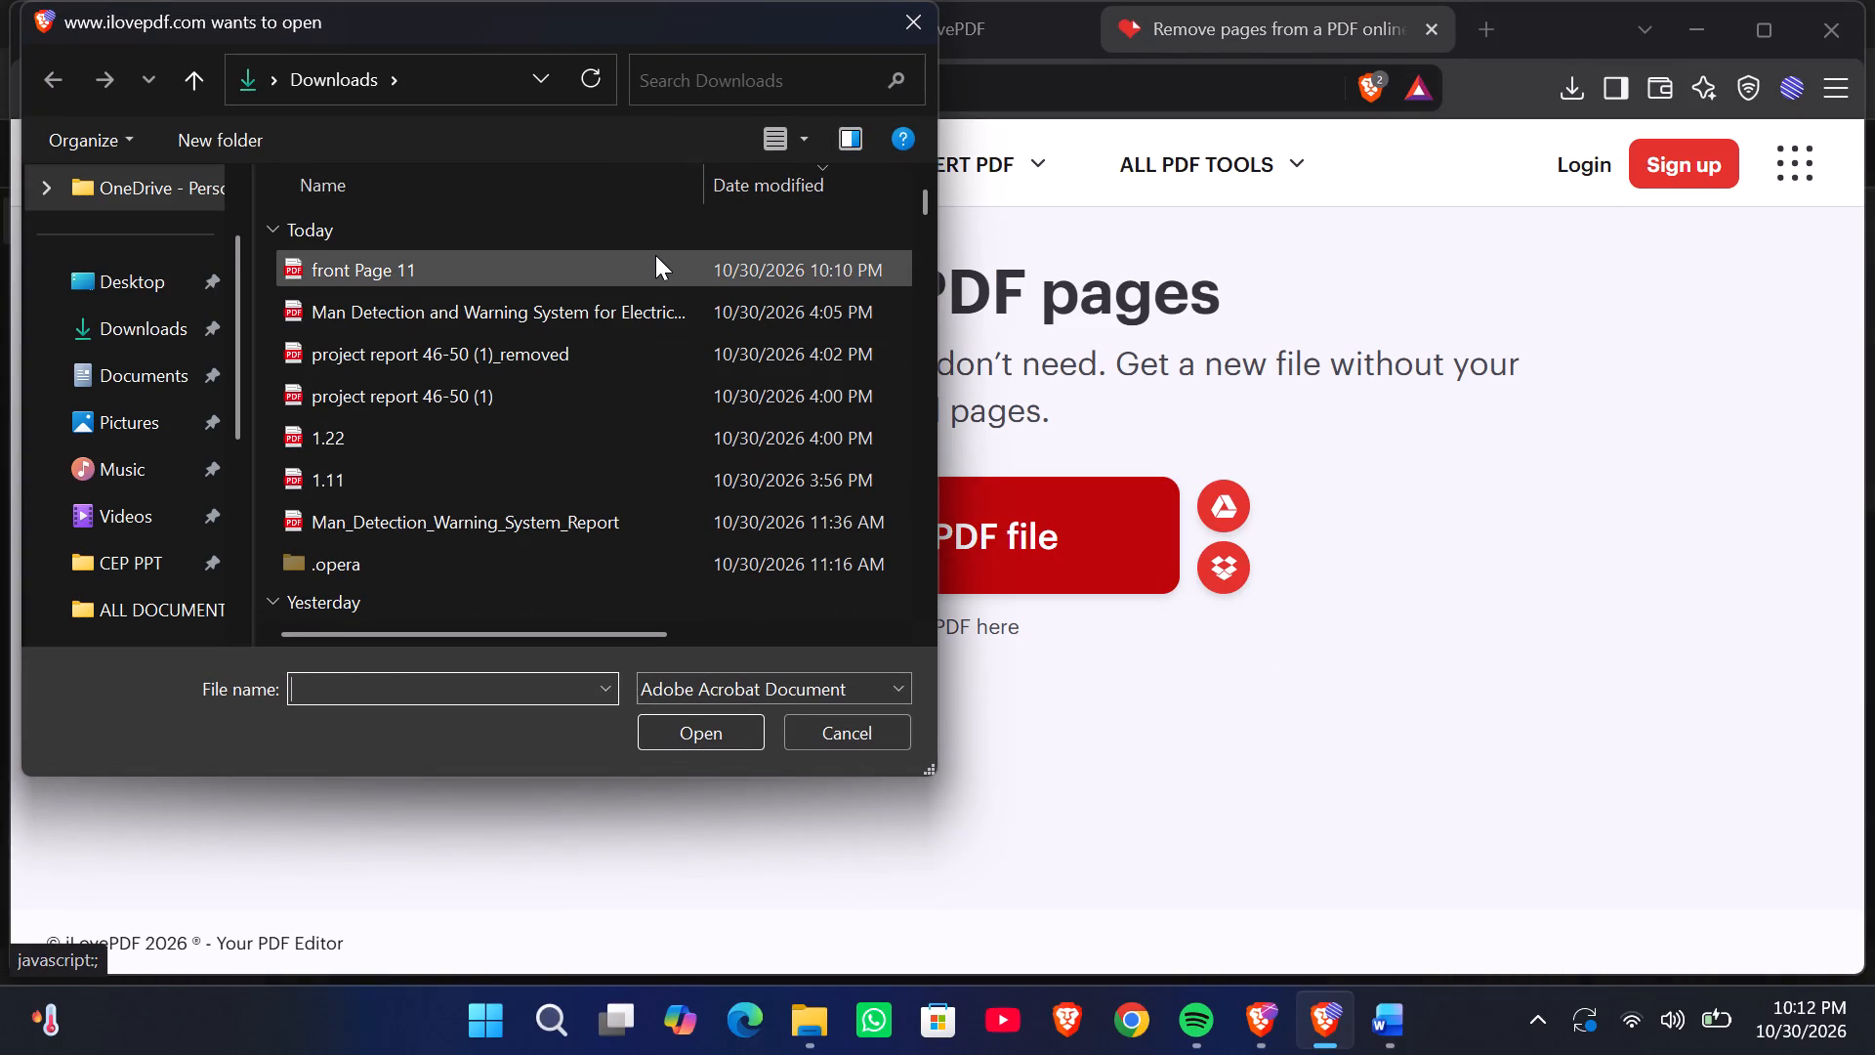
pyautogui.click(653, 260)
pyautogui.click(719, 726)
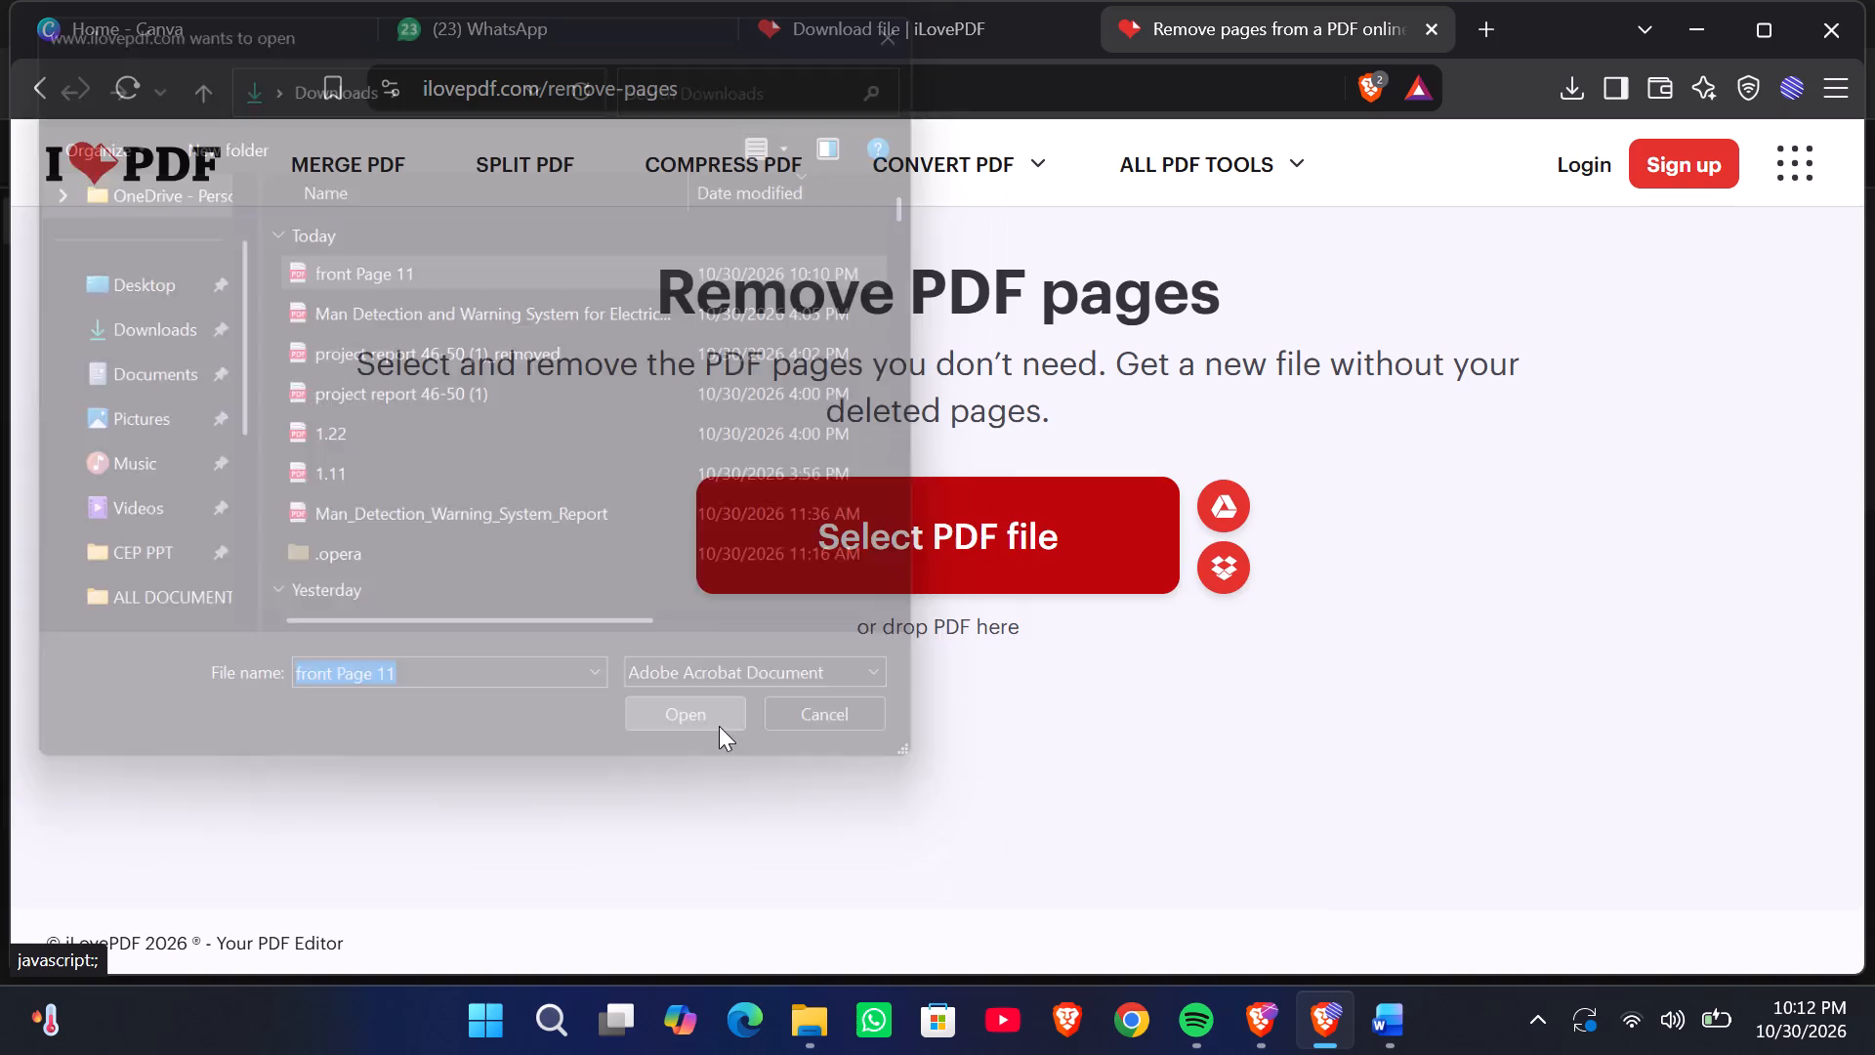
# Mark blank page 5 for deletion and remove it from the PDF.
pyautogui.click(1067, 478)
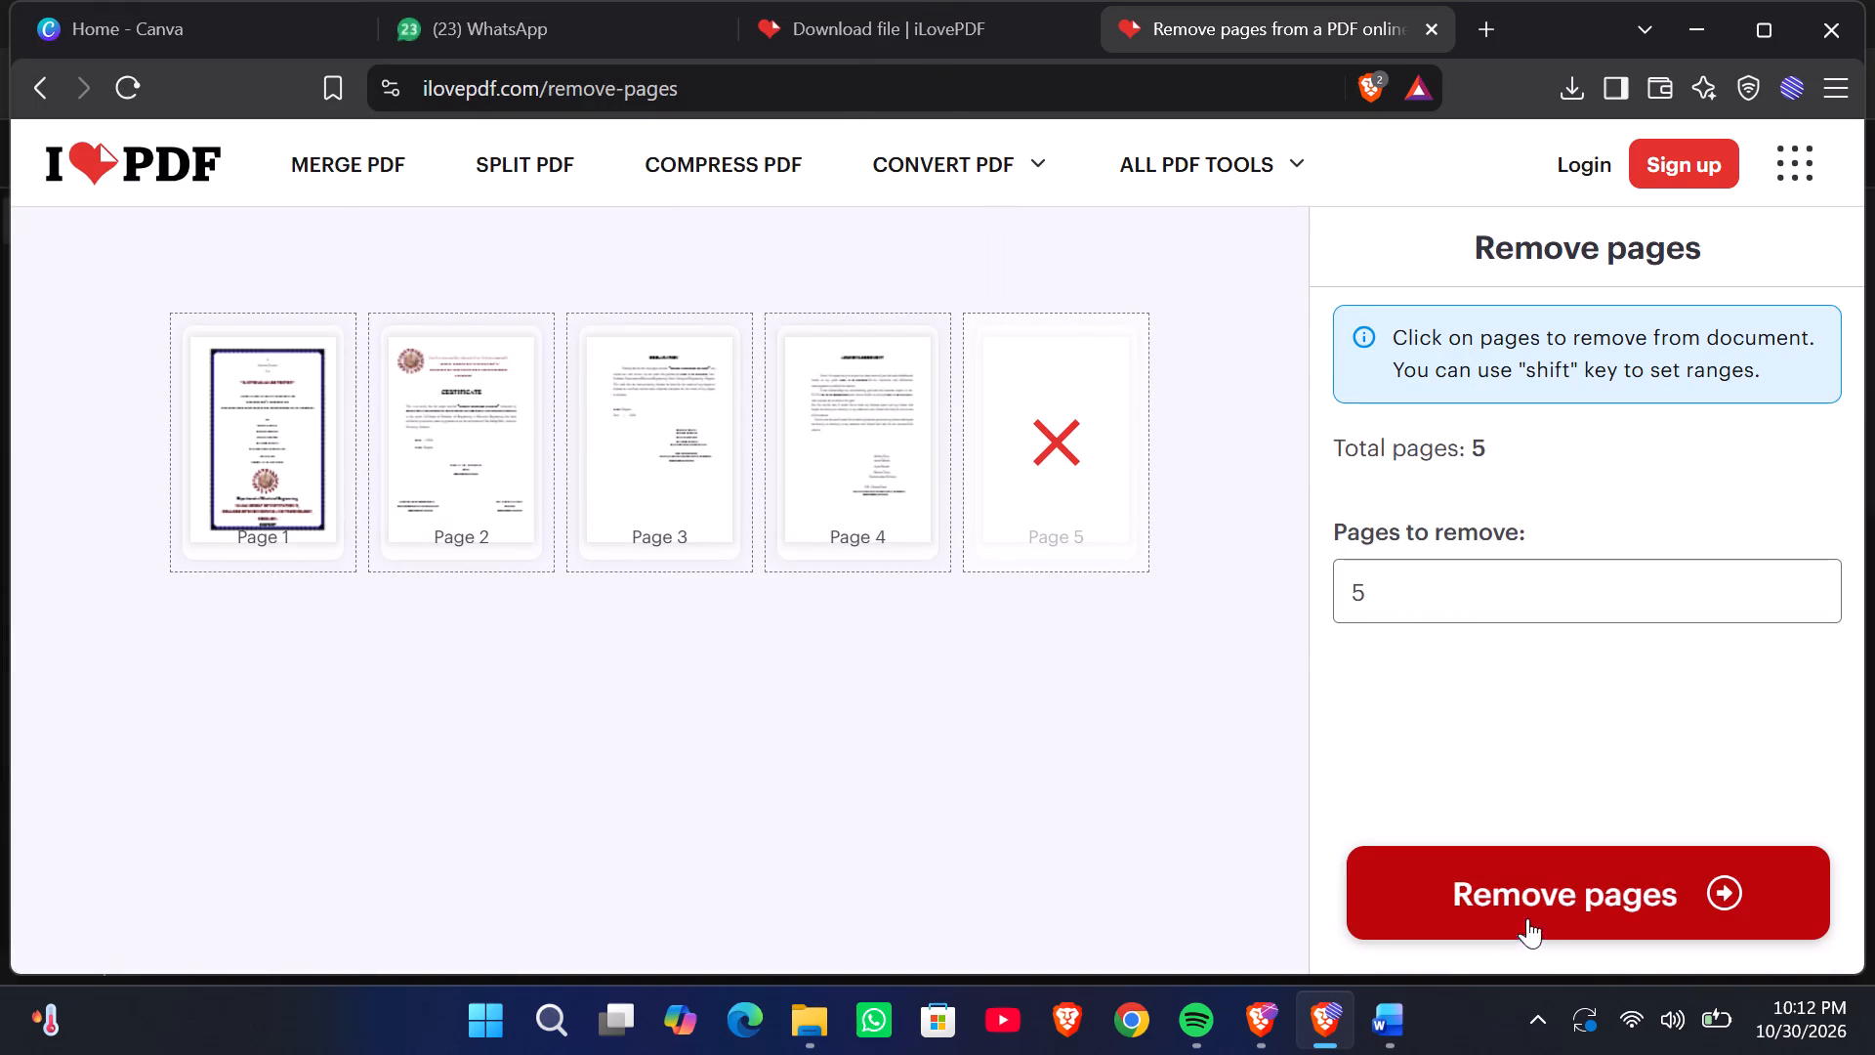
pyautogui.click(1522, 893)
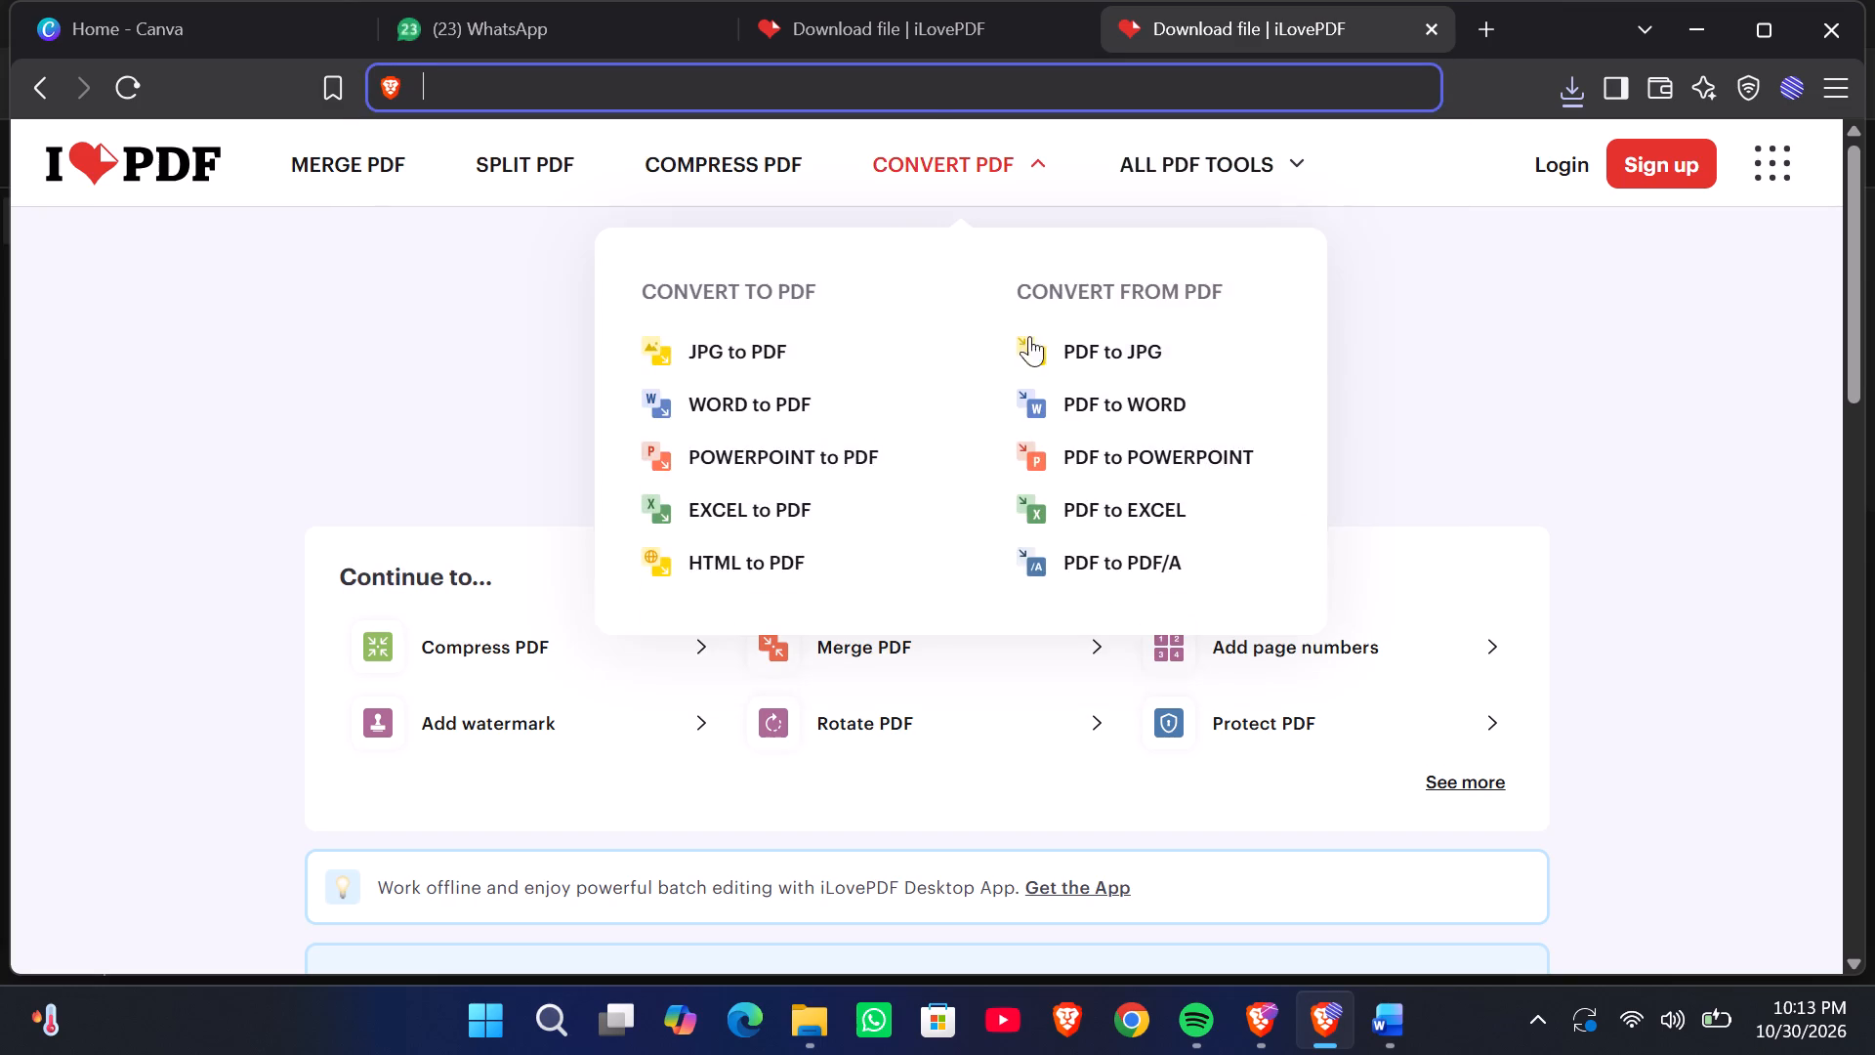